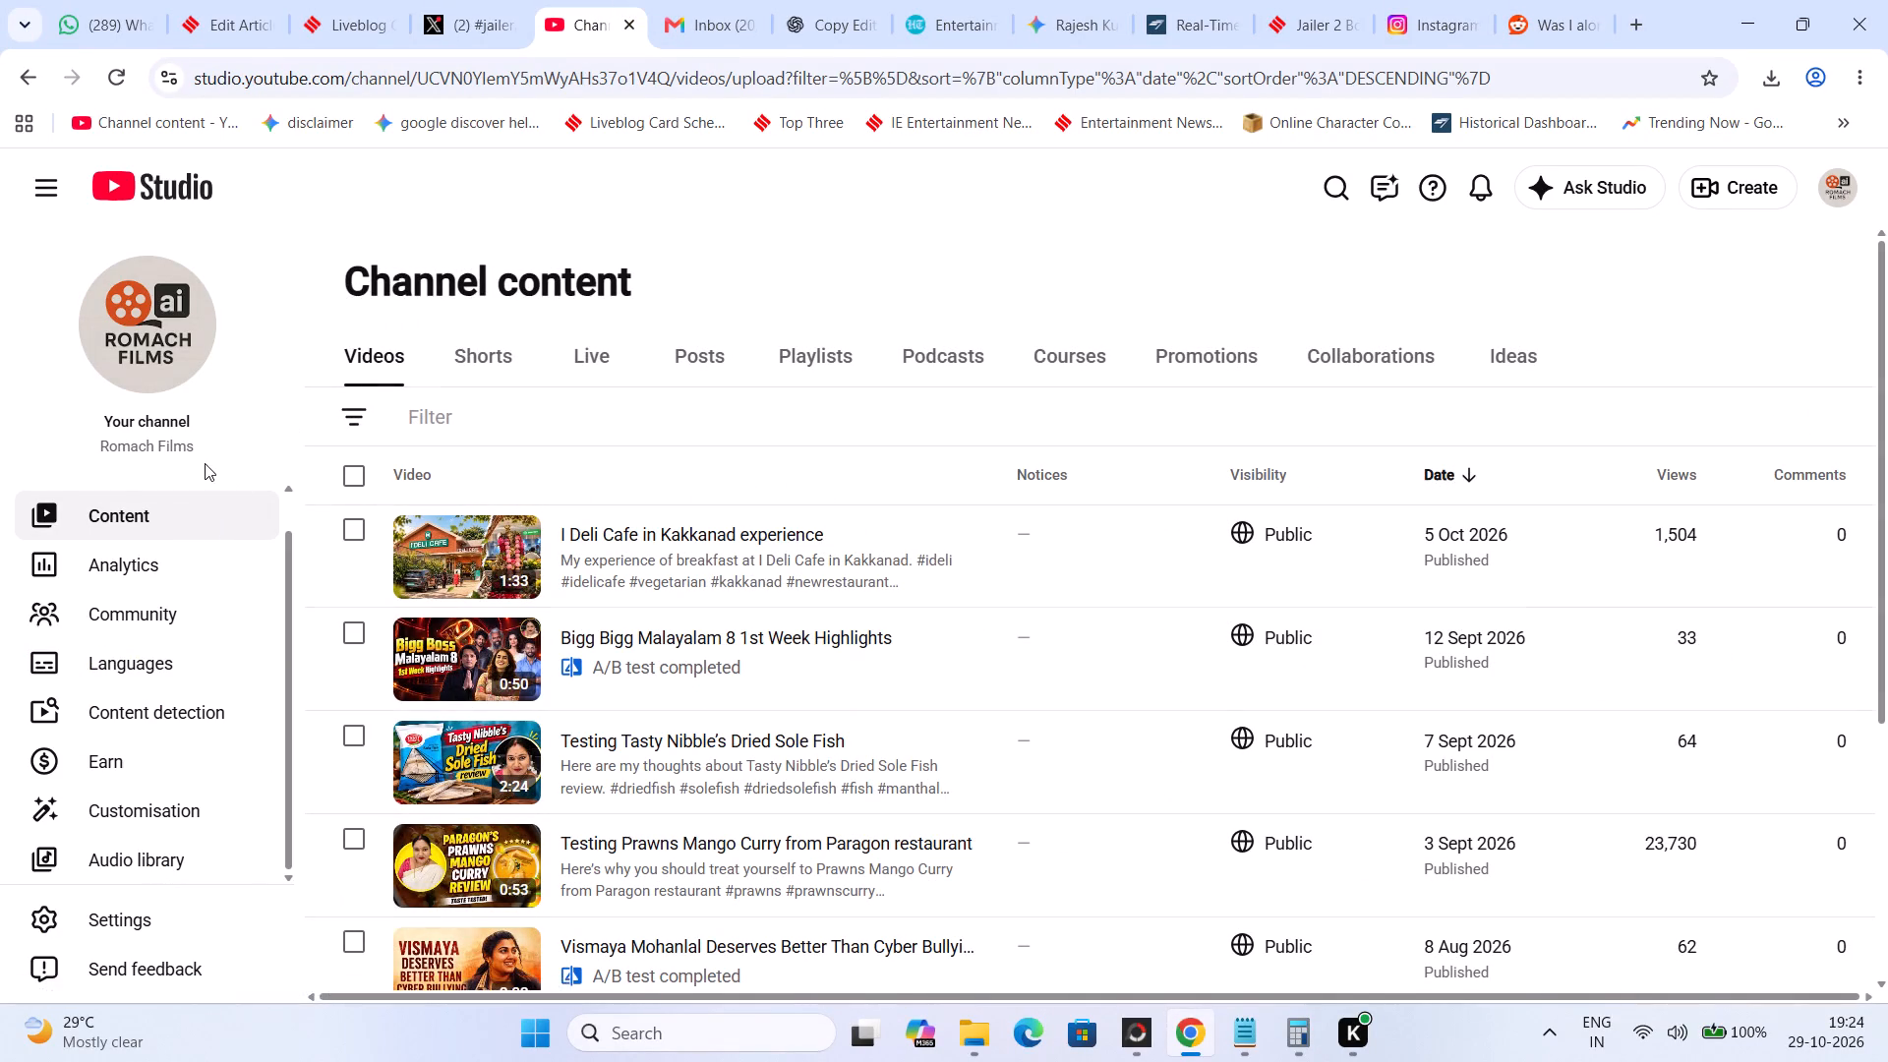
{"action": "left_click", "coordinate": [136, 559]}
{"action": "left_click", "coordinate": [171, 486]}
{"action": "left_click", "coordinate": [176, 501]}
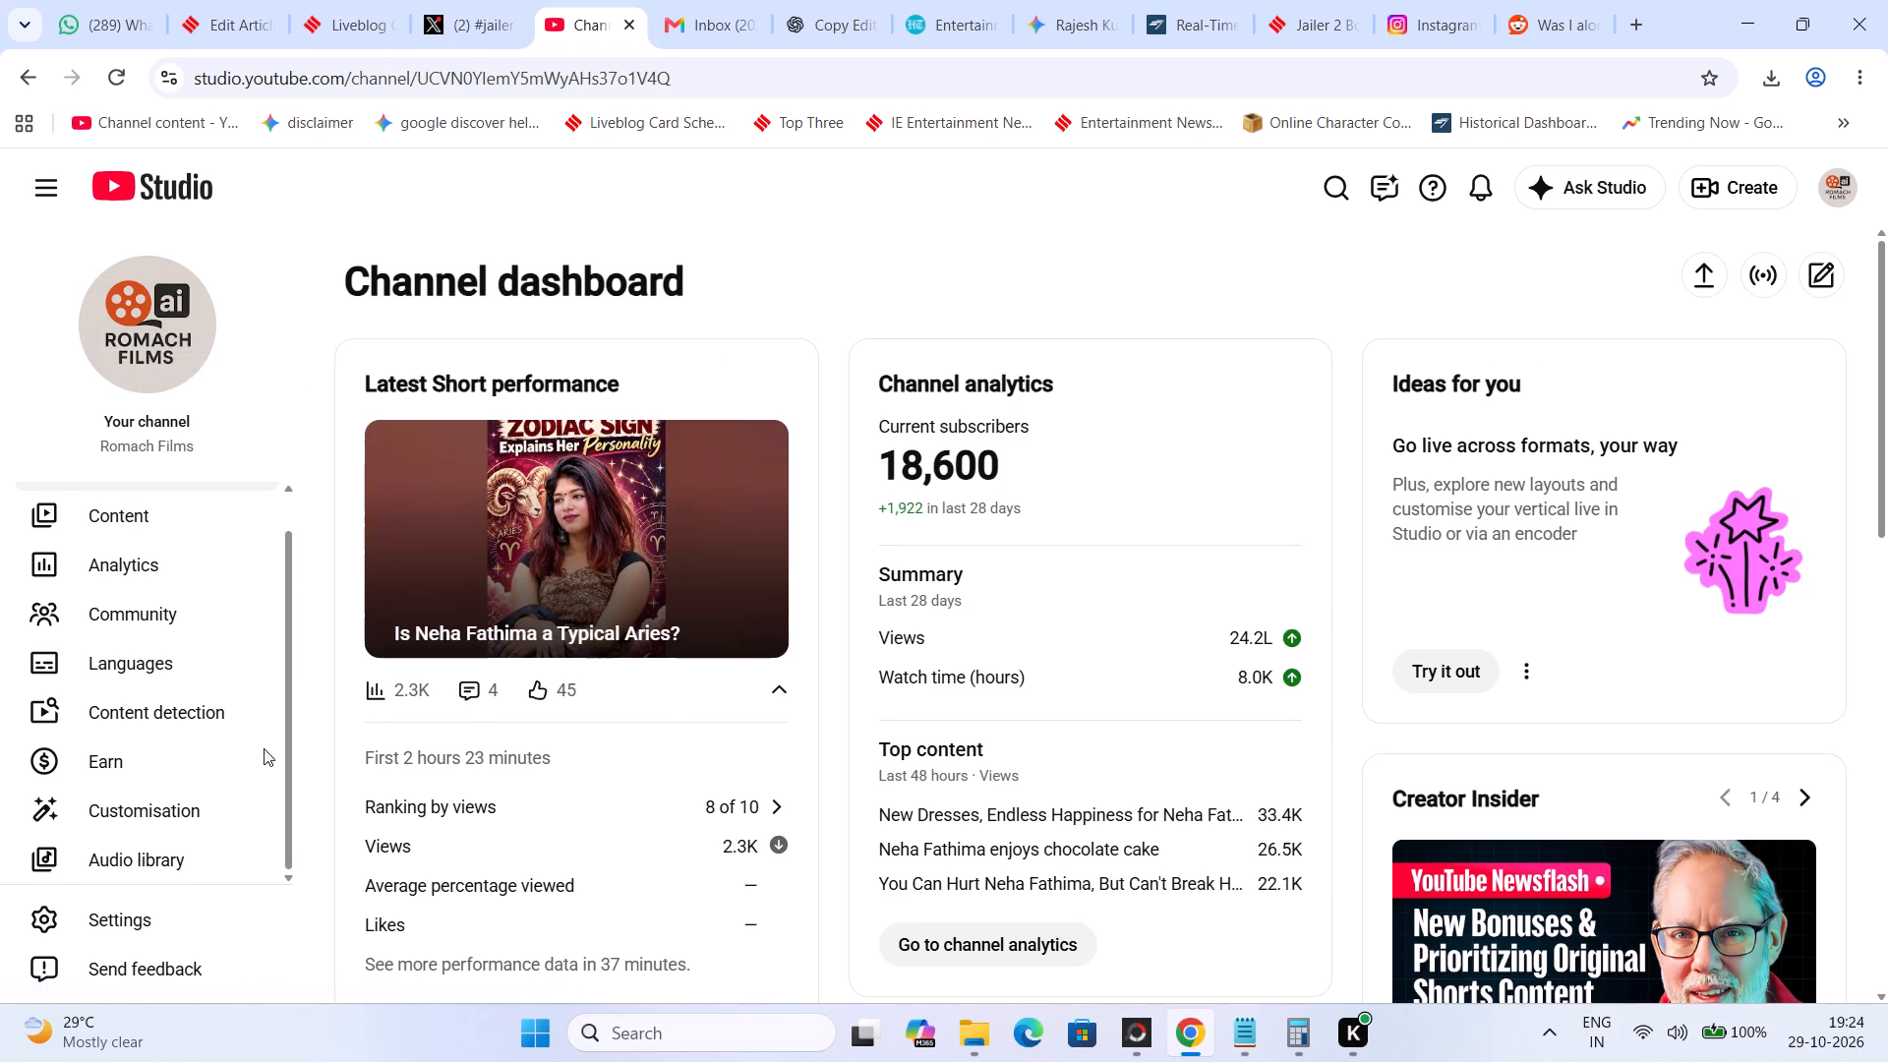
{"action": "scroll", "coordinate": [227, 778], "scroll_direction": "down", "scroll_amount": 2}
{"action": "scroll", "coordinate": [616, 811], "scroll_direction": "down", "scroll_amount": 3}
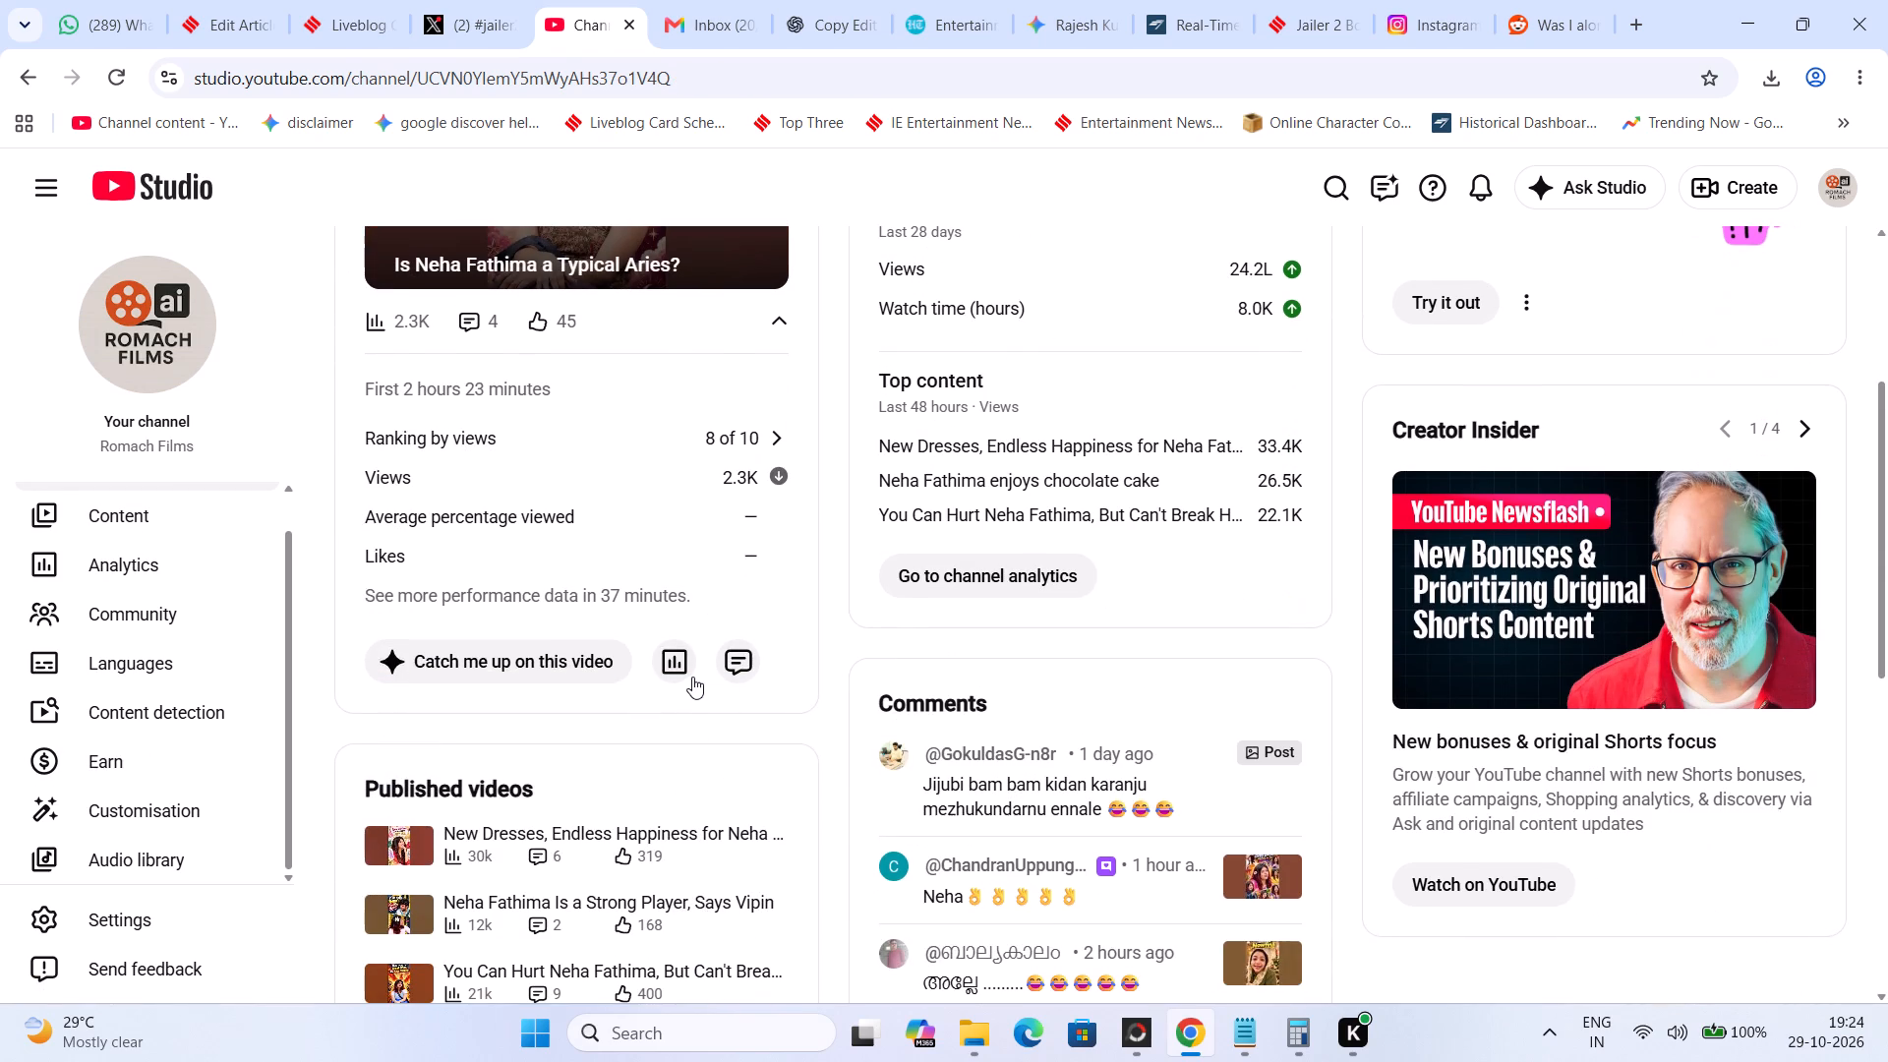
{"action": "left_click", "coordinate": [690, 677]}
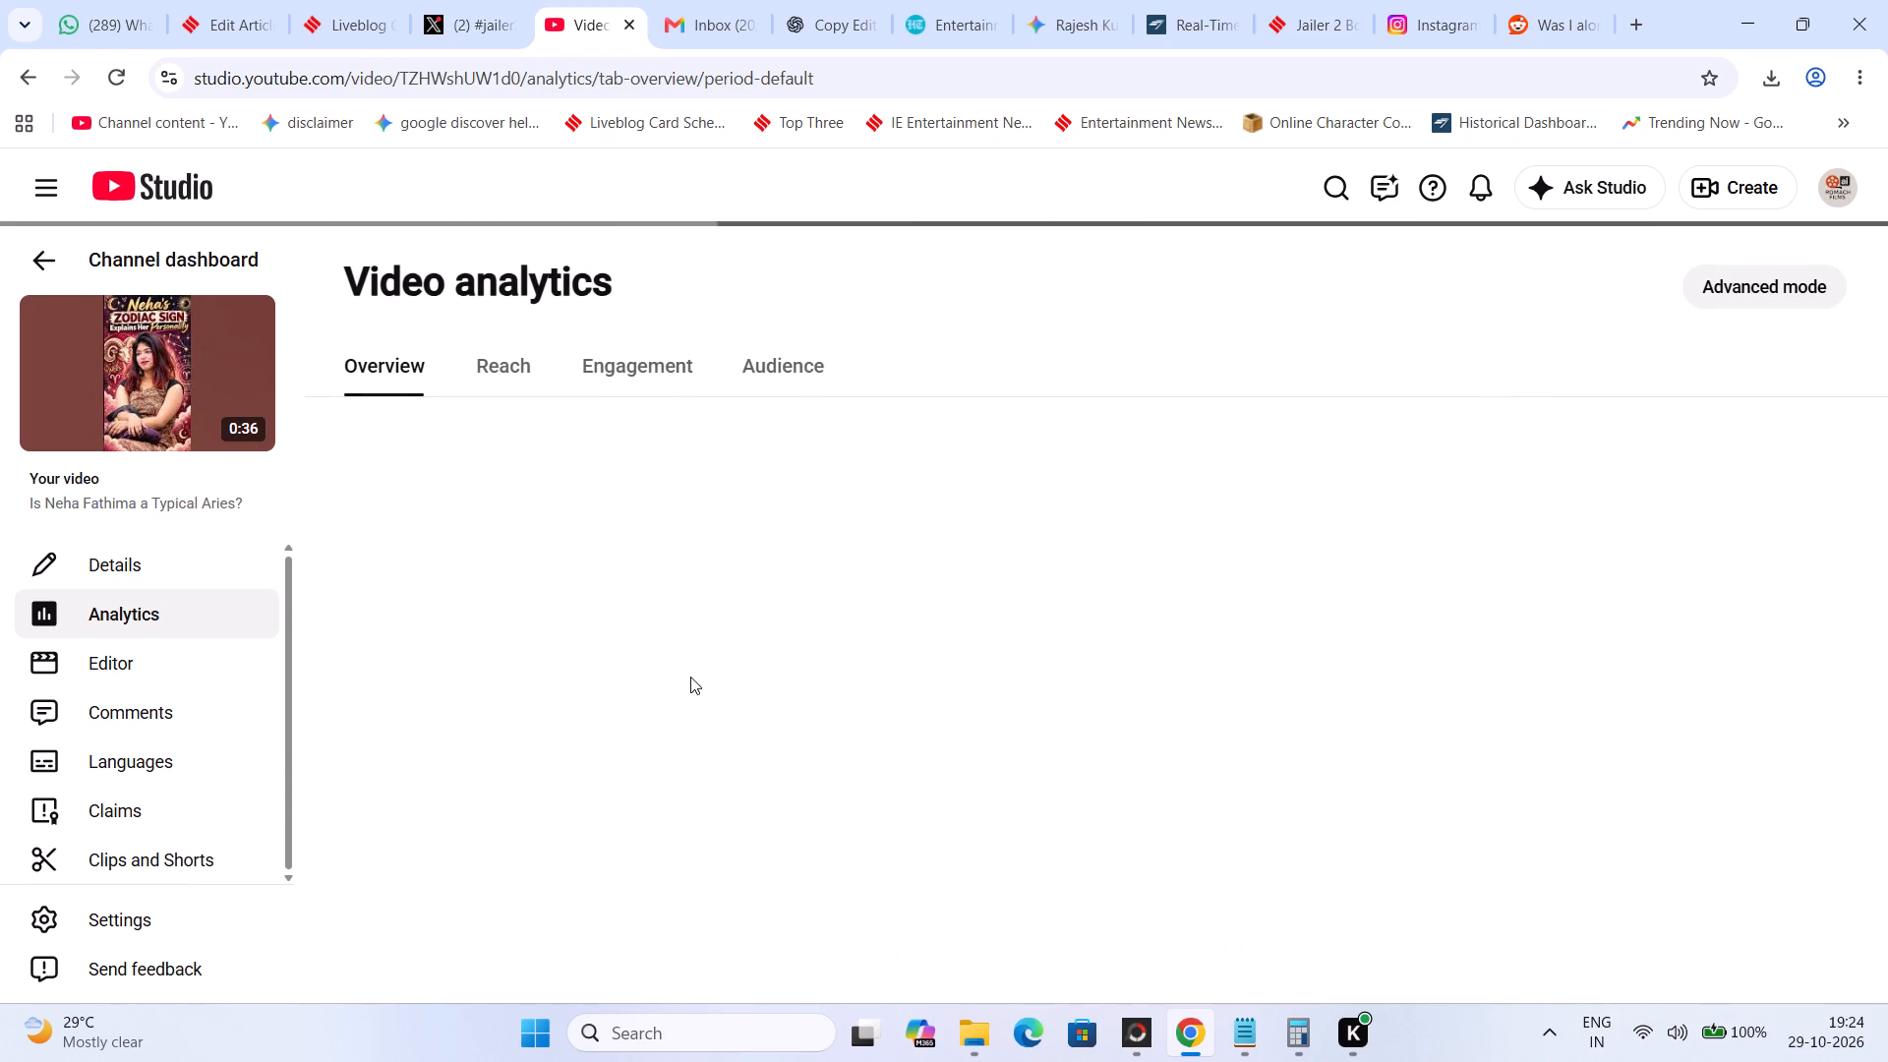
{"action": "left_click", "coordinate": [154, 698]}
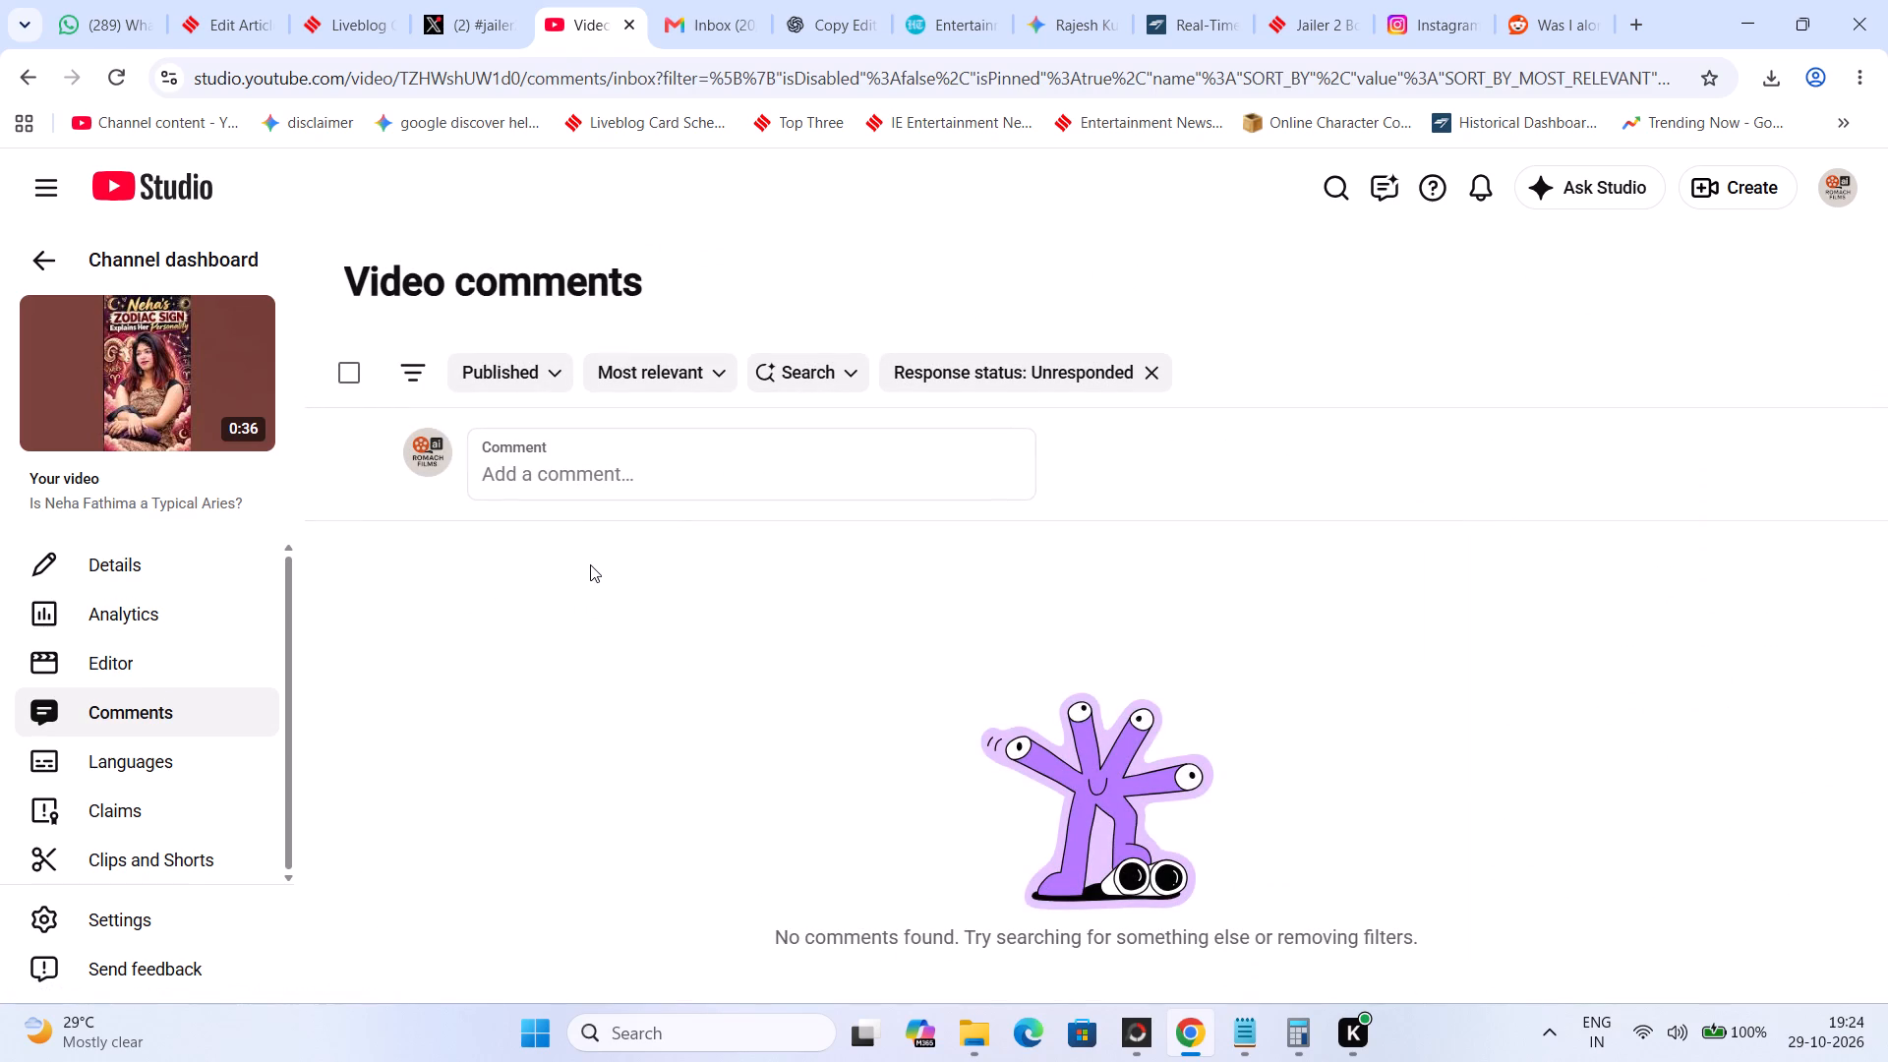
Remove the Unresponded response status filter from the Short's comments.
{"action": "left_click", "coordinate": [547, 376]}
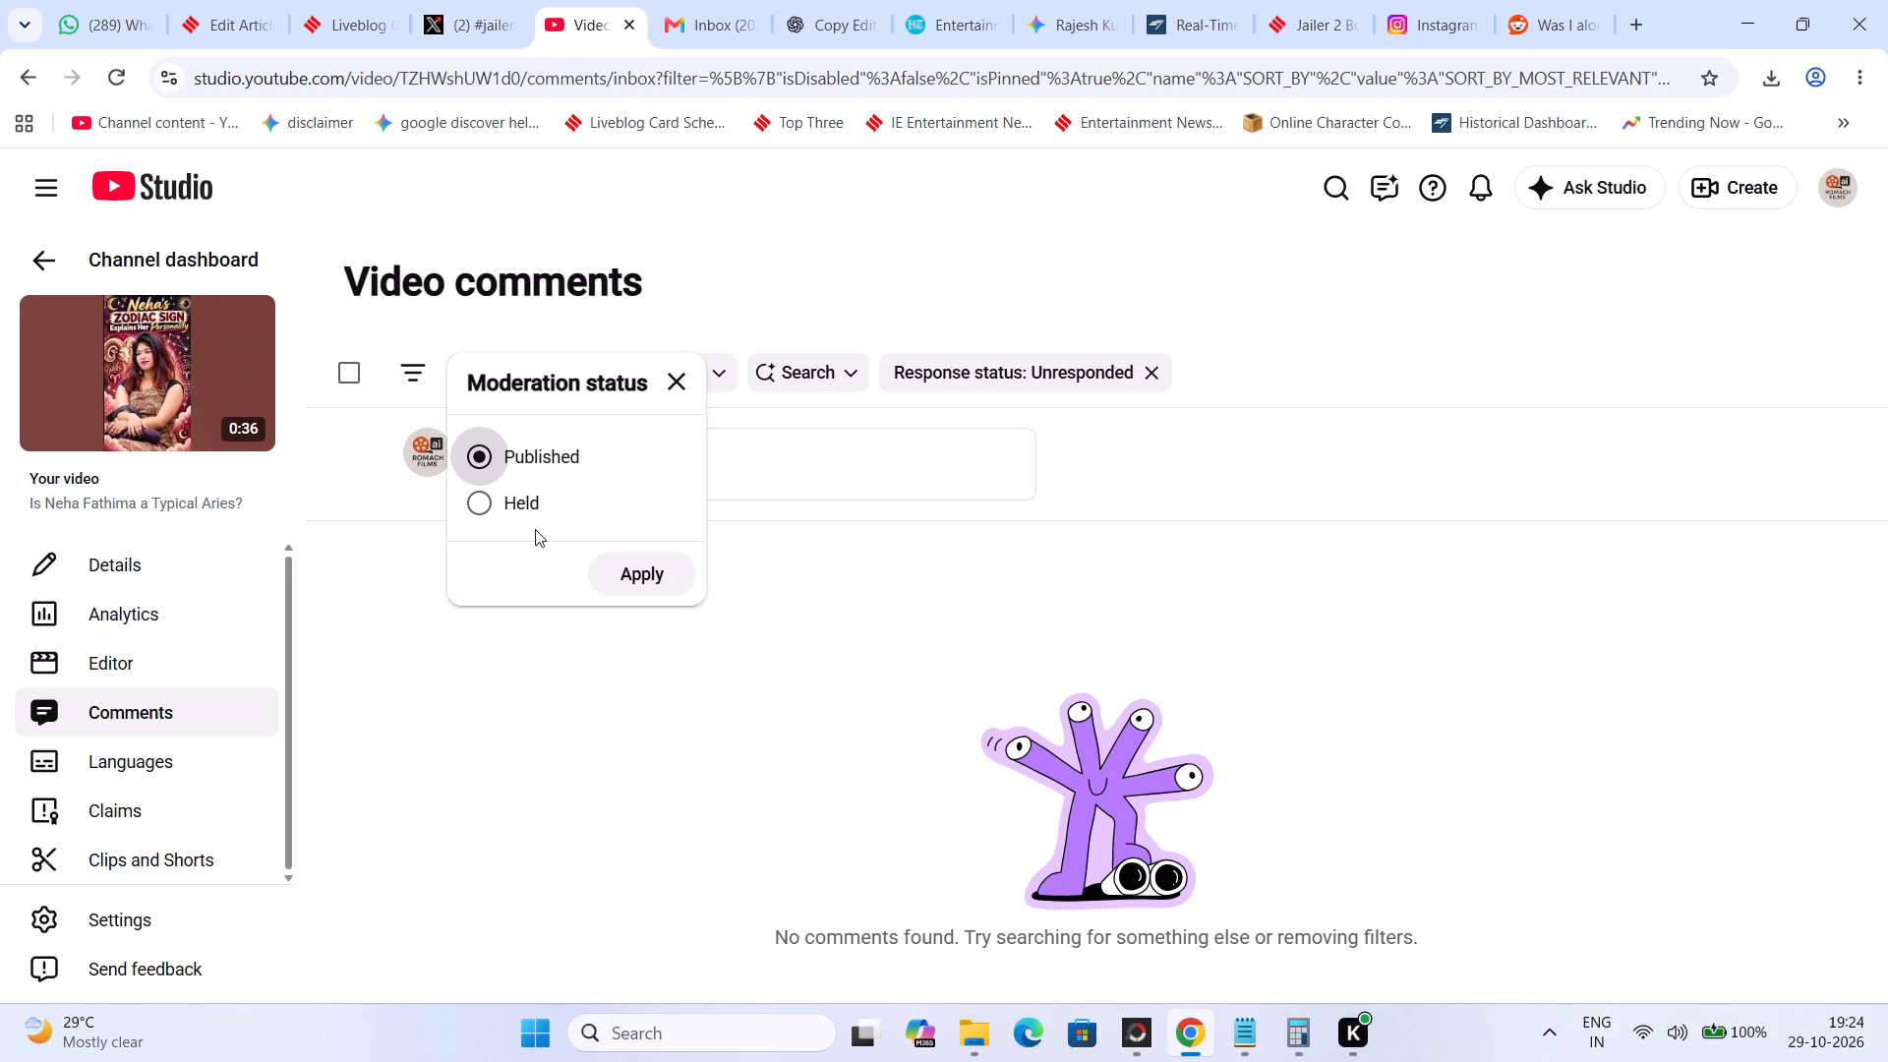
{"action": "left_click", "coordinate": [931, 442]}
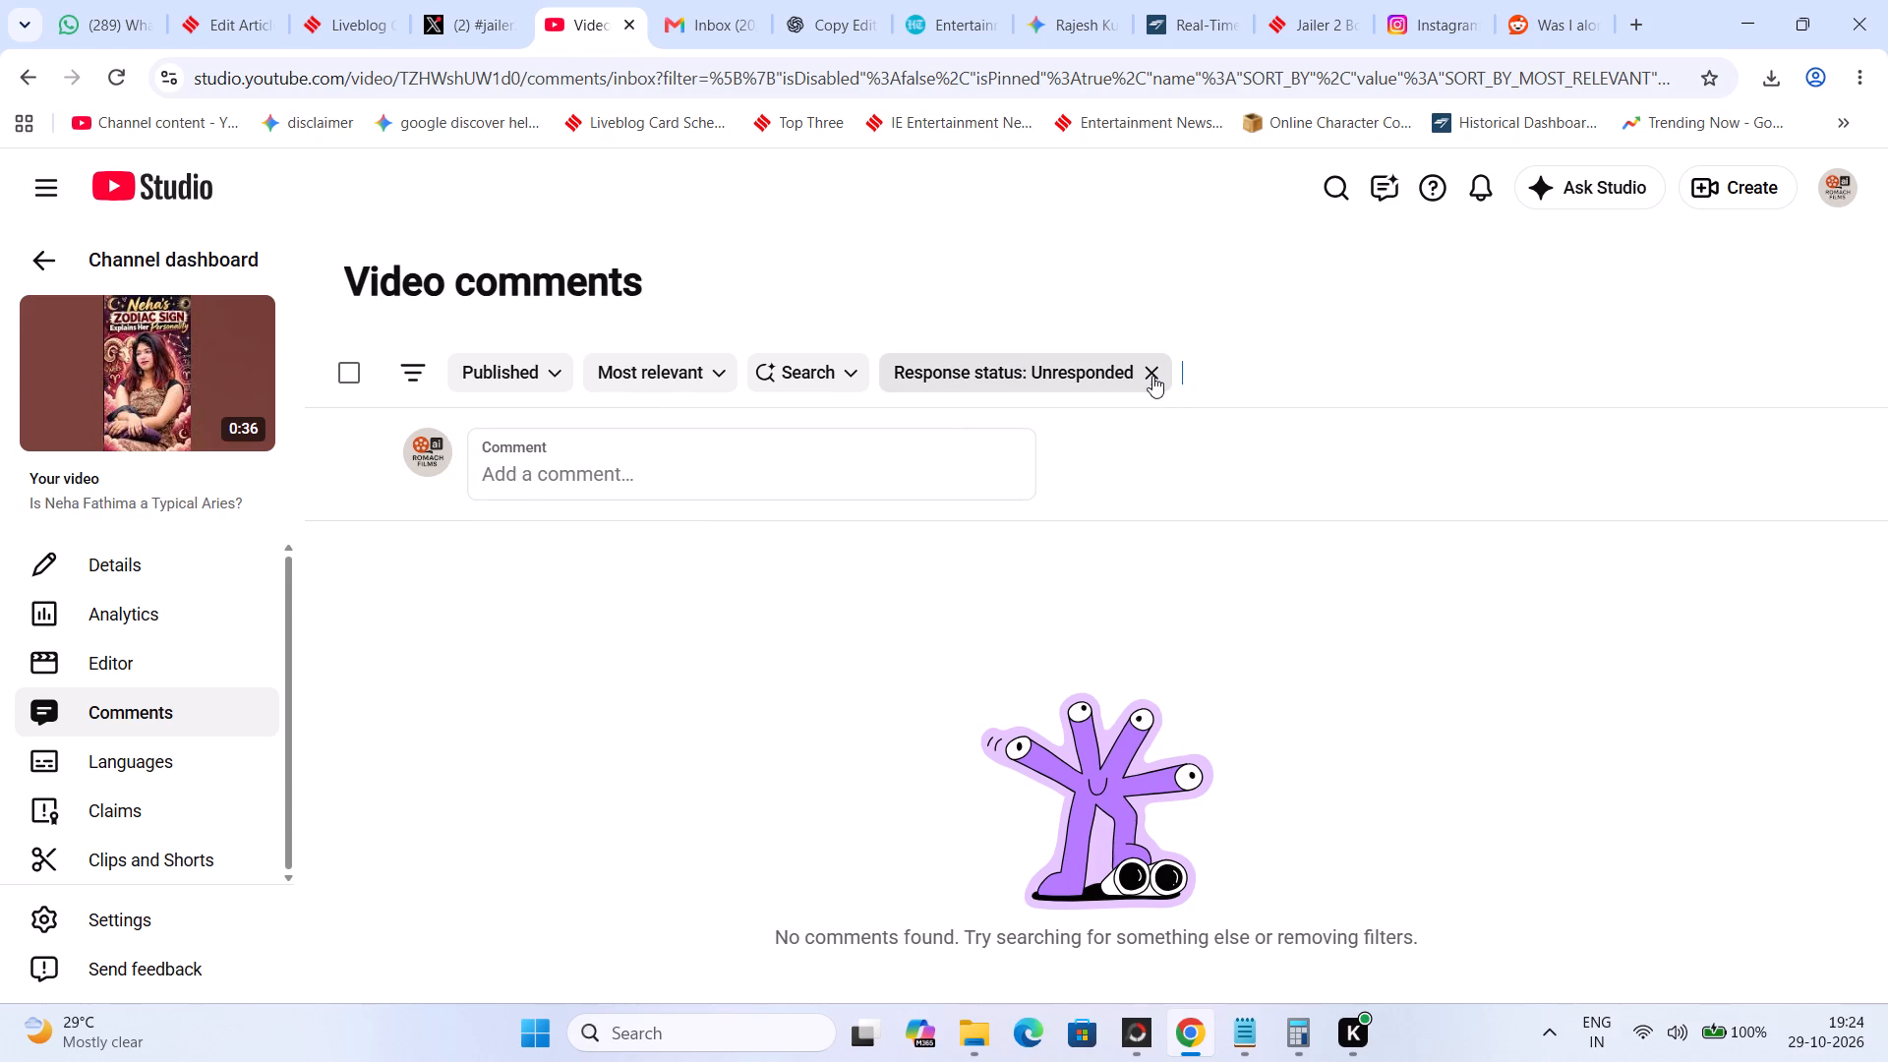
{"action": "left_click", "coordinate": [1152, 376]}
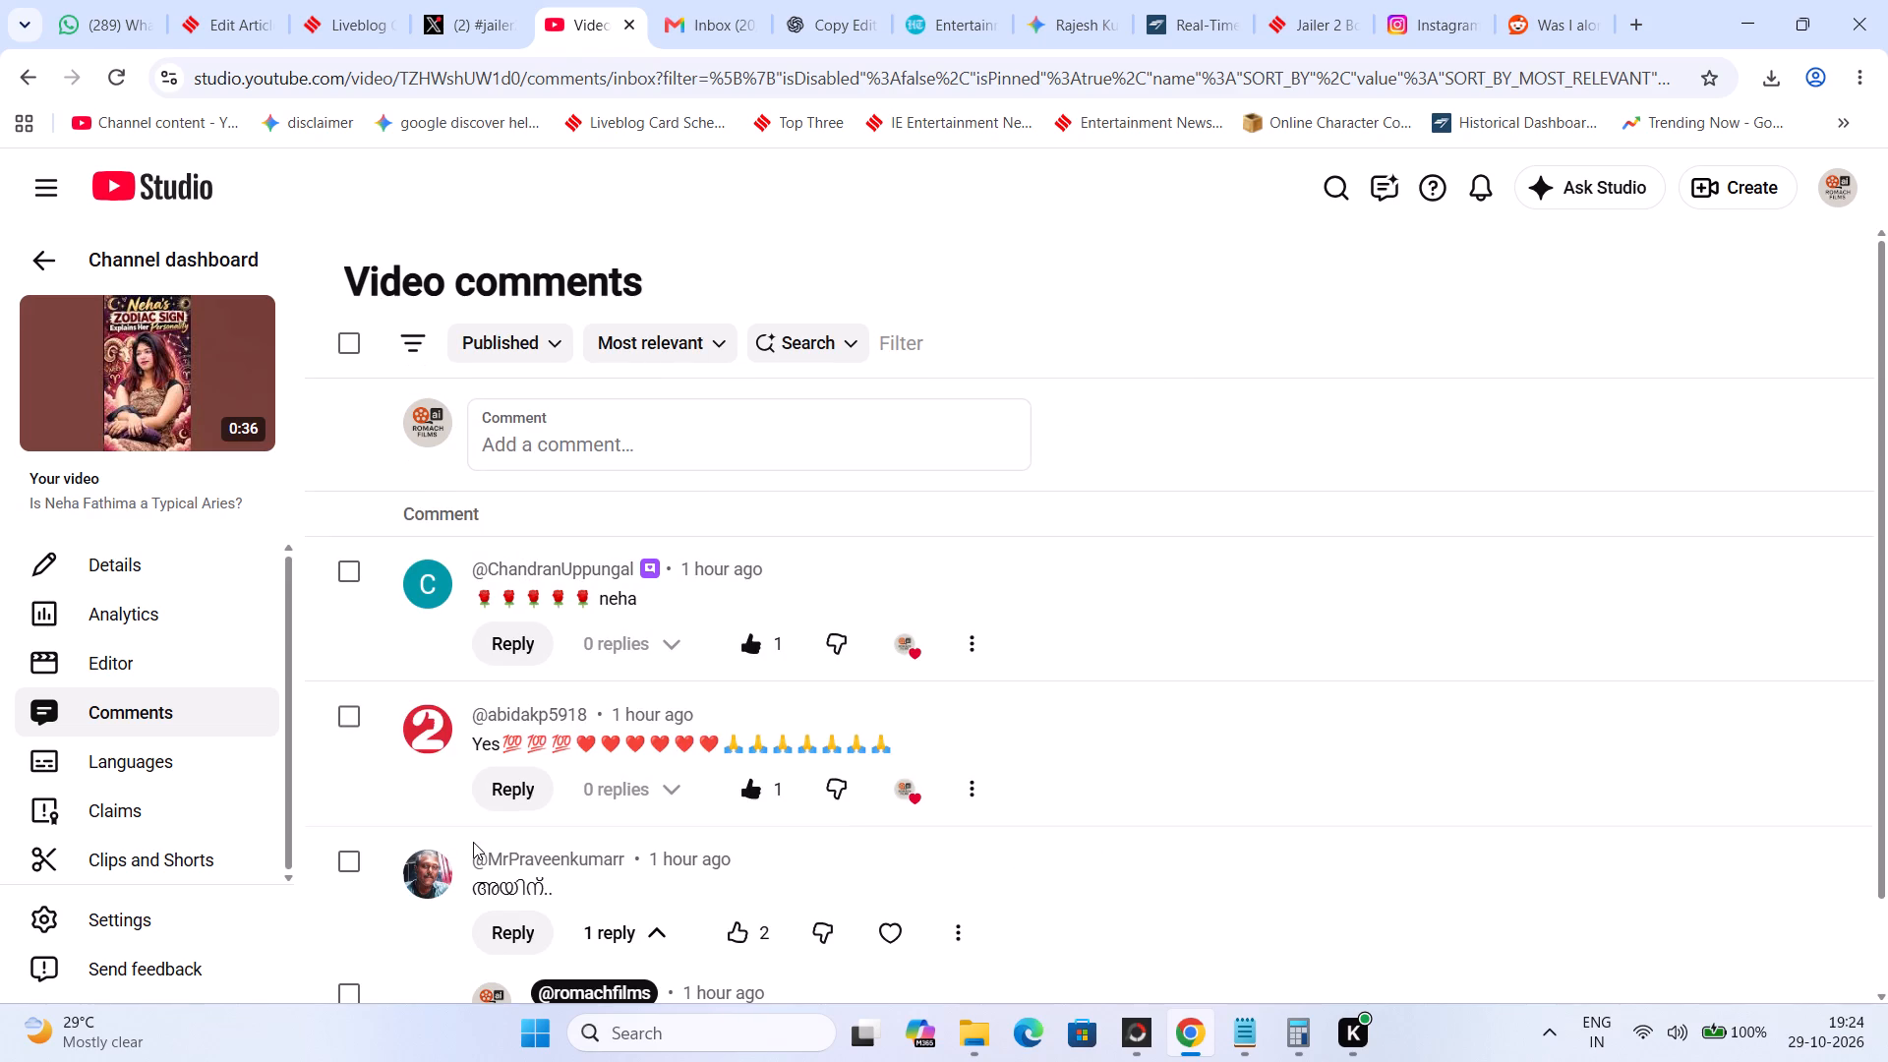
Dislike the one-word Malayalam comment that the channel answered with "No one forced you to watch this video".
{"action": "scroll", "coordinate": [641, 849], "scroll_direction": "down", "scroll_amount": 2}
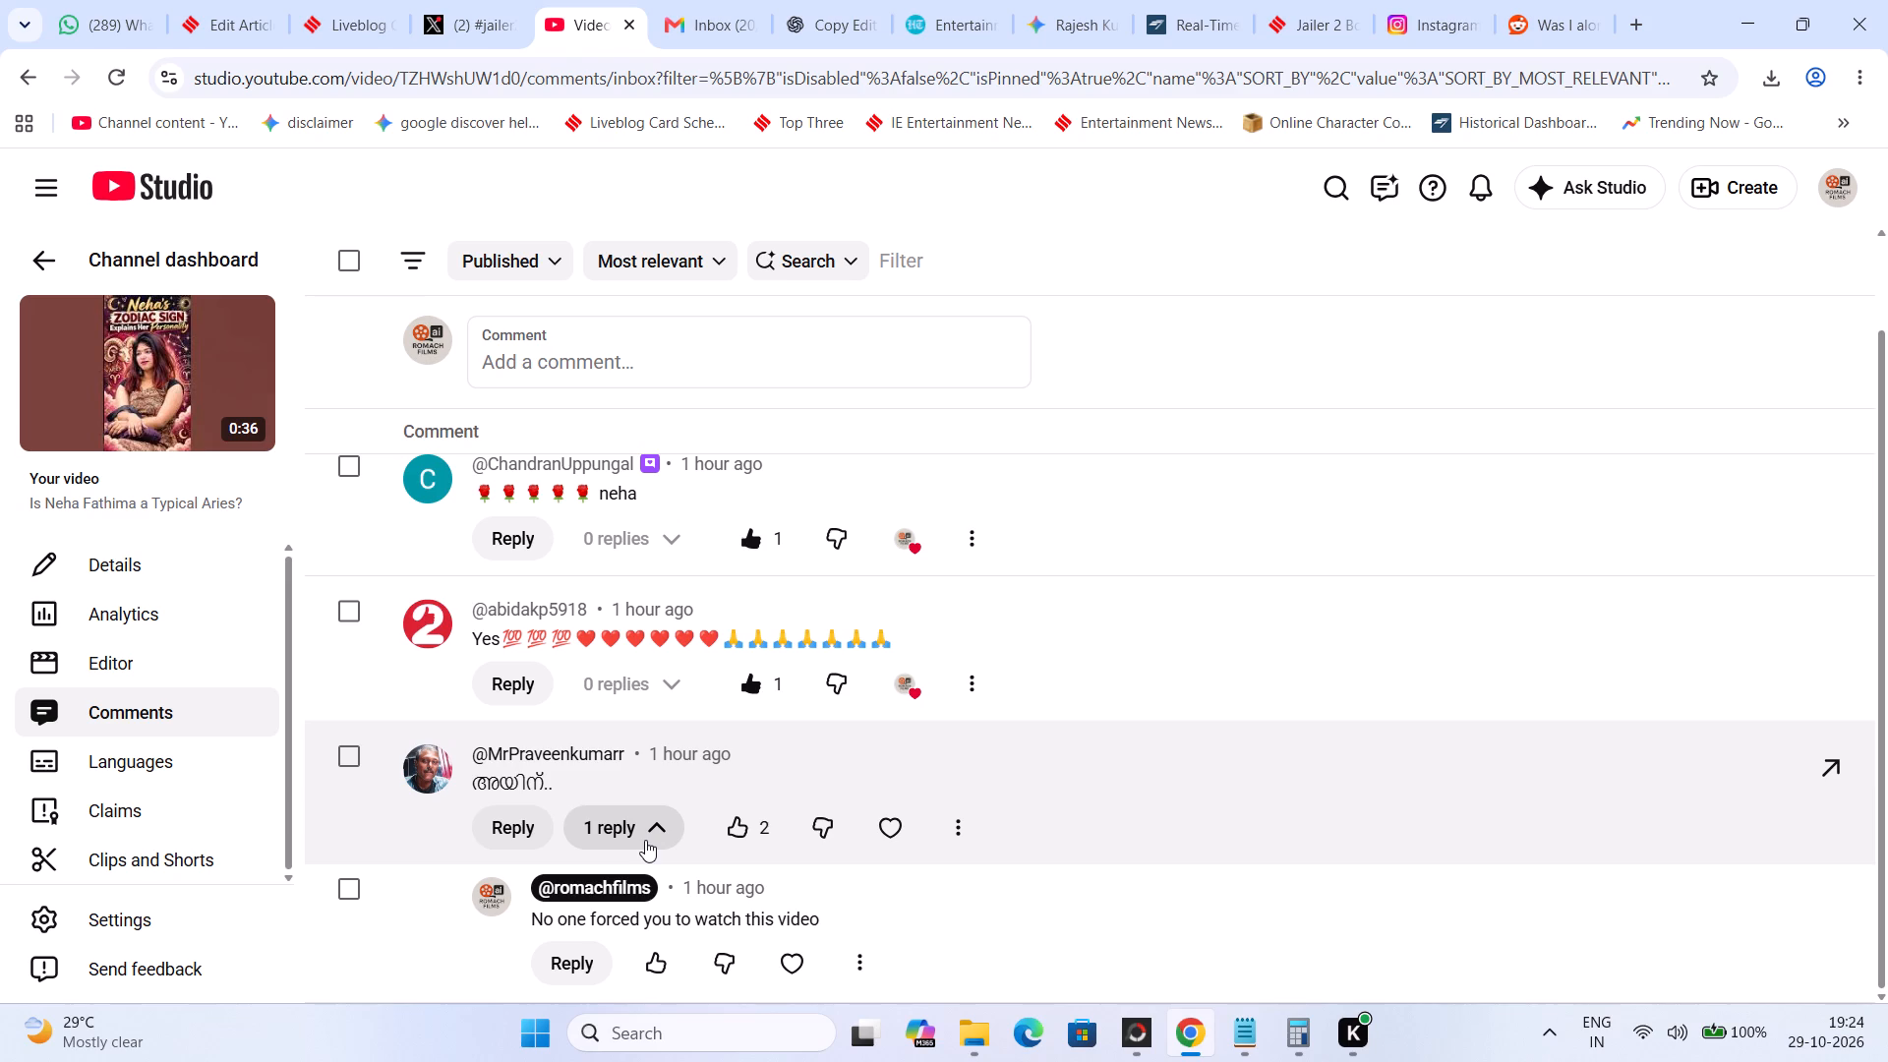
{"action": "left_click", "coordinate": [830, 825]}
{"action": "scroll", "coordinate": [828, 825], "scroll_direction": "down", "scroll_amount": 2}
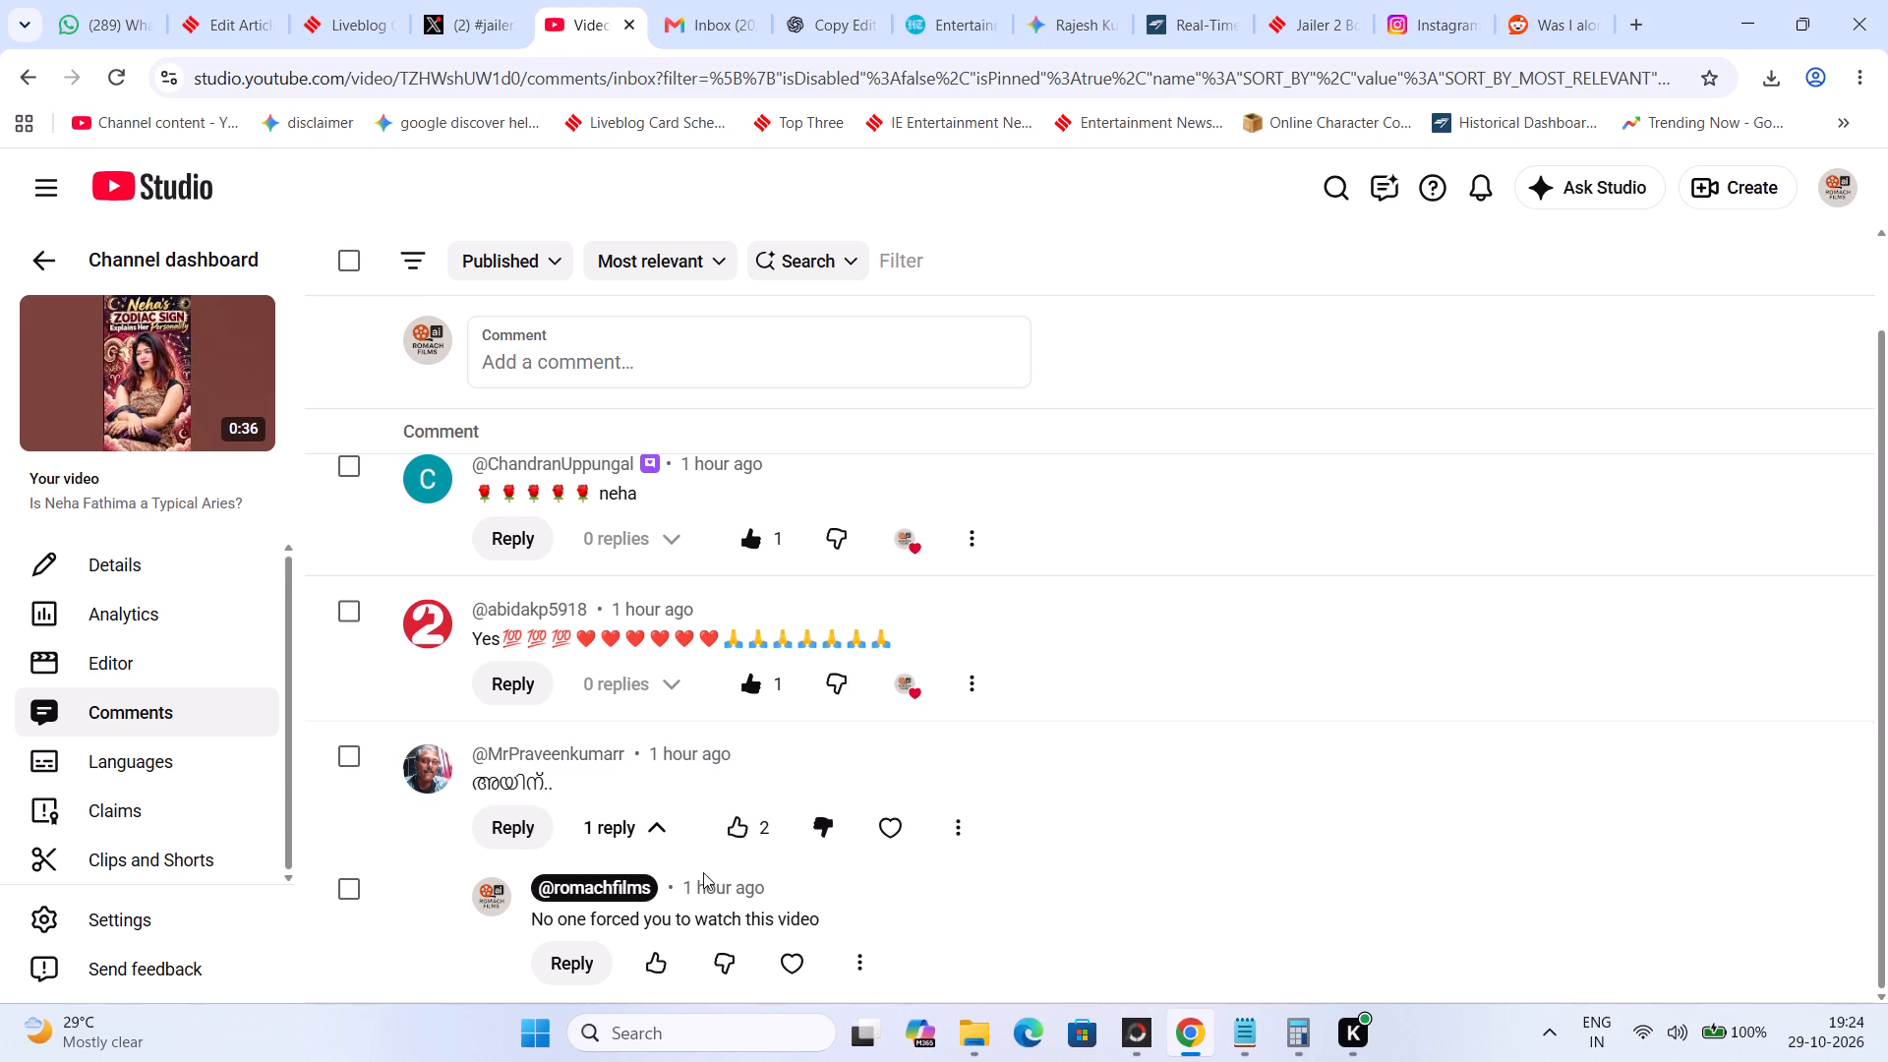
Hide the author of the disliked comment from the channel and return to the channel dashboard.
{"action": "left_click", "coordinate": [41, 261]}
{"action": "left_click", "coordinate": [41, 79]}
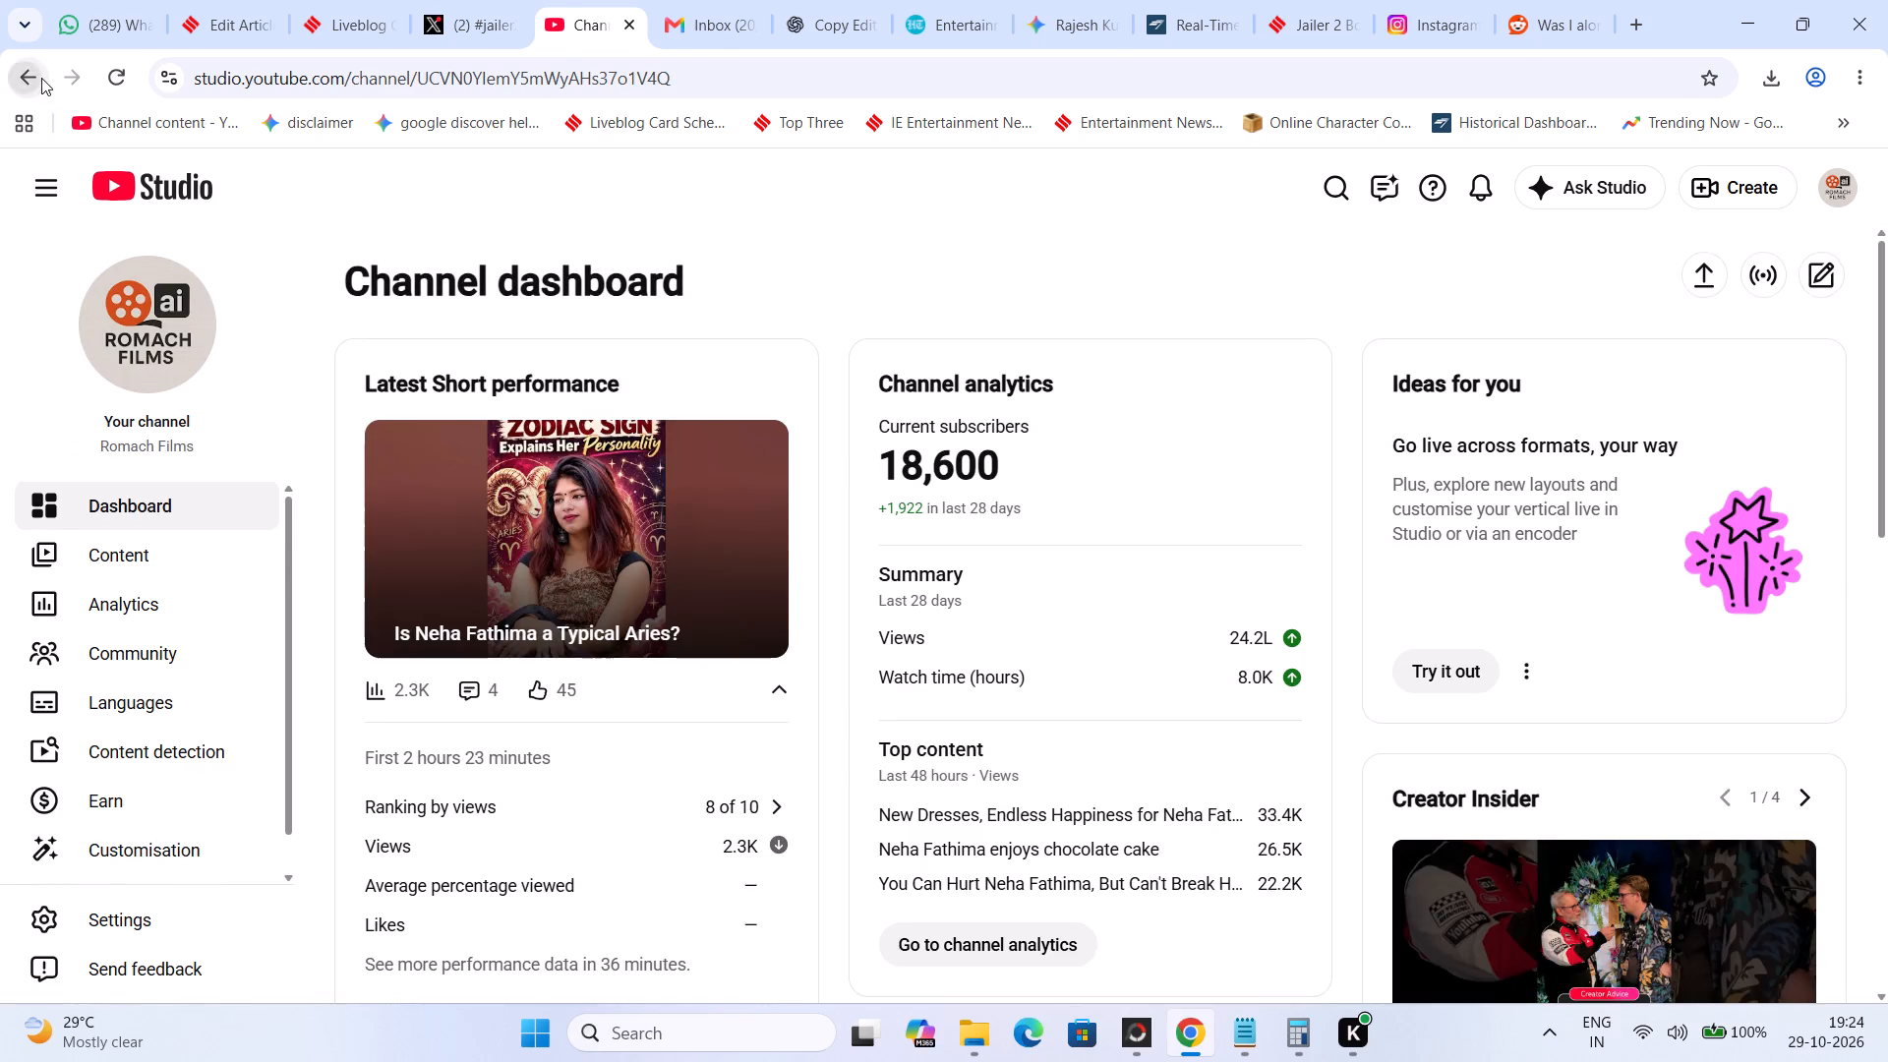
{"action": "scroll", "coordinate": [1062, 898], "scroll_direction": "down", "scroll_amount": 3}
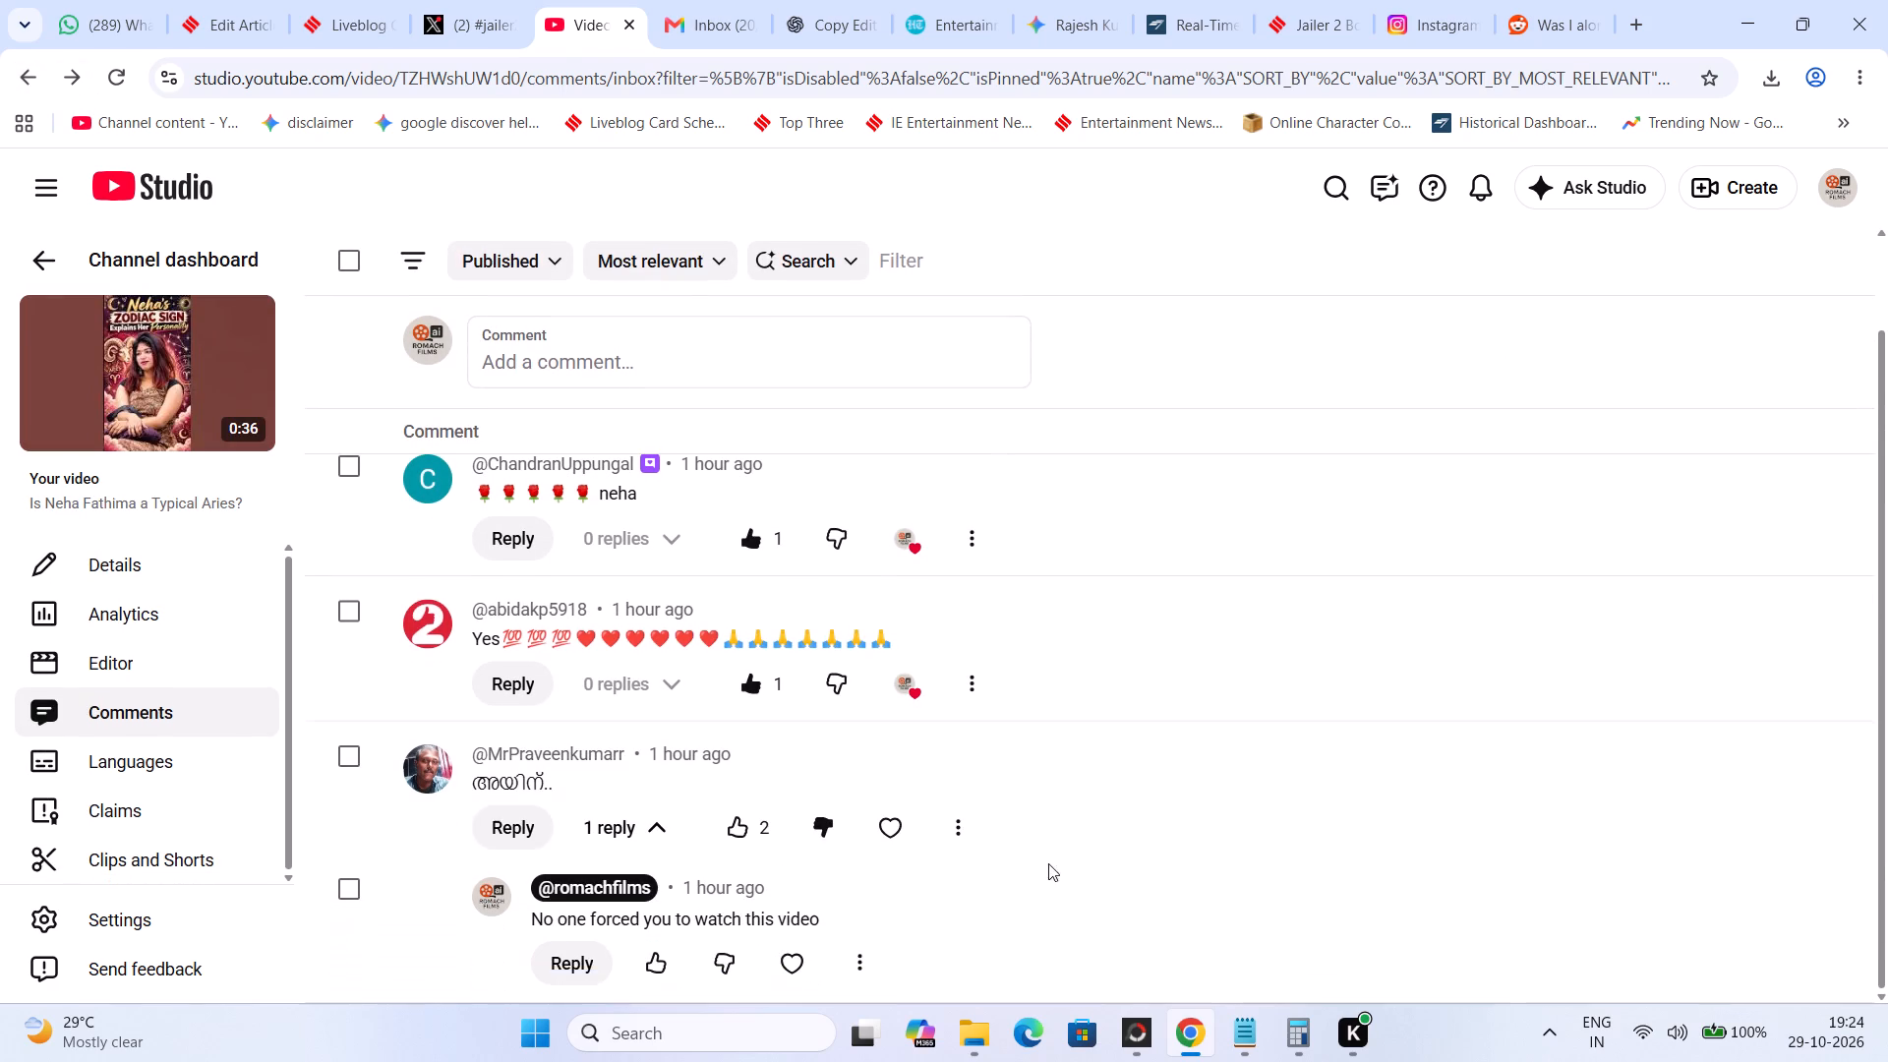
{"action": "left_click", "coordinate": [943, 806]}
{"action": "left_click", "coordinate": [955, 828]}
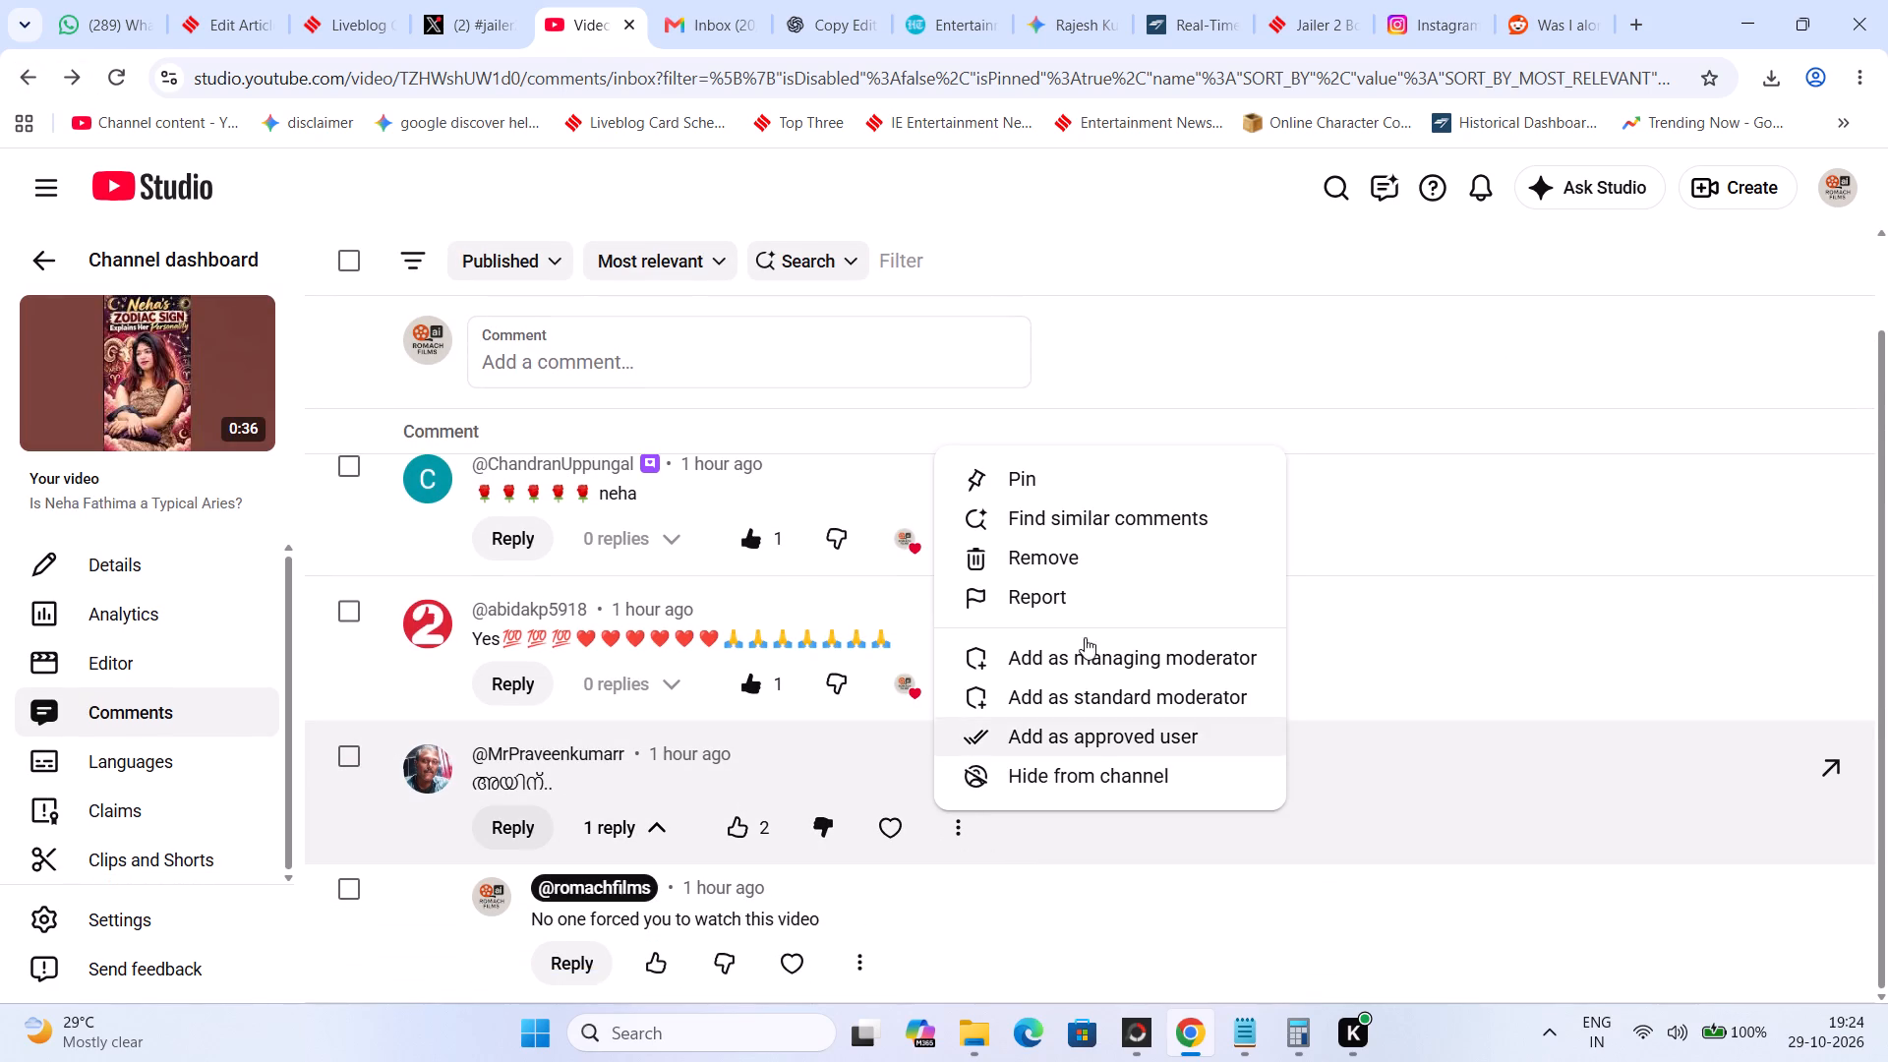
{"action": "left_click", "coordinate": [1140, 782]}
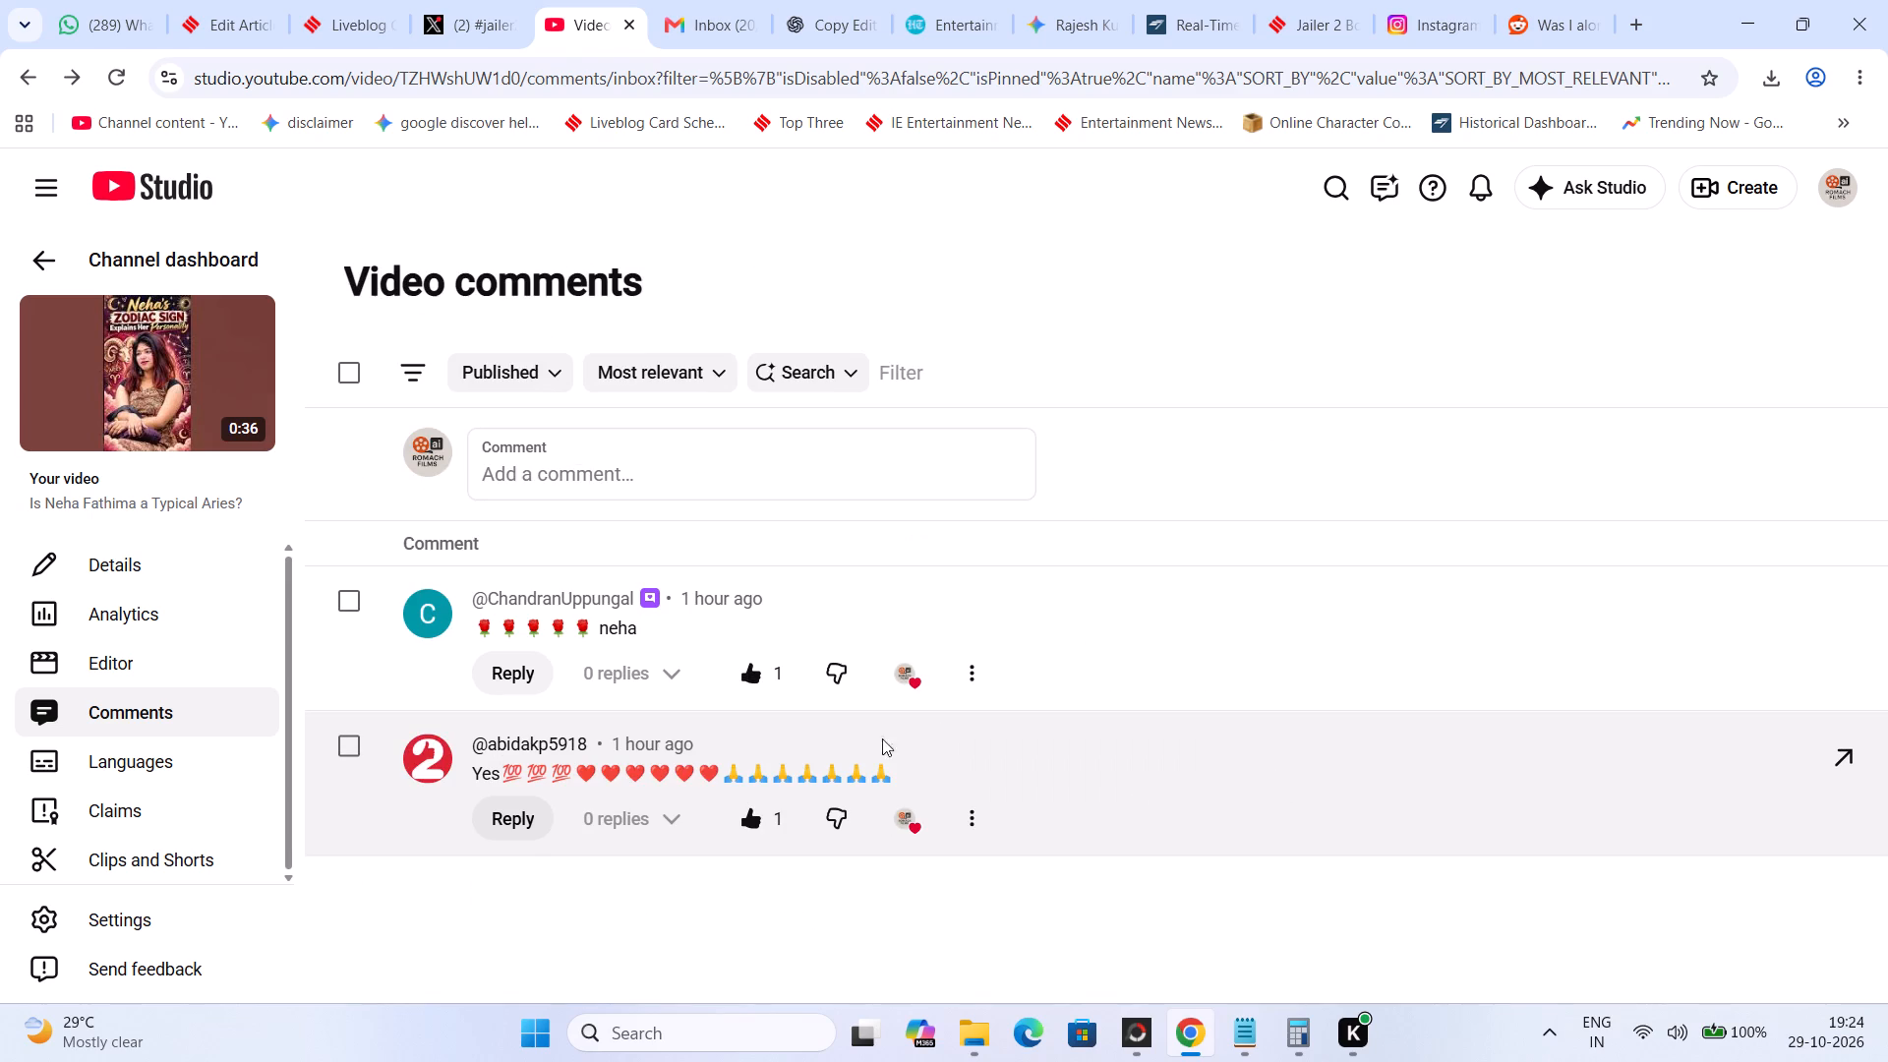
{"action": "left_click", "coordinate": [49, 272]}
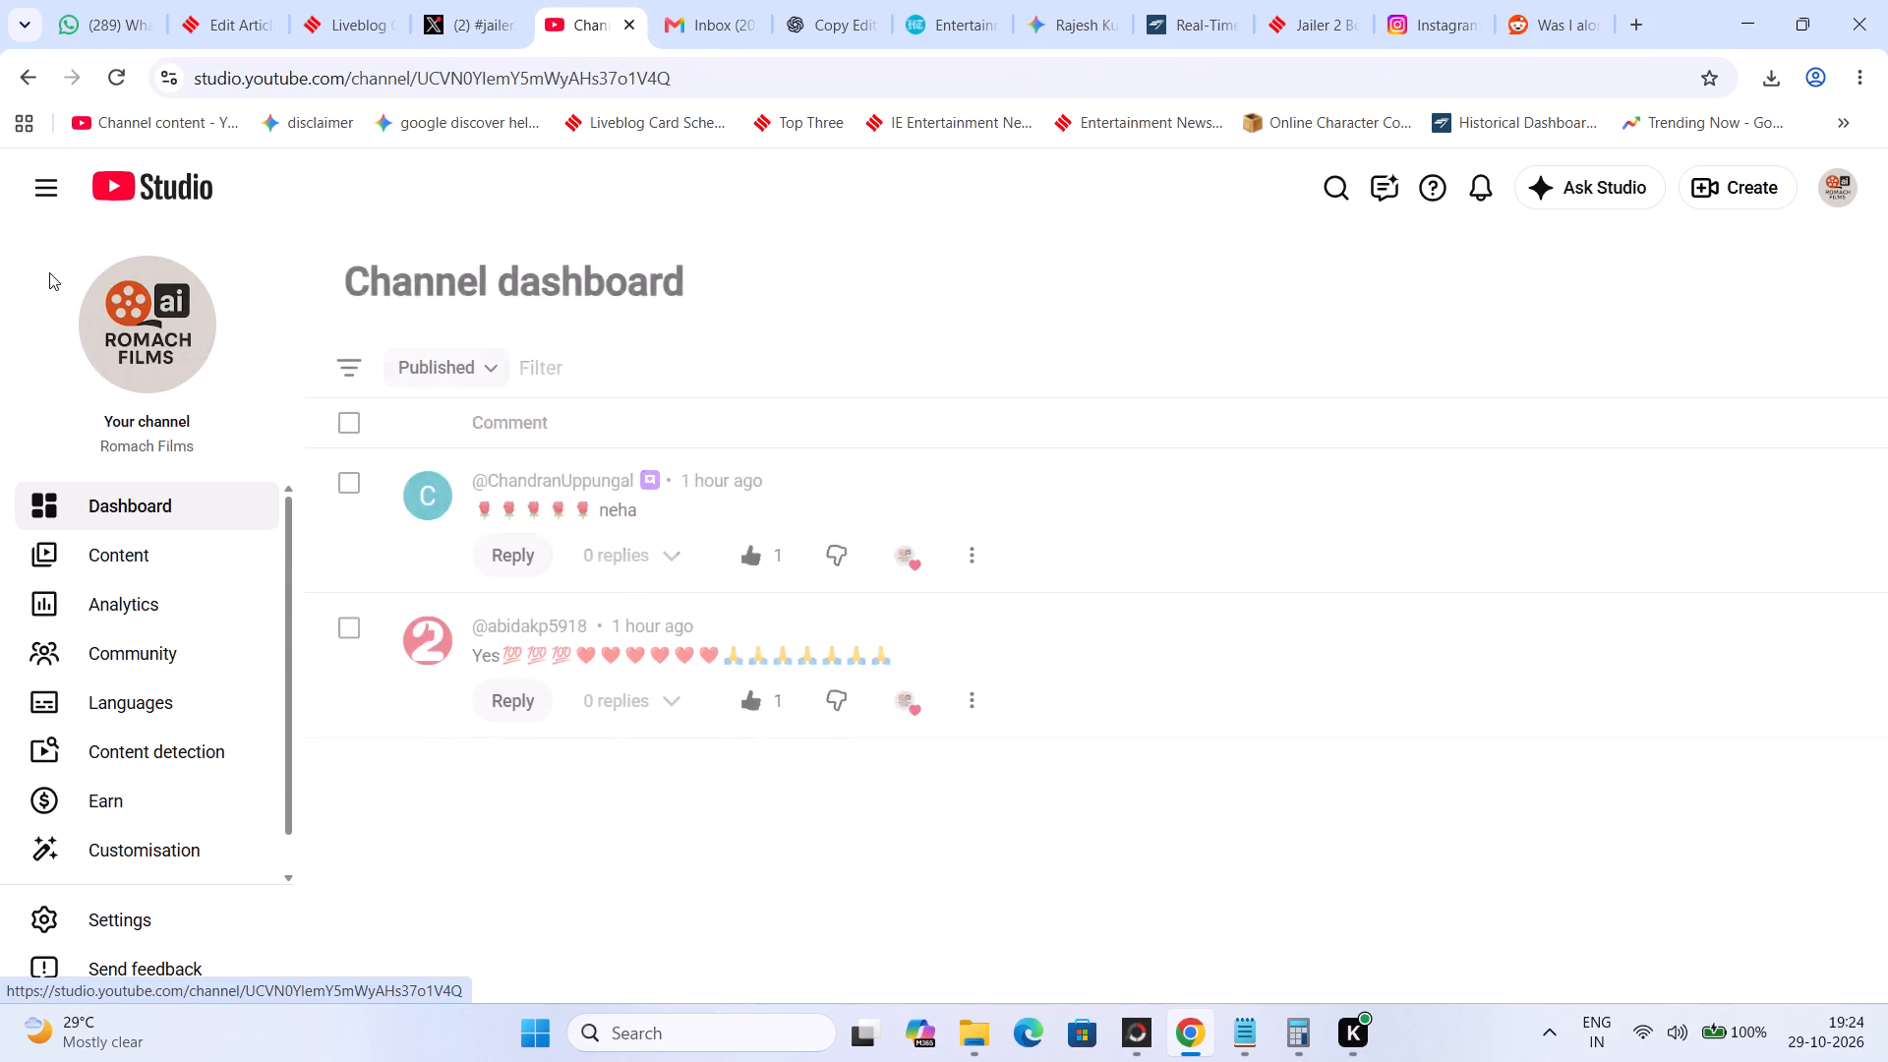
{"action": "left_click", "coordinate": [398, 0]}
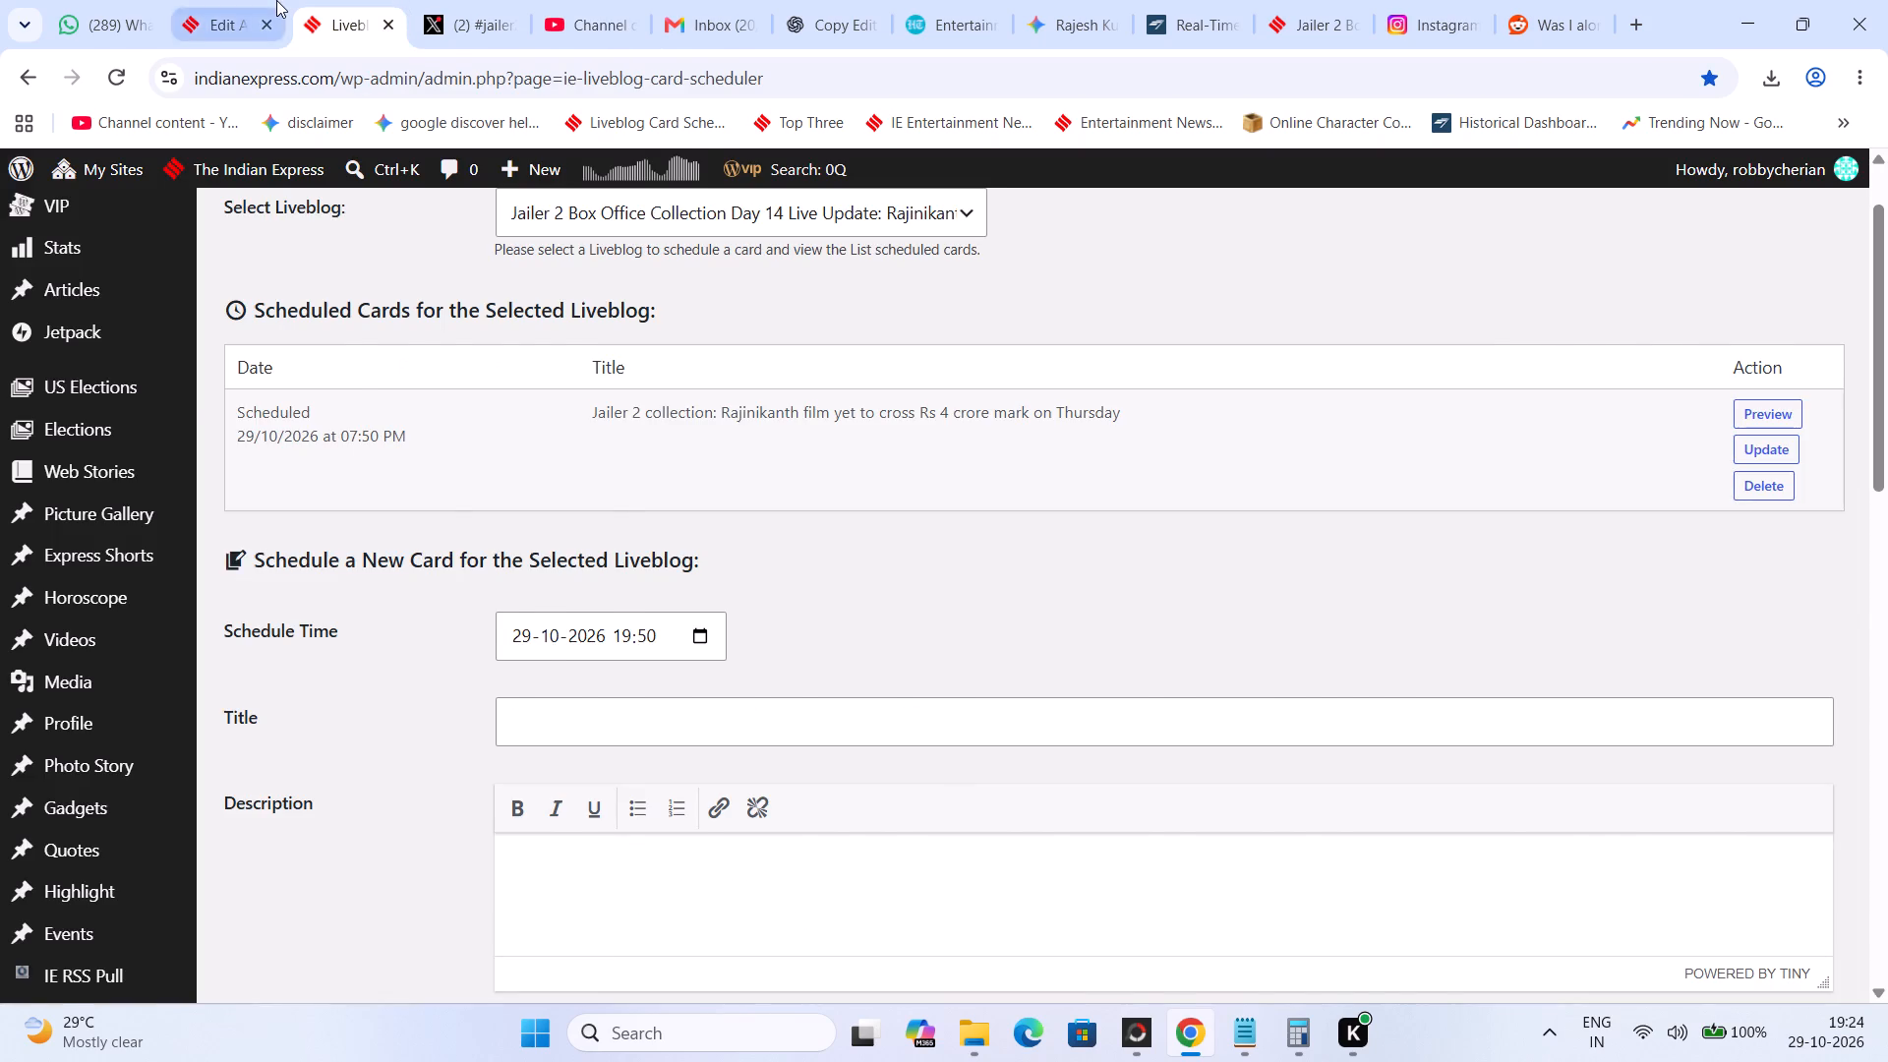
{"action": "left_click", "coordinate": [276, 0]}
{"action": "left_click", "coordinate": [464, 0]}
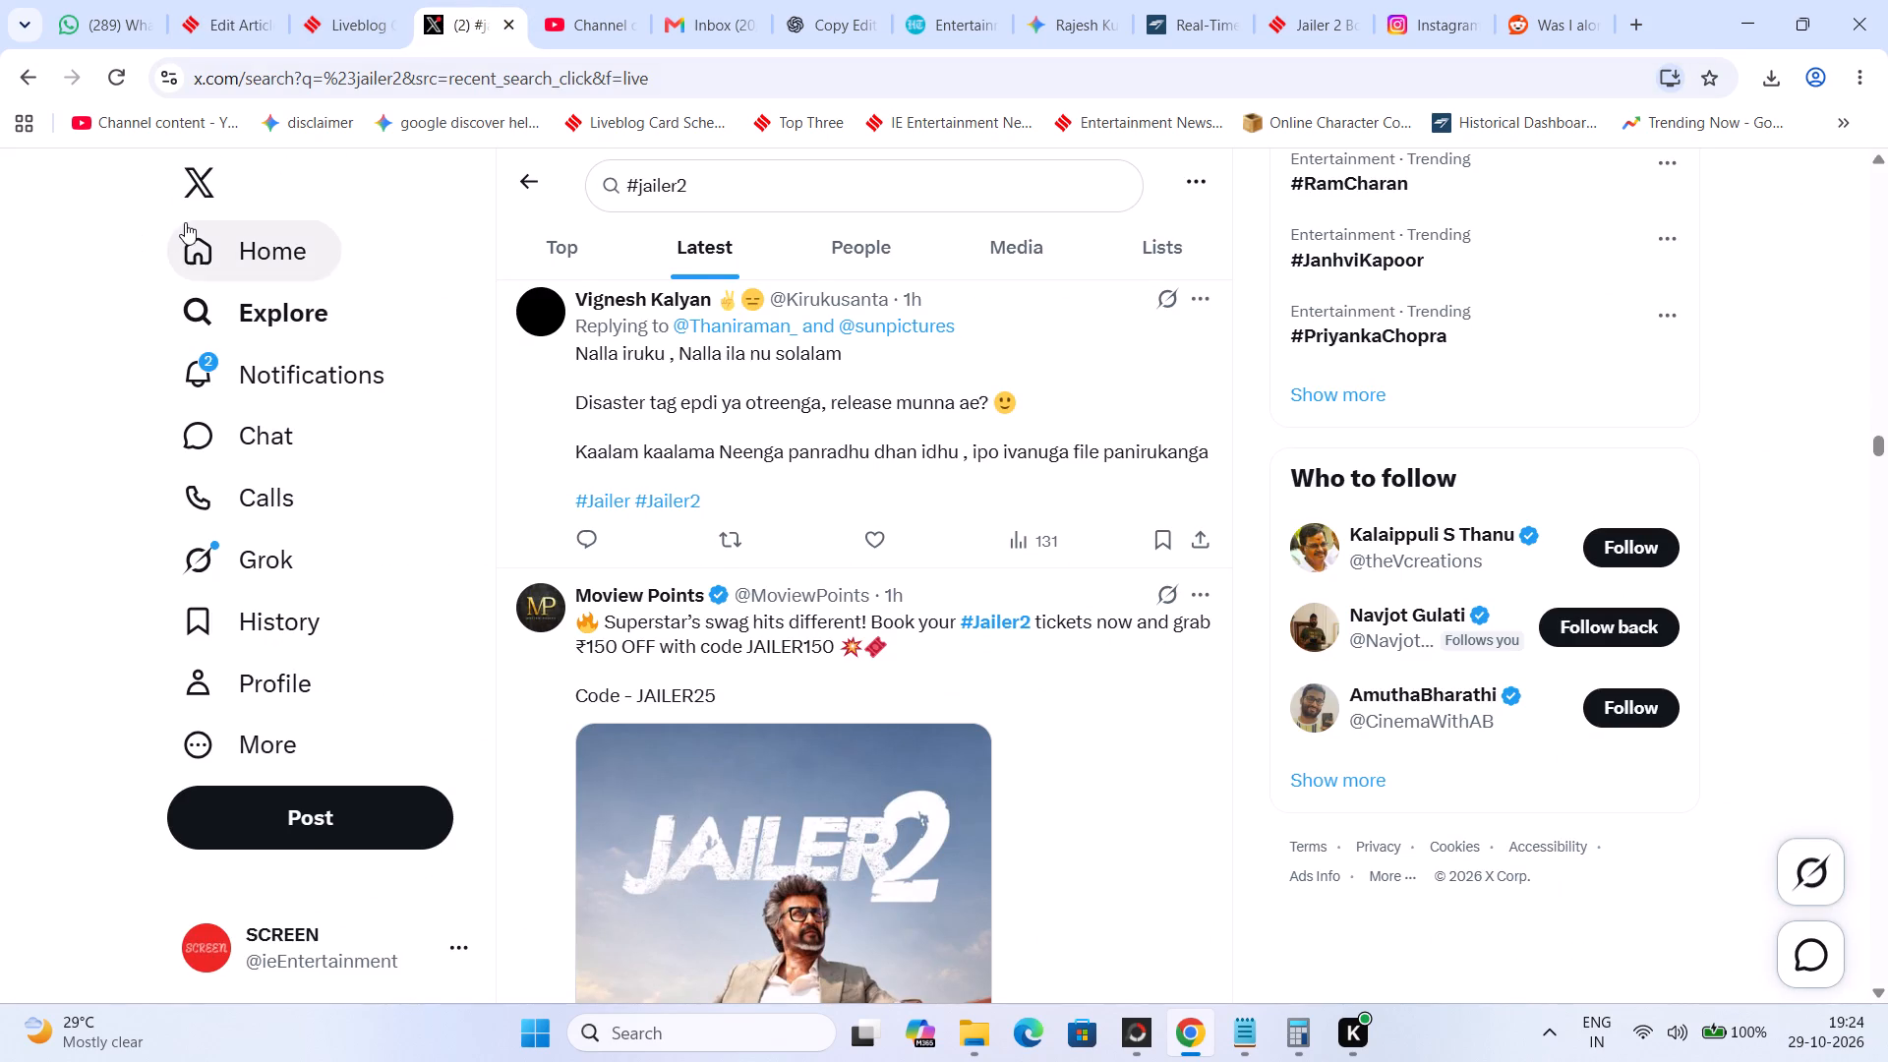
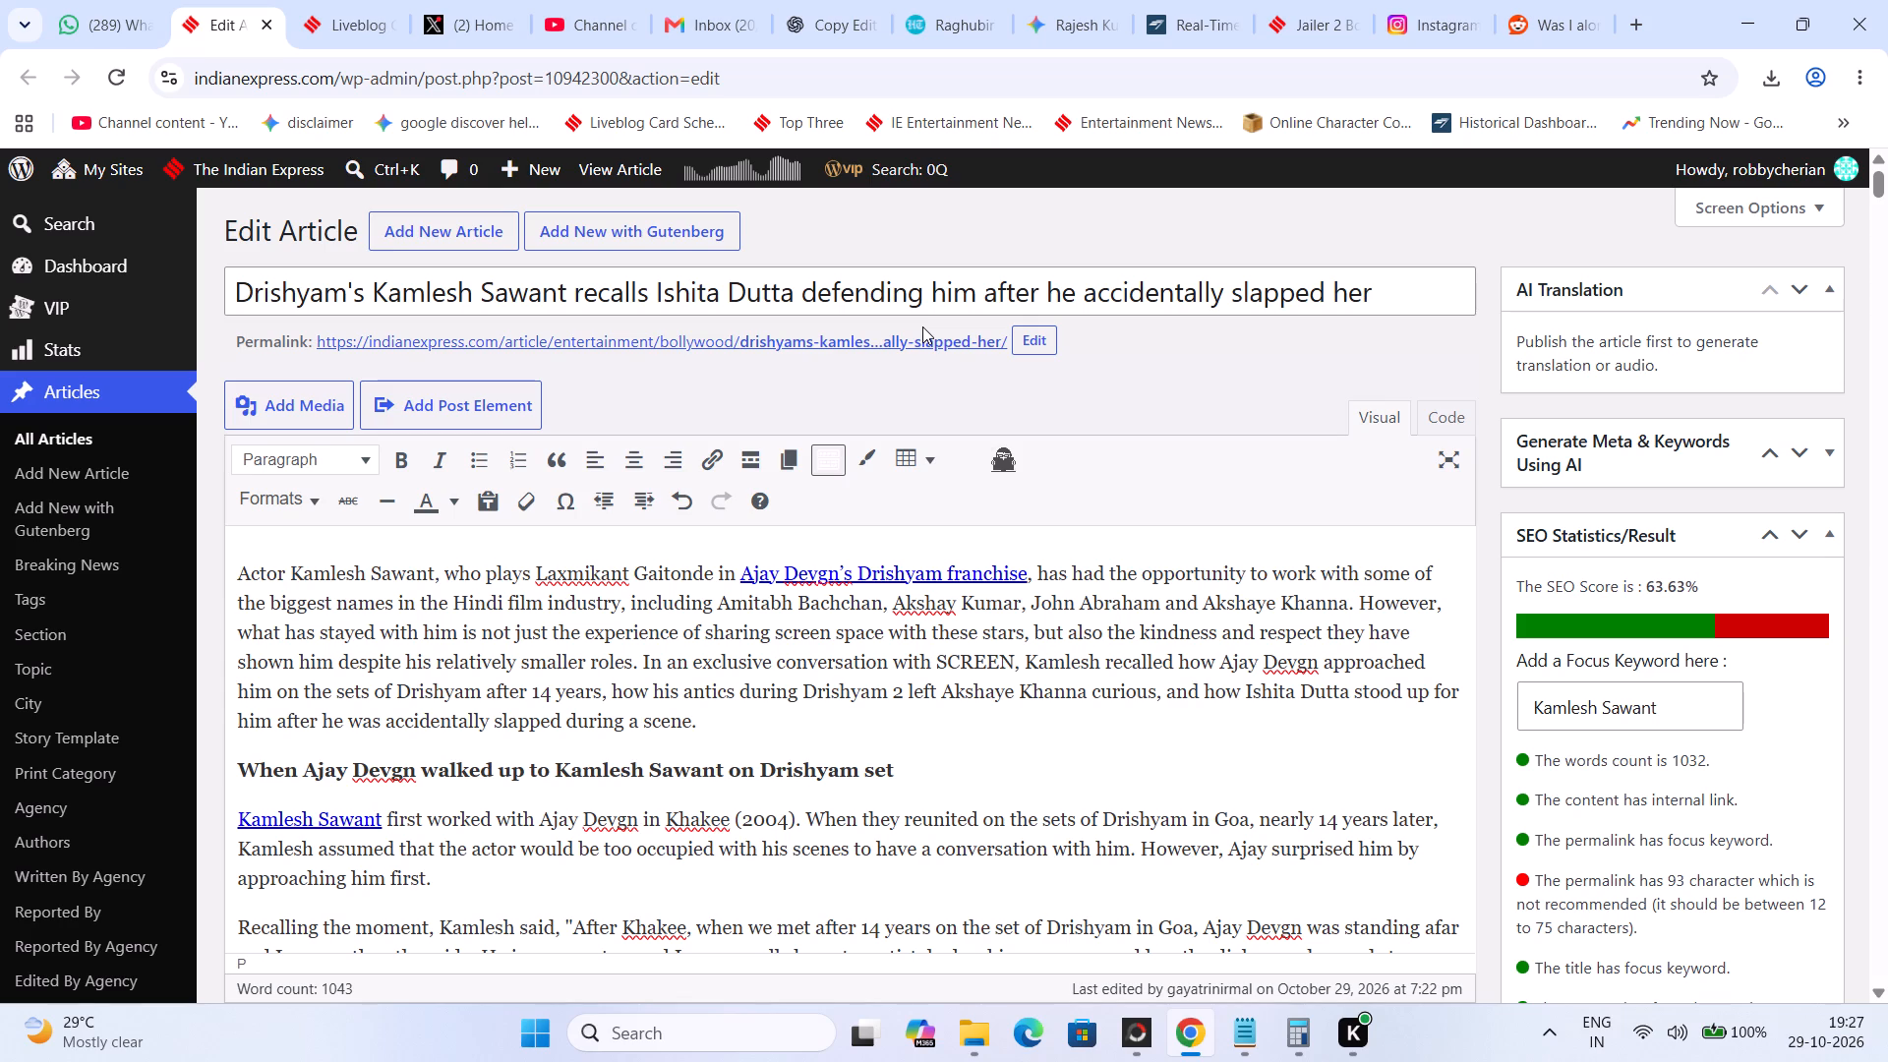
Change "artist" to "artiste" in Kamlesh's quote about being a small character artist.
{"action": "scroll", "coordinate": [702, 693], "scroll_direction": "down", "scroll_amount": 2}
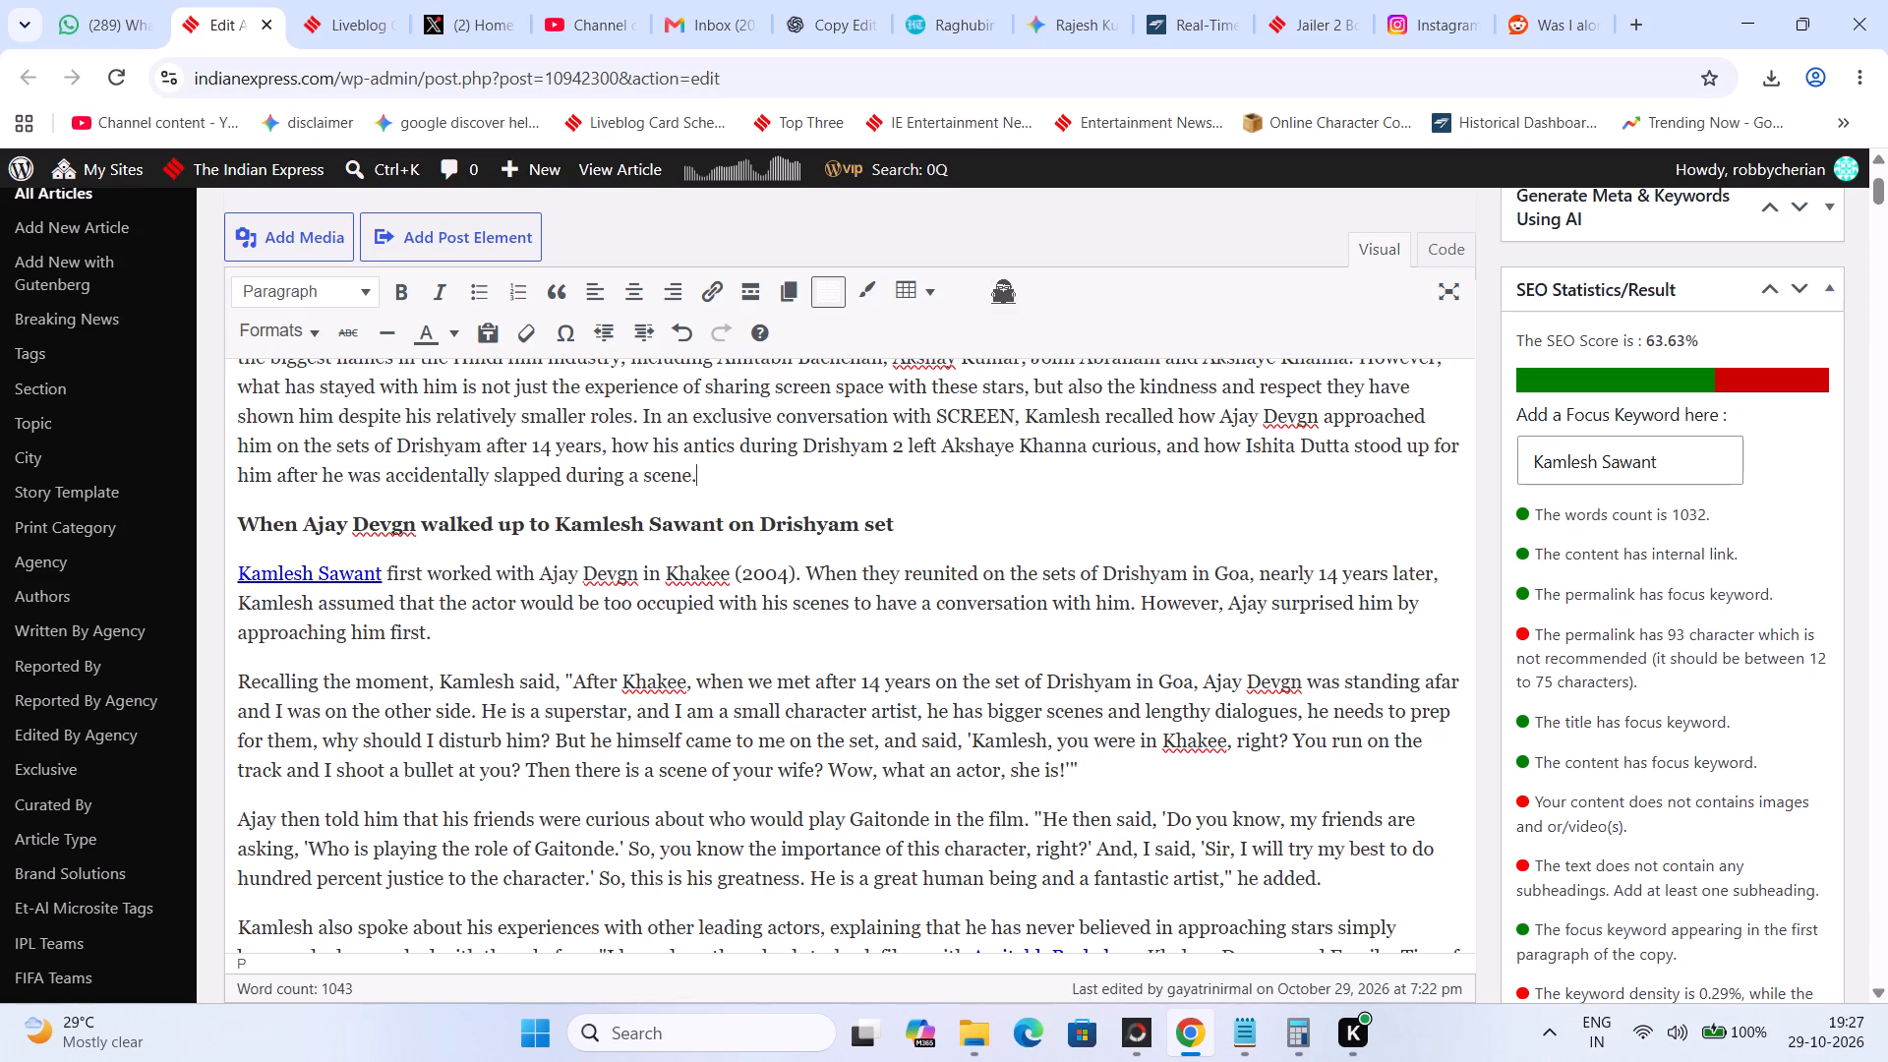
{"action": "scroll", "coordinate": [523, 652], "scroll_direction": "down", "scroll_amount": 1}
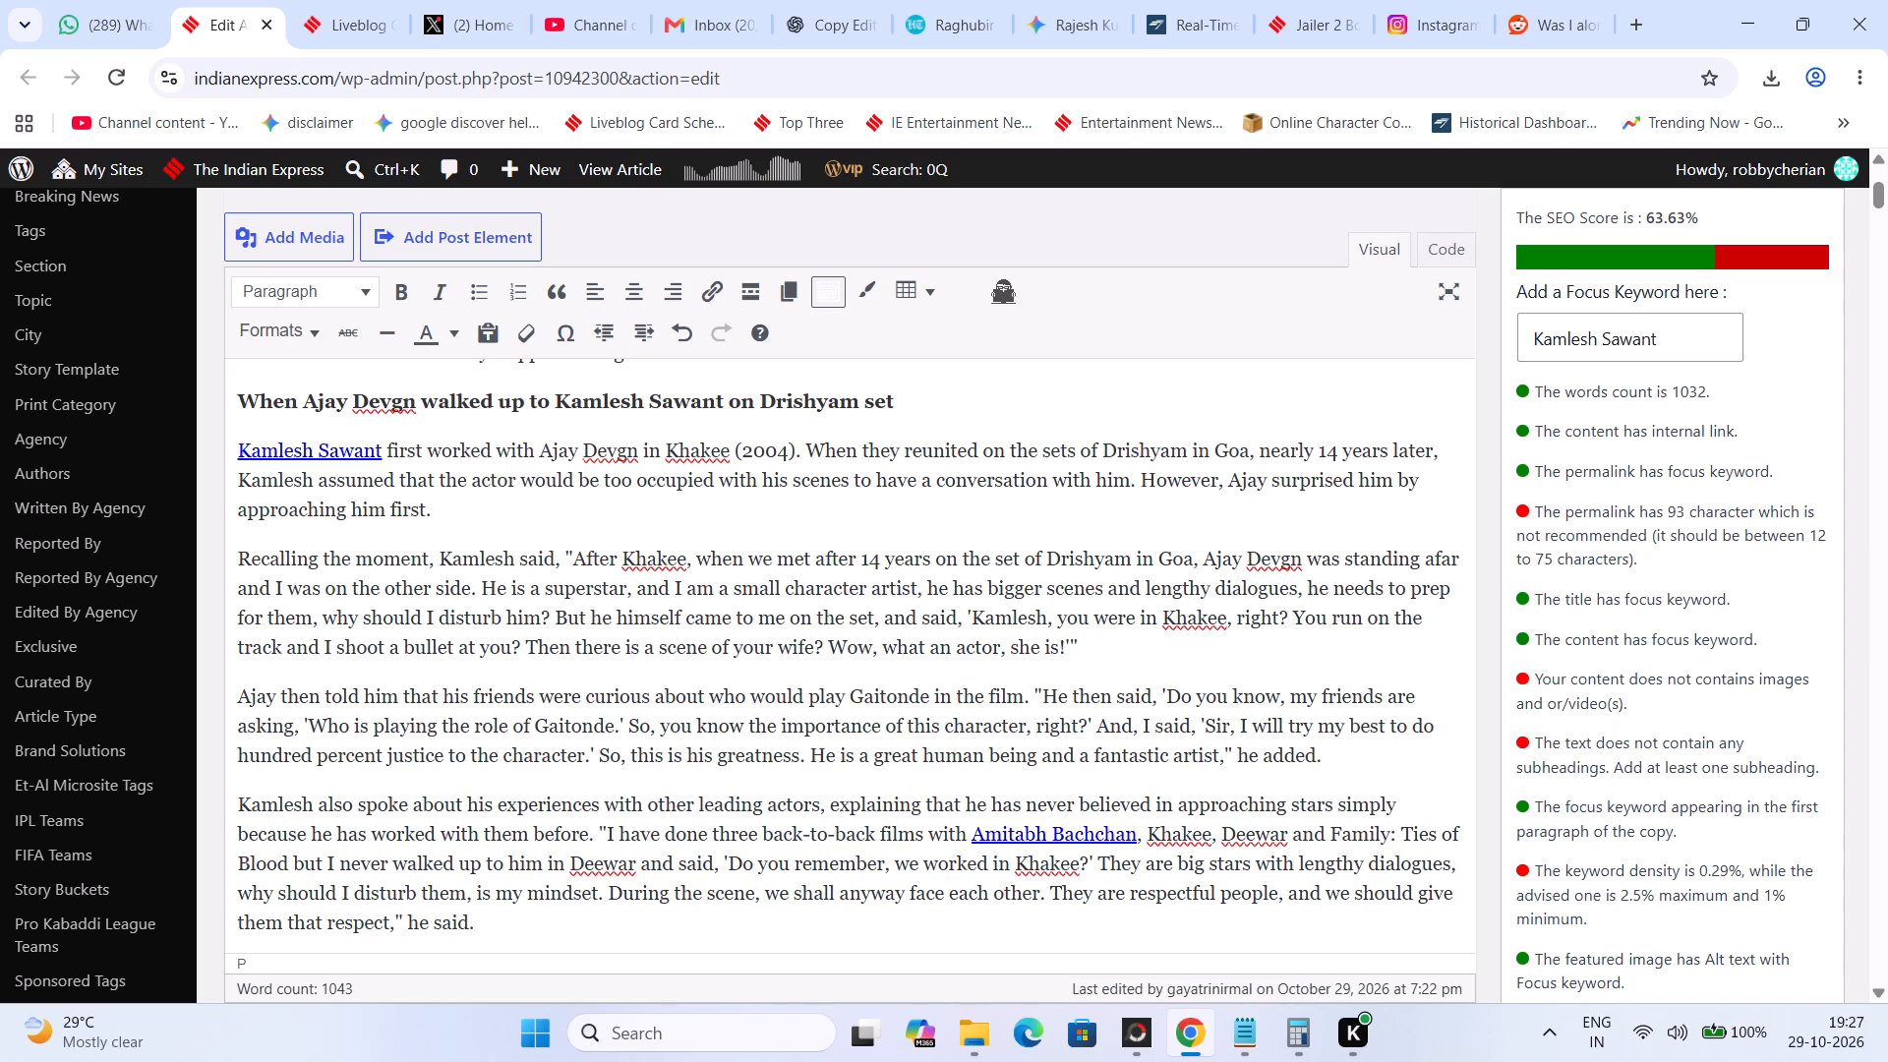
{"action": "left_click", "coordinate": [914, 589]}
{"action": "key", "text": "e"}
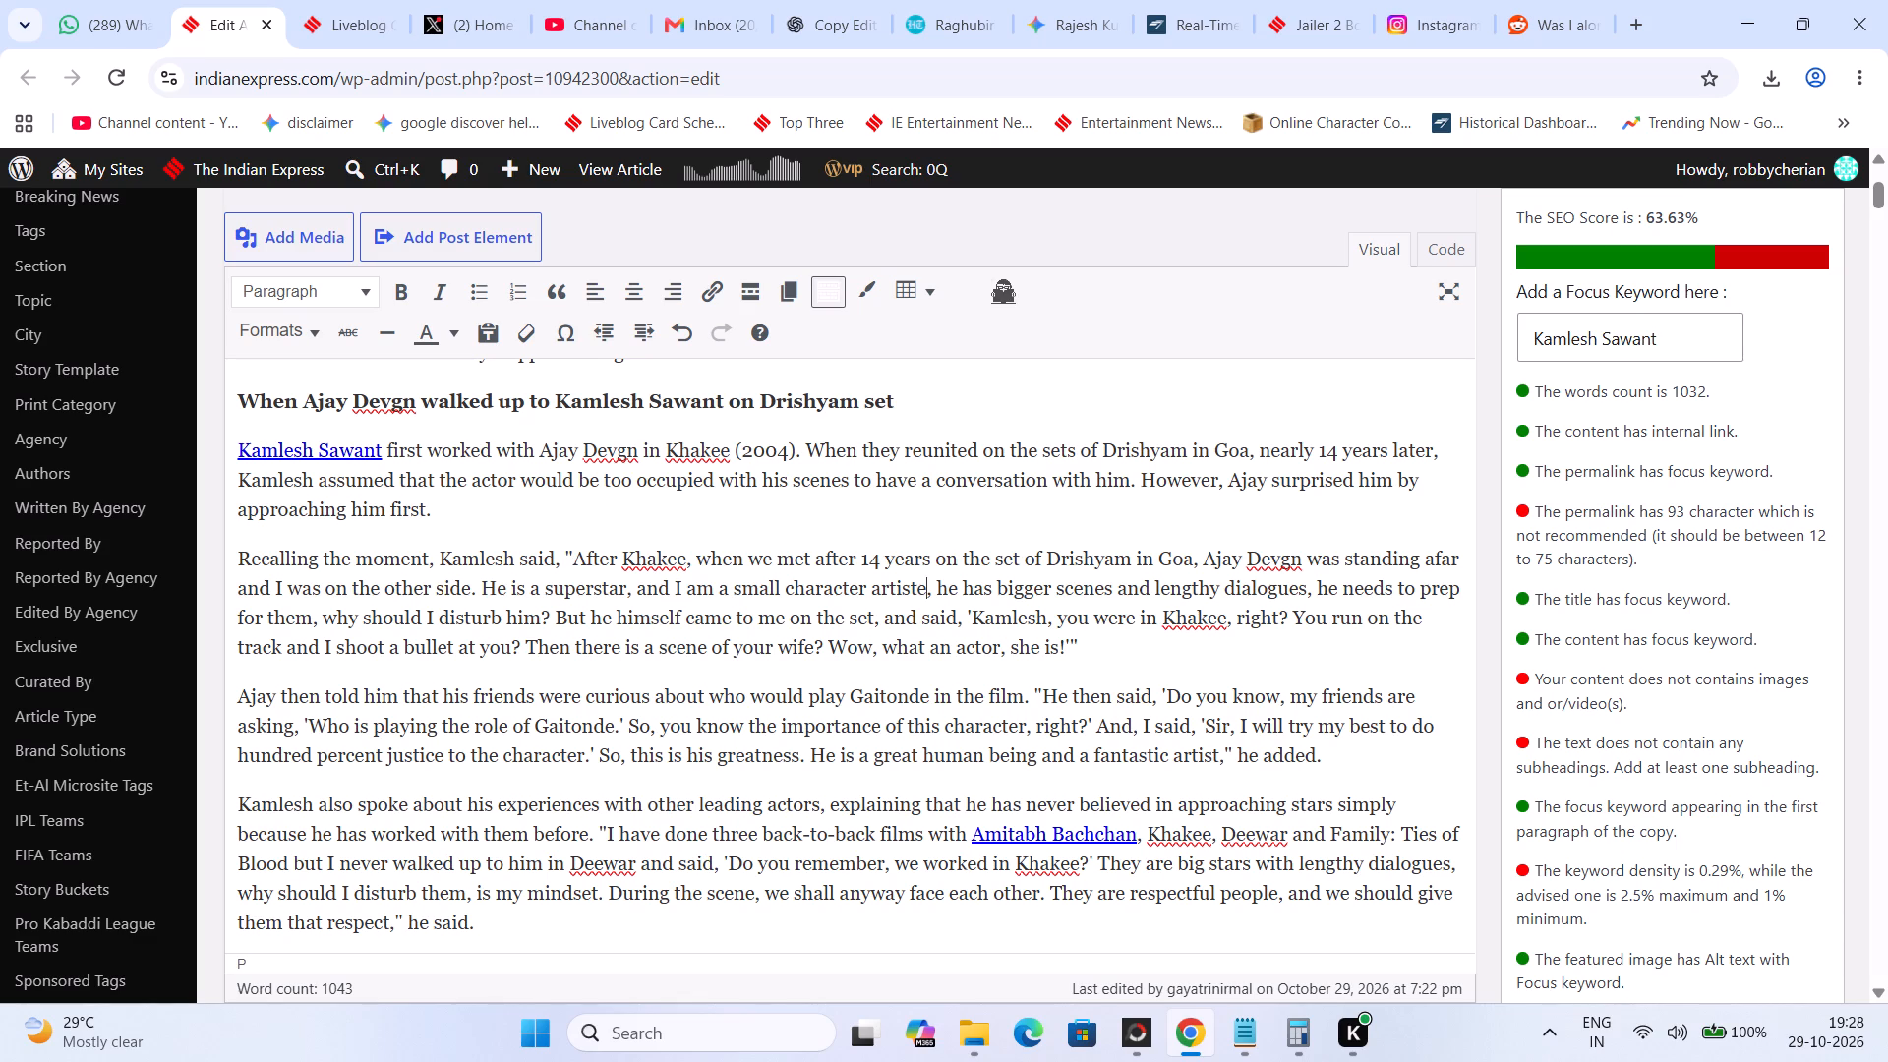
Expand "Ajay" to "Ajay Devgn" at the start of the paragraph about his friends being curious.
{"action": "left_click", "coordinate": [279, 694]}
{"action": "type", "text": "vg"}
{"action": "key", "text": "n"}
{"action": "key", "text": "space"}
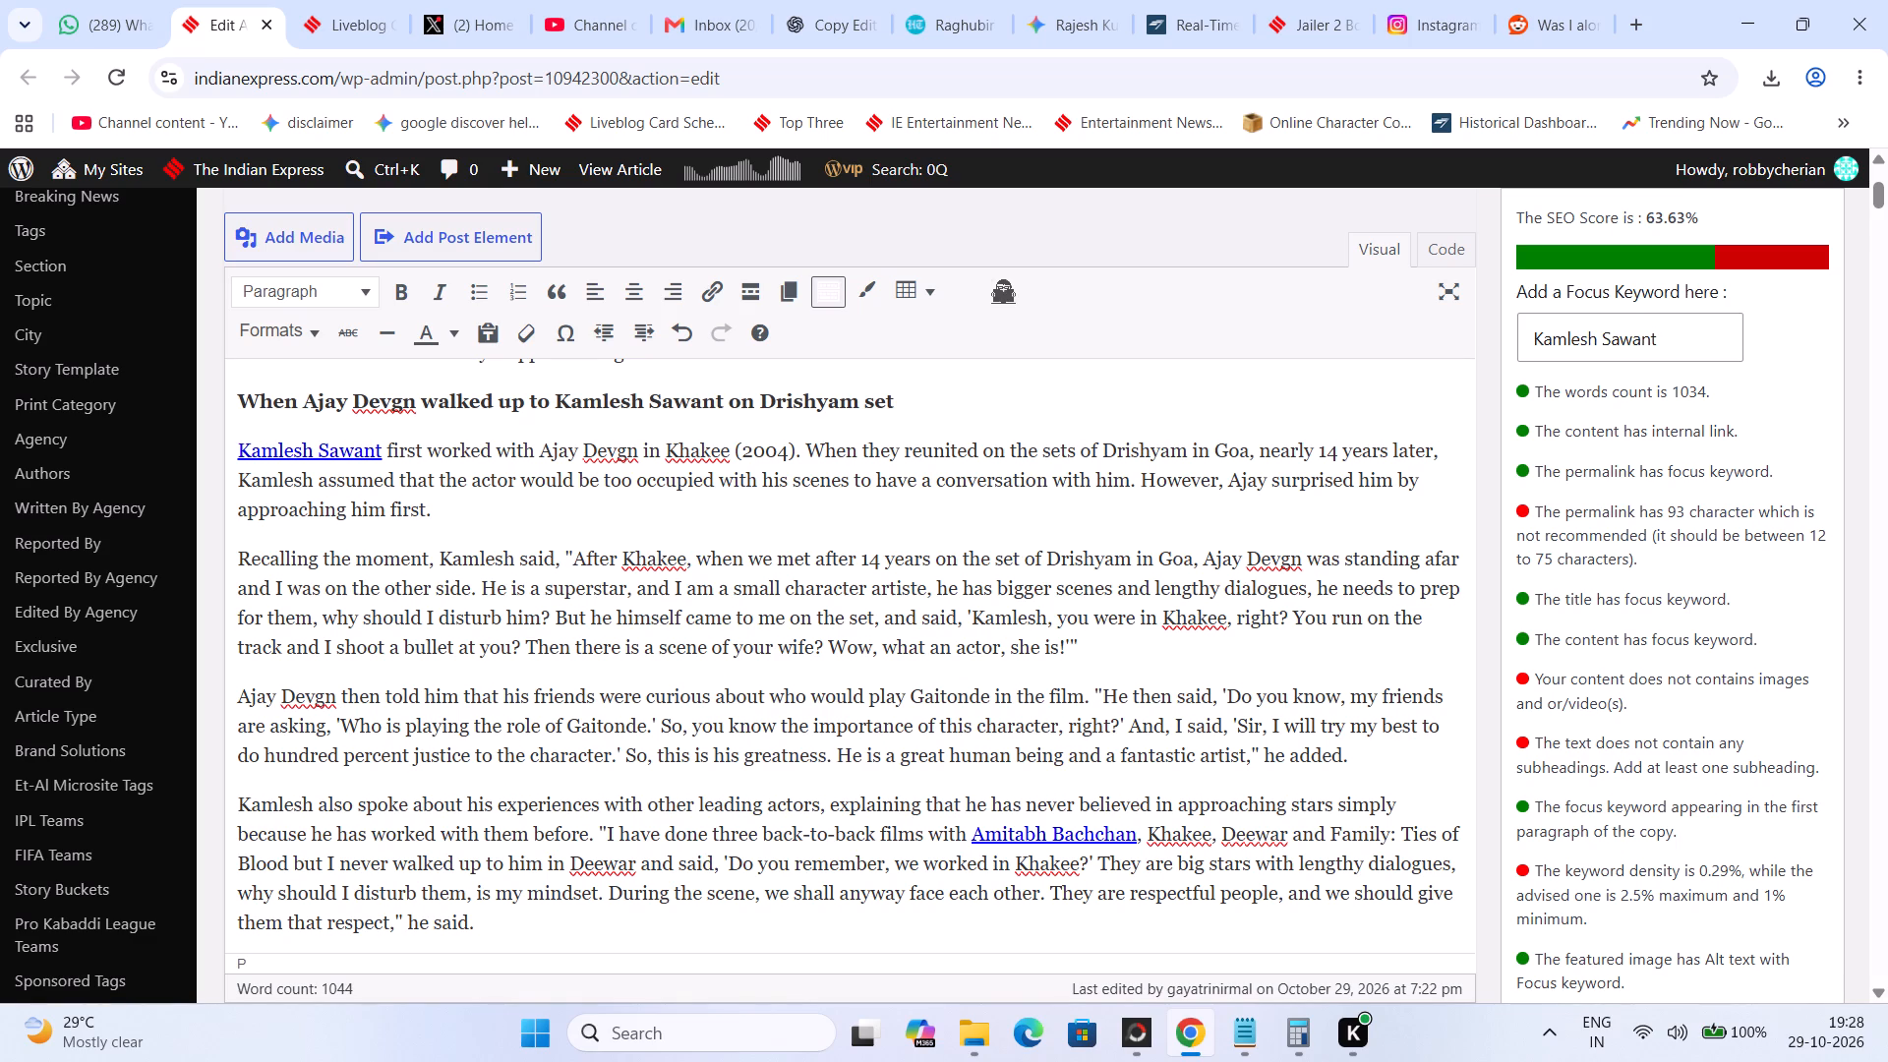
Copy "Laxmikant" from the opening paragraph and insert it before "Gaitonde" in the sentence about who would play the role.
{"action": "scroll", "coordinate": [977, 724], "scroll_direction": "up", "scroll_amount": 6}
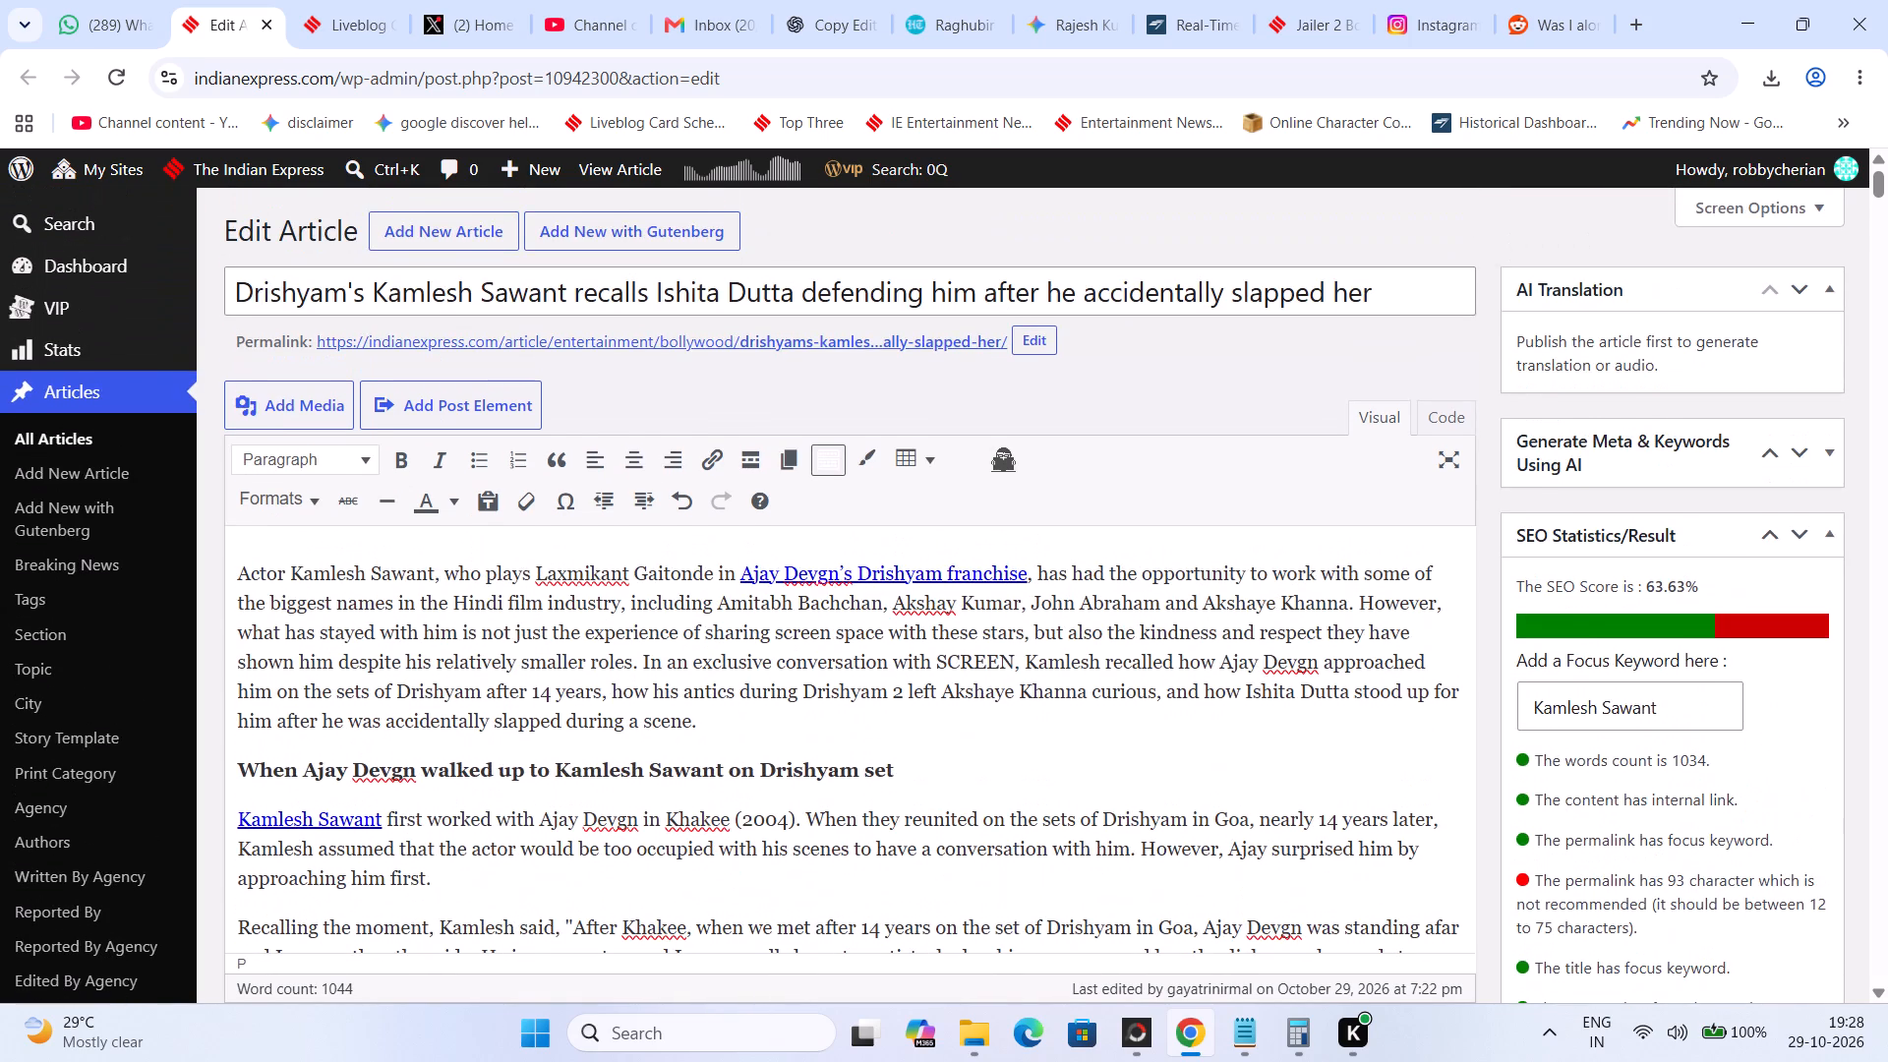
{"action": "left_click_drag", "start_coordinate": [632, 577], "coordinate": [535, 576]}
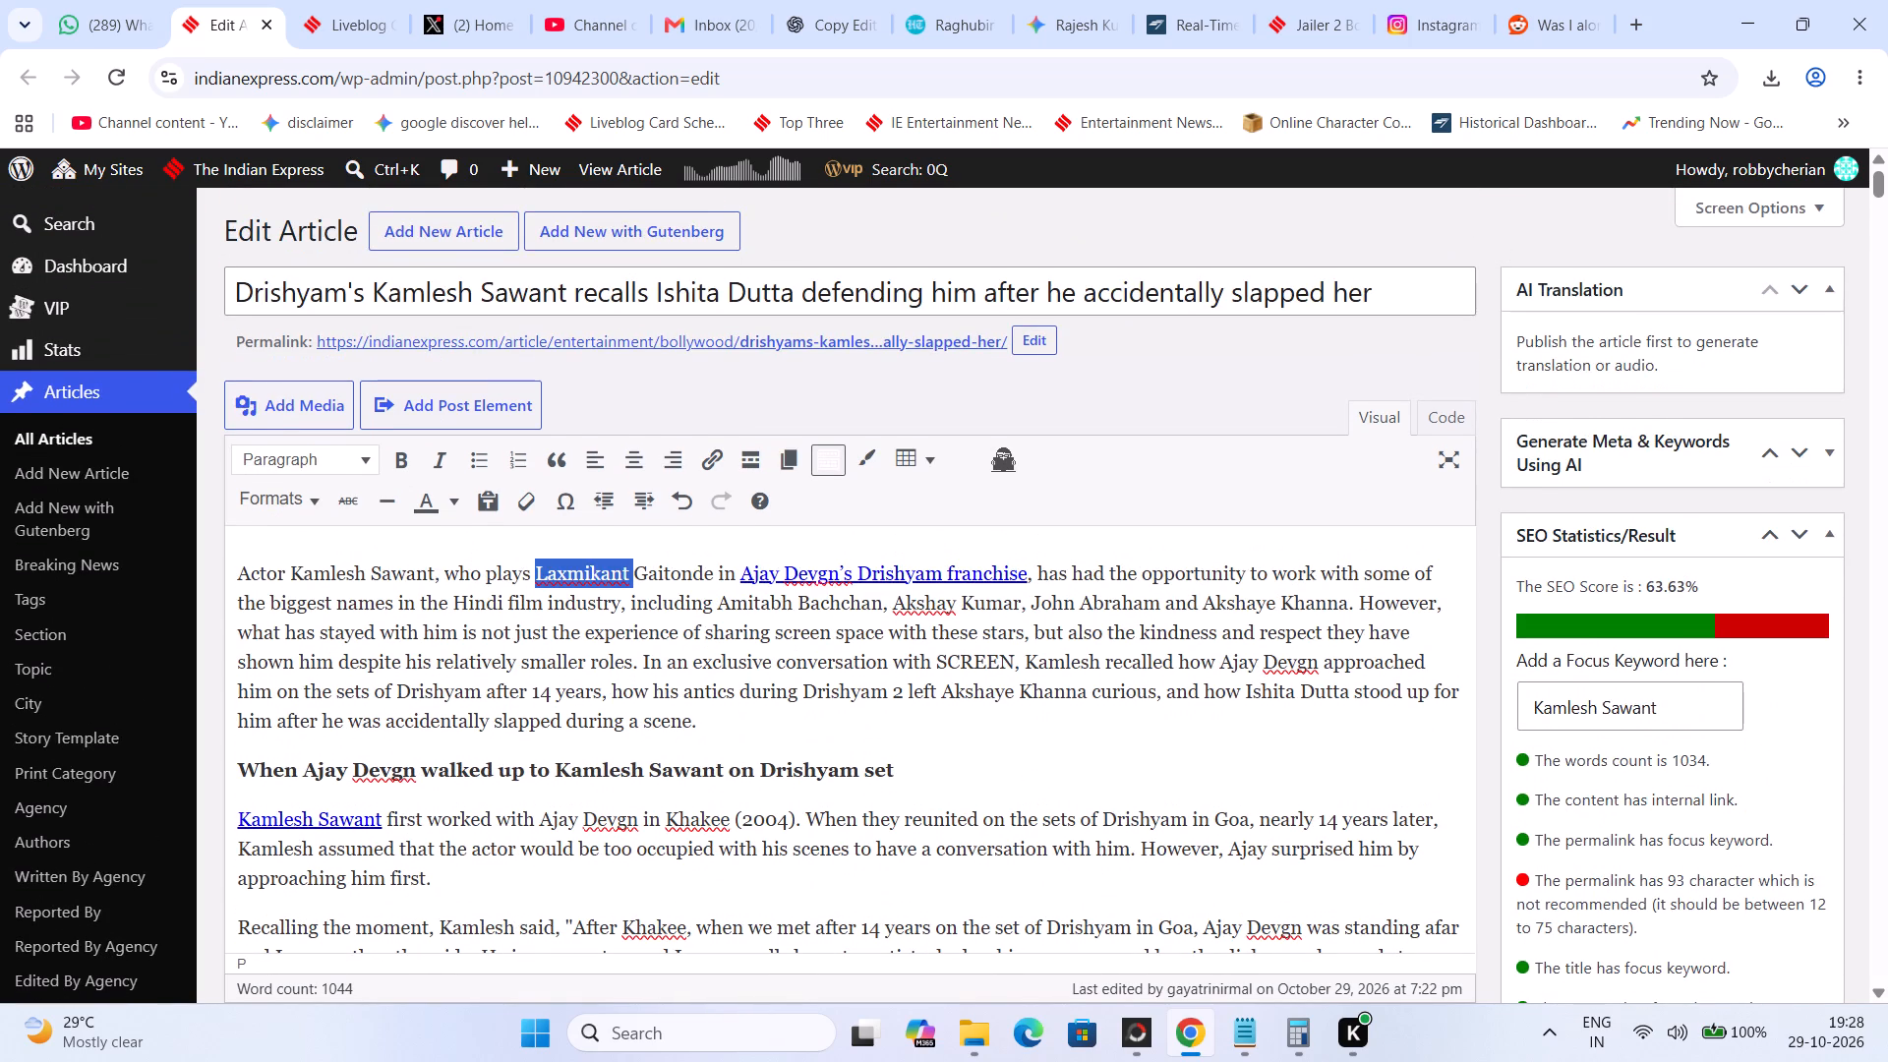
{"action": "key", "text": "ctrl+c"}
{"action": "scroll", "coordinate": [680, 679], "scroll_direction": "down", "scroll_amount": 4}
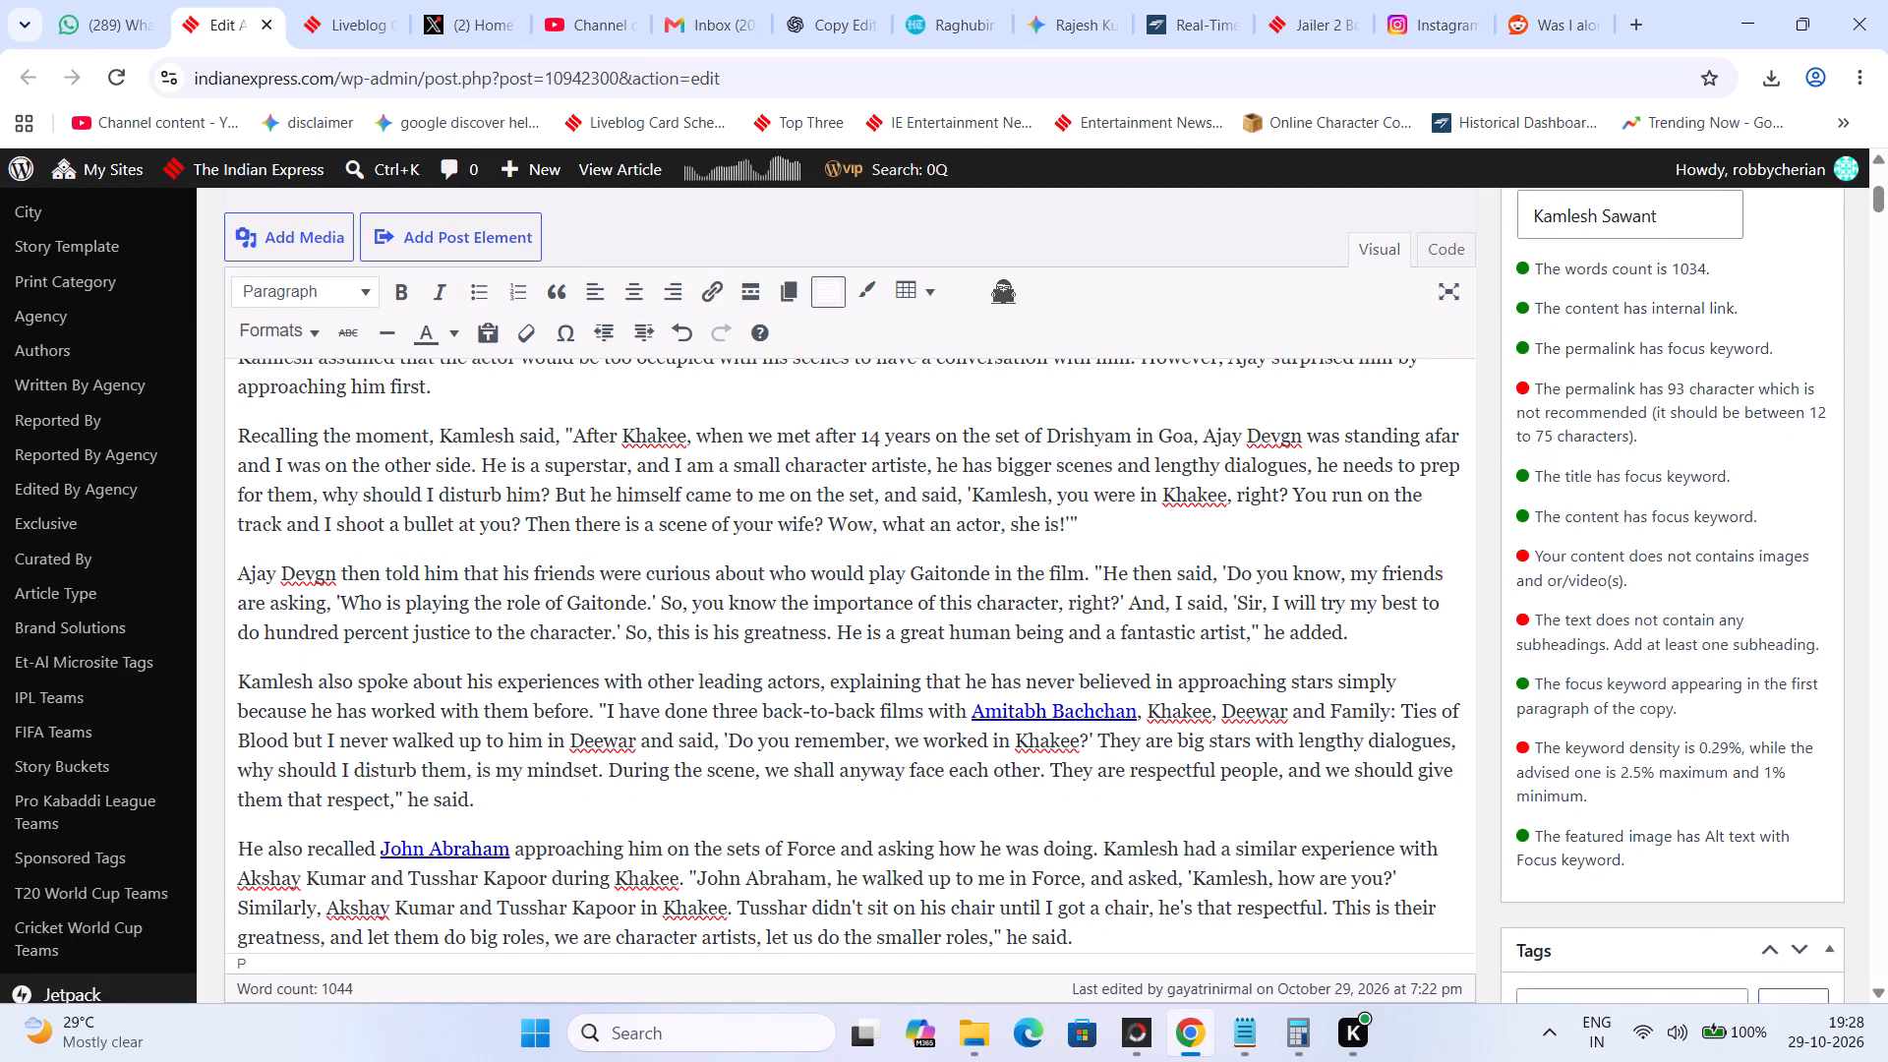
{"action": "left_click", "coordinate": [910, 567]}
{"action": "right_click", "coordinate": [910, 567]}
{"action": "left_click", "coordinate": [1109, 318]}
{"action": "key", "text": "space"}
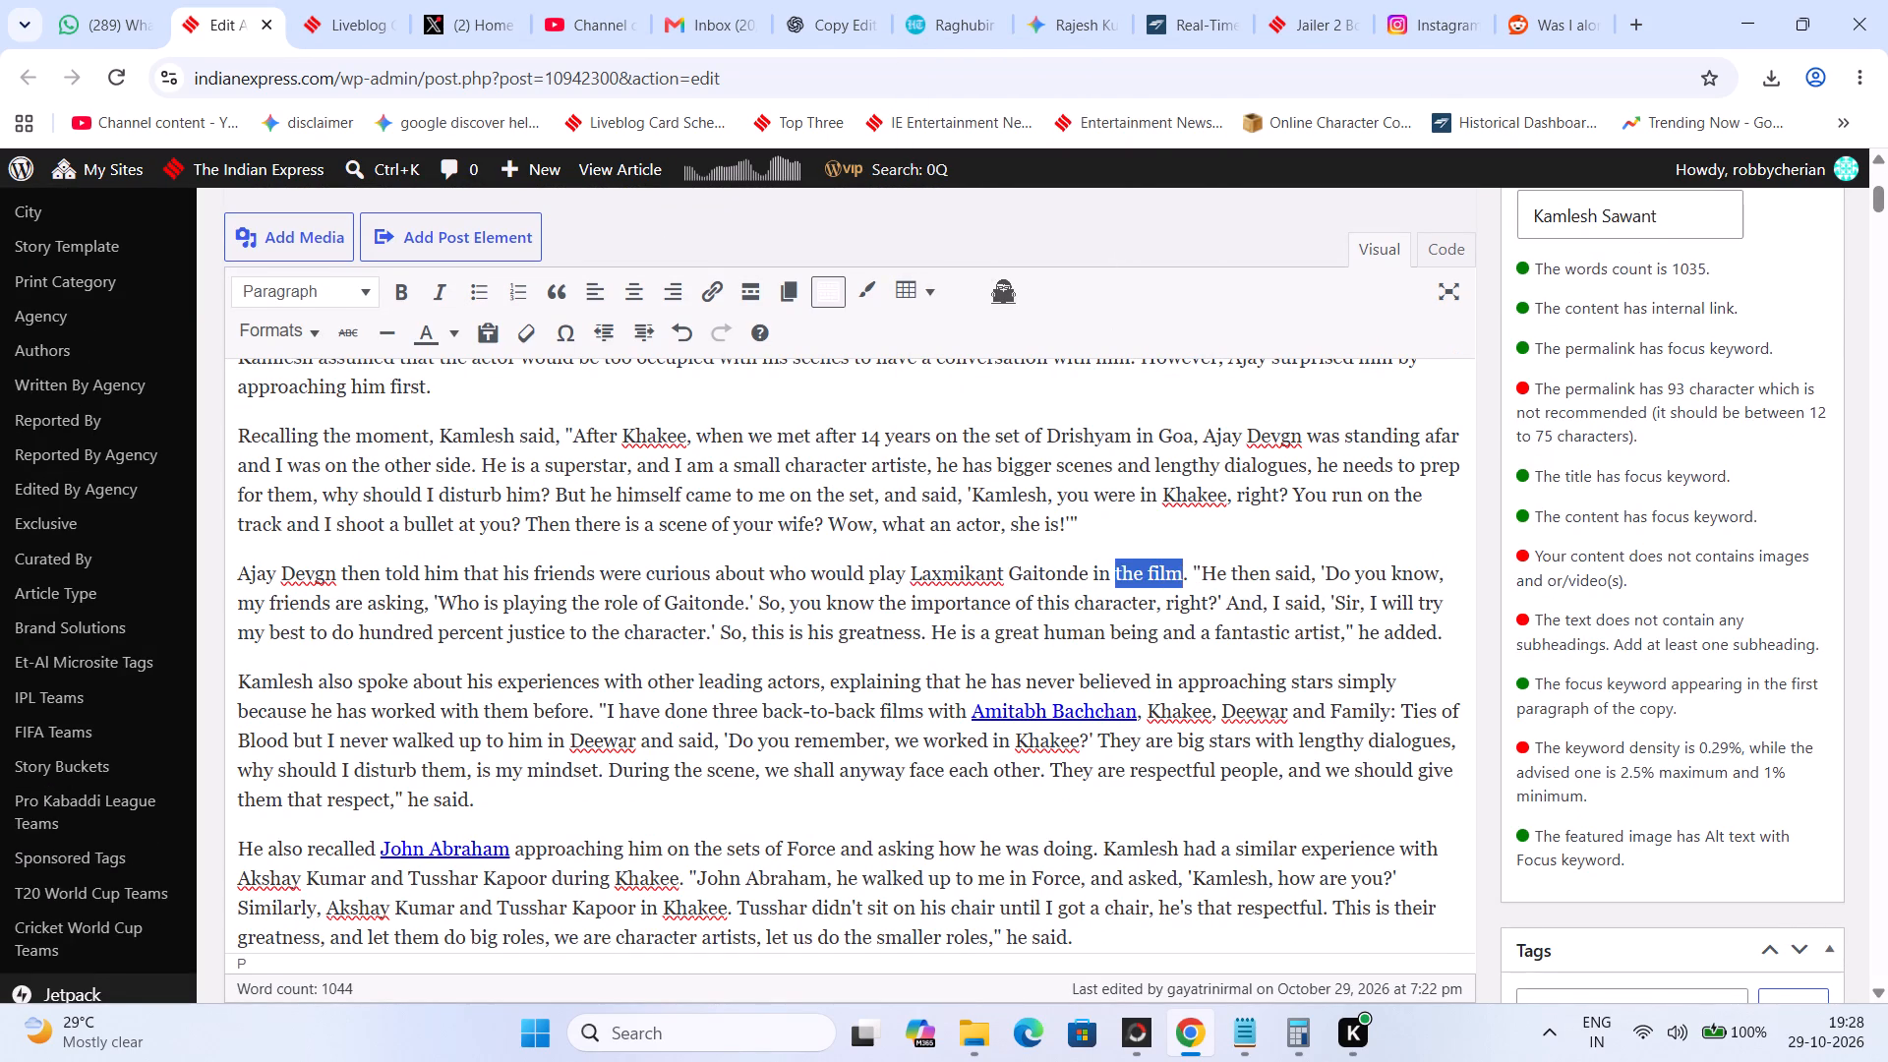
Replace "the film" after "Laxmikant Gaitonde in" with "Driysham".
{"action": "key", "text": "BackSpace"}
{"action": "type", "text": "riysham"}
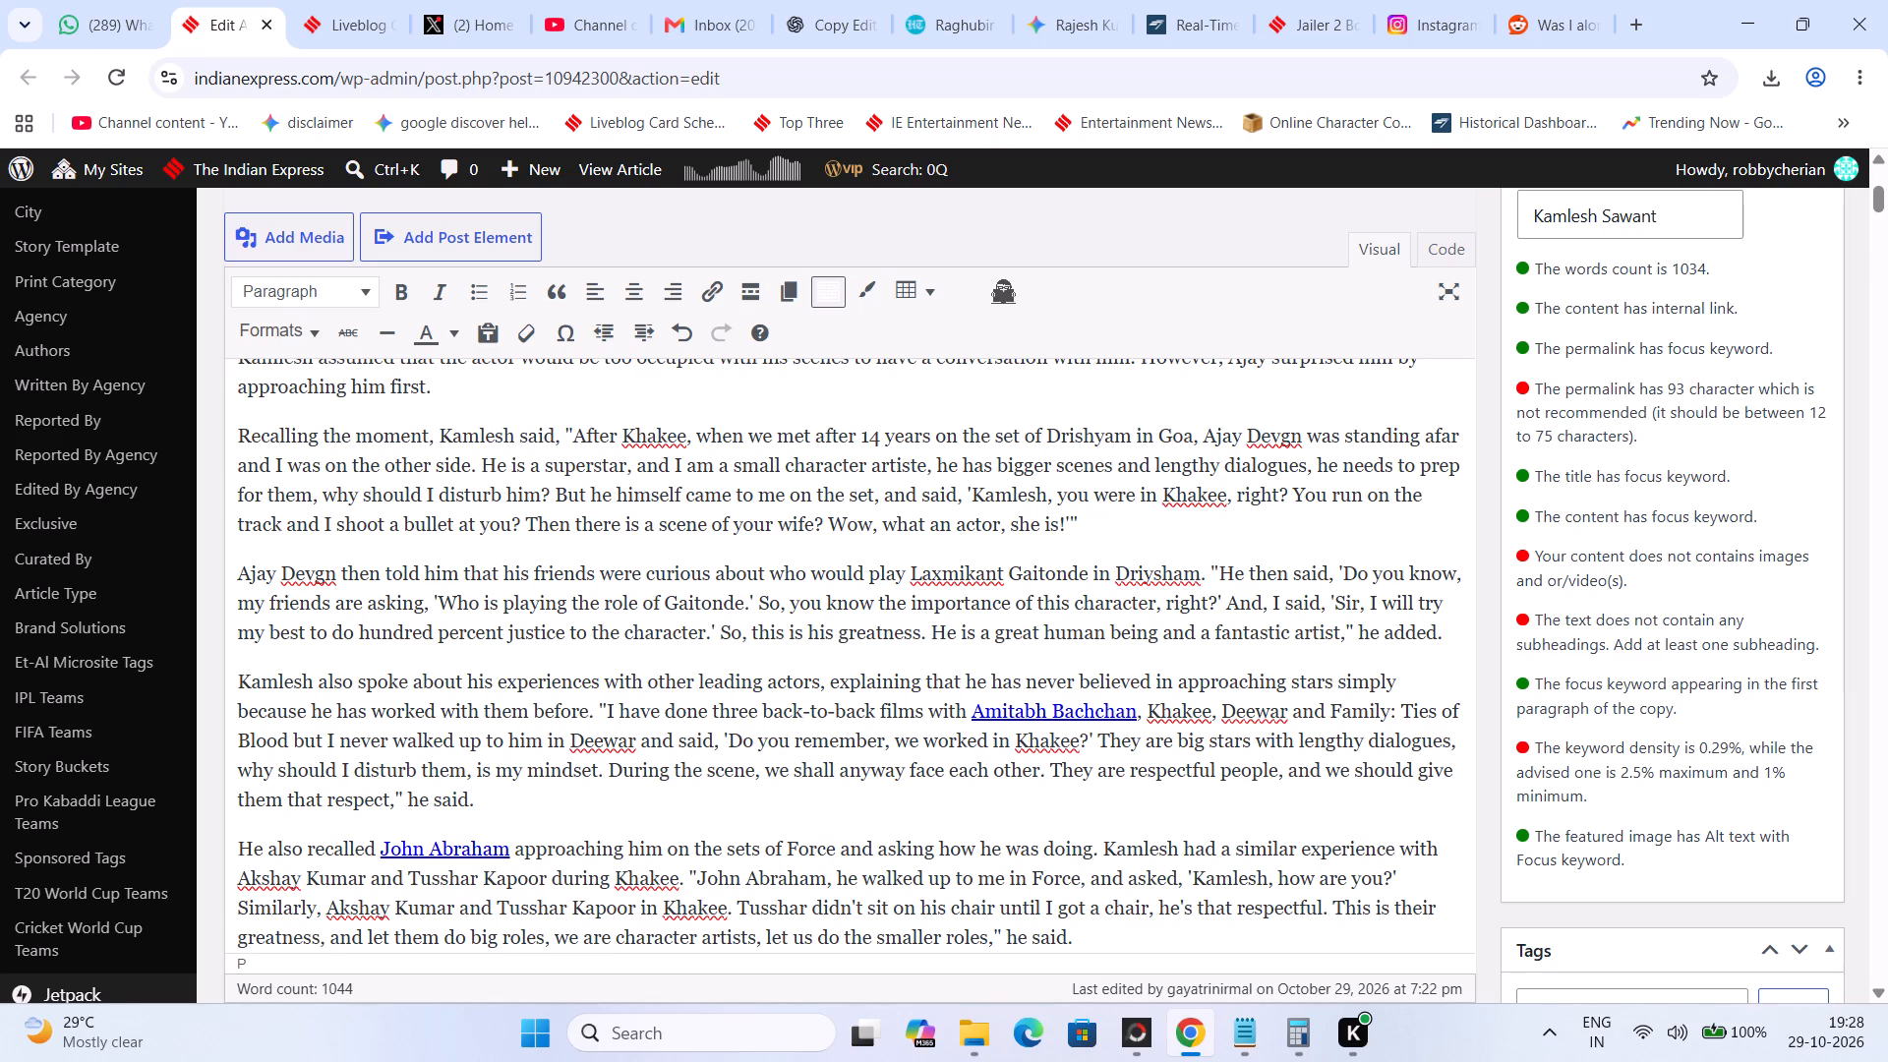
Change "fantastic artist" to "fantastic artiste" at the end of the Ajay Devgn paragraph.
{"action": "left_click", "coordinate": [1339, 634]}
{"action": "key", "text": "e"}
Expand "Kamlesh" to "Kamlesh Sawant" at the start of the paragraph on his experiences with other leading actors.
{"action": "scroll", "coordinate": [547, 689], "scroll_direction": "up", "scroll_amount": 3}
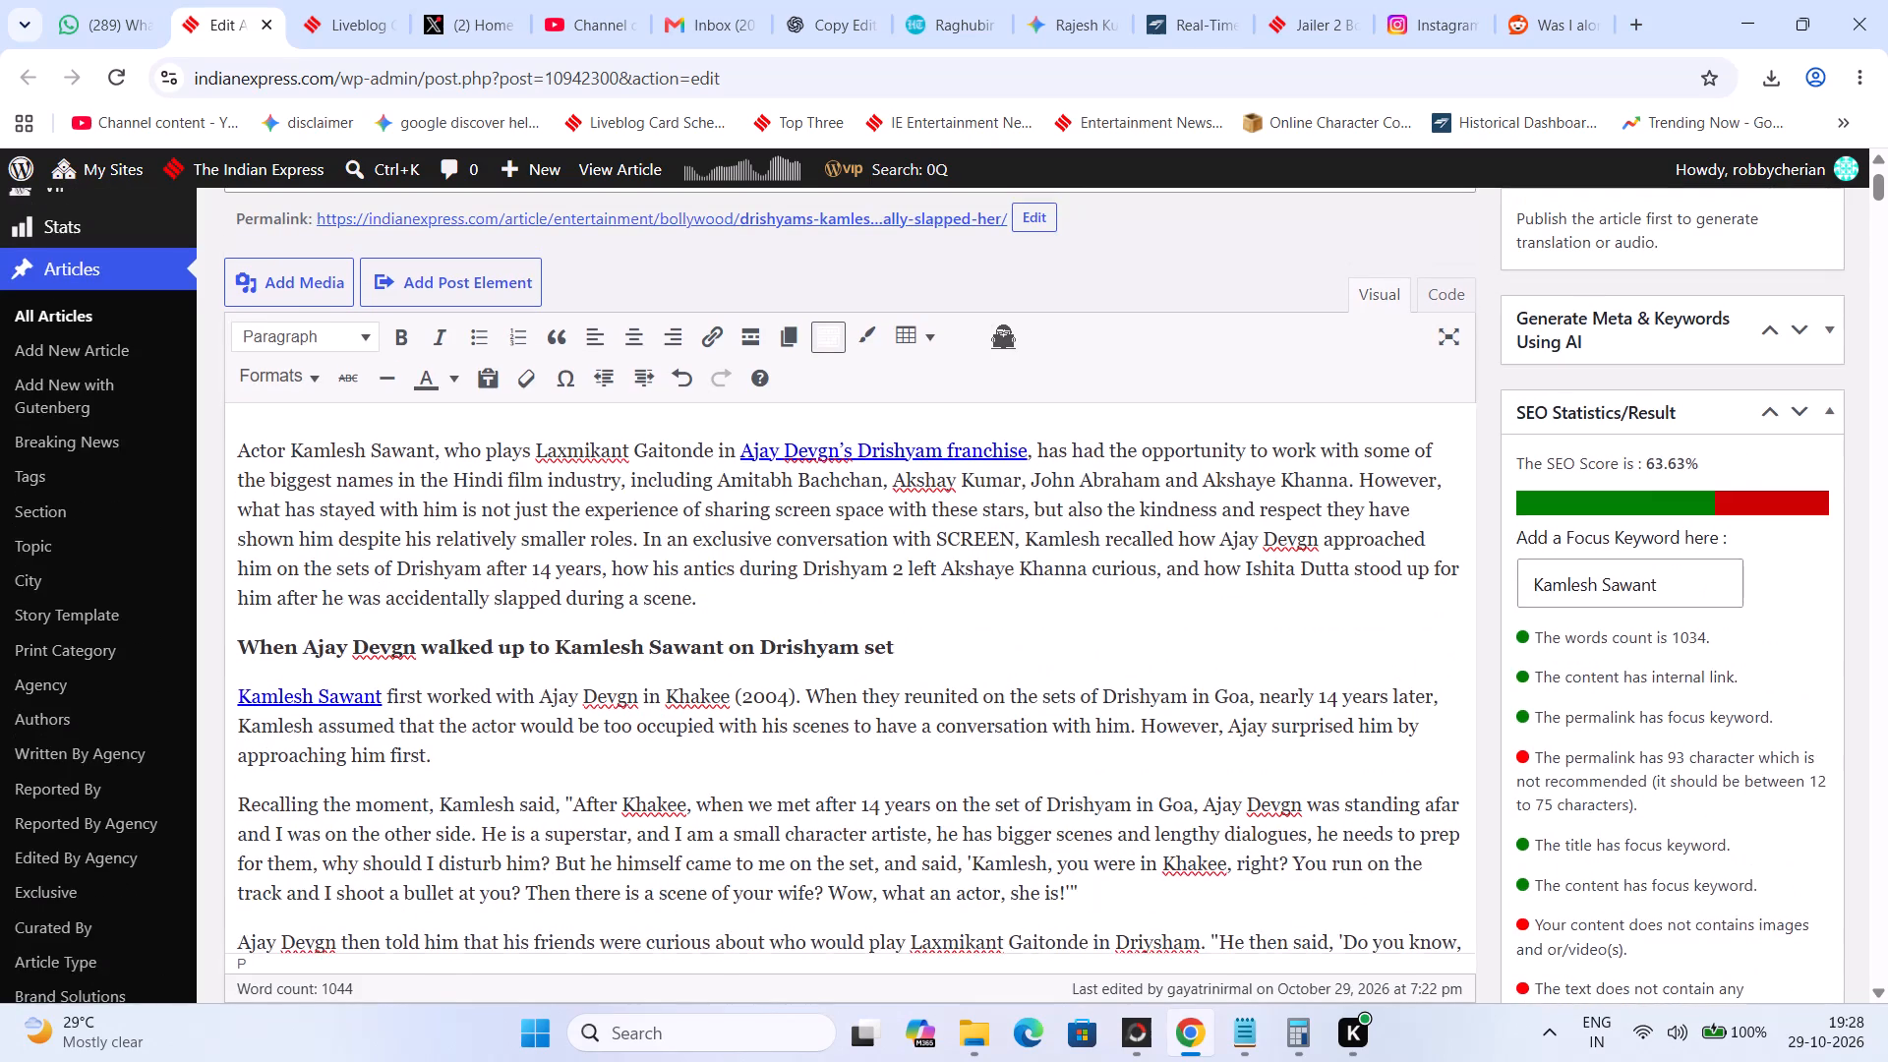
{"action": "scroll", "coordinate": [414, 728], "scroll_direction": "down", "scroll_amount": 4}
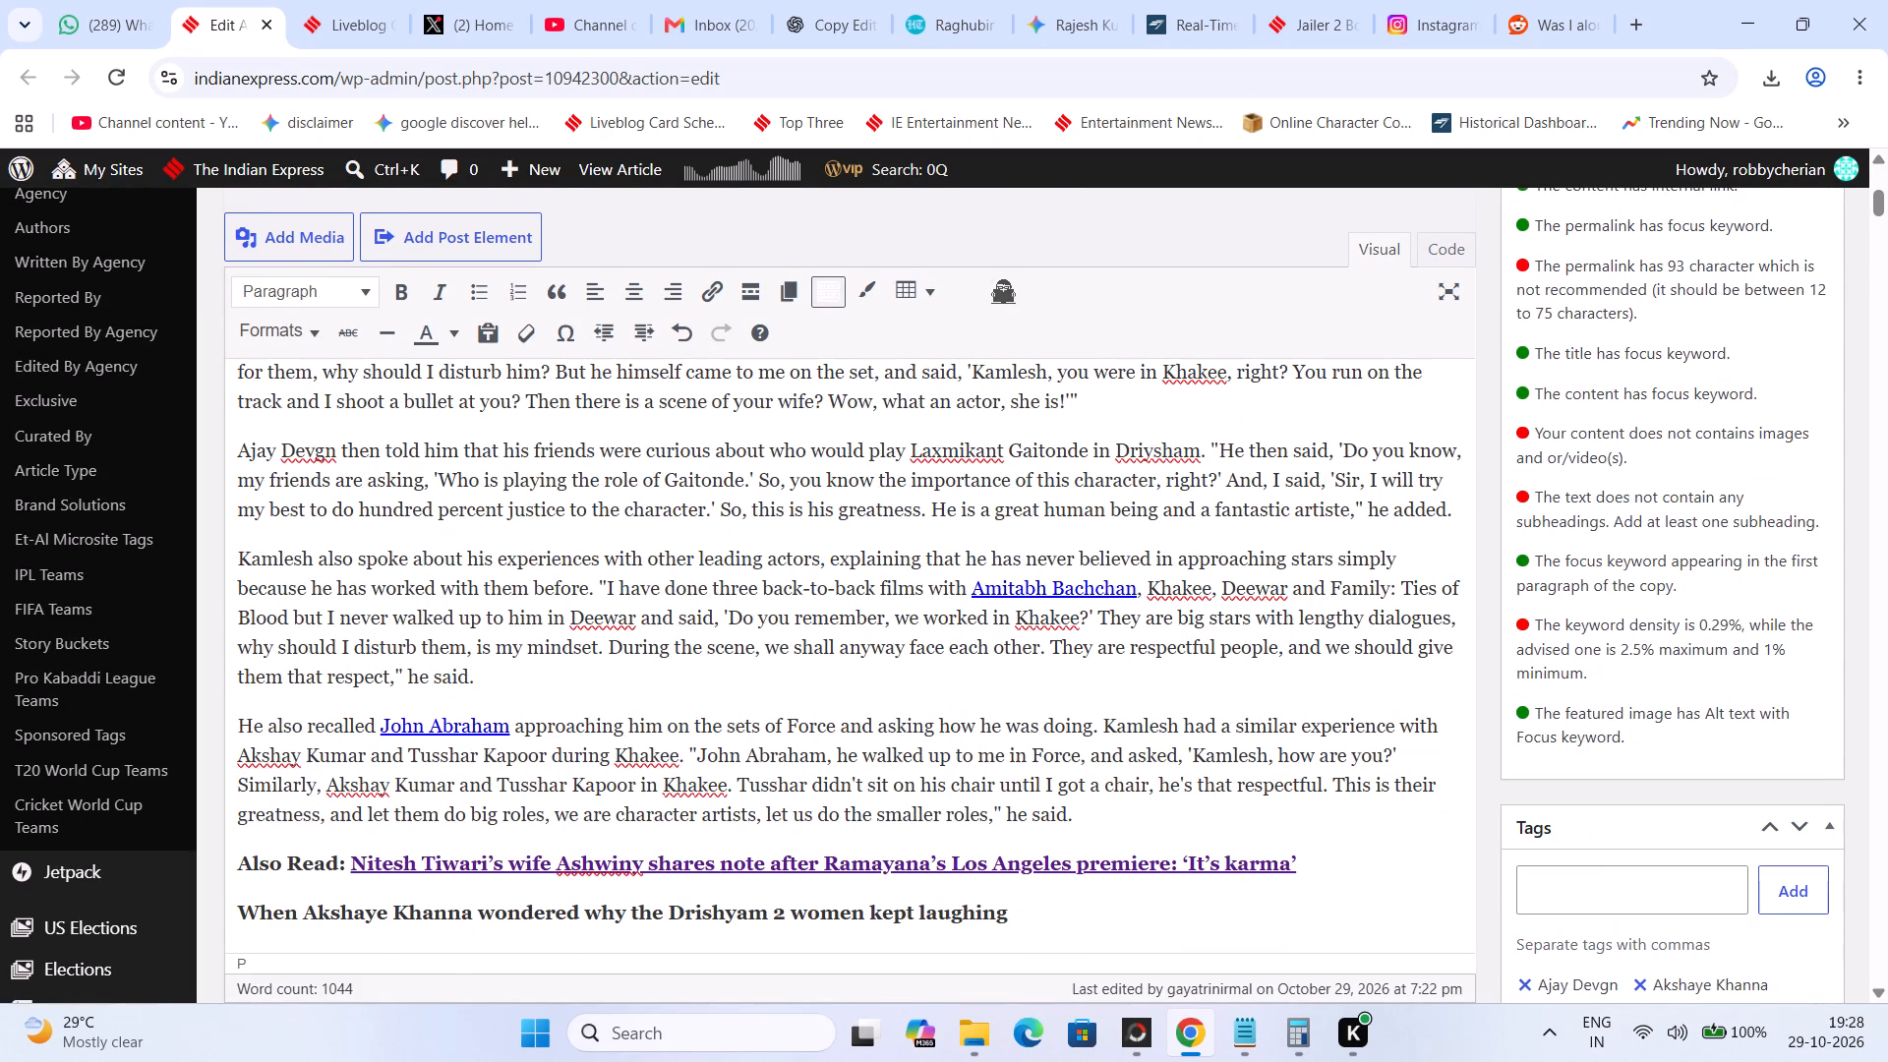
{"action": "left_click", "coordinate": [324, 553]}
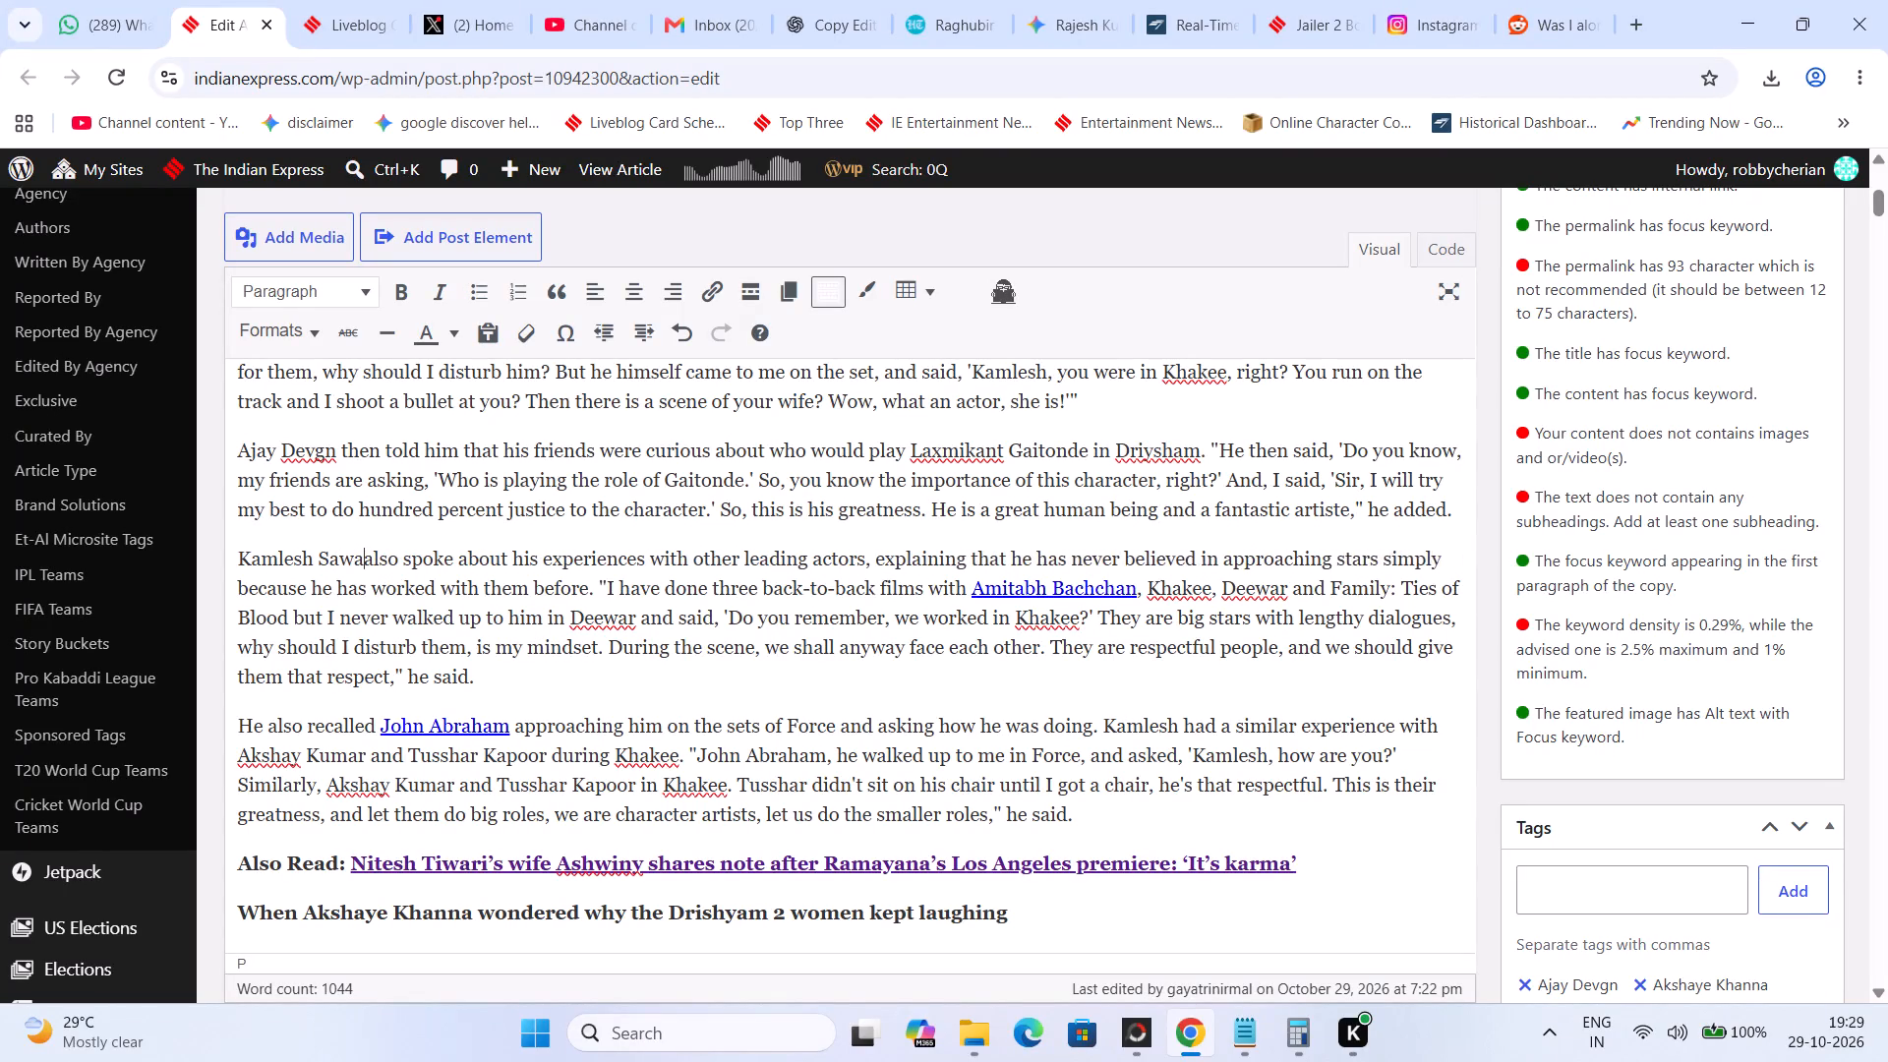
{"action": "key", "text": "BackSpace"}
{"action": "type", "text": "t"}
{"action": "key", "text": "space"}
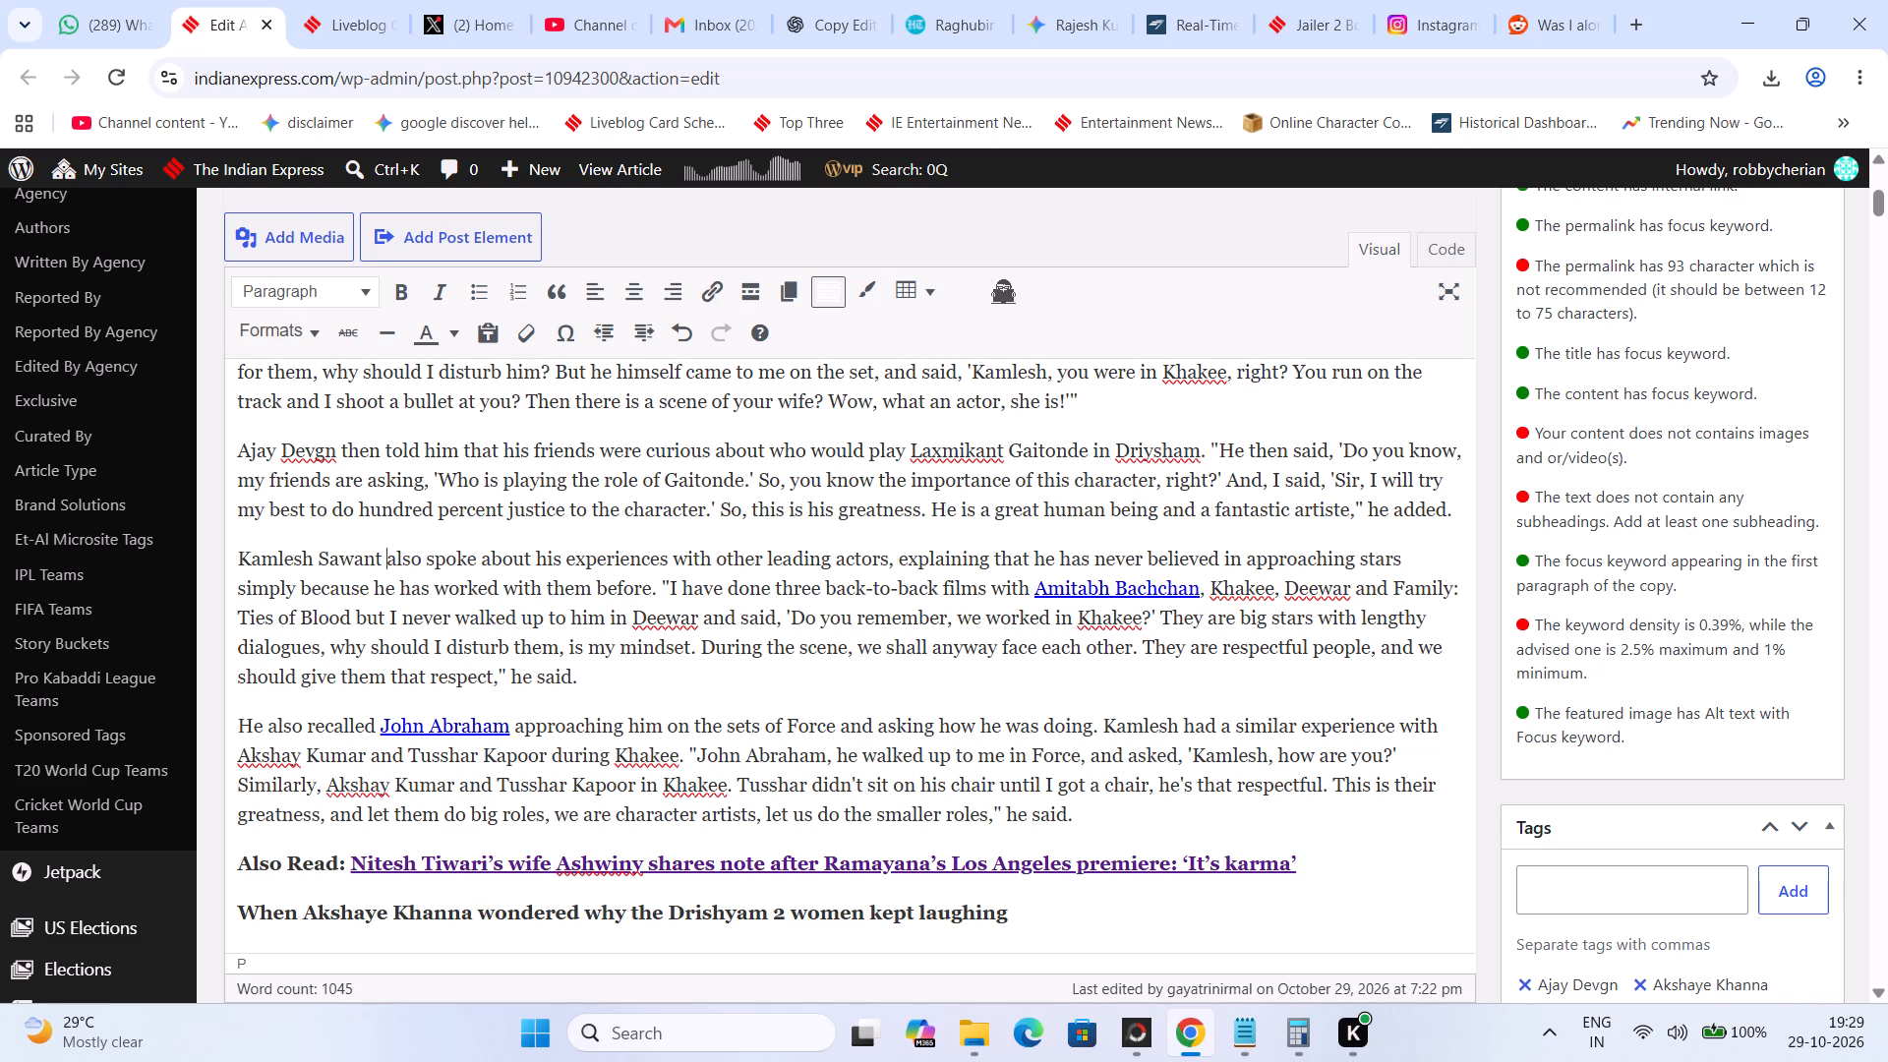
Split the Amitabh Bachchan quote after "lengthy dialogues" with a full stop, starting the new sentence with "Why should I disturb them".
{"action": "left_click_drag", "start_coordinate": [315, 649], "coordinate": [332, 652]}
{"action": "left_click_drag", "start_coordinate": [343, 658], "coordinate": [317, 656]}
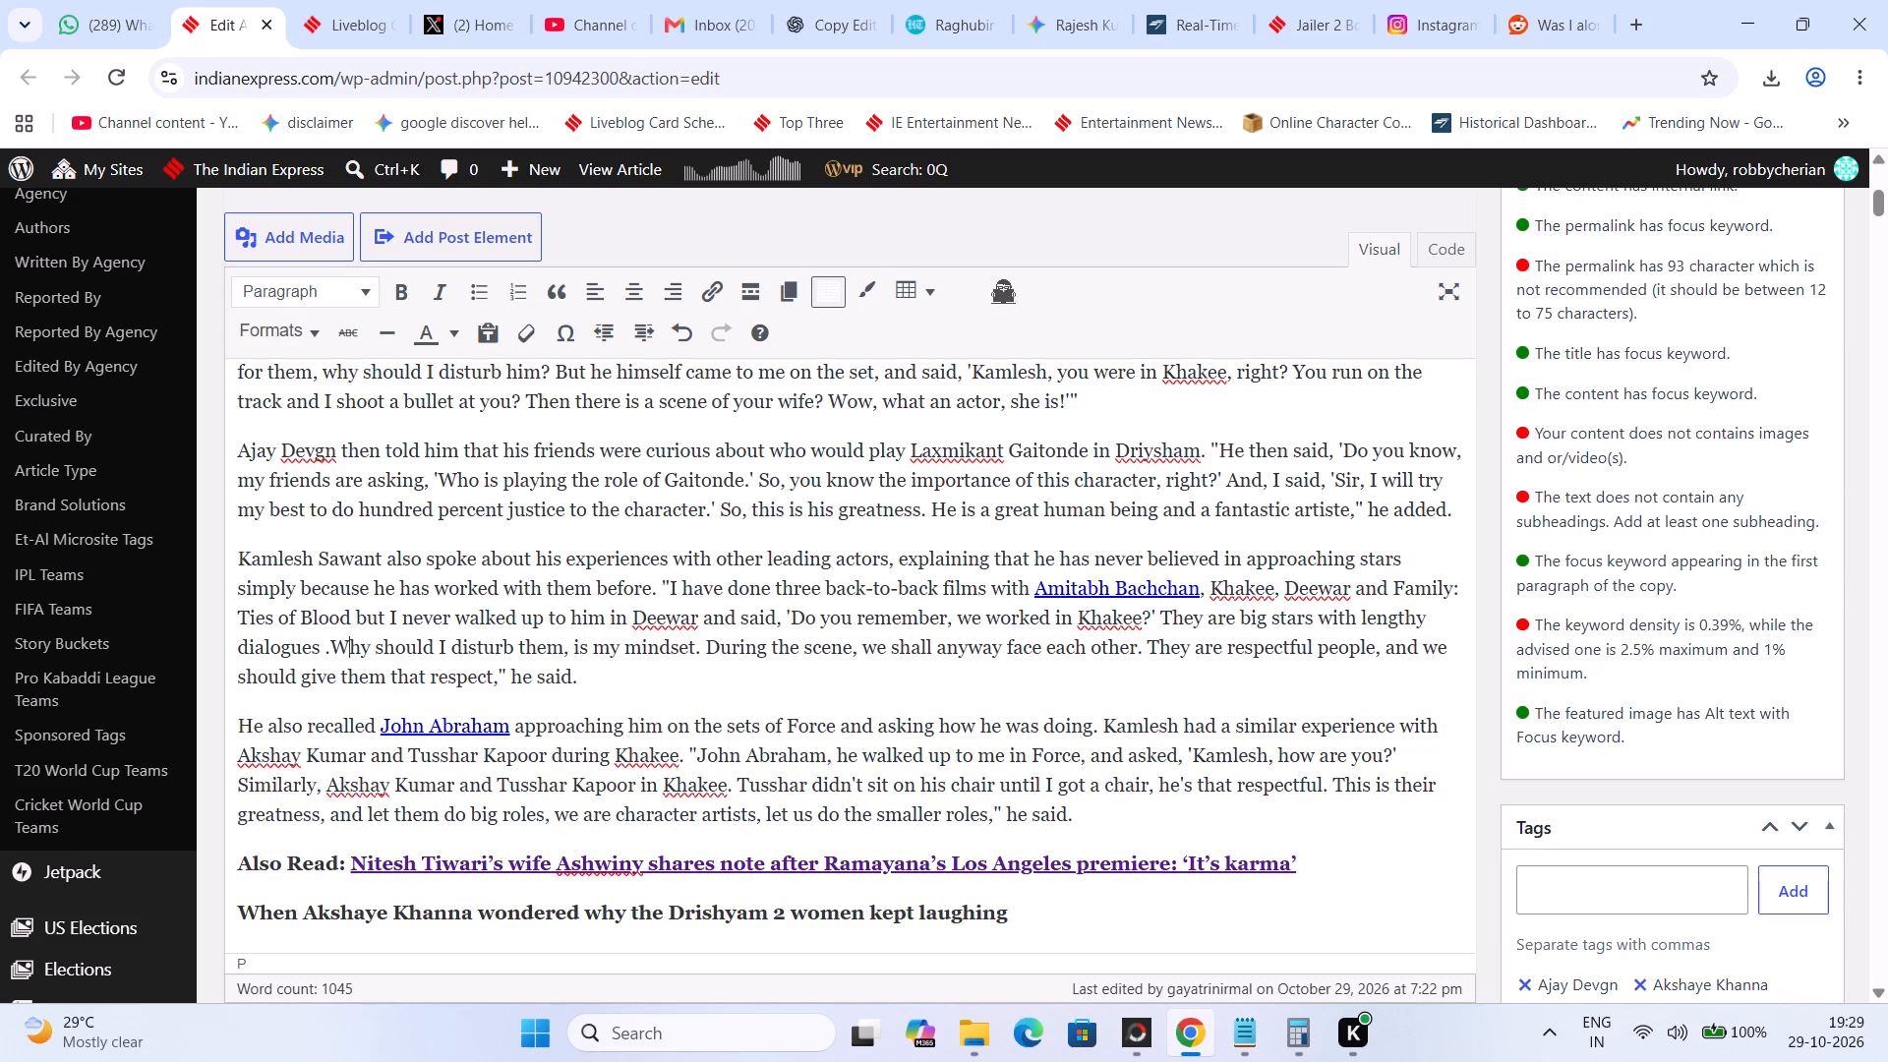
{"action": "left_click", "coordinate": [327, 649]}
{"action": "key", "text": "Left"}
{"action": "key", "text": "BackSpace"}
{"action": "key", "text": "Right"}
{"action": "key", "text": "space"}
Remove the comma after "Why should I disturb them" in the same quote.
{"action": "key", "text": "Right"}
{"action": "key", "text": "Right"}
{"action": "key", "text": "Right"}
{"action": "key", "text": "Right"}
{"action": "key", "text": "Right"}
{"action": "key", "text": "Right"}
{"action": "key", "text": "Right"}
{"action": "key", "text": "Right"}
{"action": "key", "text": "Right"}
{"action": "key", "text": "Right"}
{"action": "key", "text": "Right"}
{"action": "key", "text": "Right"}
{"action": "key", "text": "Right"}
{"action": "key", "text": "Right"}
{"action": "key", "text": "Right"}
{"action": "key", "text": "Right"}
{"action": "key", "text": "Right"}
{"action": "key", "text": "Right"}
{"action": "key", "text": "Right"}
{"action": "key", "text": "Right"}
{"action": "key", "text": "Left"}
{"action": "key", "text": "BackSpace"}
{"action": "key", "text": "Right"}
{"action": "key", "text": "Right"}
{"action": "key", "text": "Right"}
{"action": "key", "text": "Right"}
{"action": "key", "text": "Right"}
{"action": "key", "text": "Right"}
{"action": "key", "text": "Right"}
{"action": "key", "text": "Right"}
{"action": "key", "text": "Right"}
{"action": "key", "text": "Right"}
{"action": "key", "text": "Right"}
{"action": "key", "text": "Right"}
{"action": "key", "text": "Right"}
{"action": "key", "text": "Right"}
{"action": "key", "text": "Right"}
{"action": "key", "text": "Right"}
{"action": "key", "text": "Right"}
{"action": "key", "text": "Right"}
{"action": "key", "text": "Right"}
{"action": "key", "text": "Right"}
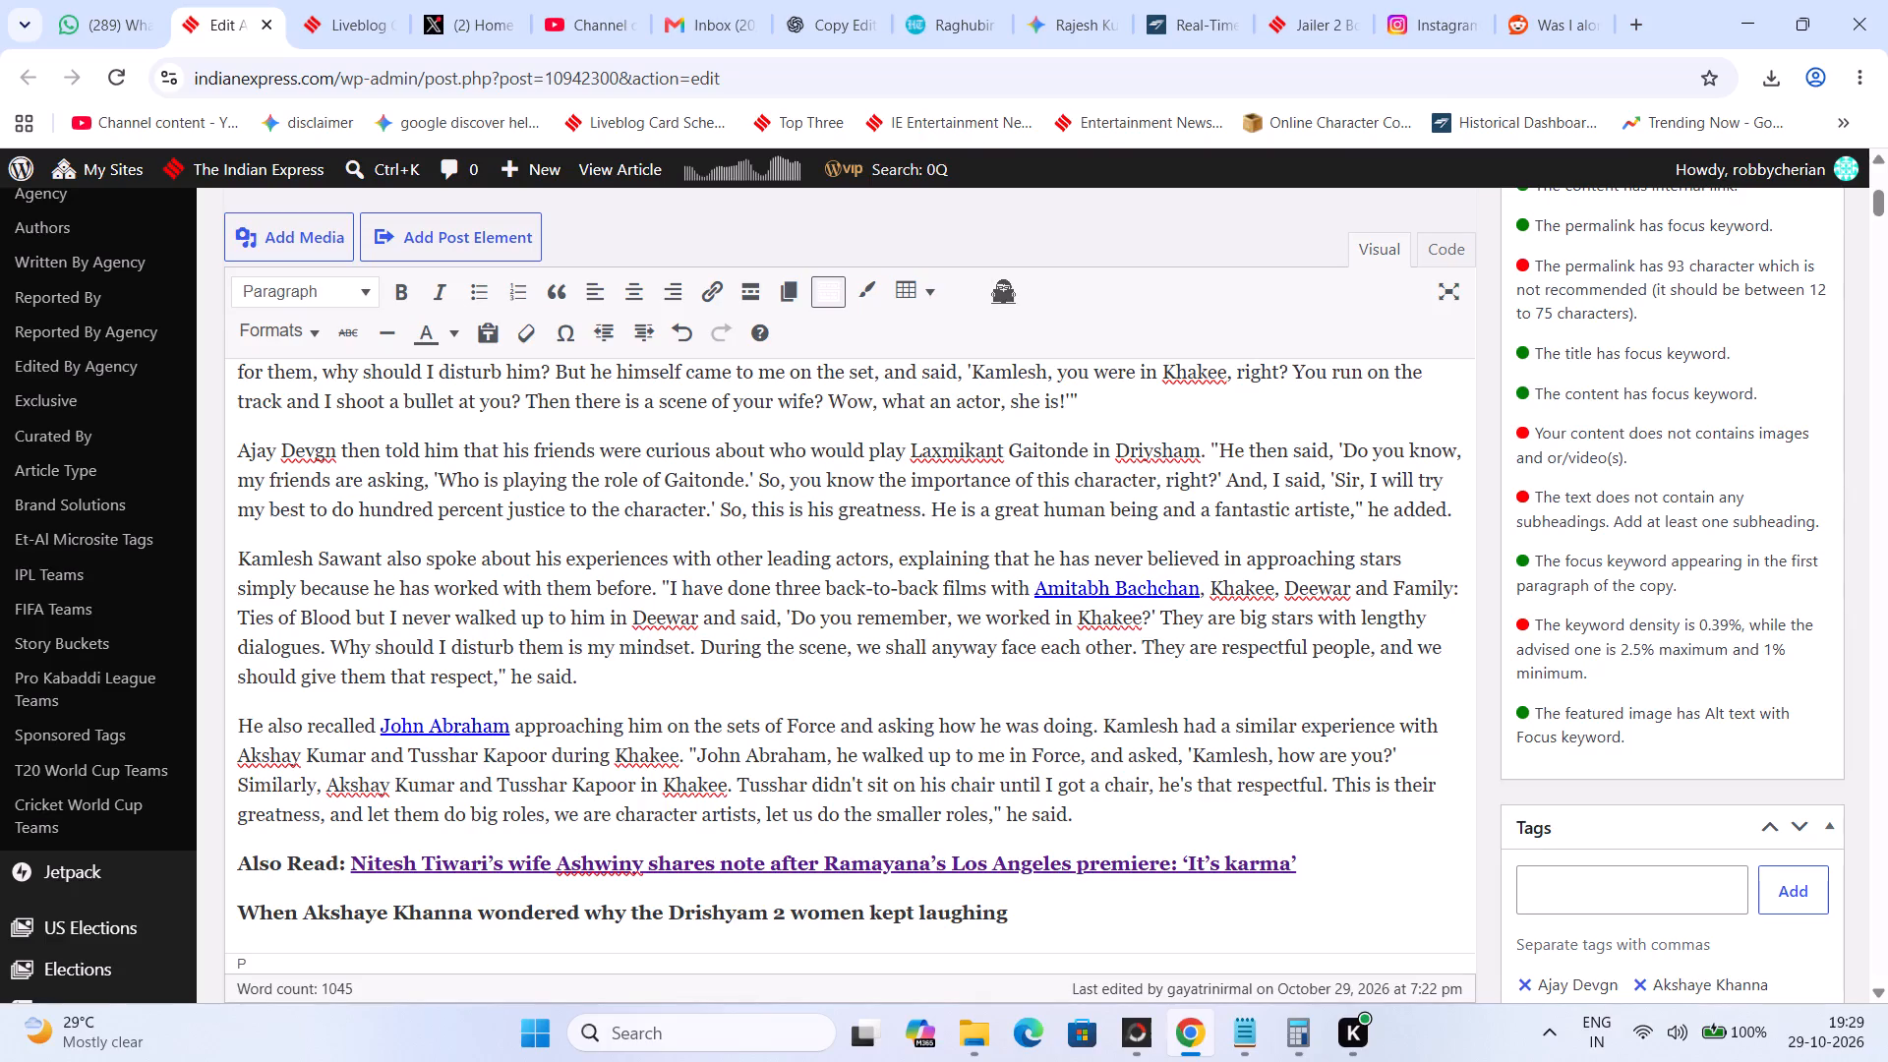
{"action": "left_click_drag", "start_coordinate": [1376, 646], "coordinate": [1142, 640]}
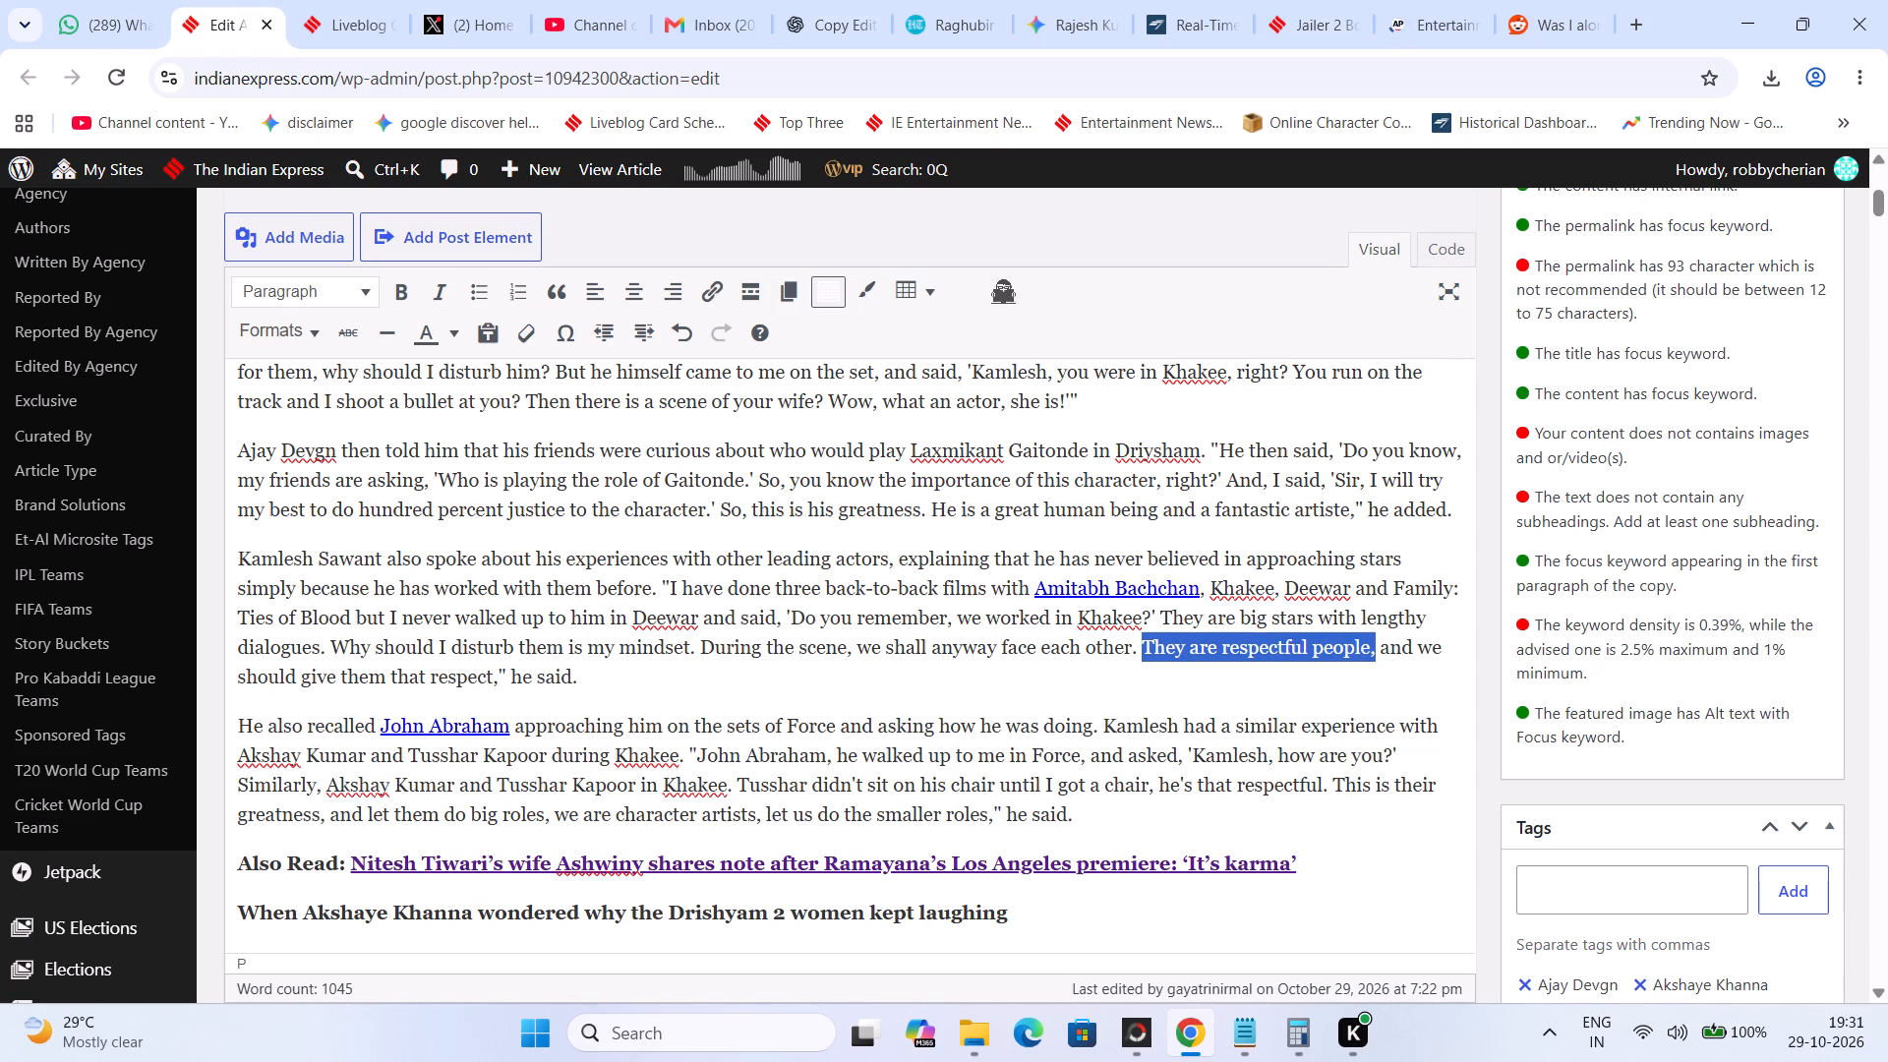
{"action": "left_click", "coordinate": [932, 729]}
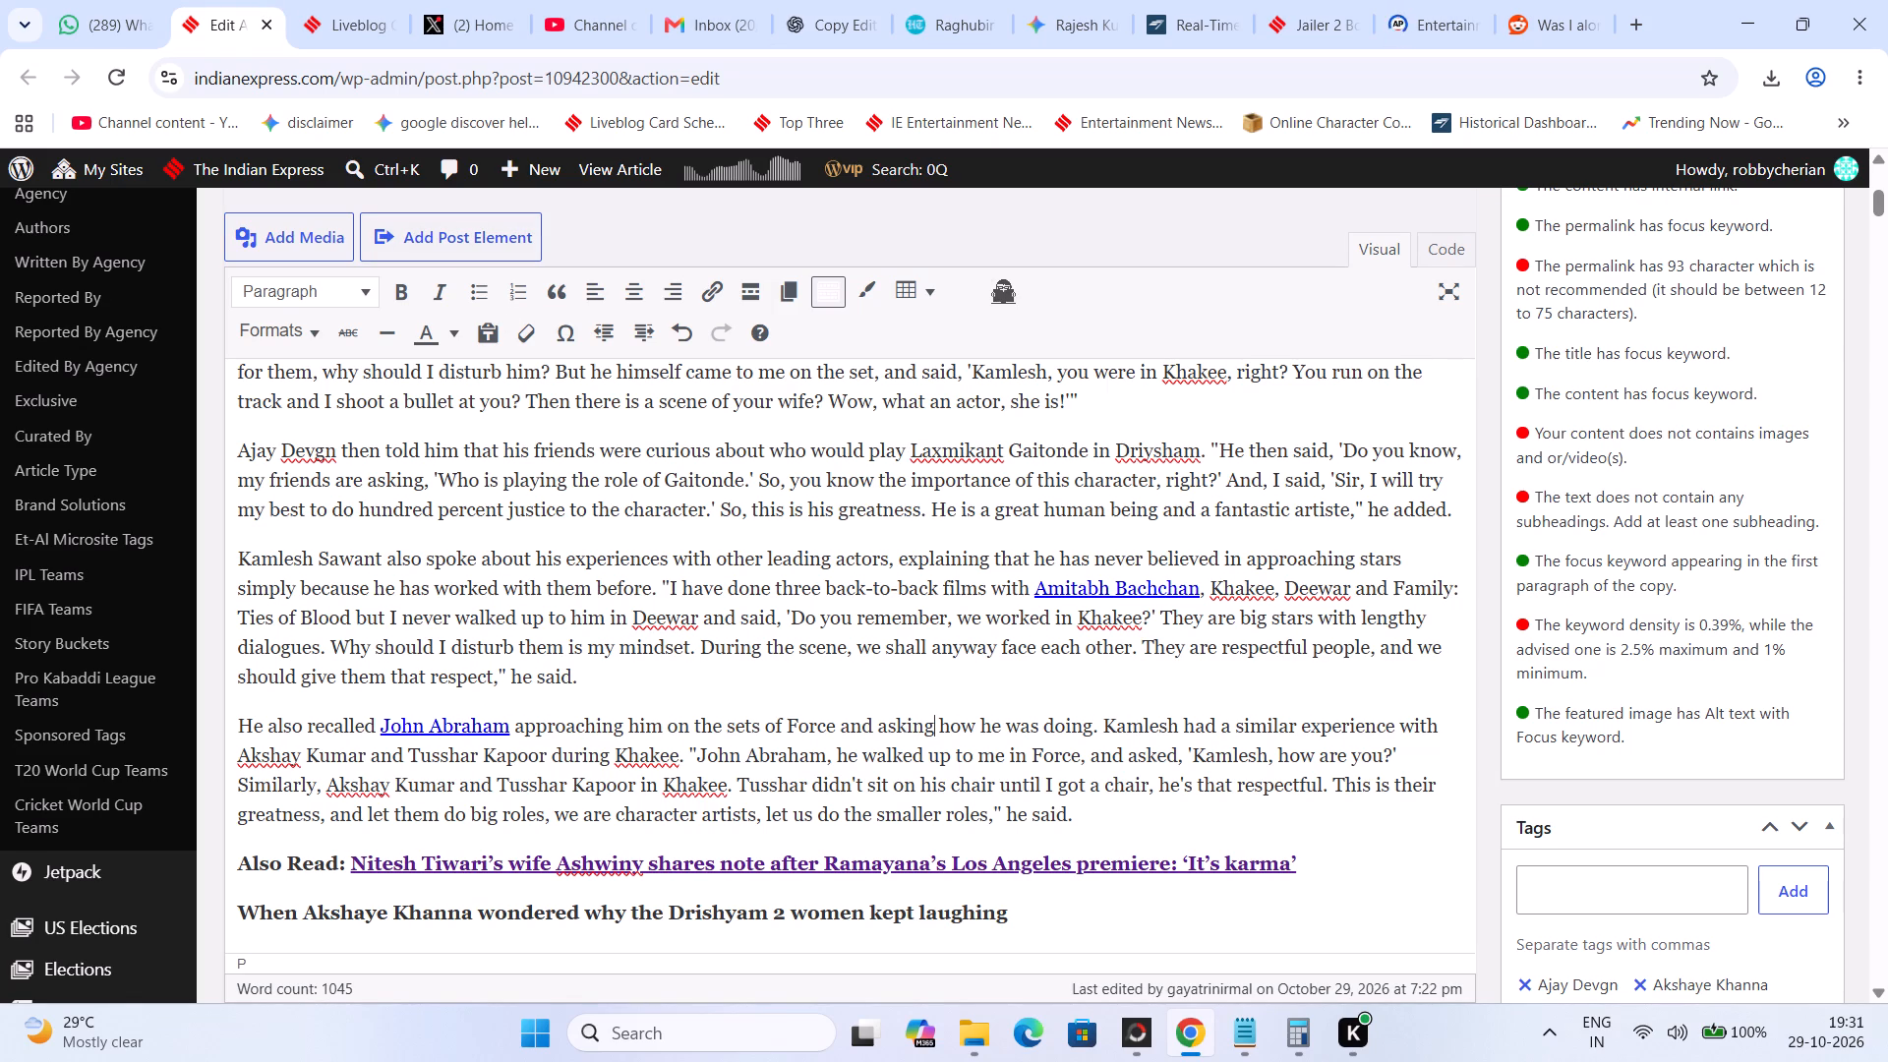
{"action": "key", "text": "space"}
{"action": "type", "text": "him"}
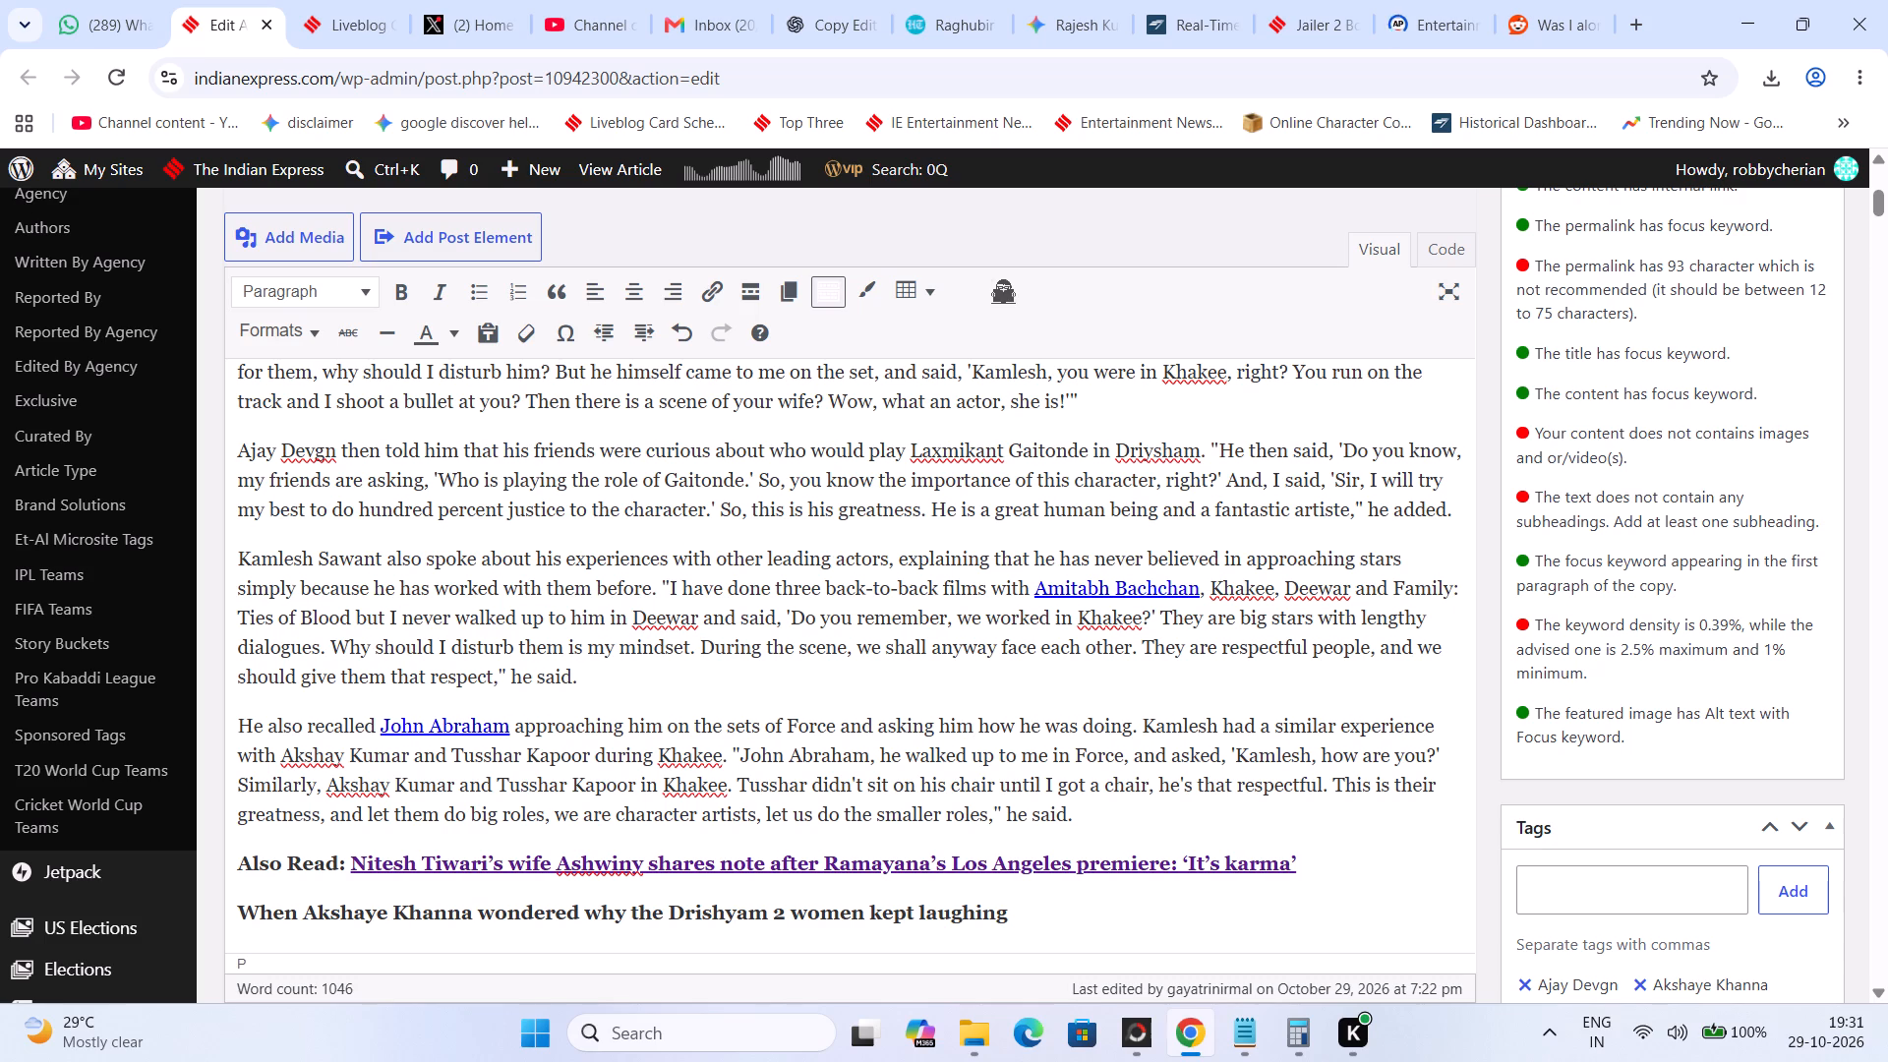
Replace ", and let" after "greatness" with a full stop and "Let" in the John Abraham paragraph's closing quote.
{"action": "left_click_drag", "start_coordinate": [321, 812], "coordinate": [375, 816]}
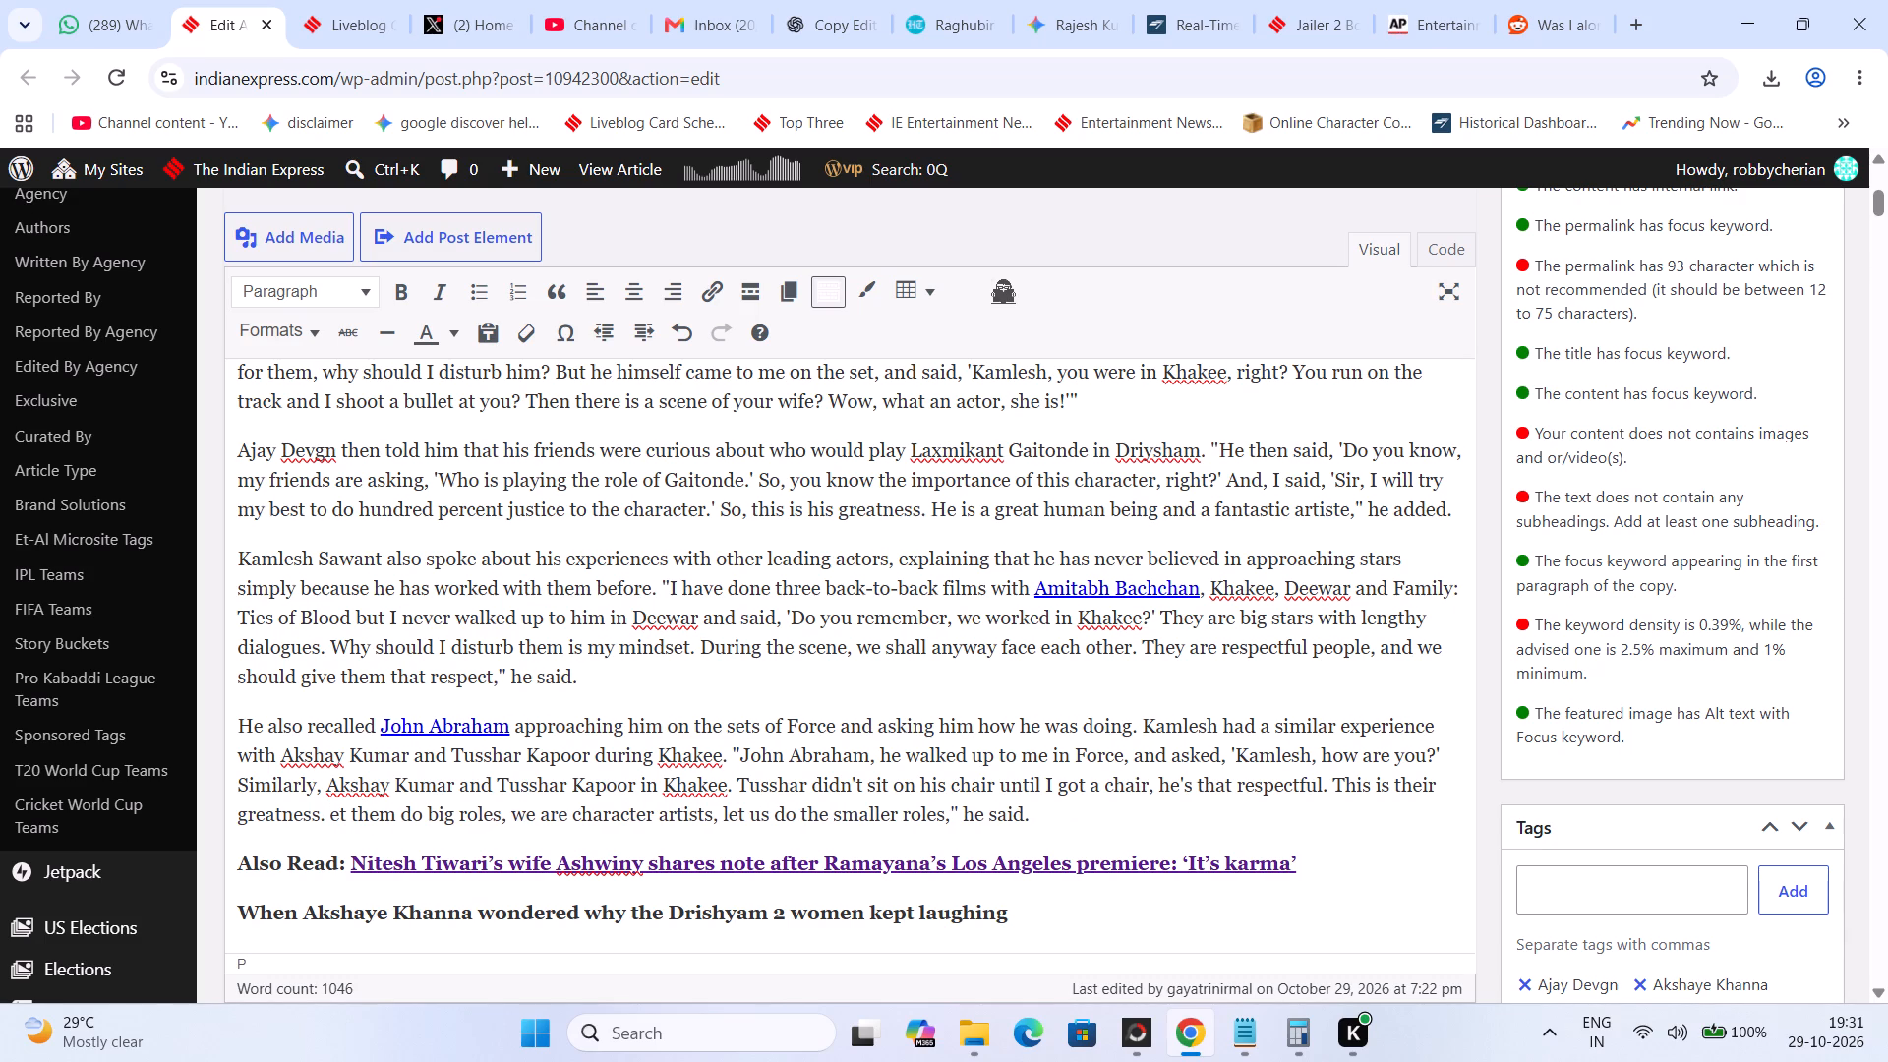
{"action": "key", "text": "l"}
{"action": "key", "text": "Right"}
{"action": "key", "text": "Left"}
{"action": "key", "text": "BackSpace"}
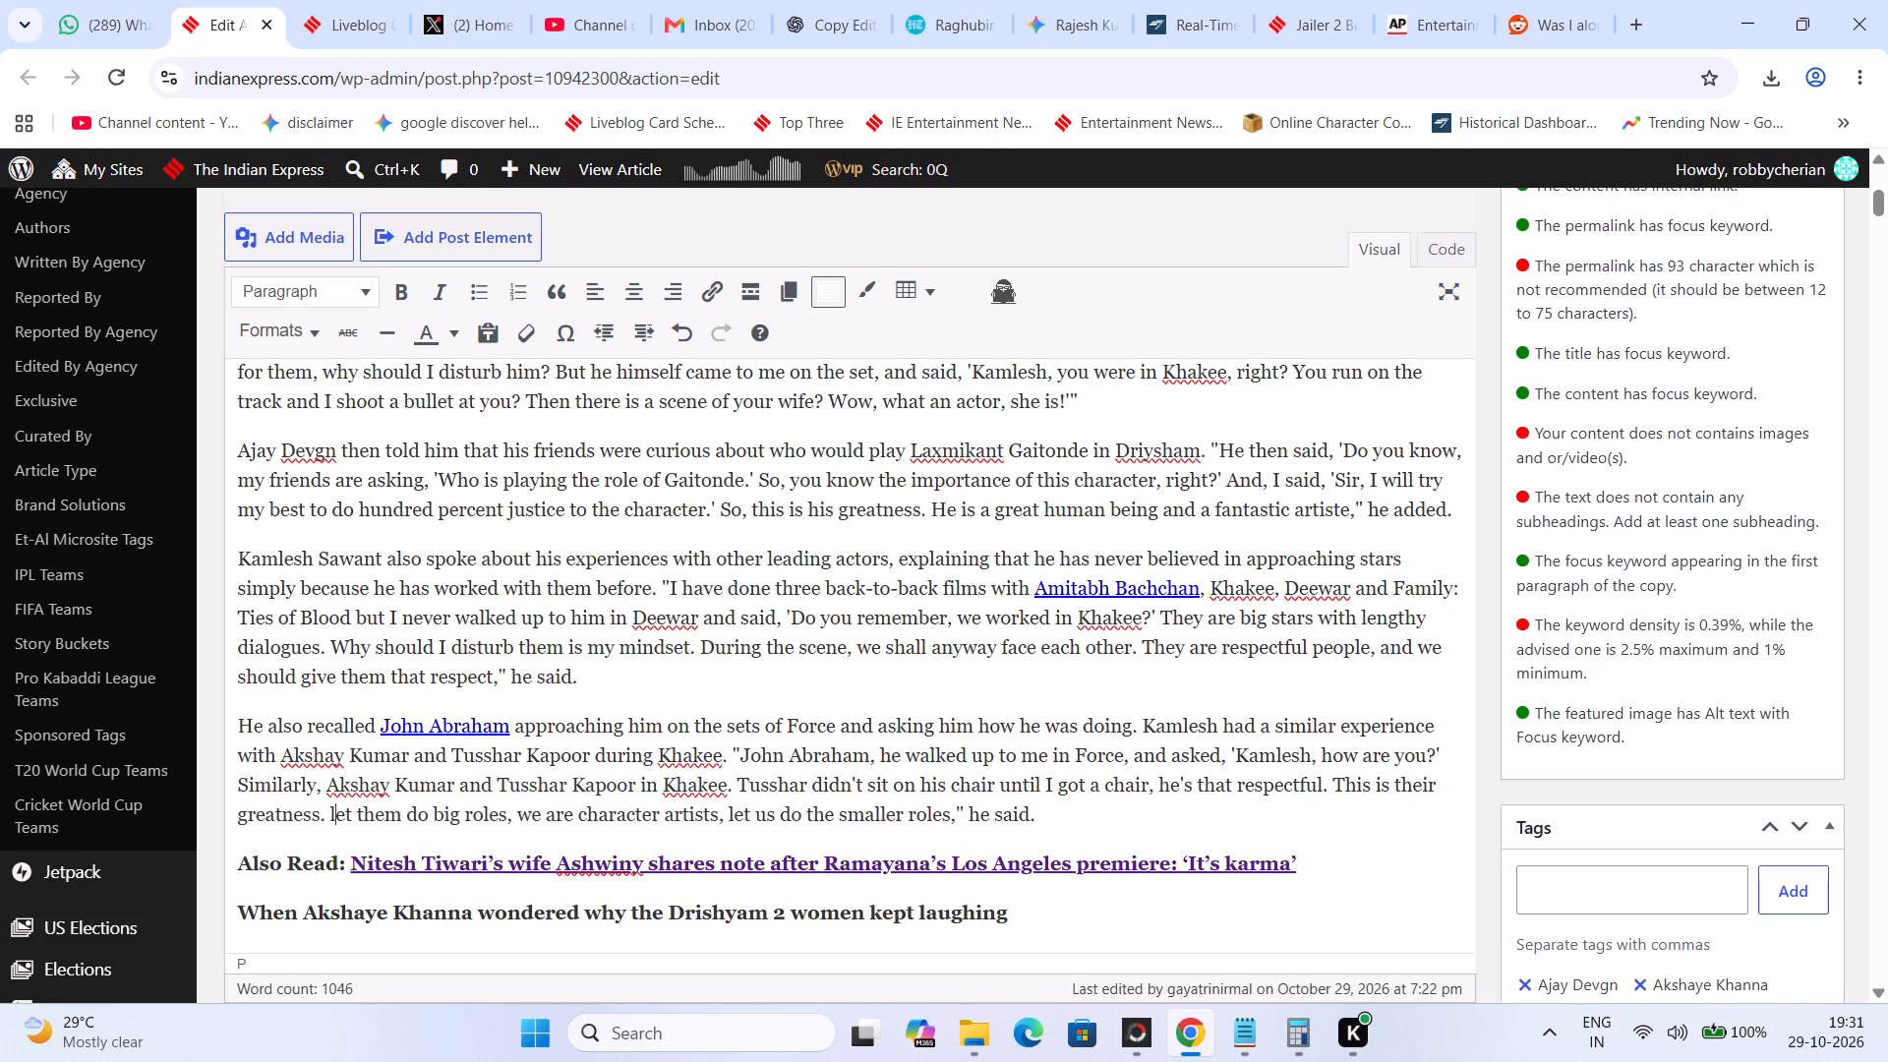
{"action": "key", "text": "BackSpace"}
{"action": "key", "text": "l"}
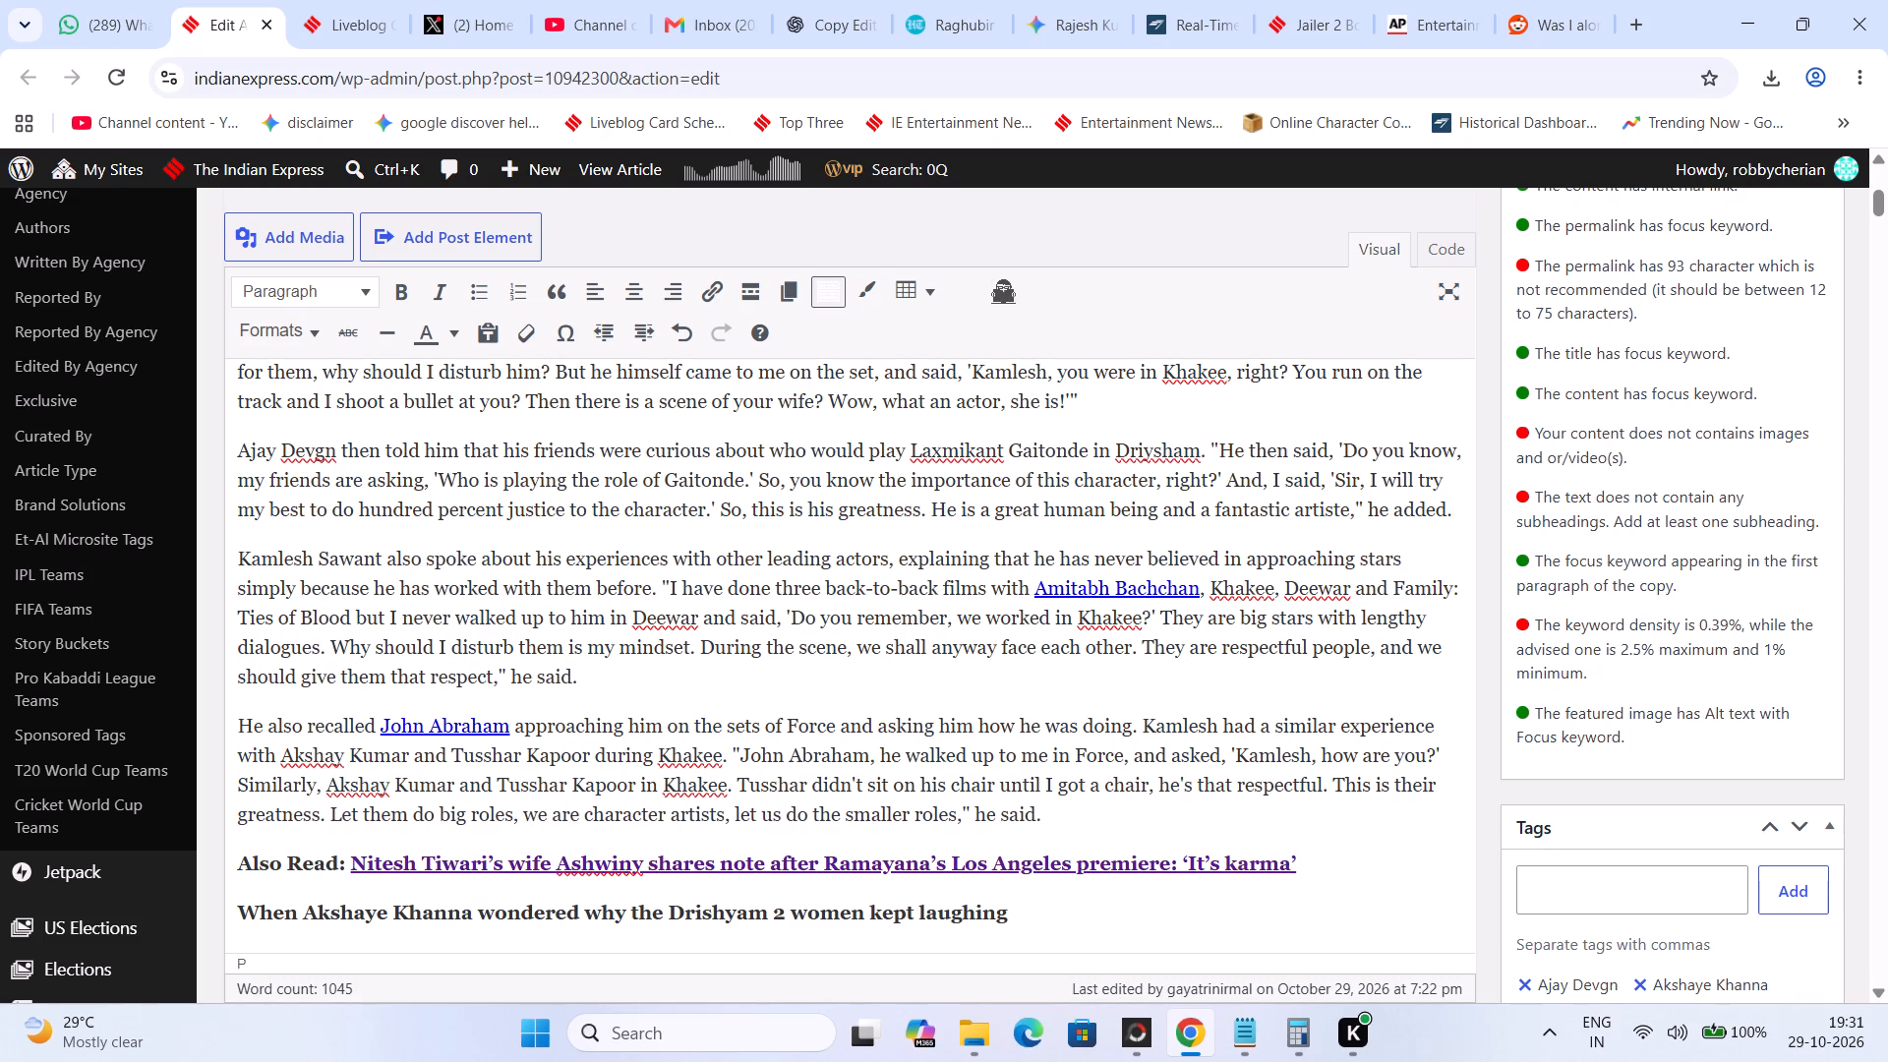
Split the quote after "Let them do big roles" with a full stop, starting the following sentence with "We are".
{"action": "key", "text": "Right"}
{"action": "key", "text": "Right"}
{"action": "key", "text": "Right"}
{"action": "key", "text": "Right"}
{"action": "key", "text": "Right"}
{"action": "key", "text": "Right"}
{"action": "key", "text": "Right"}
{"action": "key", "text": "Right"}
{"action": "key", "text": "Right"}
{"action": "key", "text": "Right"}
{"action": "key", "text": "Right"}
{"action": "key", "text": "Right"}
{"action": "key", "text": "Right"}
{"action": "key", "text": "Right"}
{"action": "key", "text": "Right"}
{"action": "key", "text": "Right"}
{"action": "key", "text": "Right"}
{"action": "key", "text": "Right"}
{"action": "key", "text": "Right"}
{"action": "key", "text": "Right"}
{"action": "key", "text": "Left"}
{"action": "key", "text": "Left"}
{"action": "key", "text": "Left"}
{"action": "key", "text": "Left"}
{"action": "key", "text": "BackSpace"}
{"action": "key", "text": "period"}
{"action": "key", "text": "Right"}
{"action": "key", "text": "Right"}
Change "artists, let us" to "artist. Let us" in the closing quote of the John Abraham paragraph.
{"action": "key", "text": "Right"}
{"action": "key", "text": "Right"}
{"action": "key", "text": "Right"}
{"action": "key", "text": "Right"}
{"action": "key", "text": "Right"}
{"action": "key", "text": "Right"}
{"action": "key", "text": "Right"}
{"action": "key", "text": "Right"}
{"action": "key", "text": "Right"}
{"action": "key", "text": "Right"}
{"action": "key", "text": "Right"}
{"action": "key", "text": "Right"}
{"action": "key", "text": "Right"}
{"action": "key", "text": "Right"}
{"action": "key", "text": "Right"}
{"action": "key", "text": "Right"}
{"action": "key", "text": "Right"}
{"action": "key", "text": "Right"}
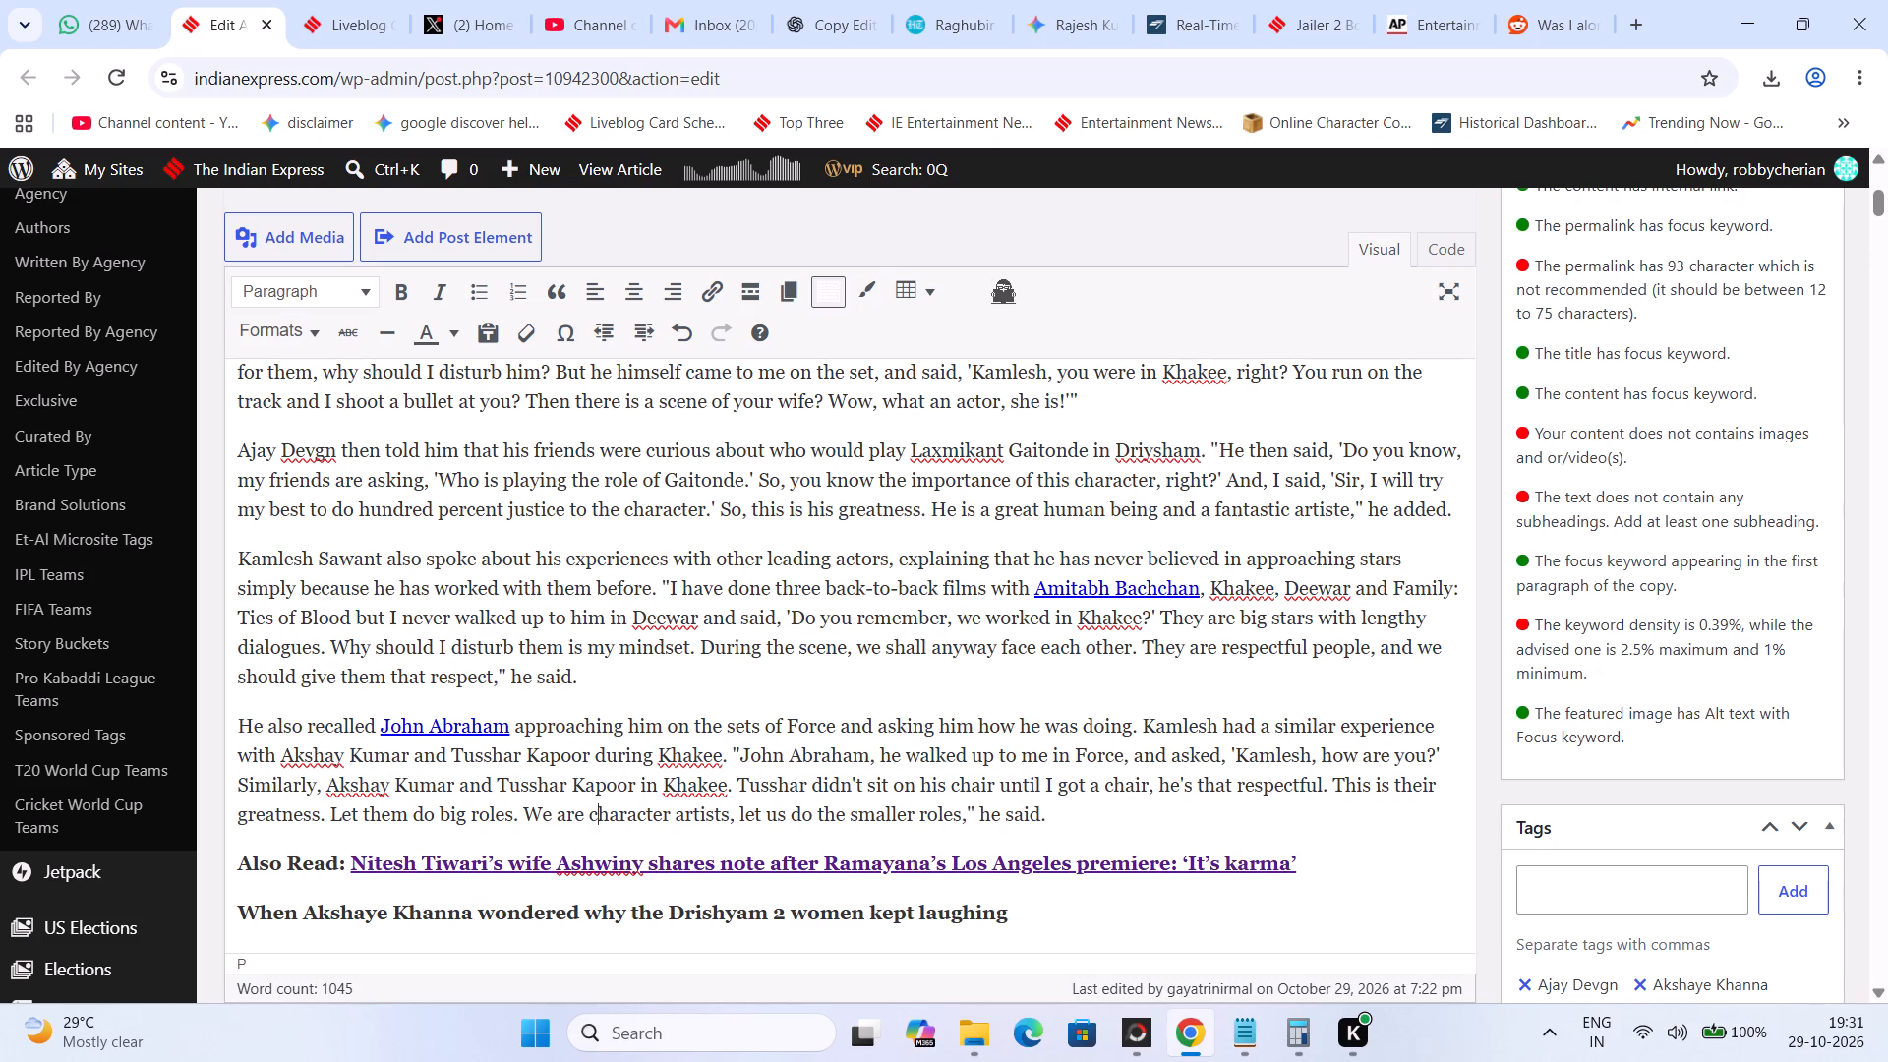
{"action": "key", "text": "Right"}
{"action": "key", "text": "Right"}
{"action": "key", "text": "Right"}
{"action": "key", "text": "BackSpace"}
{"action": "key", "text": "BackSpace"}
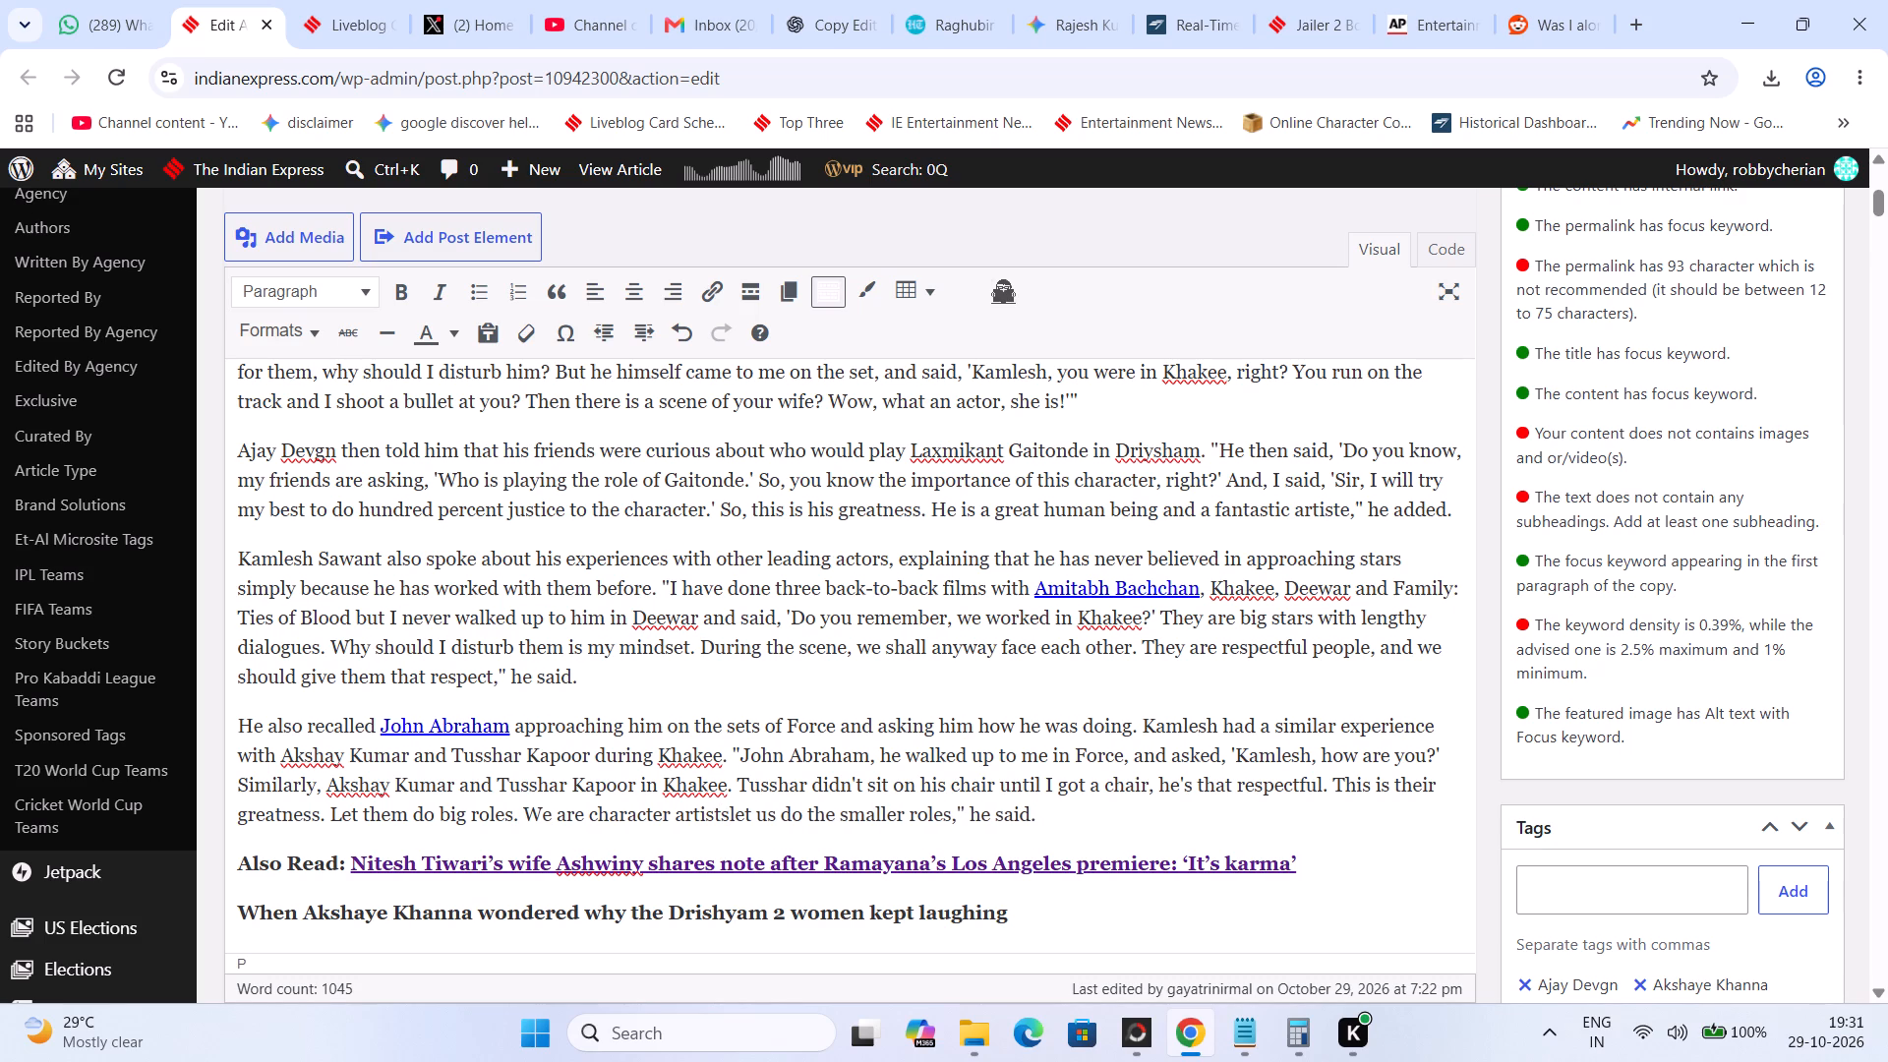
{"action": "key", "text": "BackSpace"}
{"action": "type", "text": "/"}
{"action": "key", "text": "space"}
{"action": "key", "text": "BackSpace"}
{"action": "key", "text": "BackSpace"}
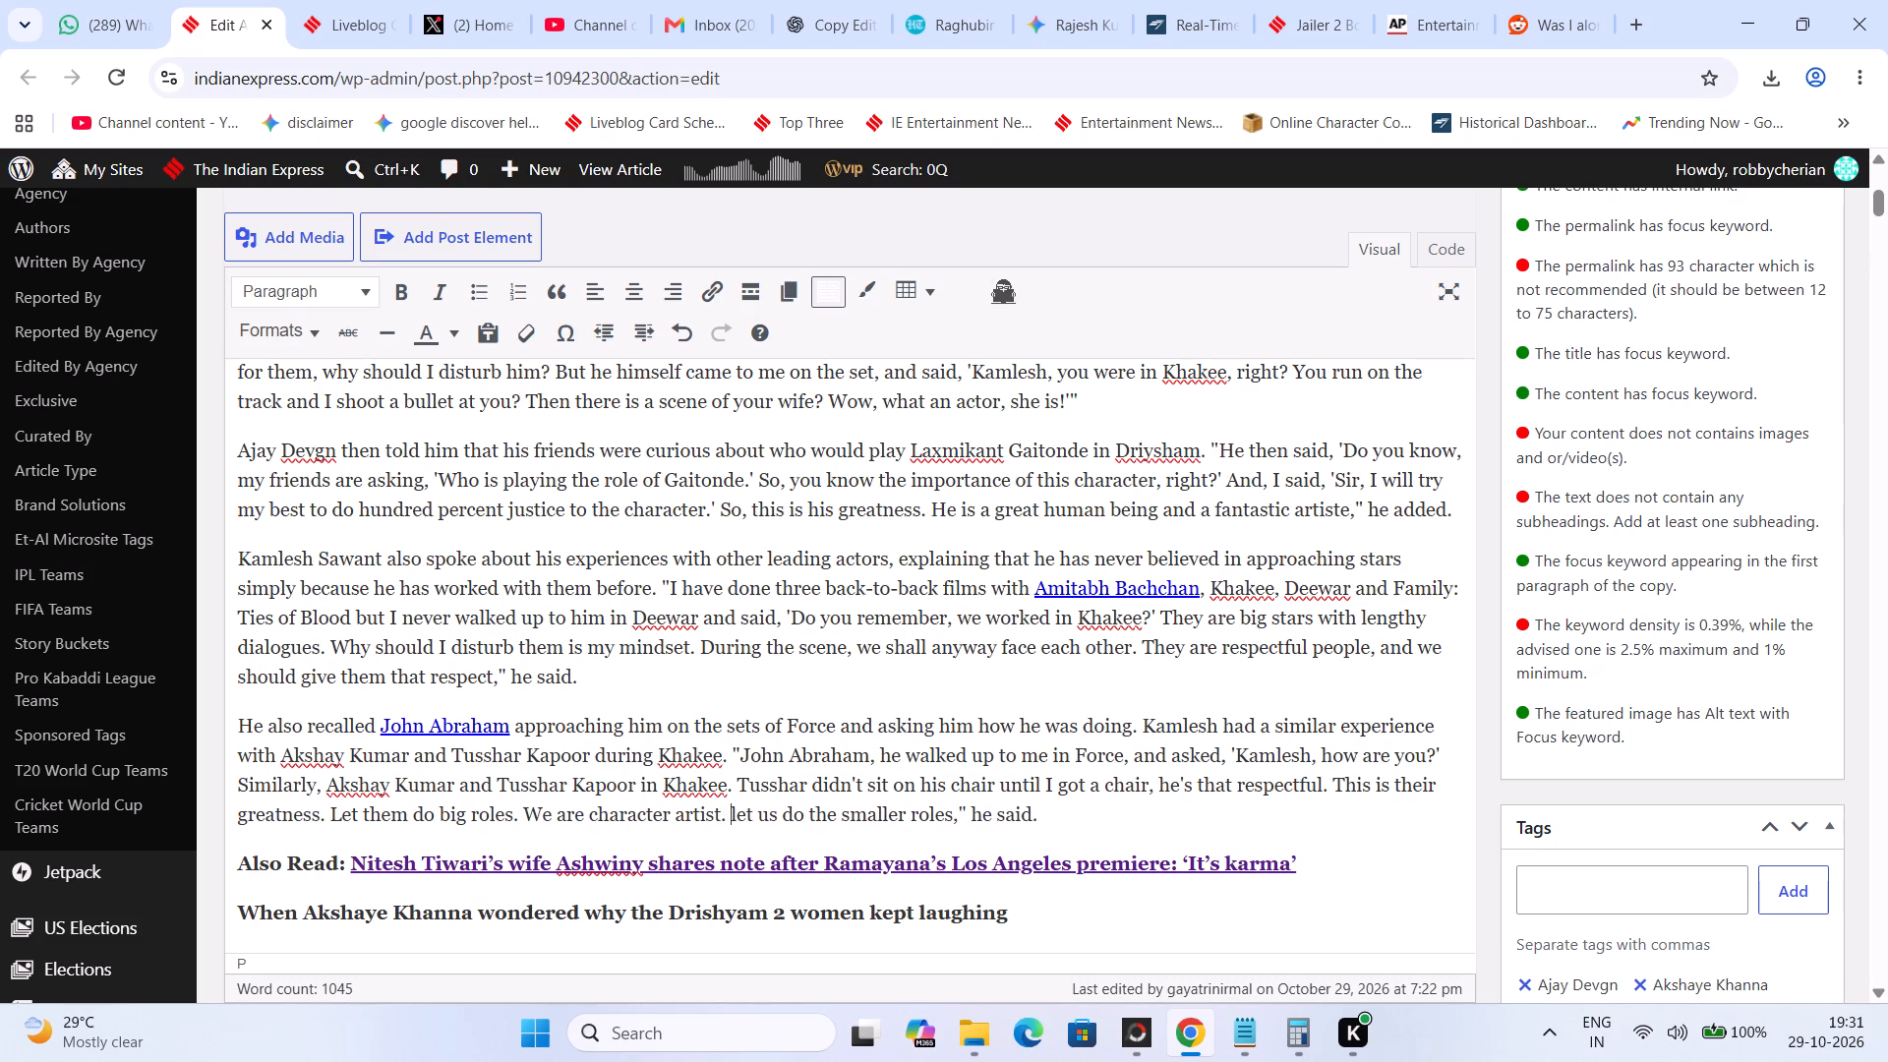
{"action": "key", "text": "BackSpace"}
{"action": "key", "text": "BackSpace"}
{"action": "key", "text": "l"}
{"action": "key", "text": "Delete"}
Read the rest of the article, covering the Akshaye Khanna and Ishita Dutta sections through to the final paragraph.
{"action": "scroll", "coordinate": [449, 818], "scroll_direction": "down", "scroll_amount": 3}
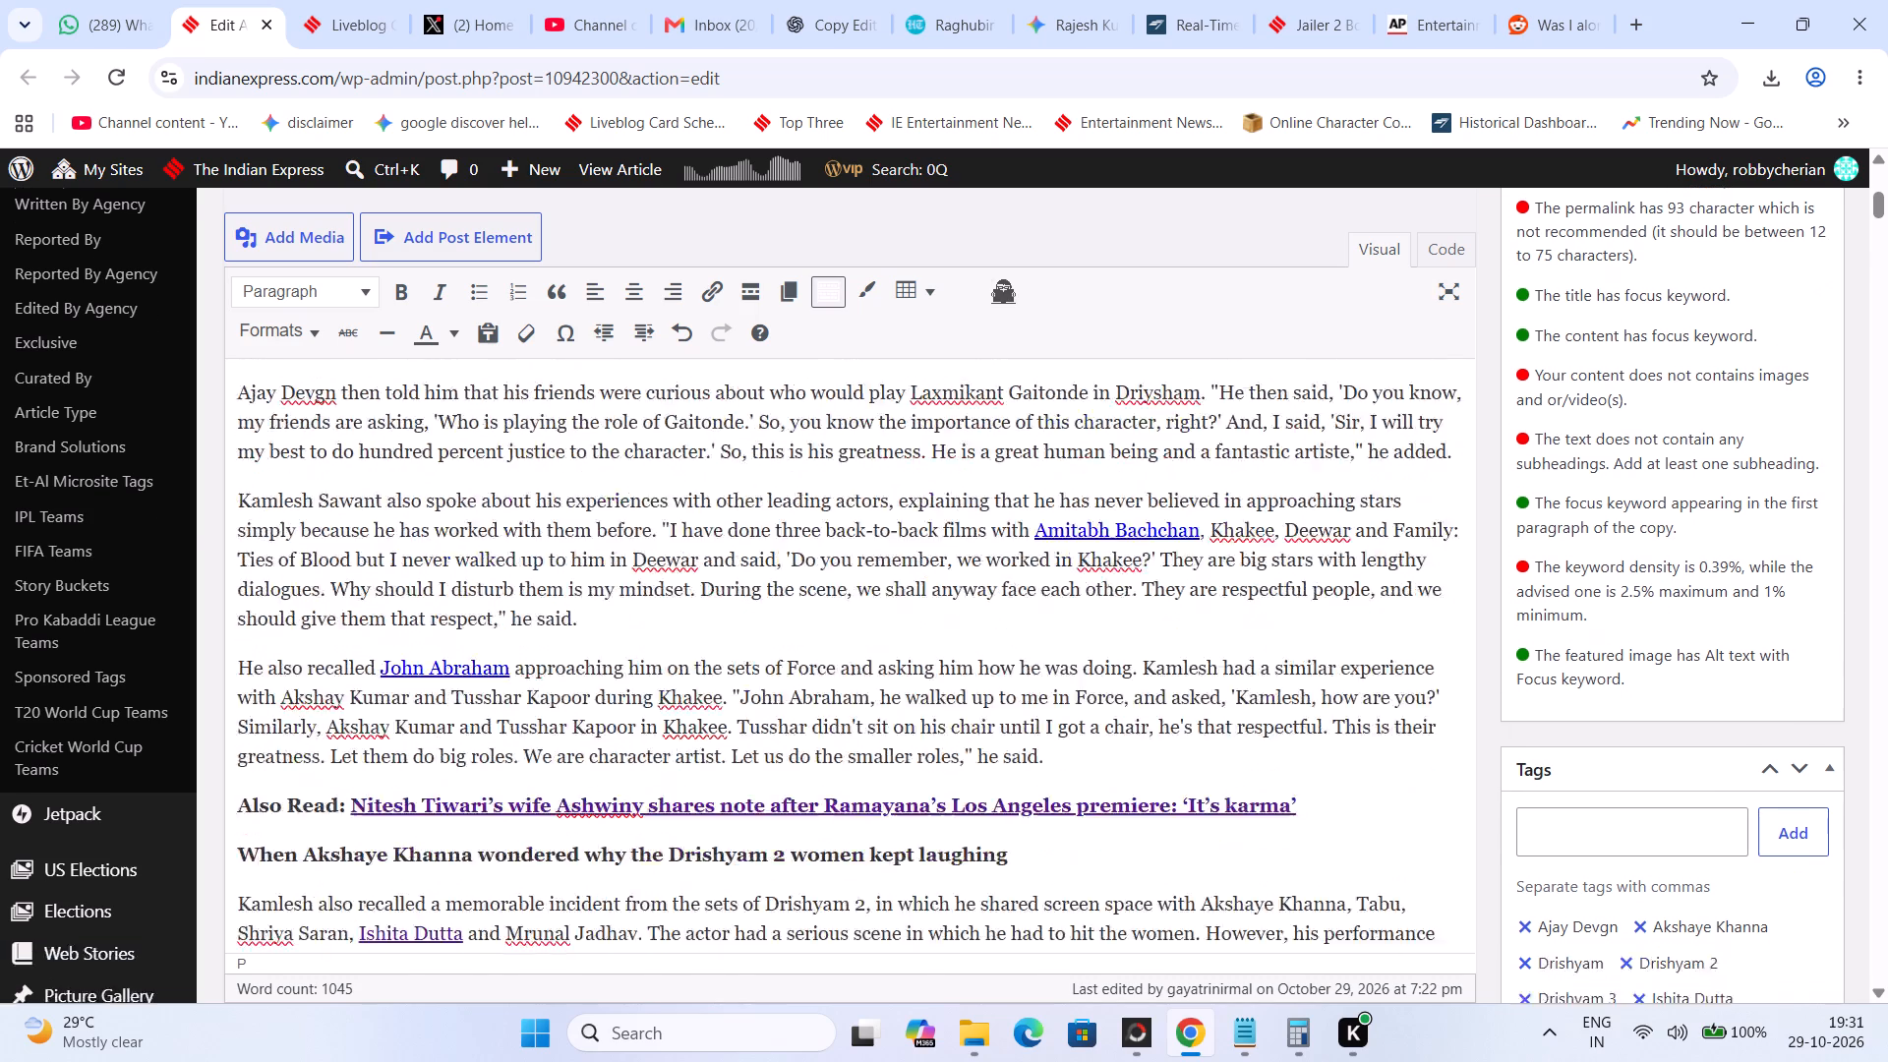
{"action": "scroll", "coordinate": [513, 741], "scroll_direction": "down", "scroll_amount": 6}
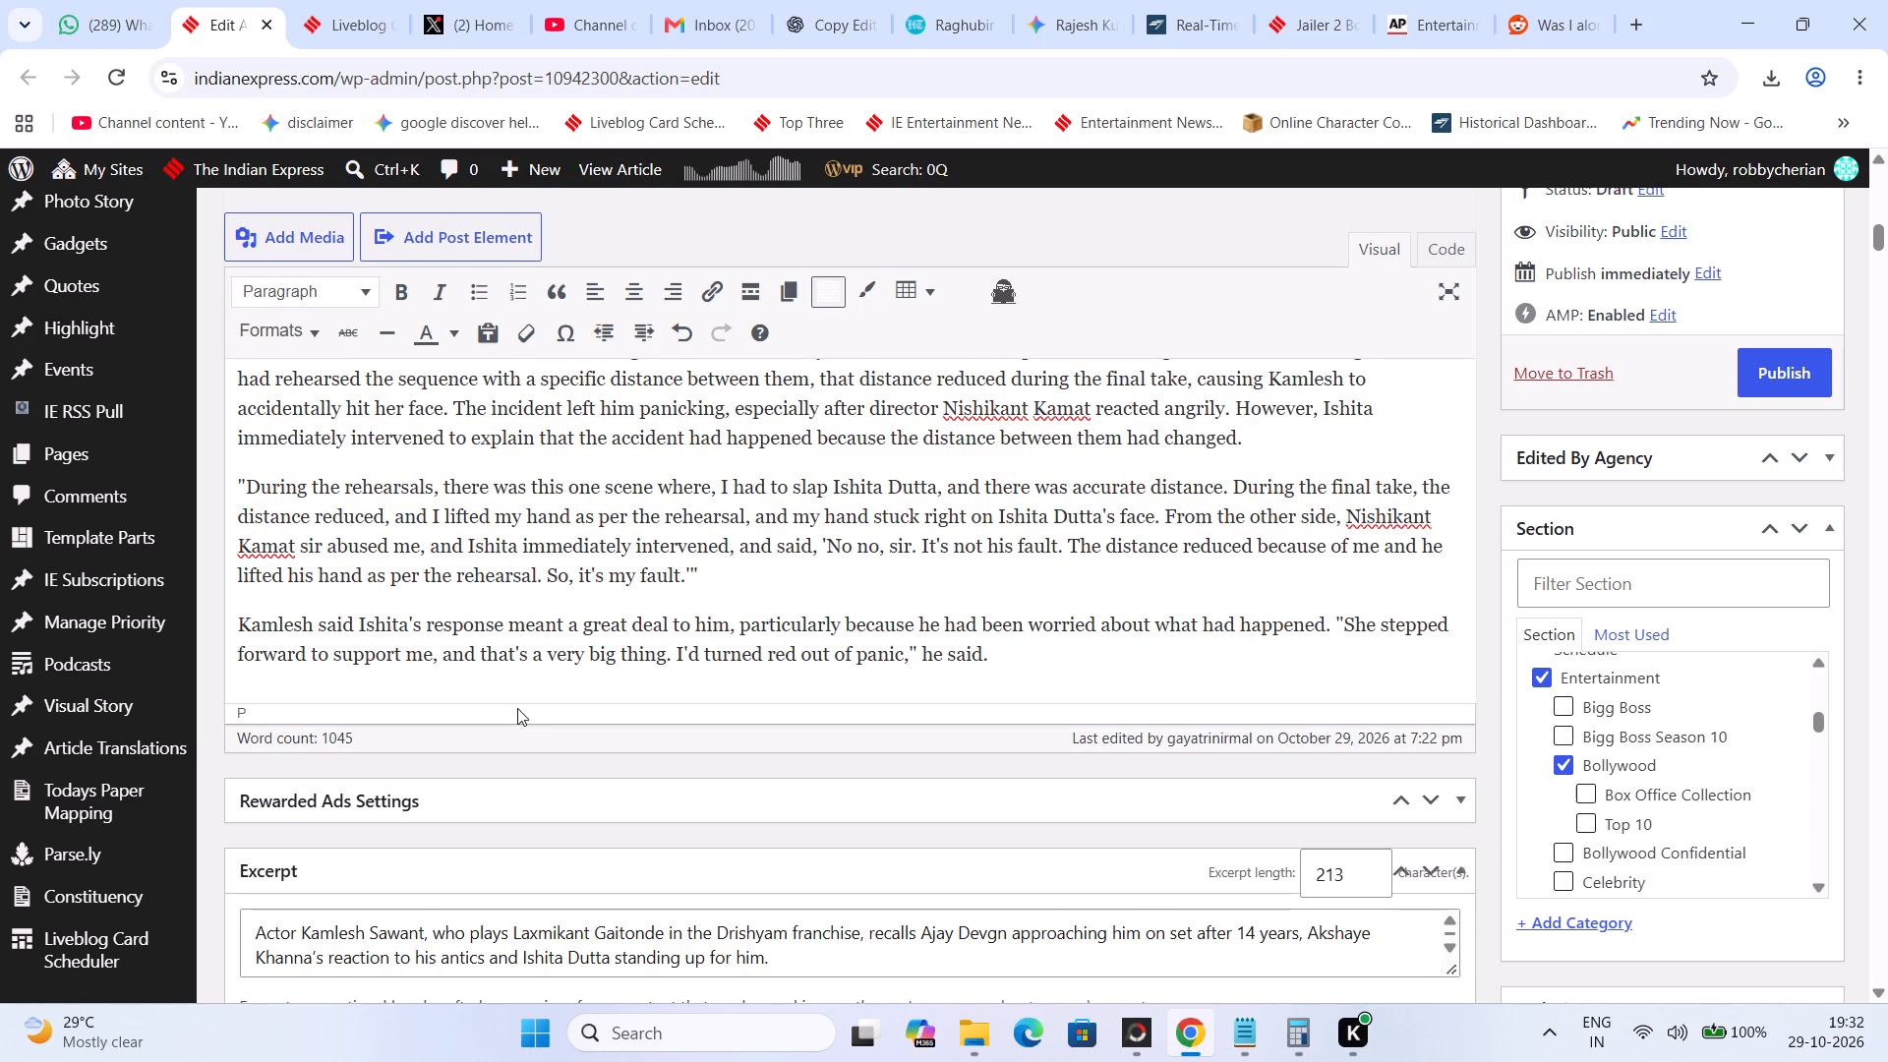
{"action": "scroll", "coordinate": [519, 702], "scroll_direction": "up", "scroll_amount": 3}
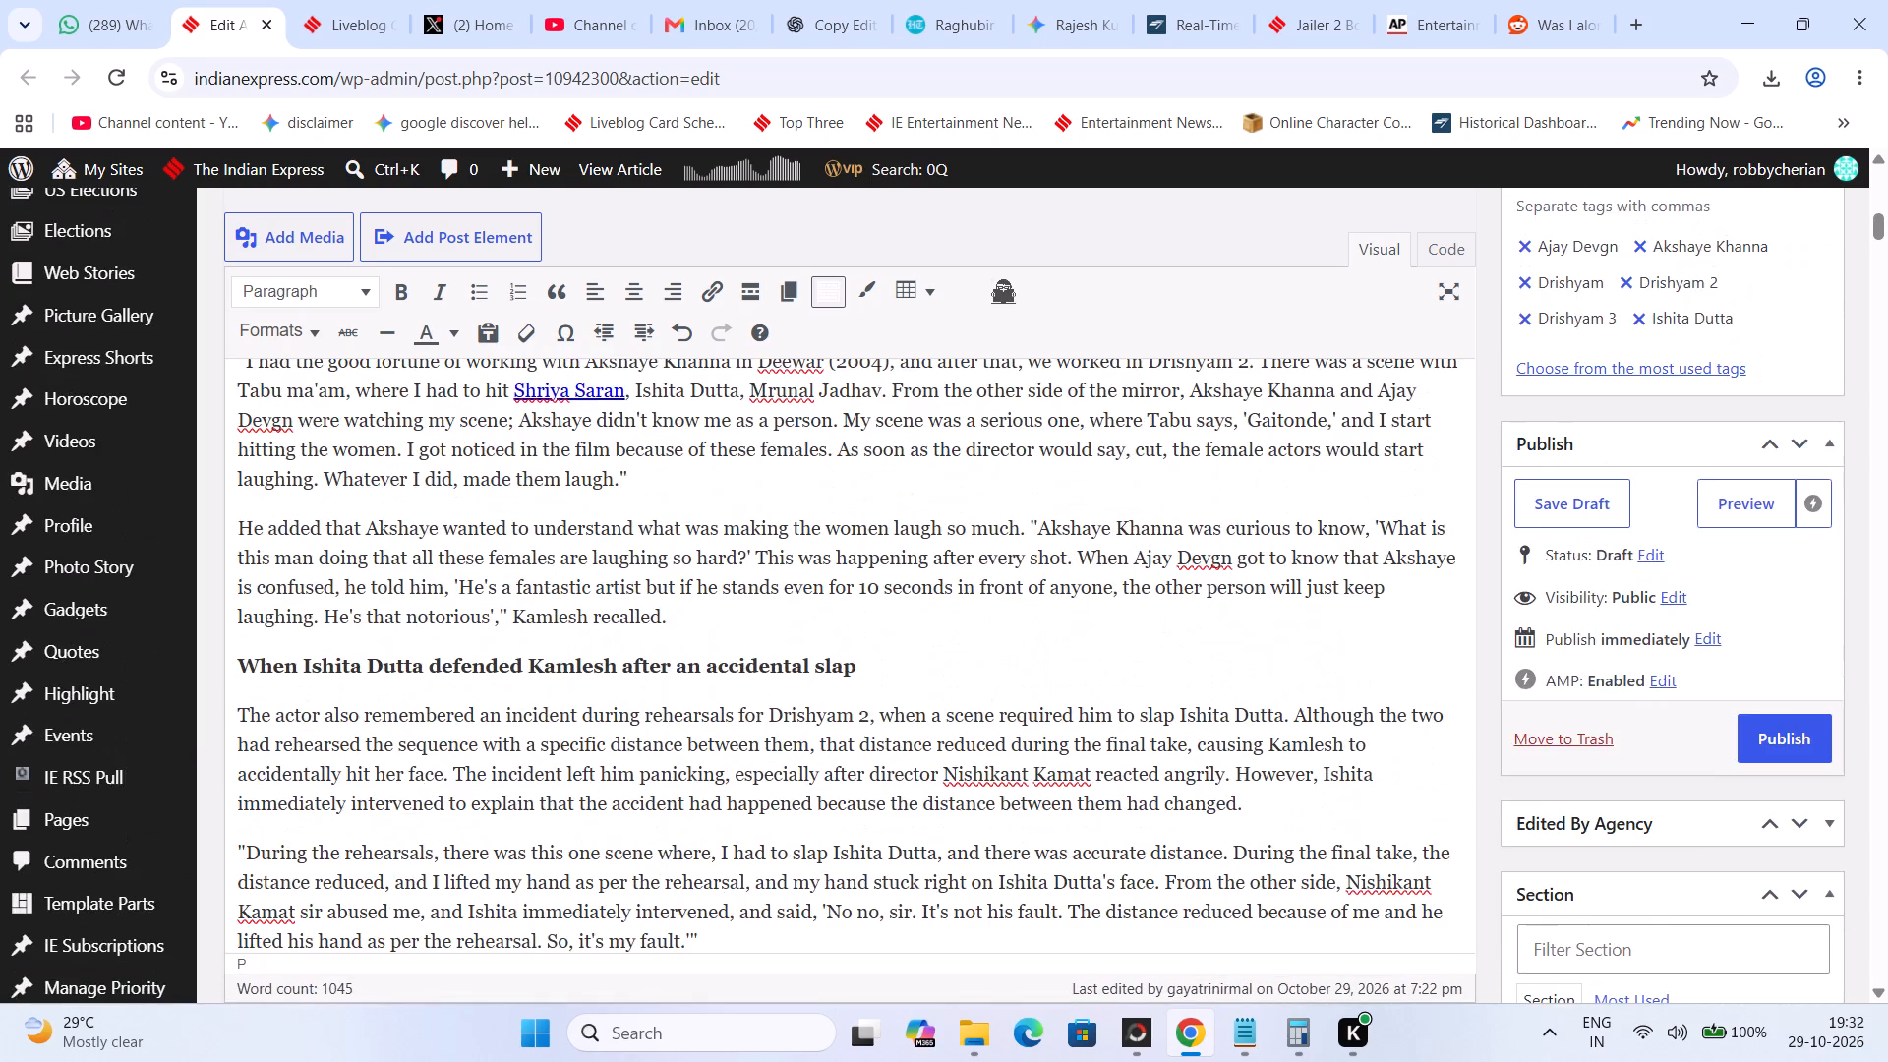
{"action": "scroll", "coordinate": [524, 701], "scroll_direction": "up", "scroll_amount": 1}
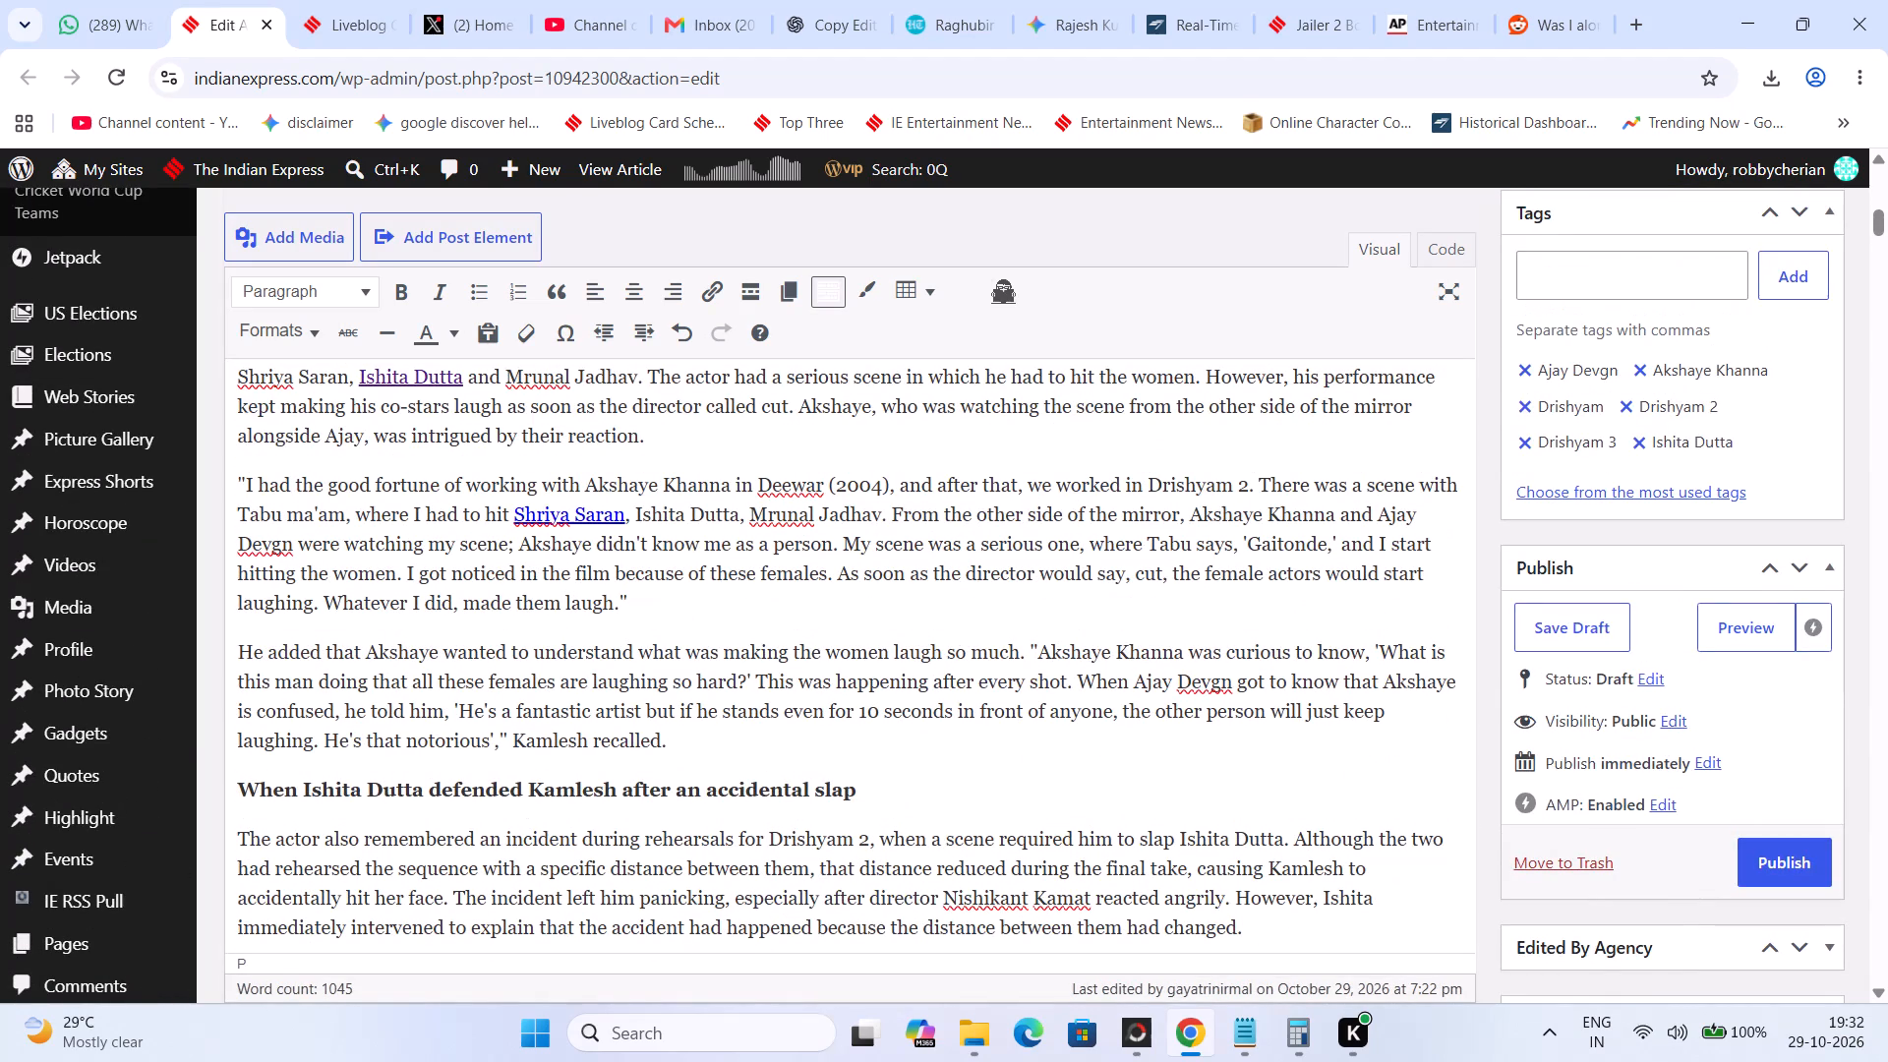
{"action": "scroll", "coordinate": [527, 699], "scroll_direction": "up", "scroll_amount": 2}
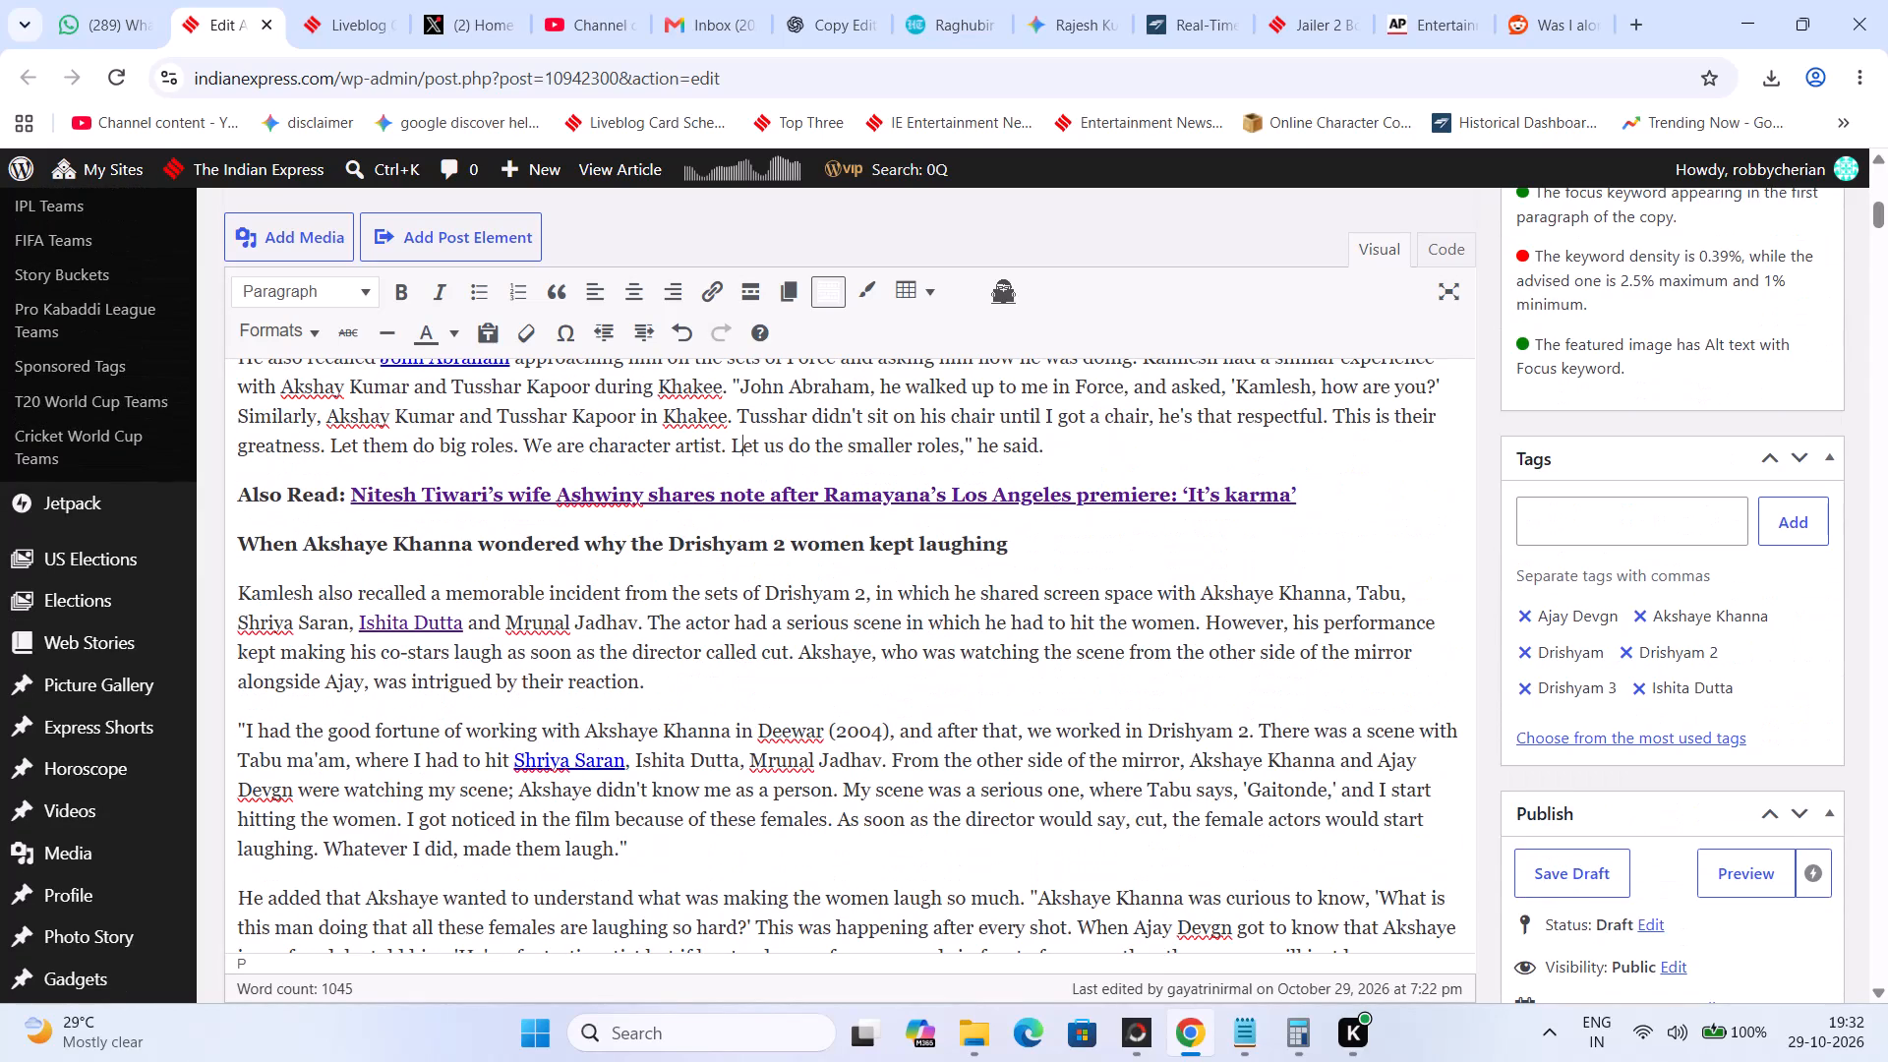
{"action": "scroll", "coordinate": [527, 699], "scroll_direction": "down", "scroll_amount": 1}
{"action": "scroll", "coordinate": [527, 699], "scroll_direction": "up", "scroll_amount": 1}
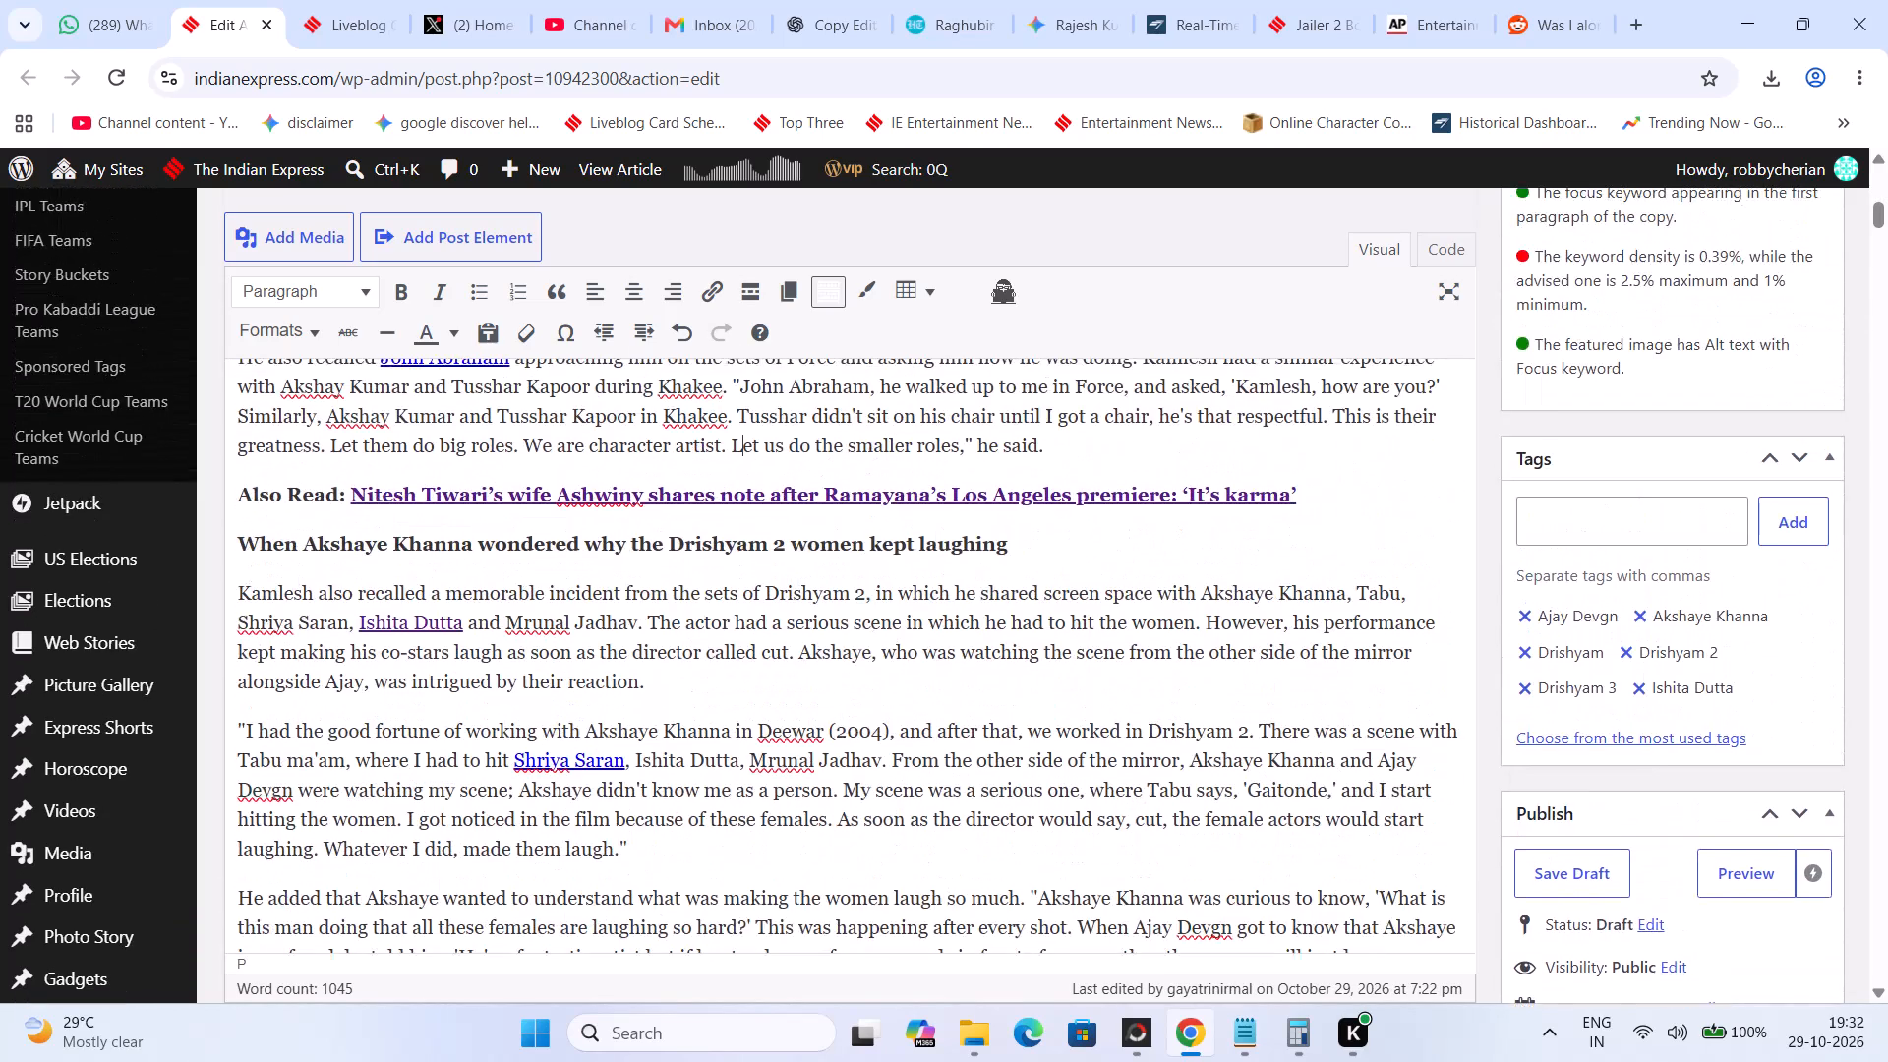
{"action": "scroll", "coordinate": [526, 682], "scroll_direction": "up", "scroll_amount": 3}
{"action": "scroll", "coordinate": [429, 686], "scroll_direction": "down", "scroll_amount": 2}
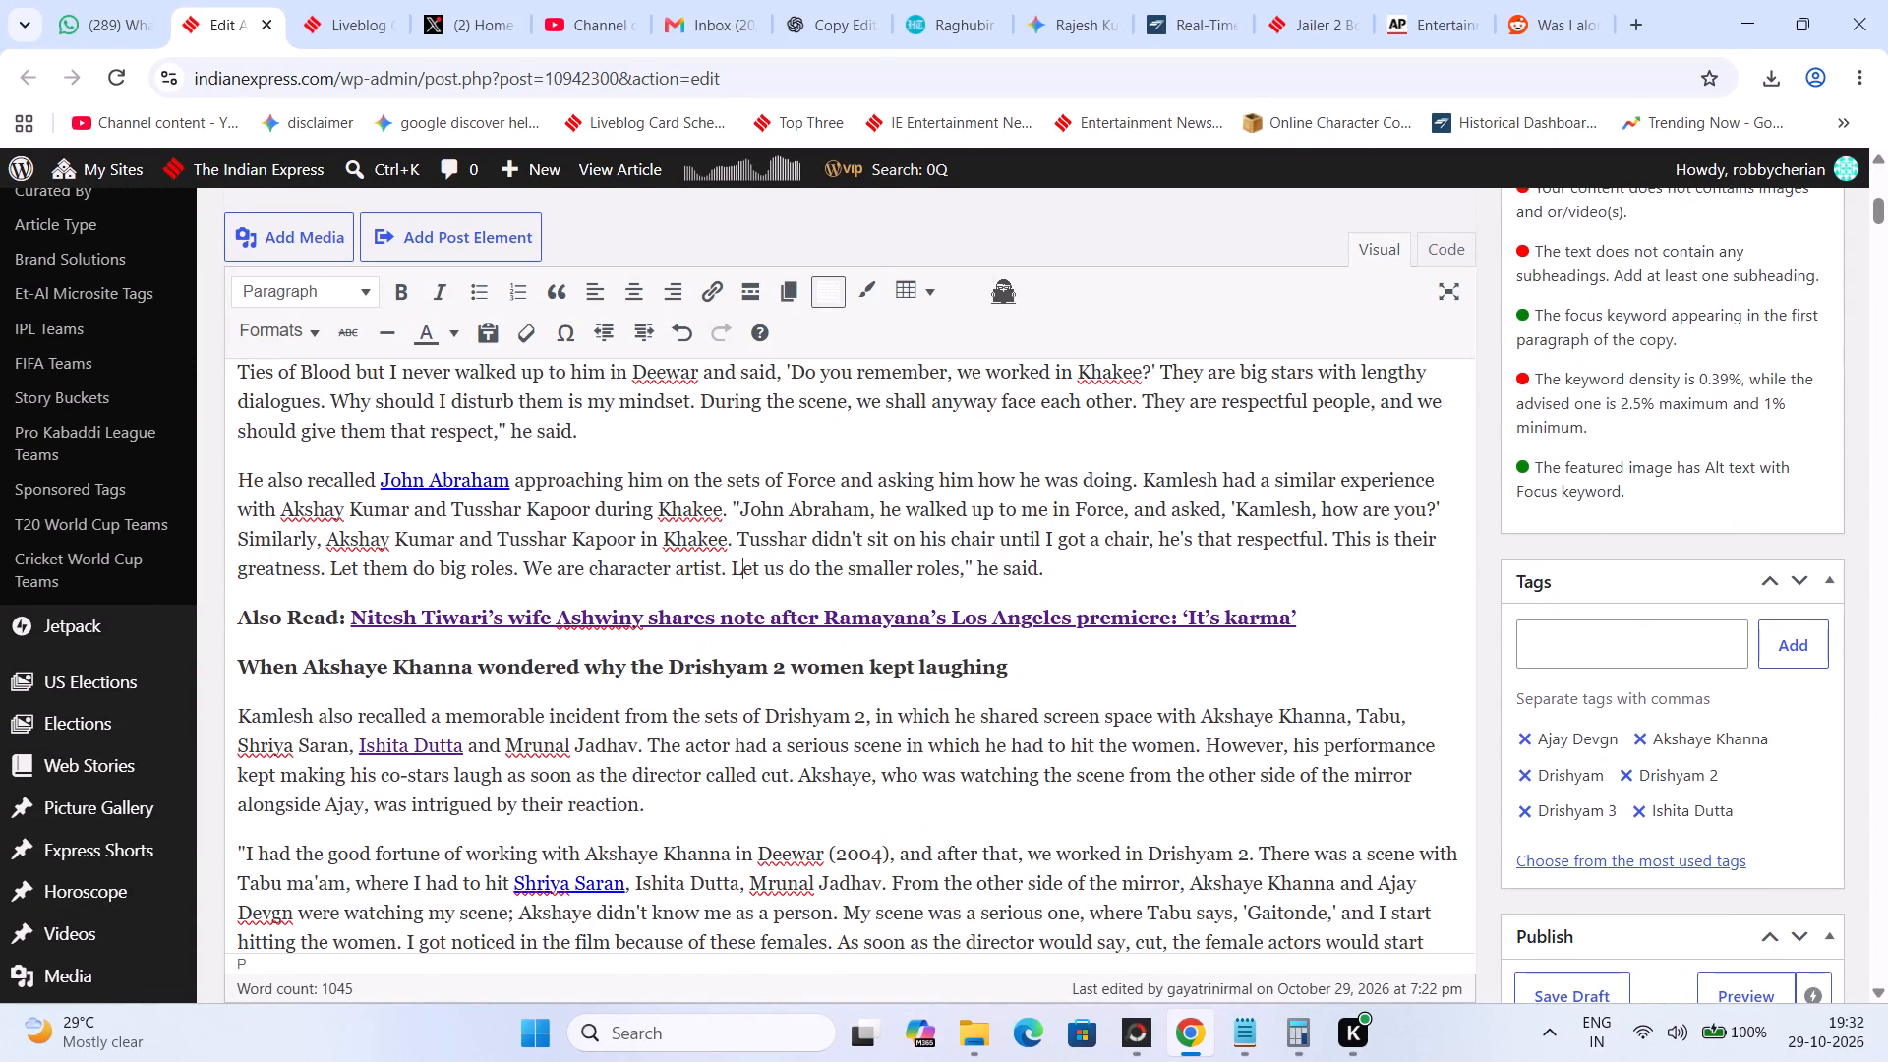
Change "Kamlesh also recalled" to "Kamlesh Sawant further recalled" in the first paragraph under the Akshaye Khanna subheading.
{"action": "left_click", "coordinate": [320, 715]}
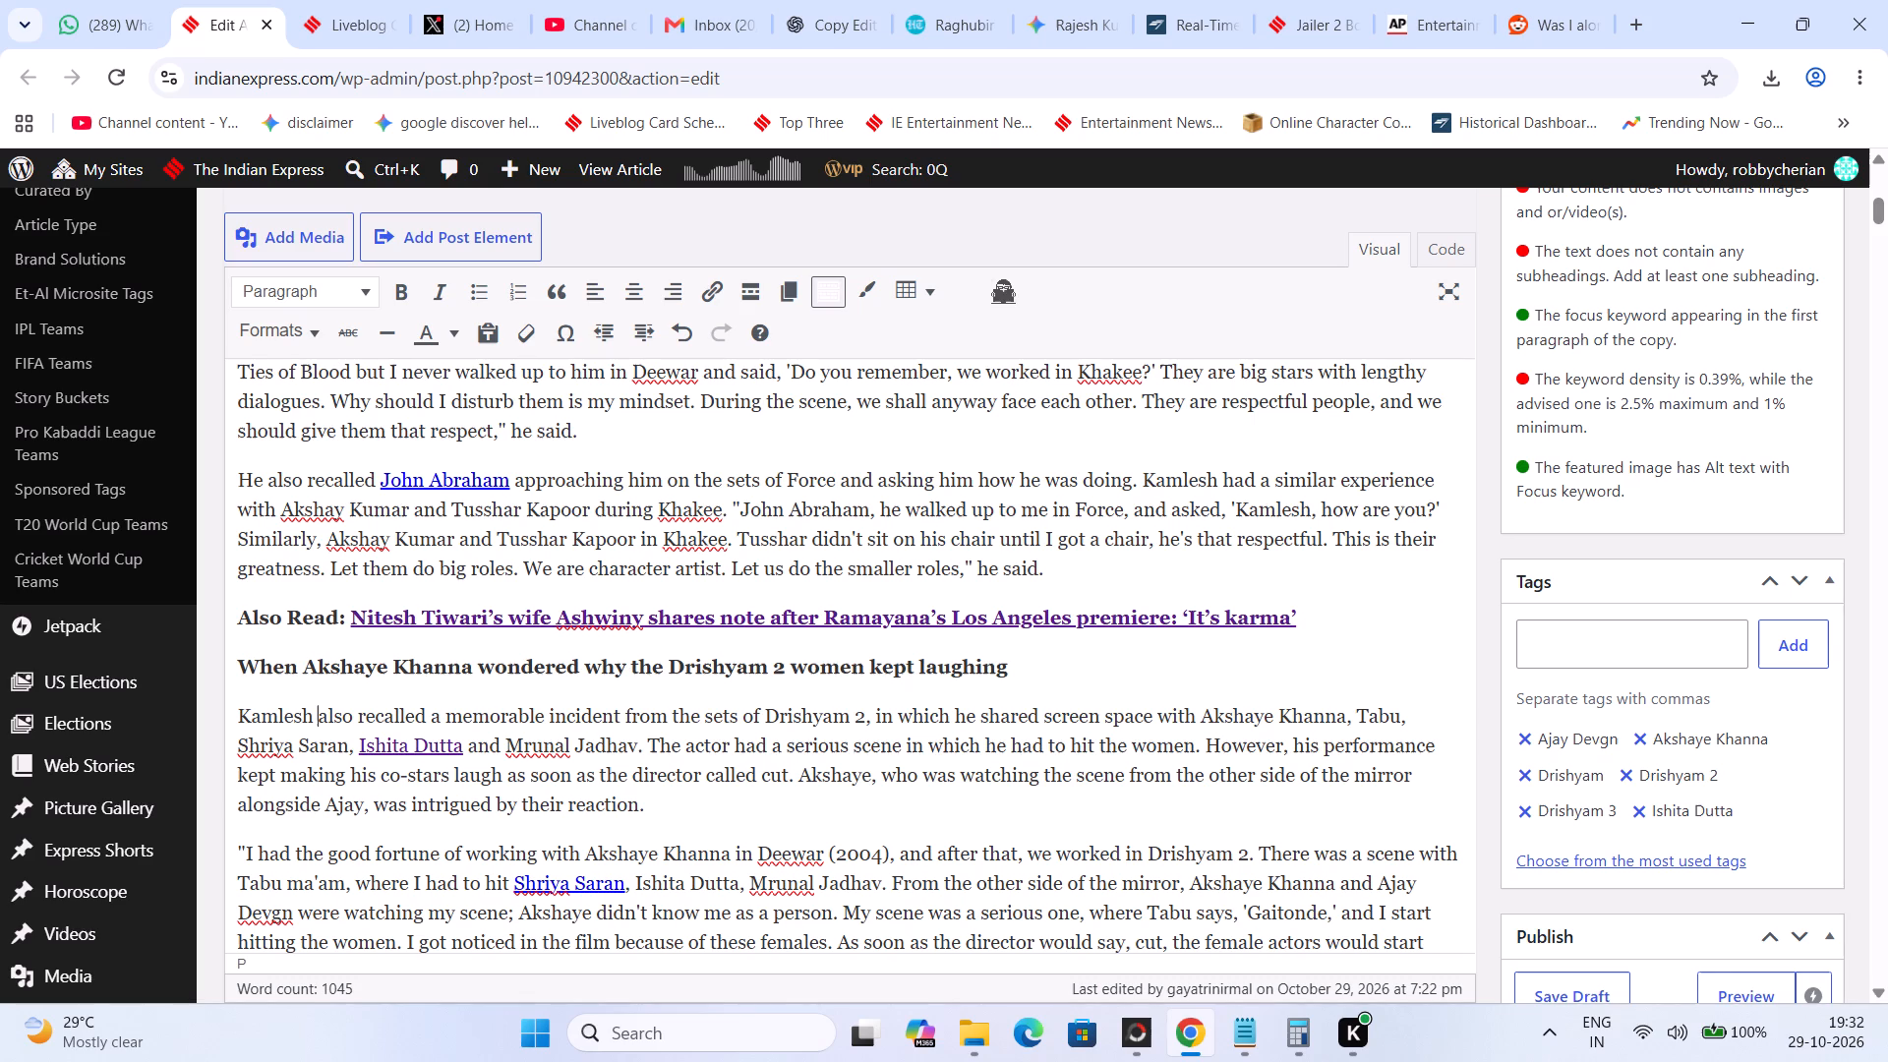
{"action": "key", "text": "a"}
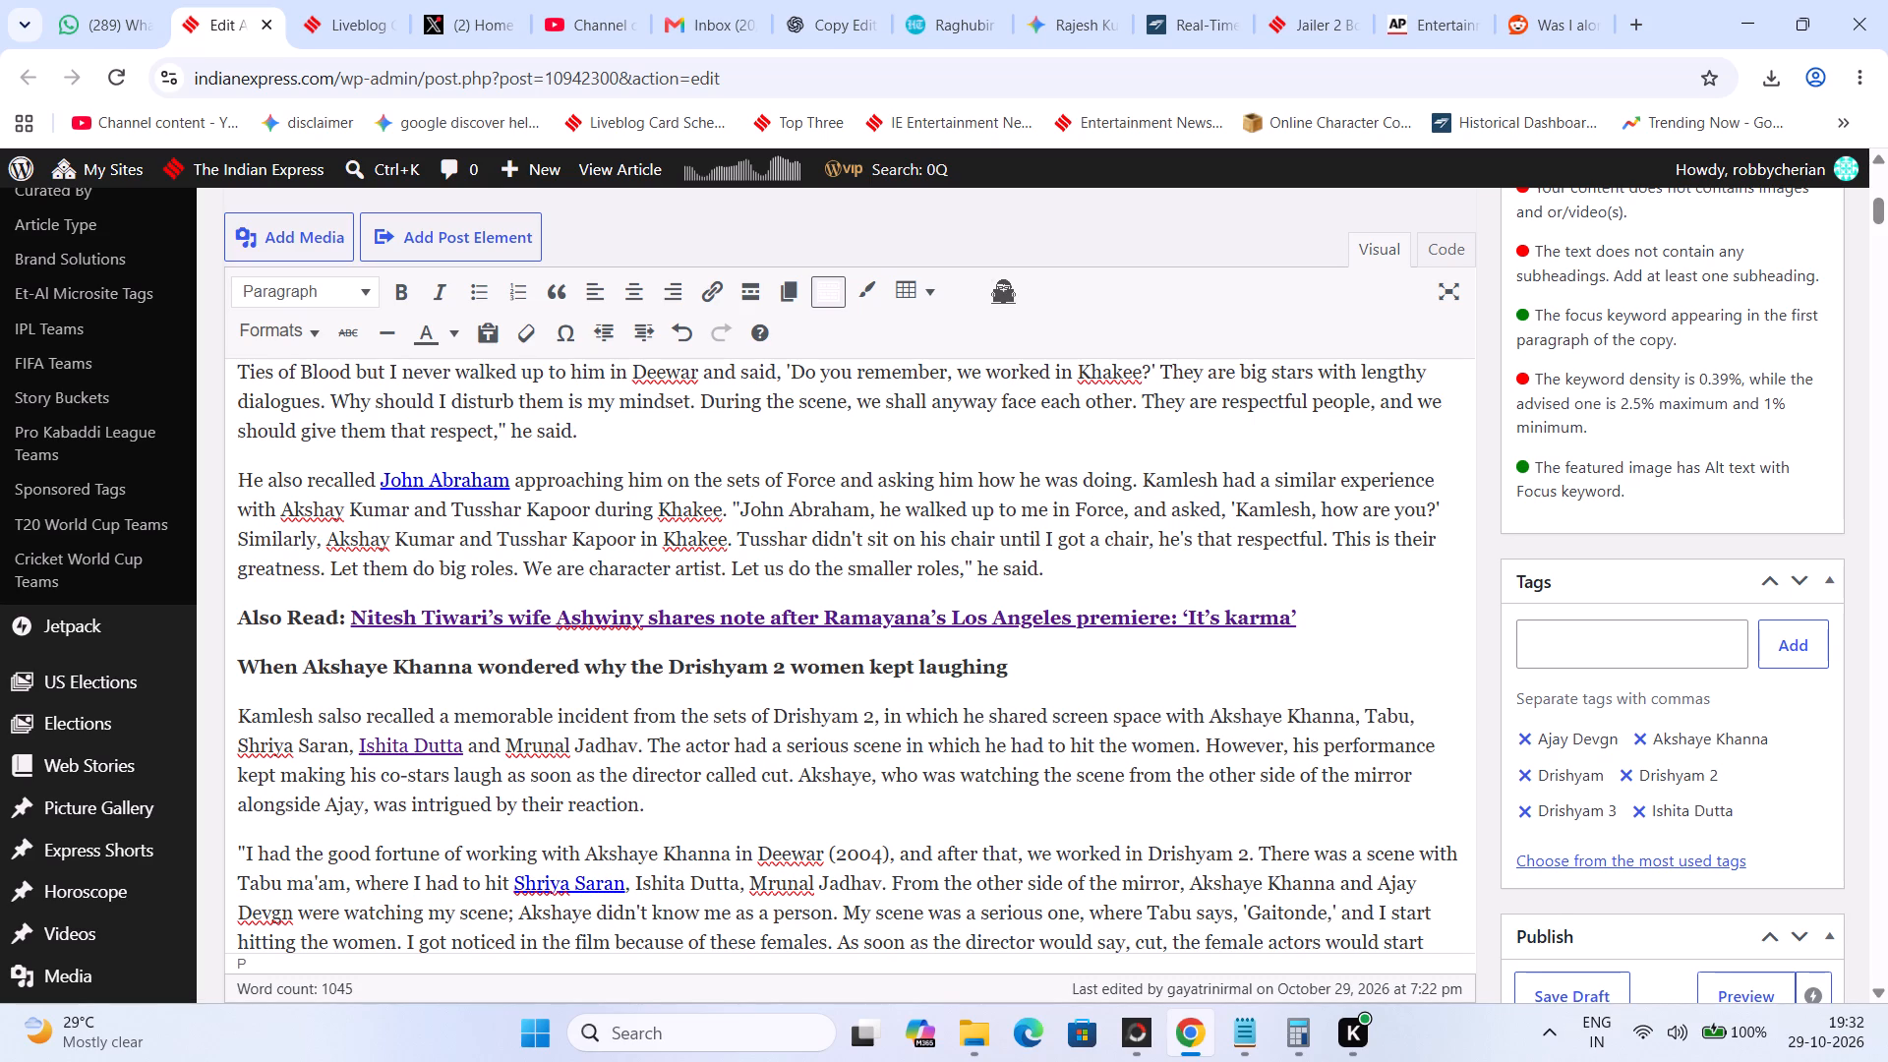
{"action": "key", "text": "BackSpace"}
{"action": "key", "text": "BackSpace"}
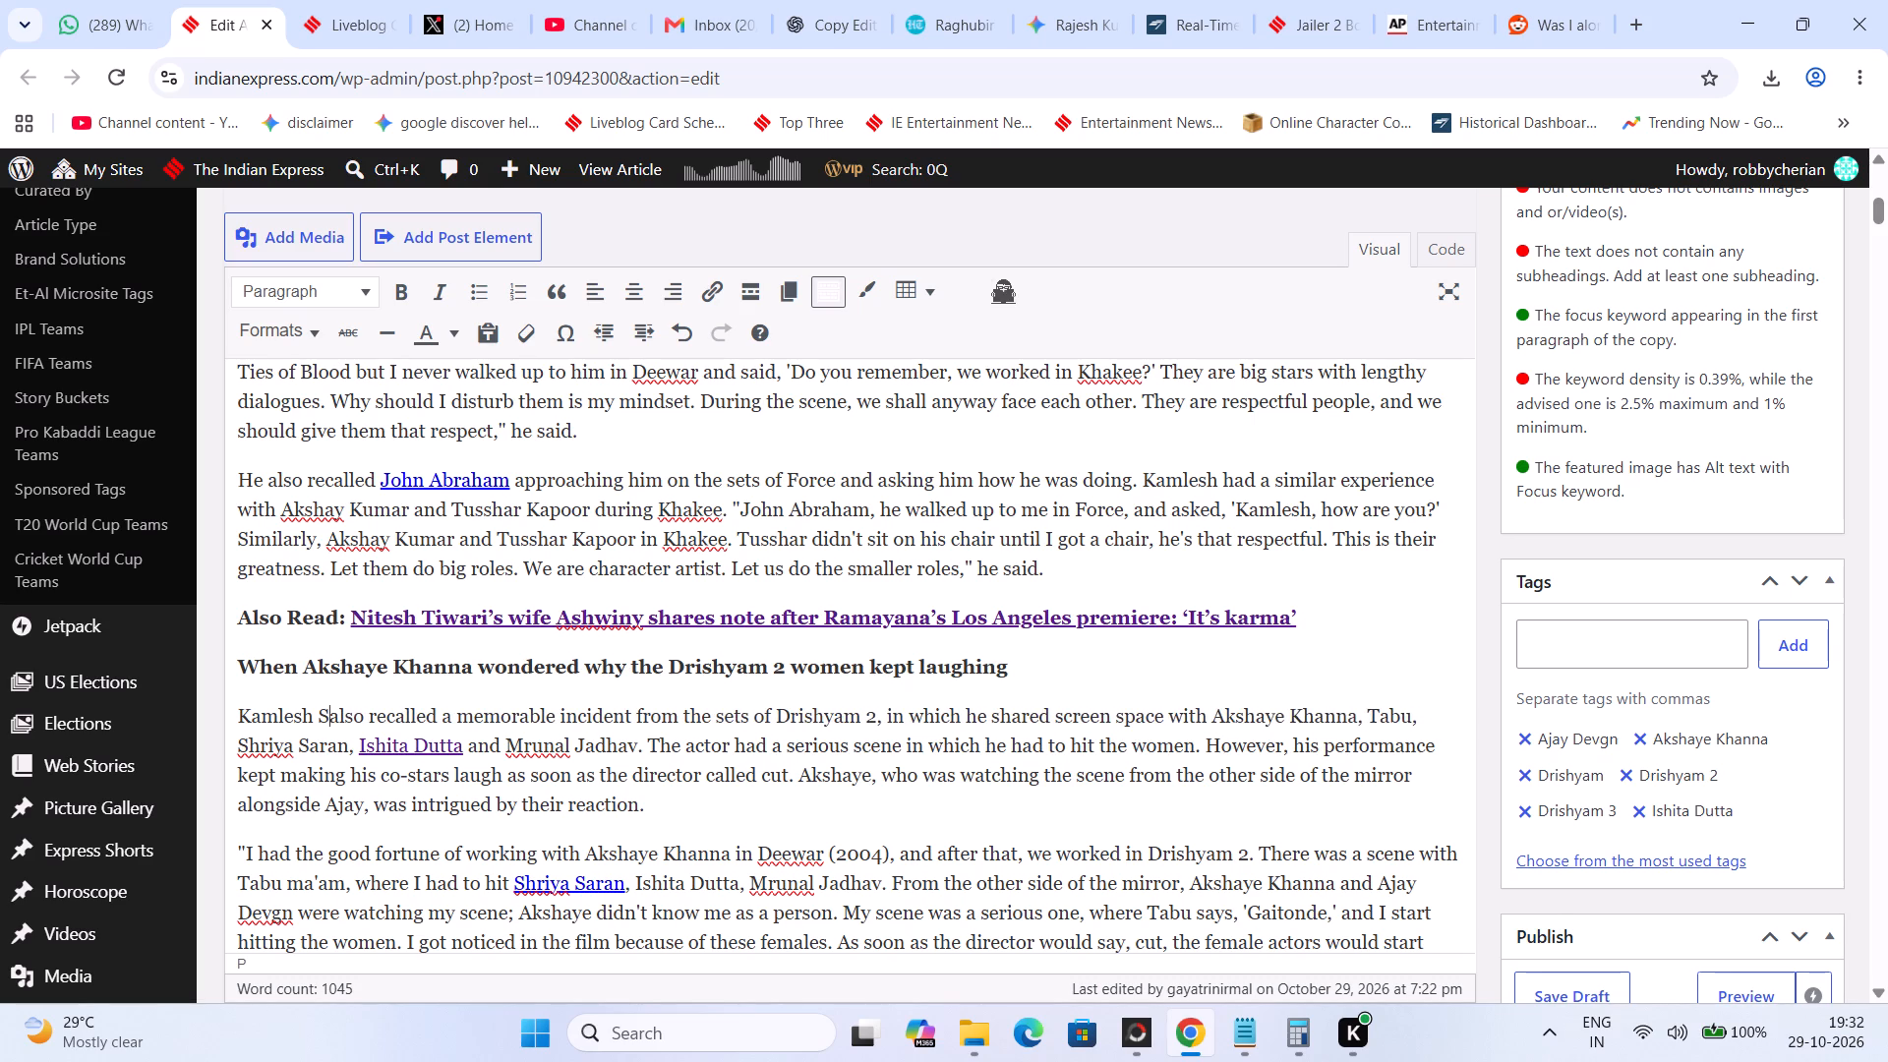
{"action": "key", "text": "Delete"}
{"action": "key", "text": "Delete"}
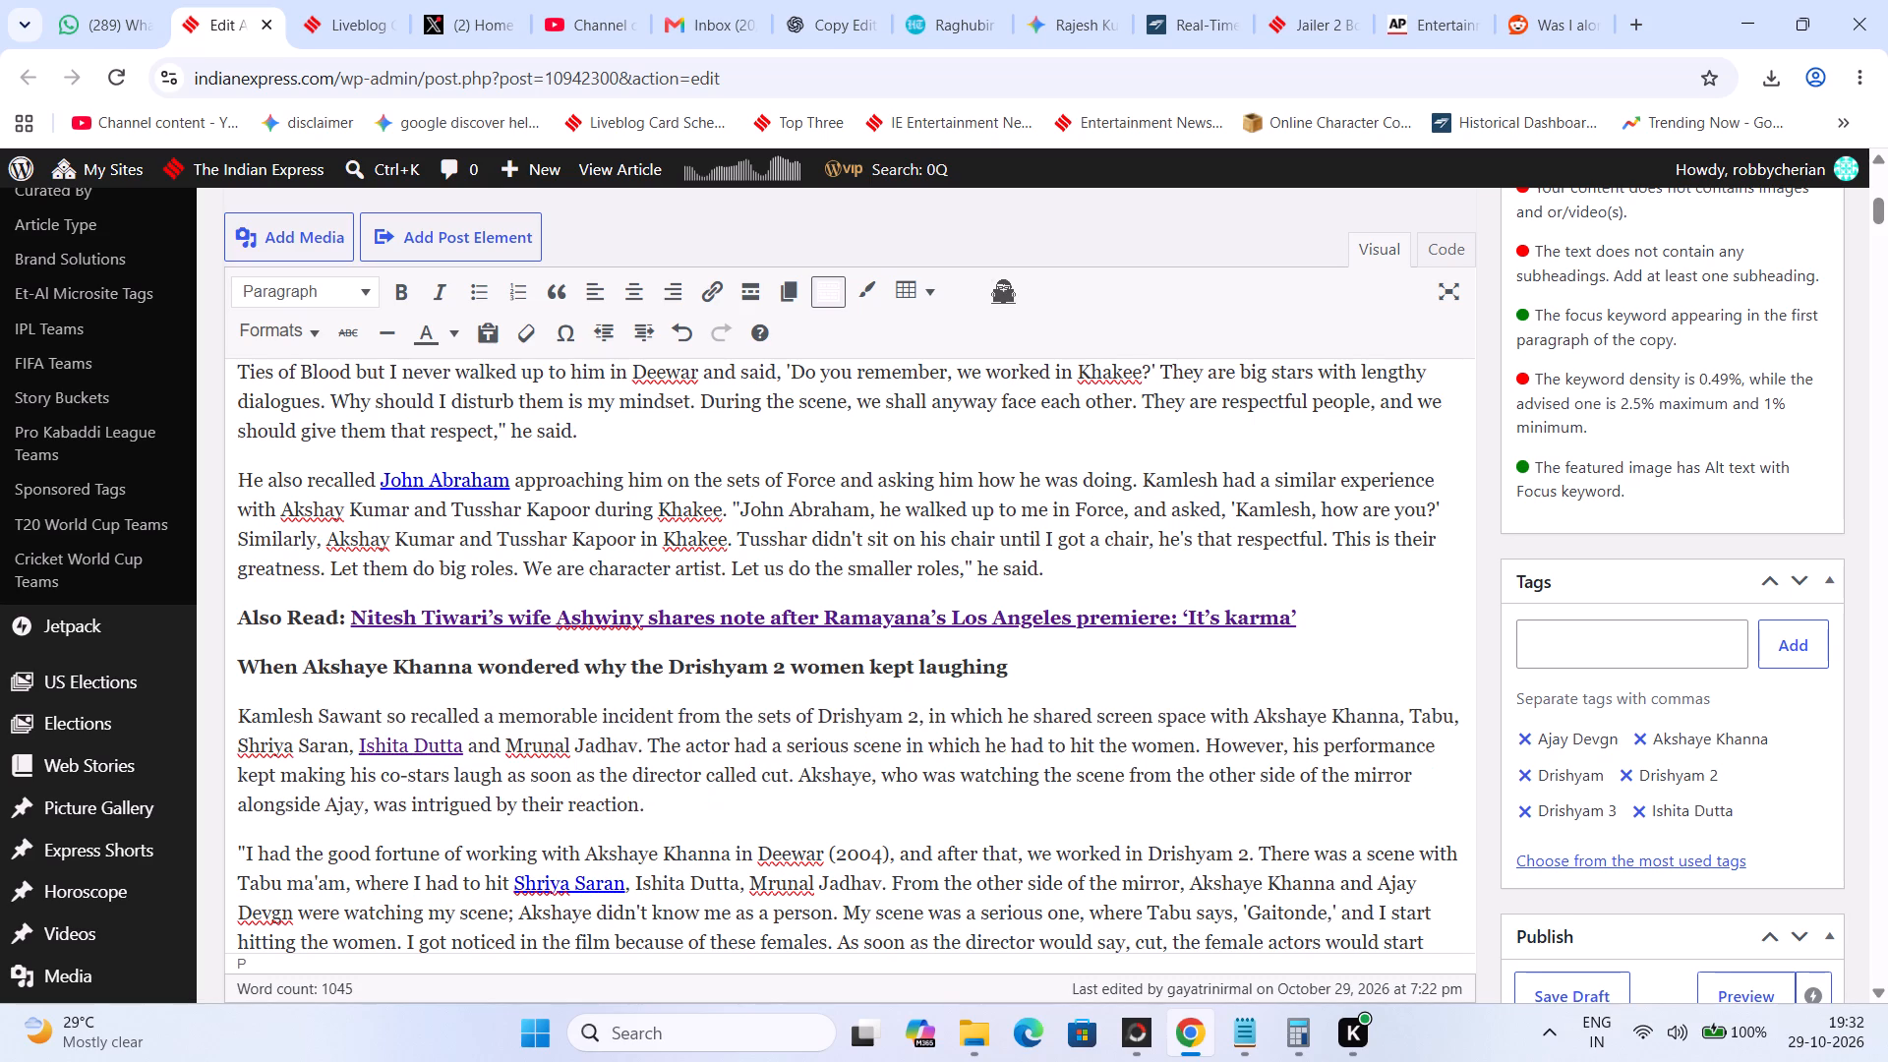
{"action": "key", "text": "Delete"}
{"action": "key", "text": "Delete"}
{"action": "type", "text": "further"}
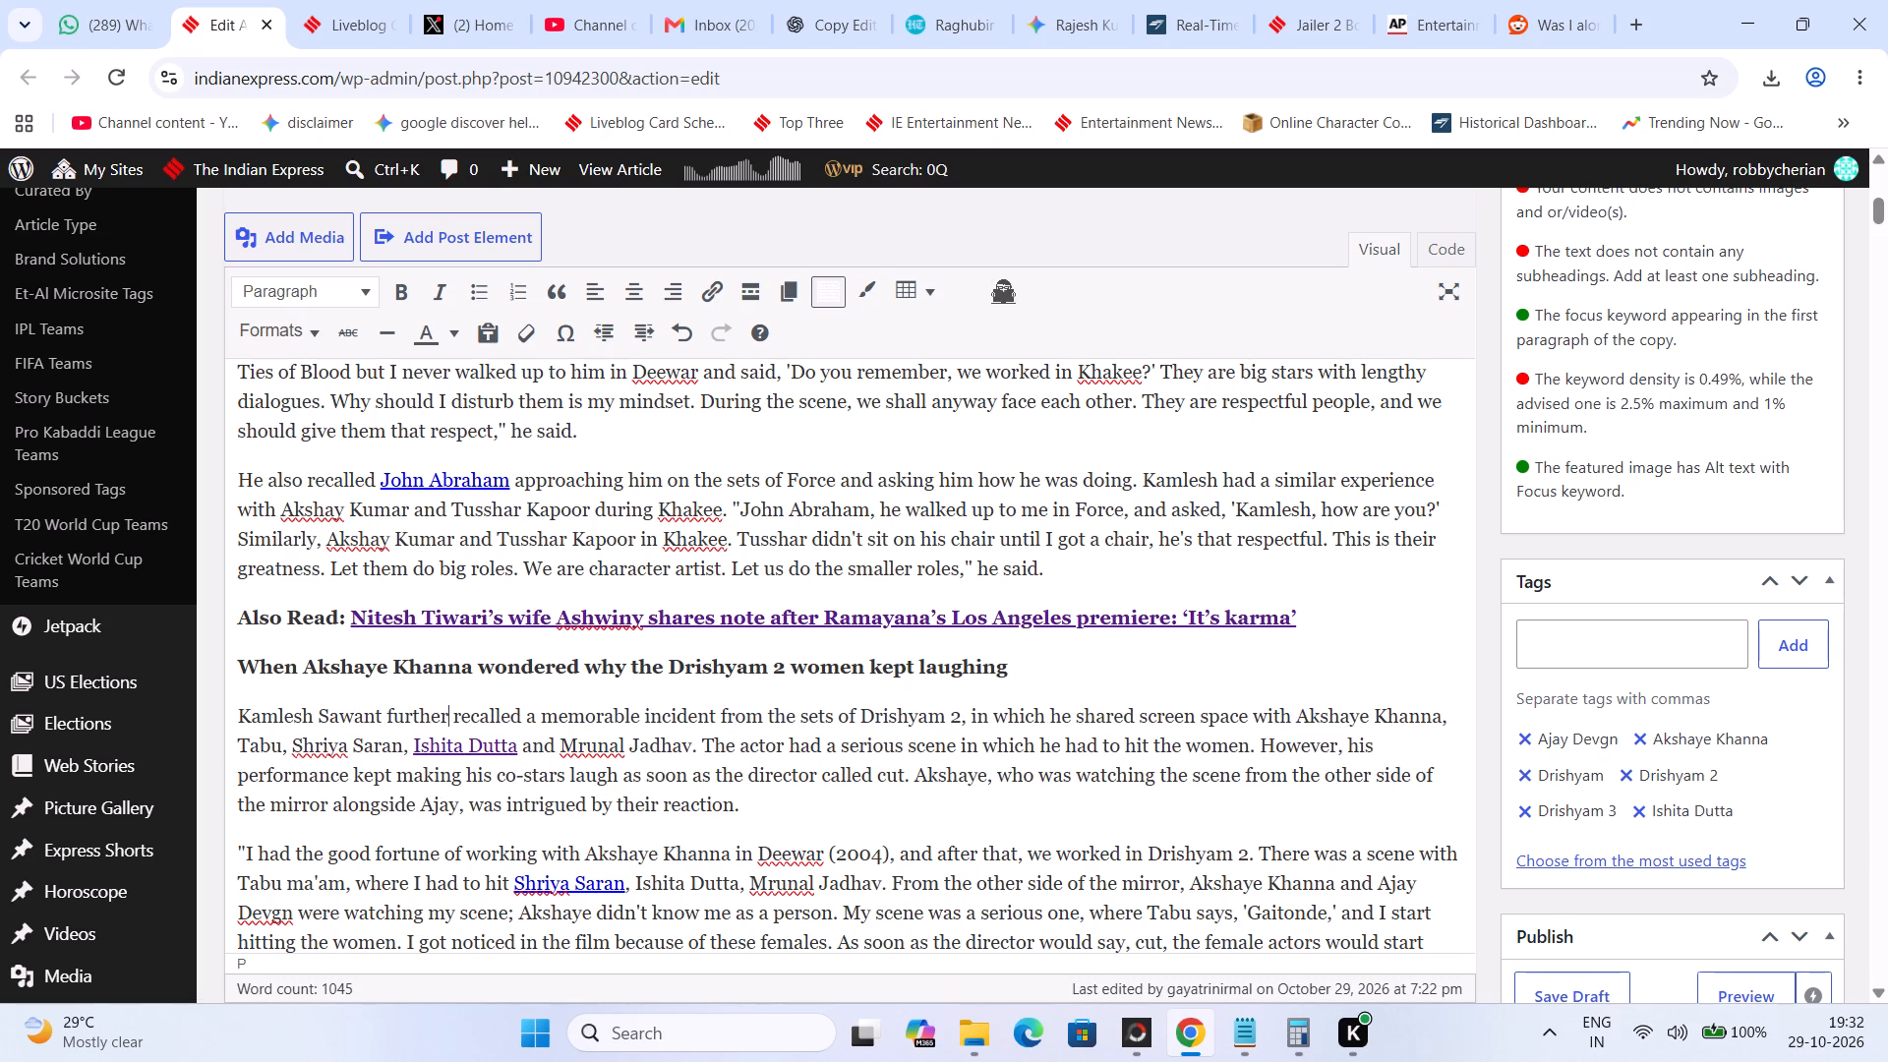
Delete "also" from "Kamlesh Sawant also spoke about his experiences" in the paragraph about other leading actors.
{"action": "scroll", "coordinate": [521, 727], "scroll_direction": "up", "scroll_amount": 4}
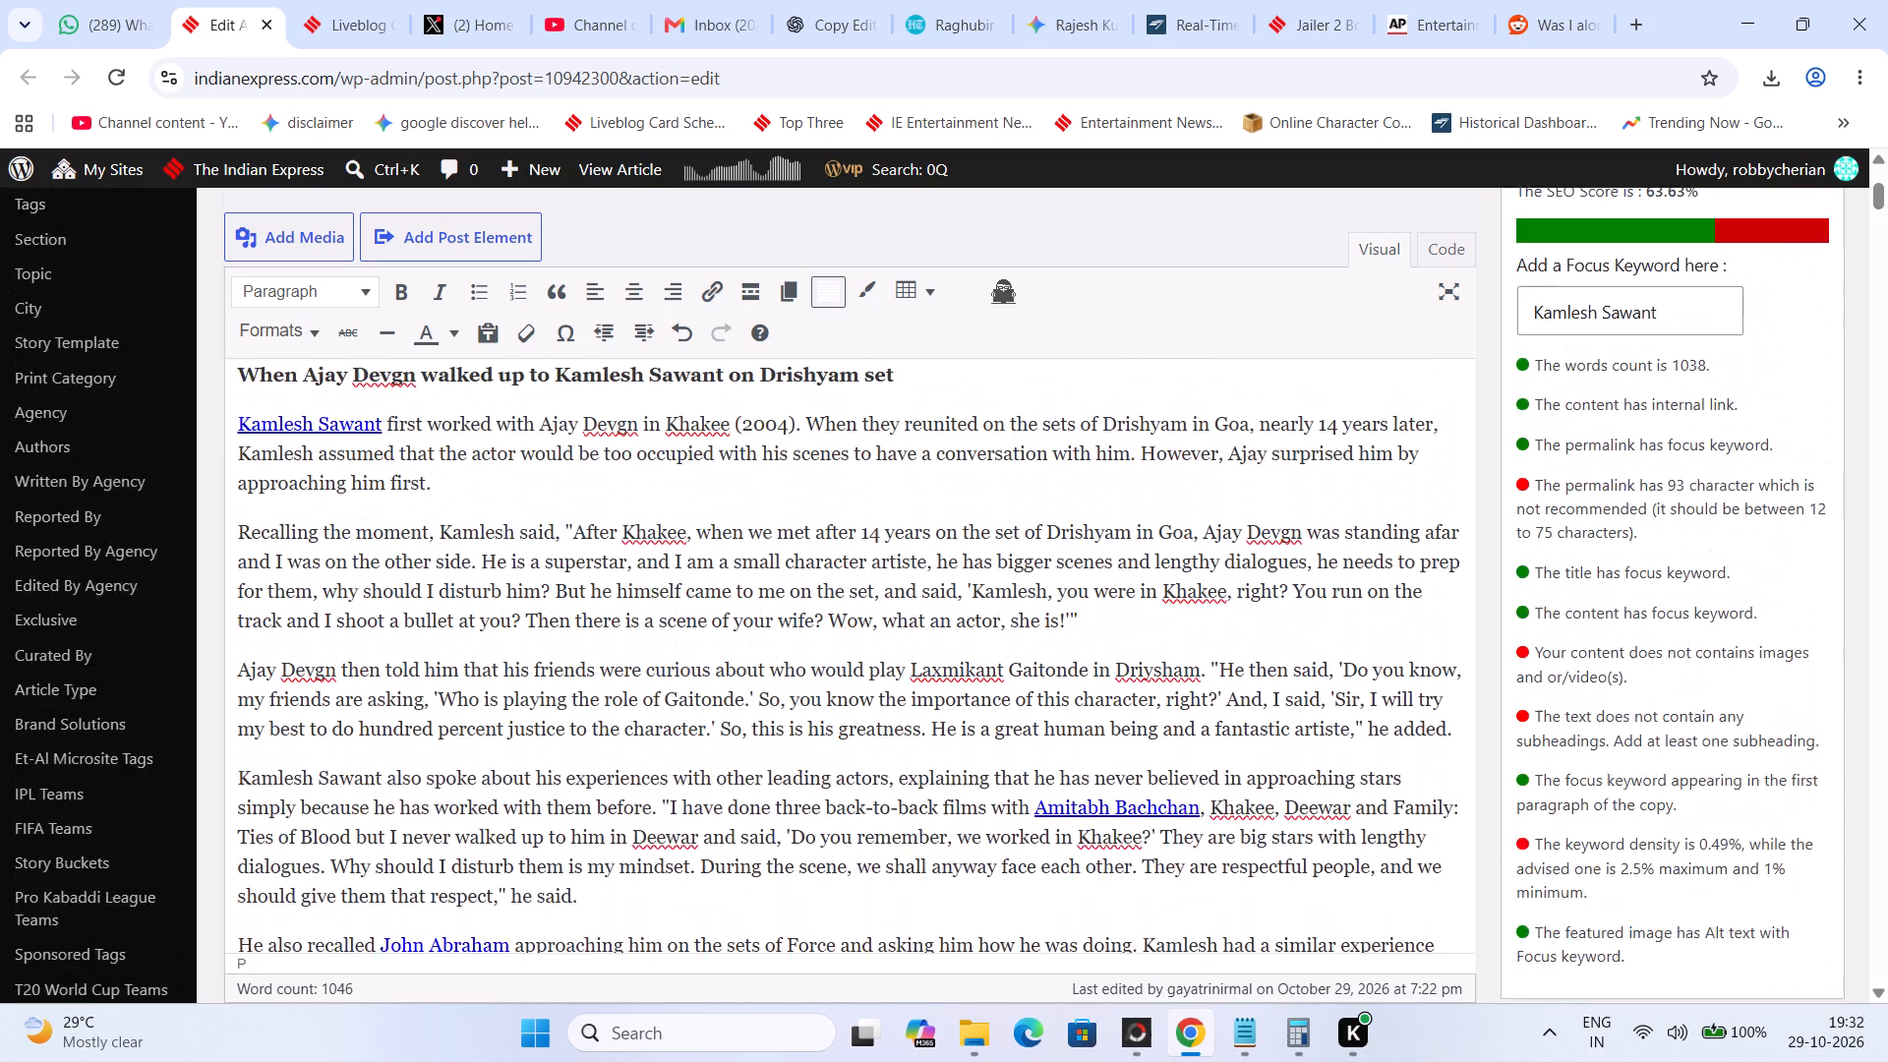
{"action": "scroll", "coordinate": [550, 715], "scroll_direction": "up", "scroll_amount": 3}
{"action": "scroll", "coordinate": [550, 710], "scroll_direction": "down", "scroll_amount": 2}
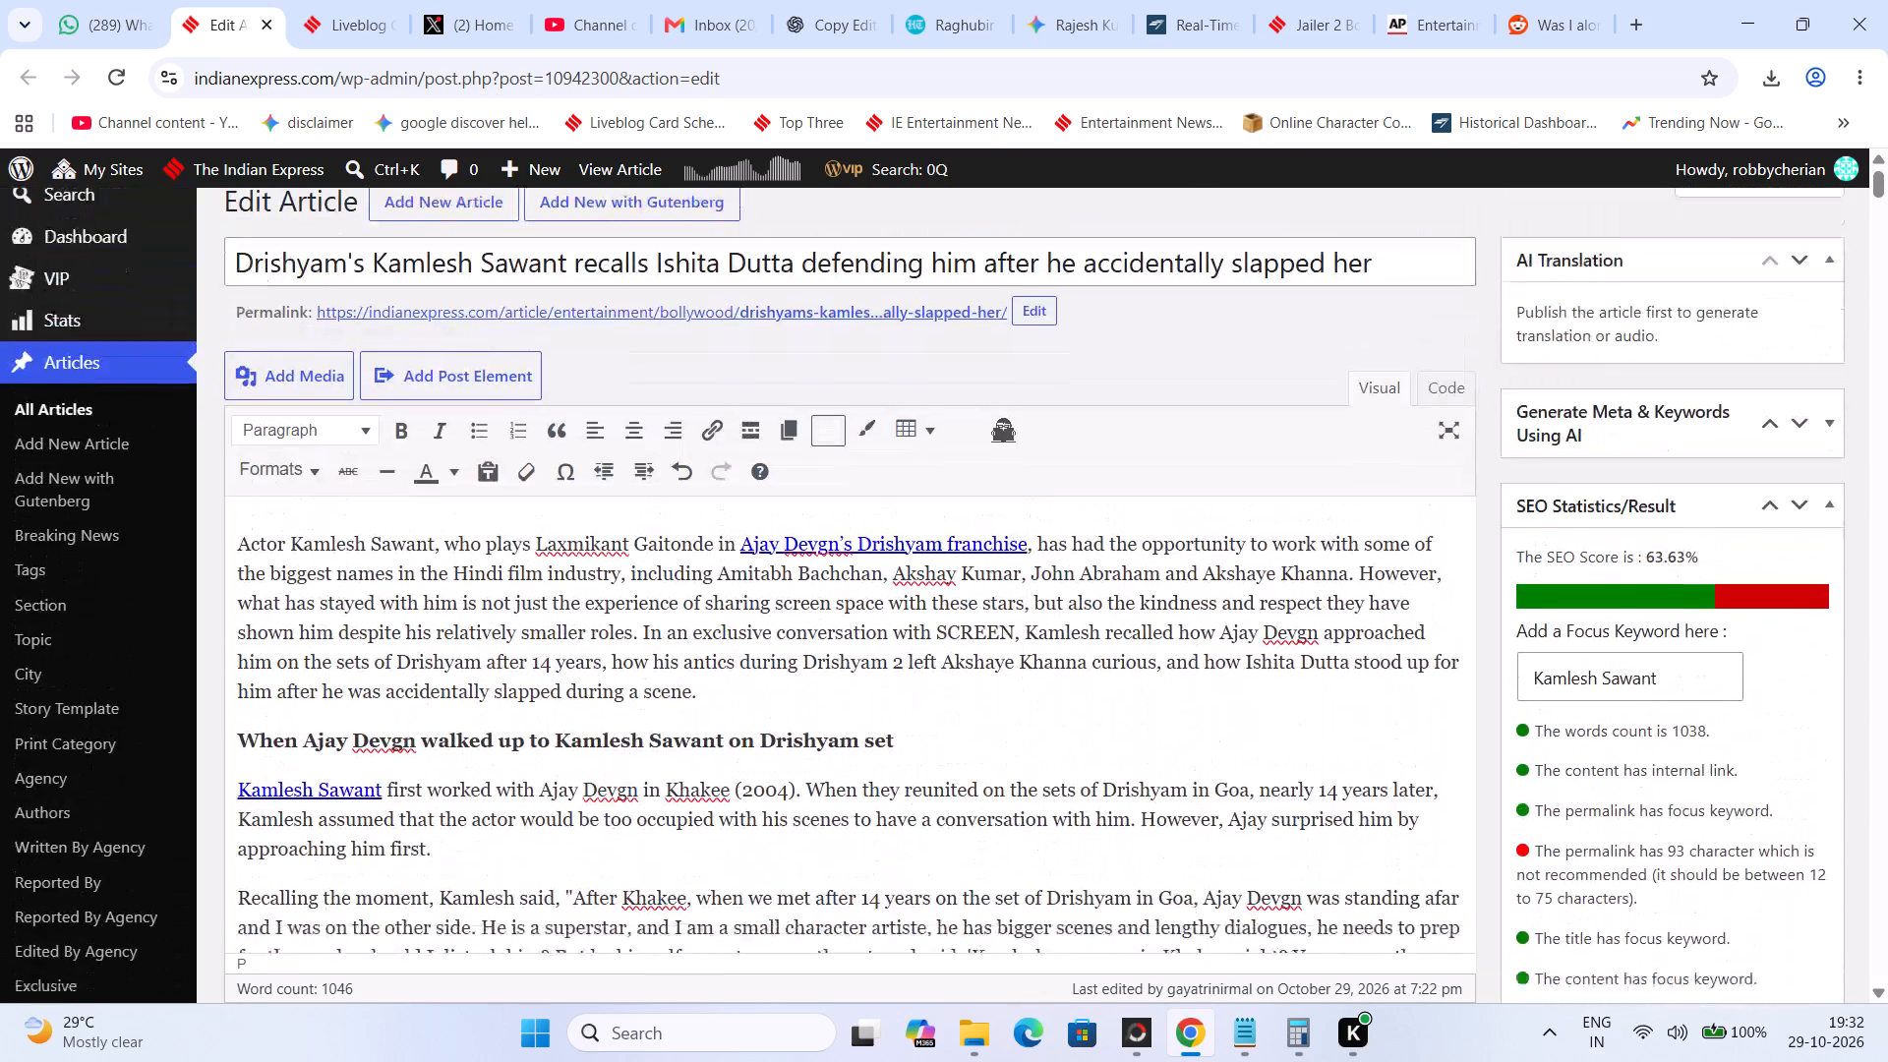
{"action": "scroll", "coordinate": [550, 710], "scroll_direction": "down", "scroll_amount": 2}
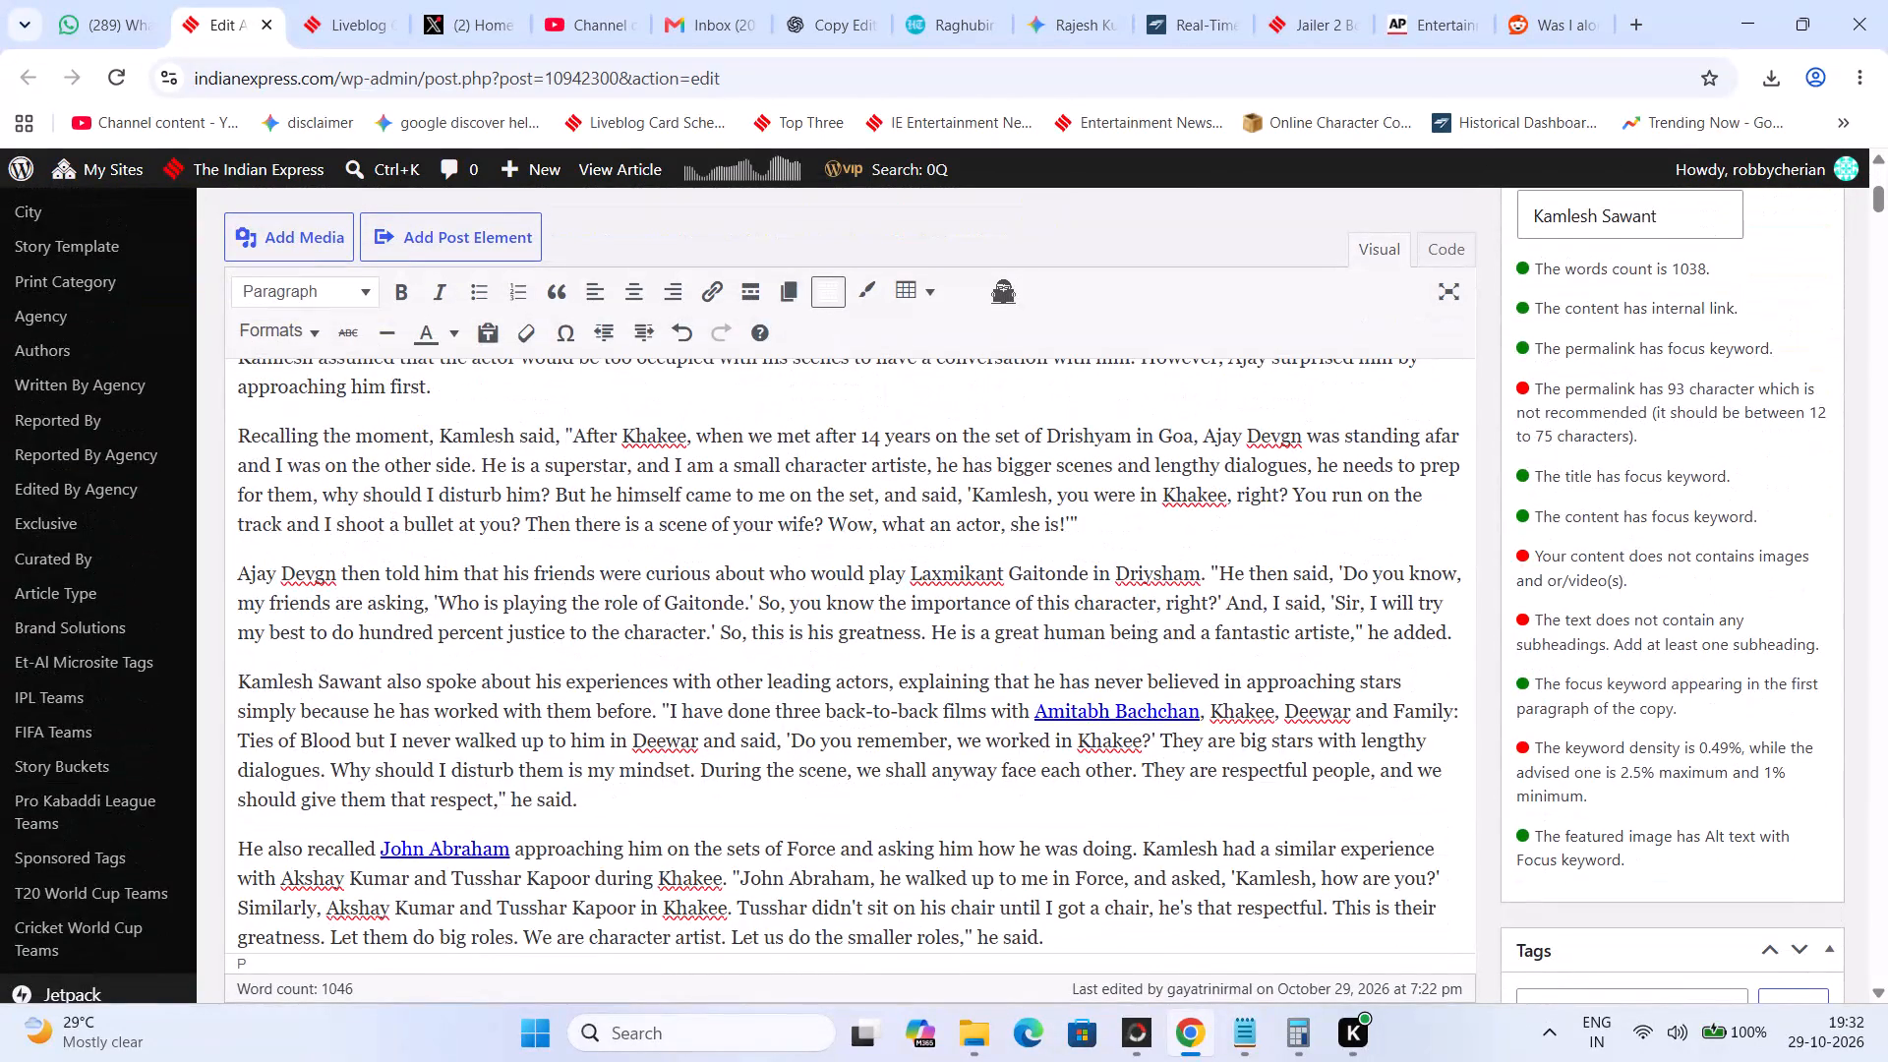
{"action": "left_click_drag", "start_coordinate": [394, 676], "coordinate": [430, 677]}
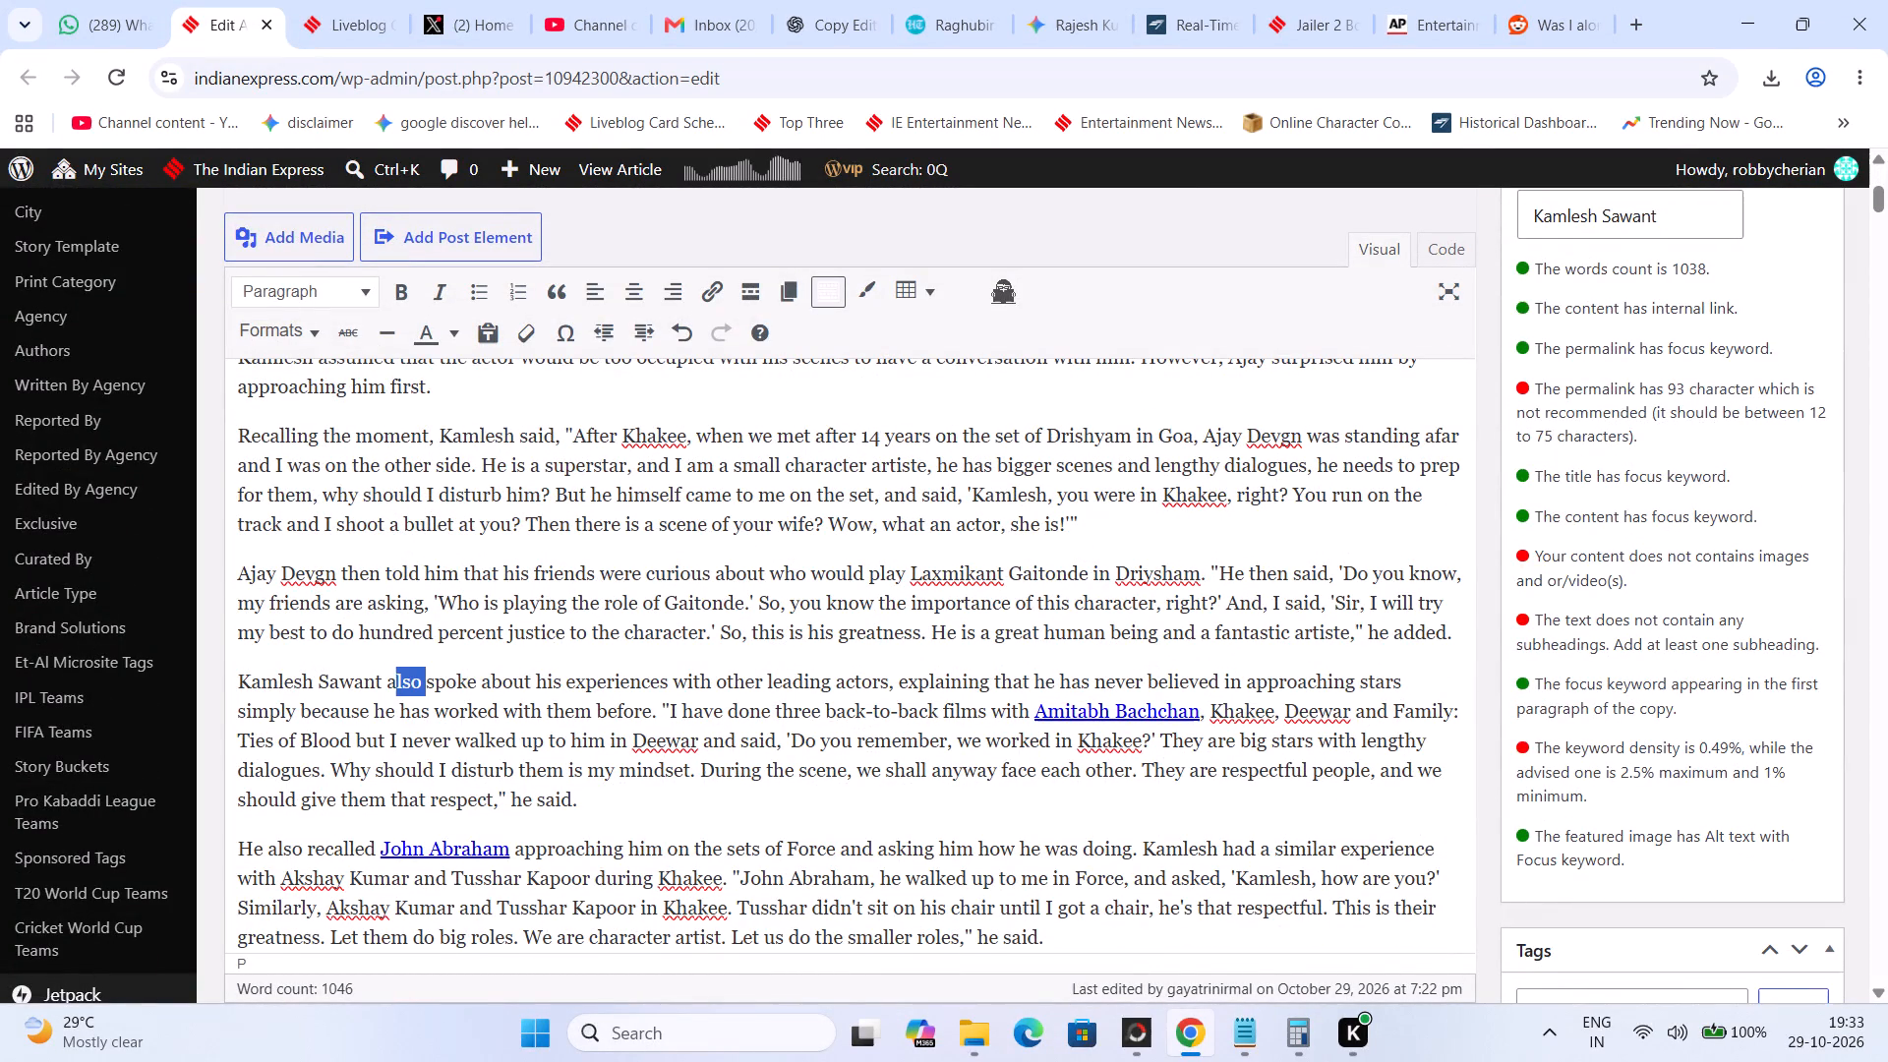
{"action": "key", "text": "BackSpace"}
{"action": "key", "text": "BackSpace"}
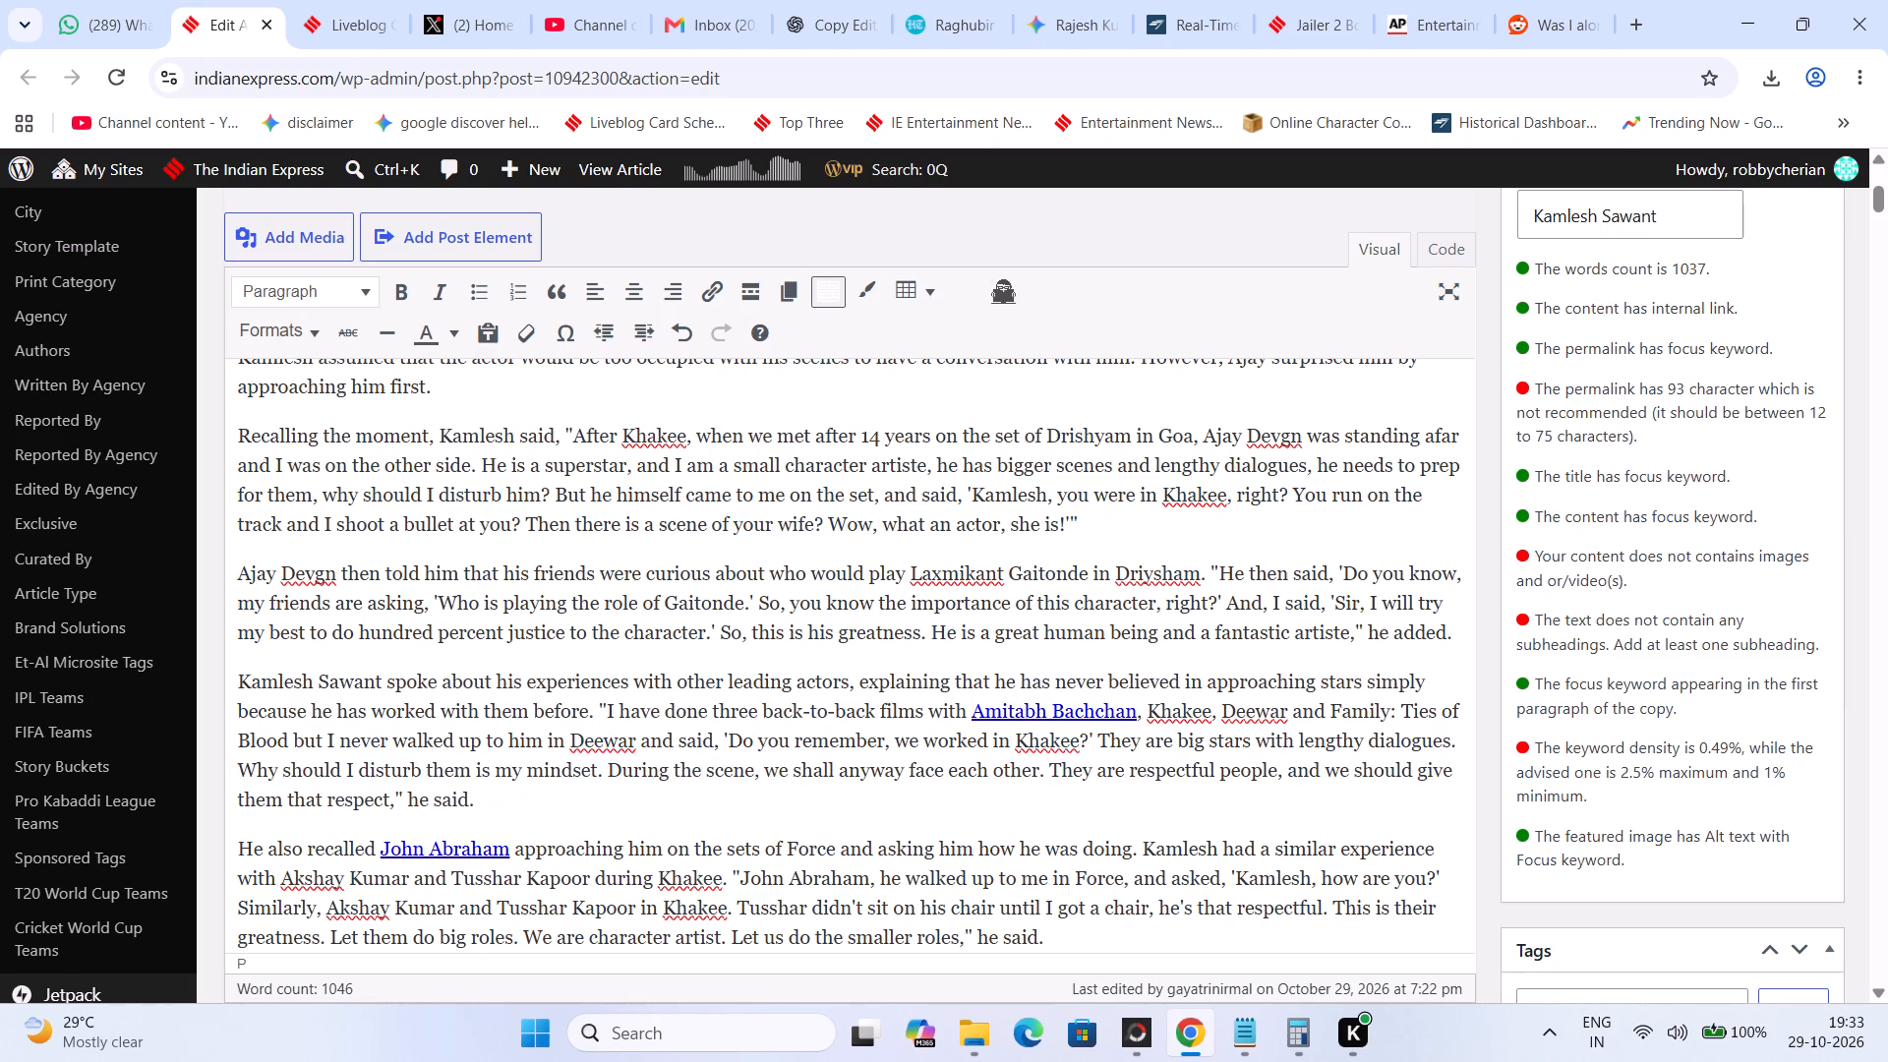
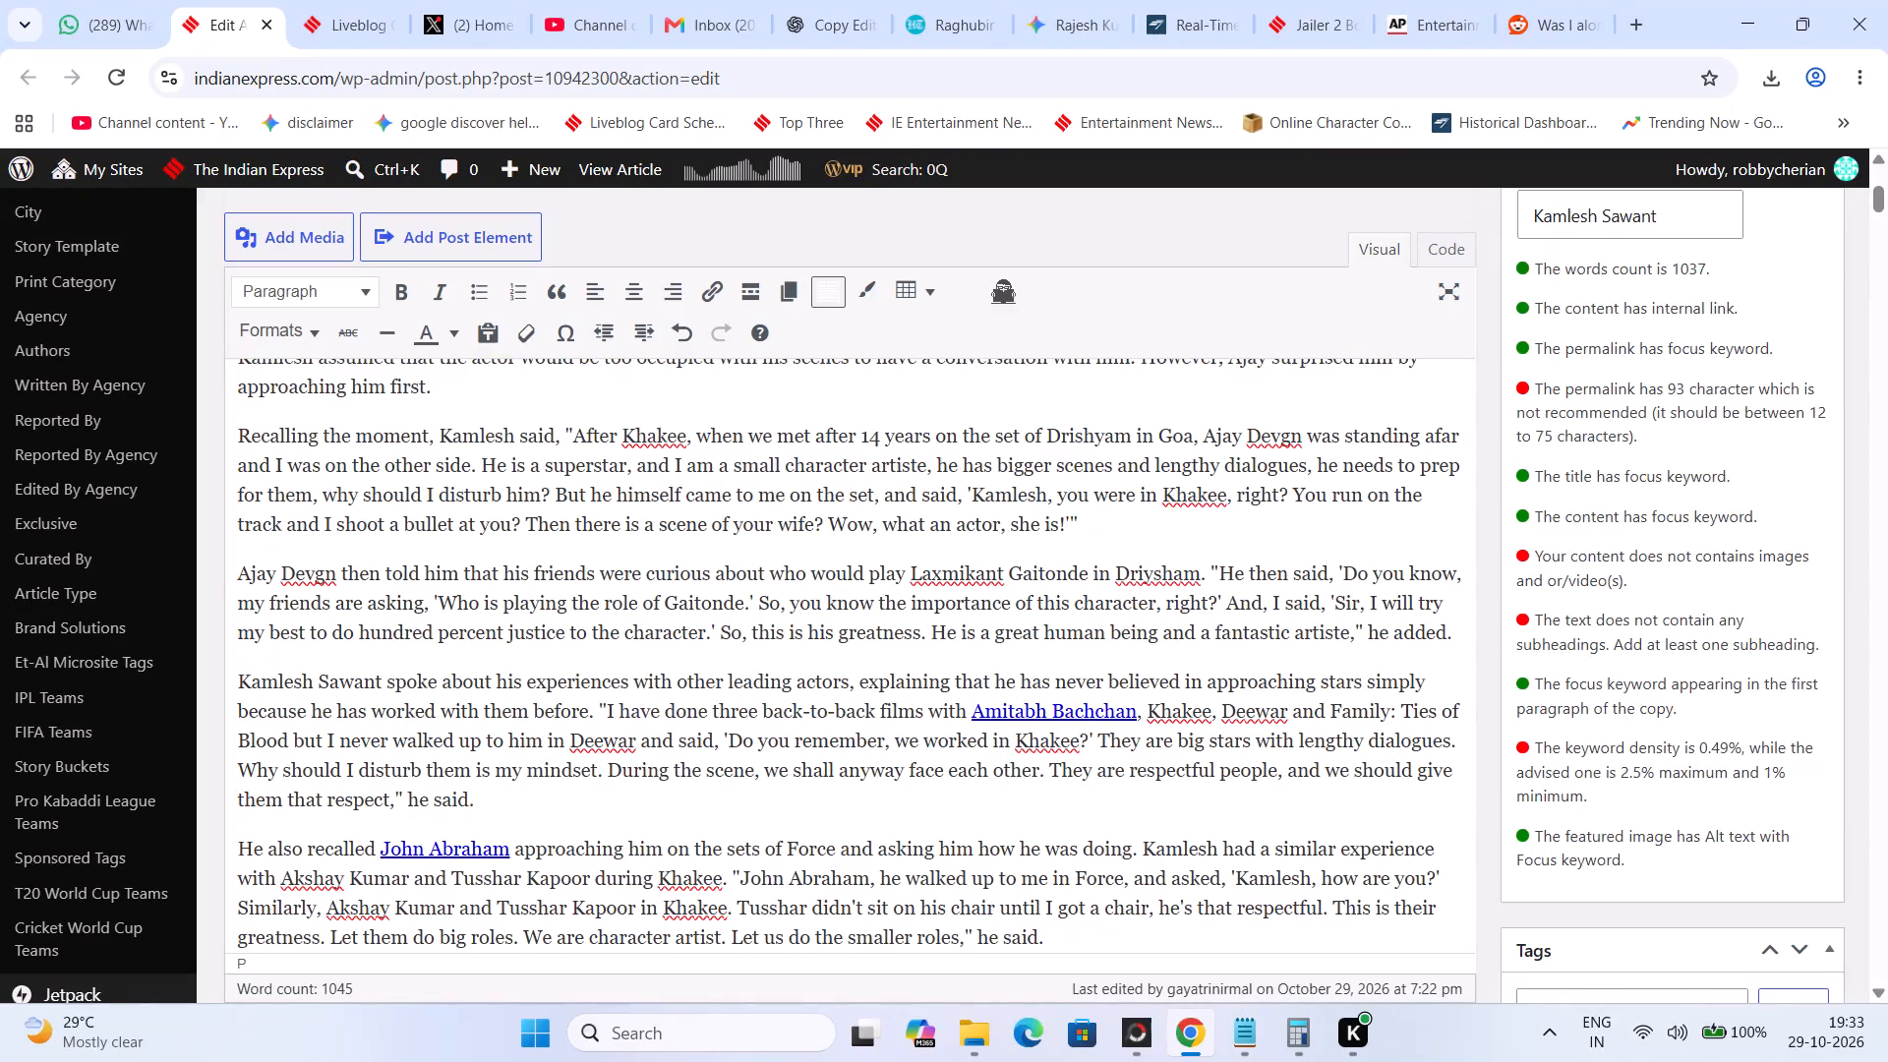
Replace the semicolon after "were watching my scene" with a full stop in Kamlesh's quote about working with Akshaye Khanna.
{"action": "scroll", "coordinate": [383, 683], "scroll_direction": "down", "scroll_amount": 1}
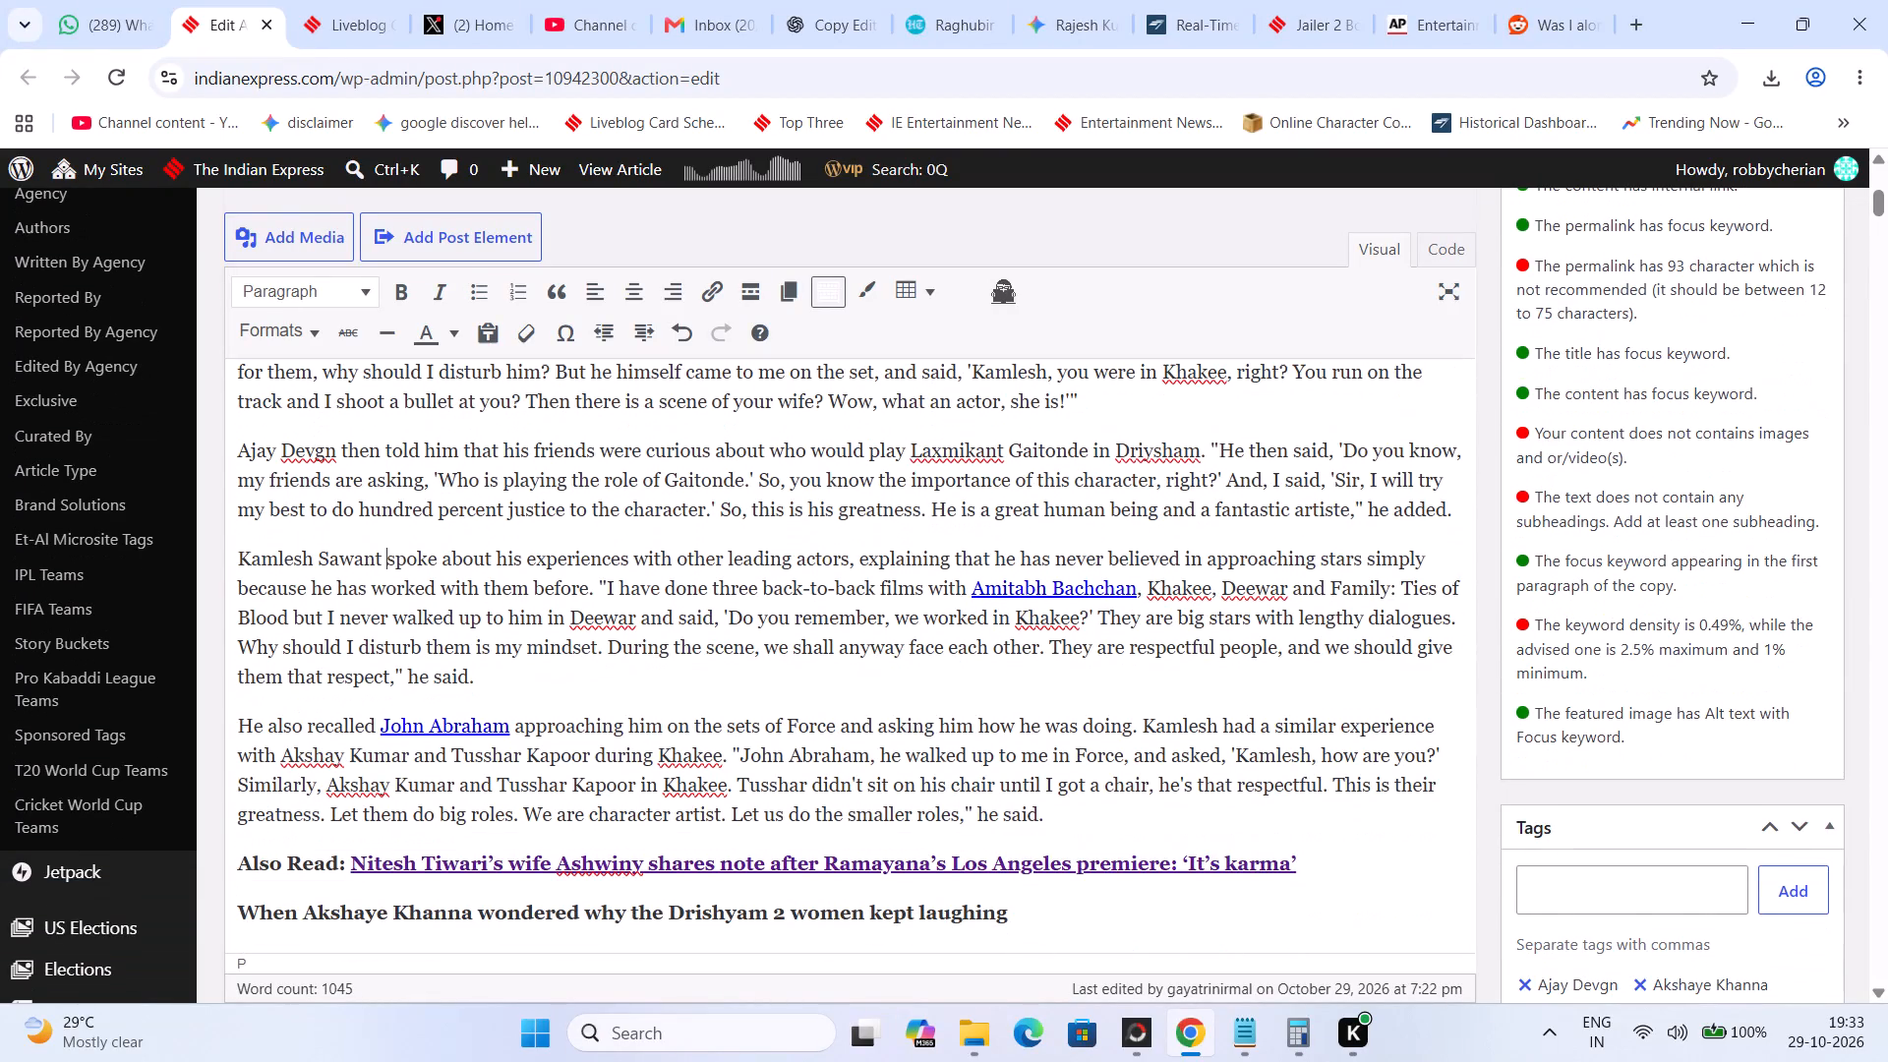
{"action": "scroll", "coordinate": [383, 683], "scroll_direction": "down", "scroll_amount": 1}
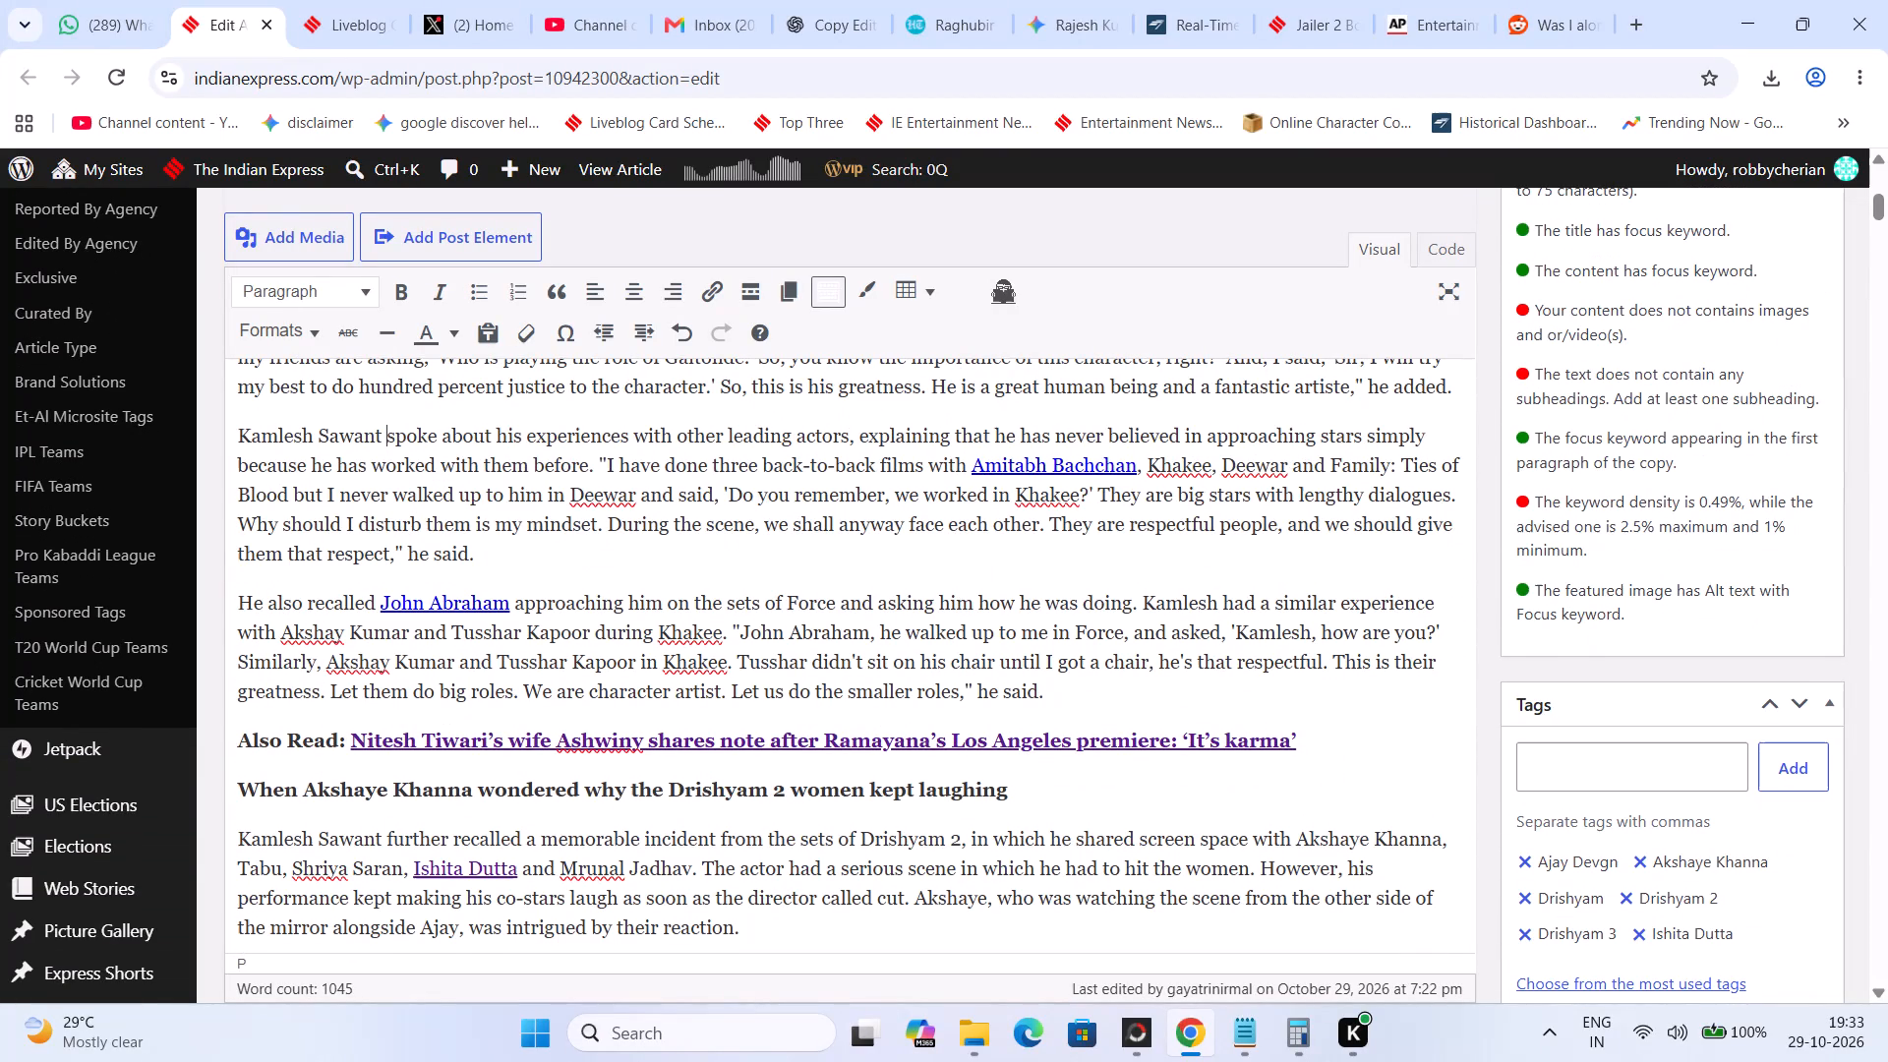
{"action": "scroll", "coordinate": [383, 683], "scroll_direction": "down", "scroll_amount": 1}
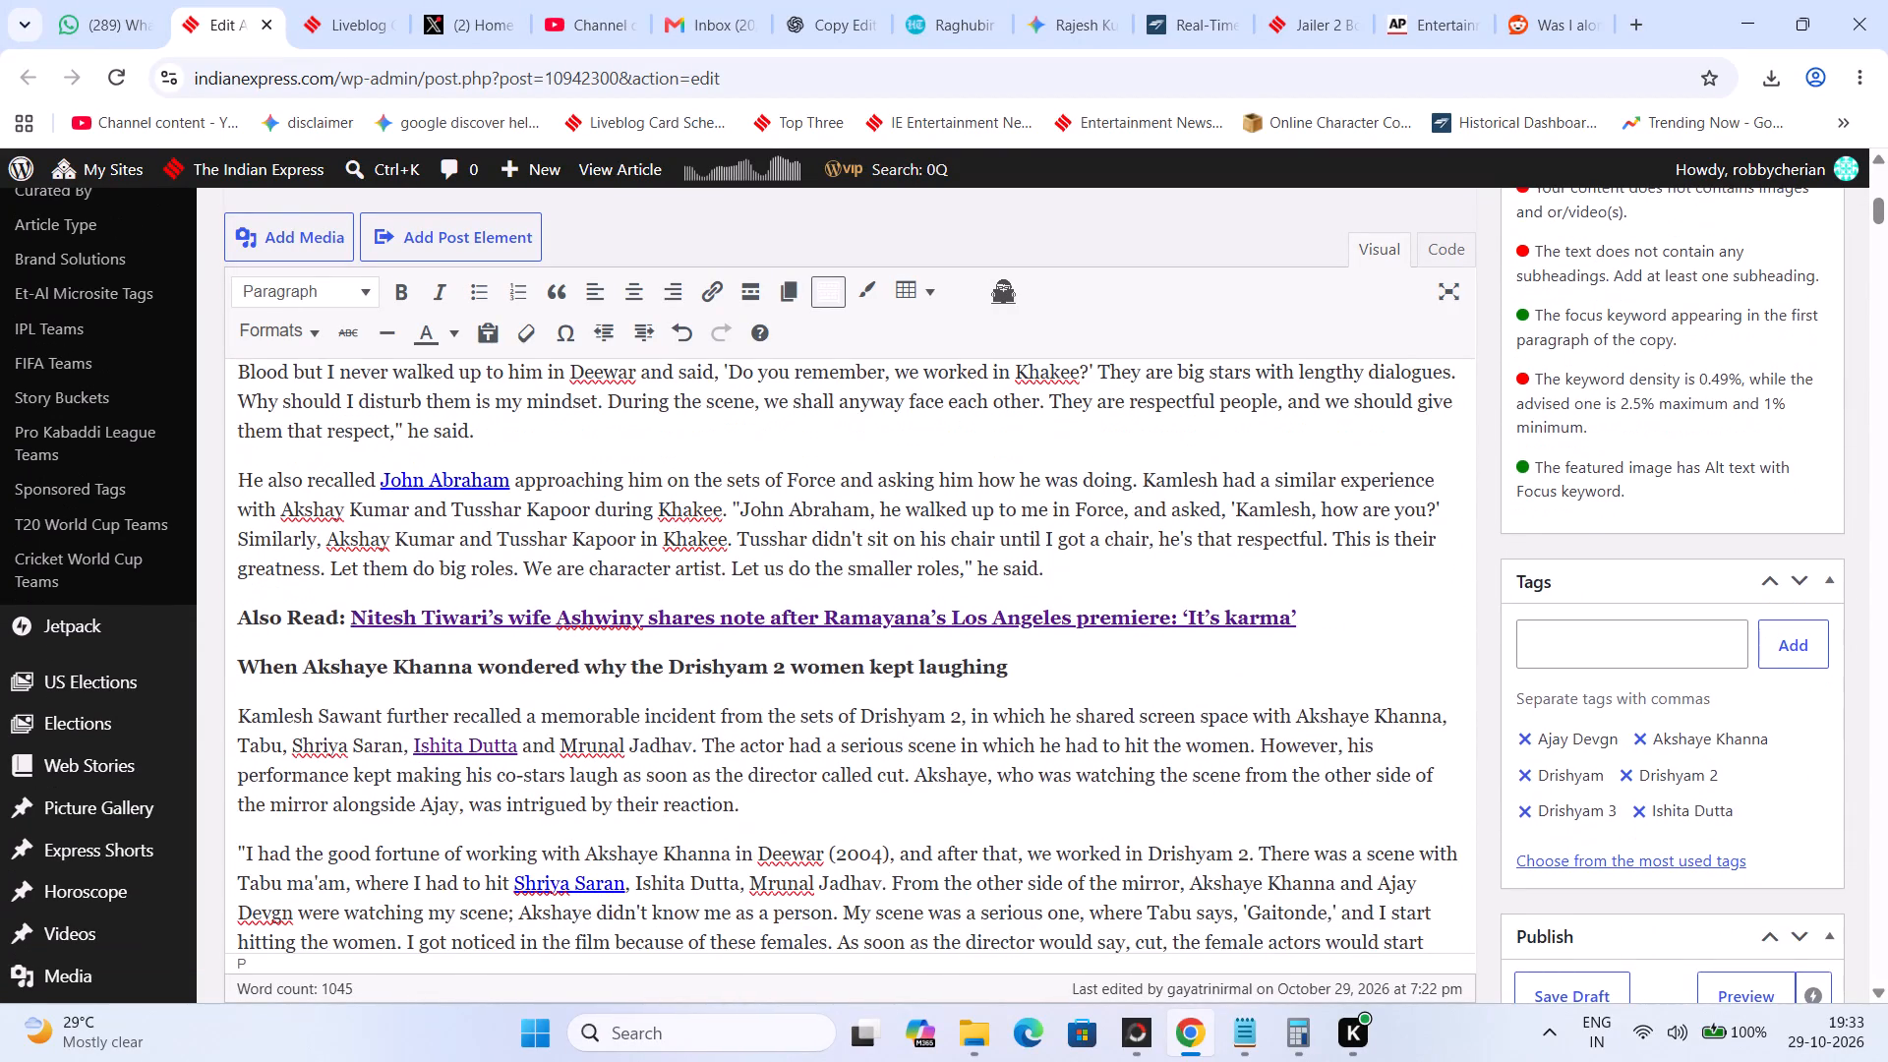
{"action": "scroll", "coordinate": [383, 683], "scroll_direction": "down", "scroll_amount": 1}
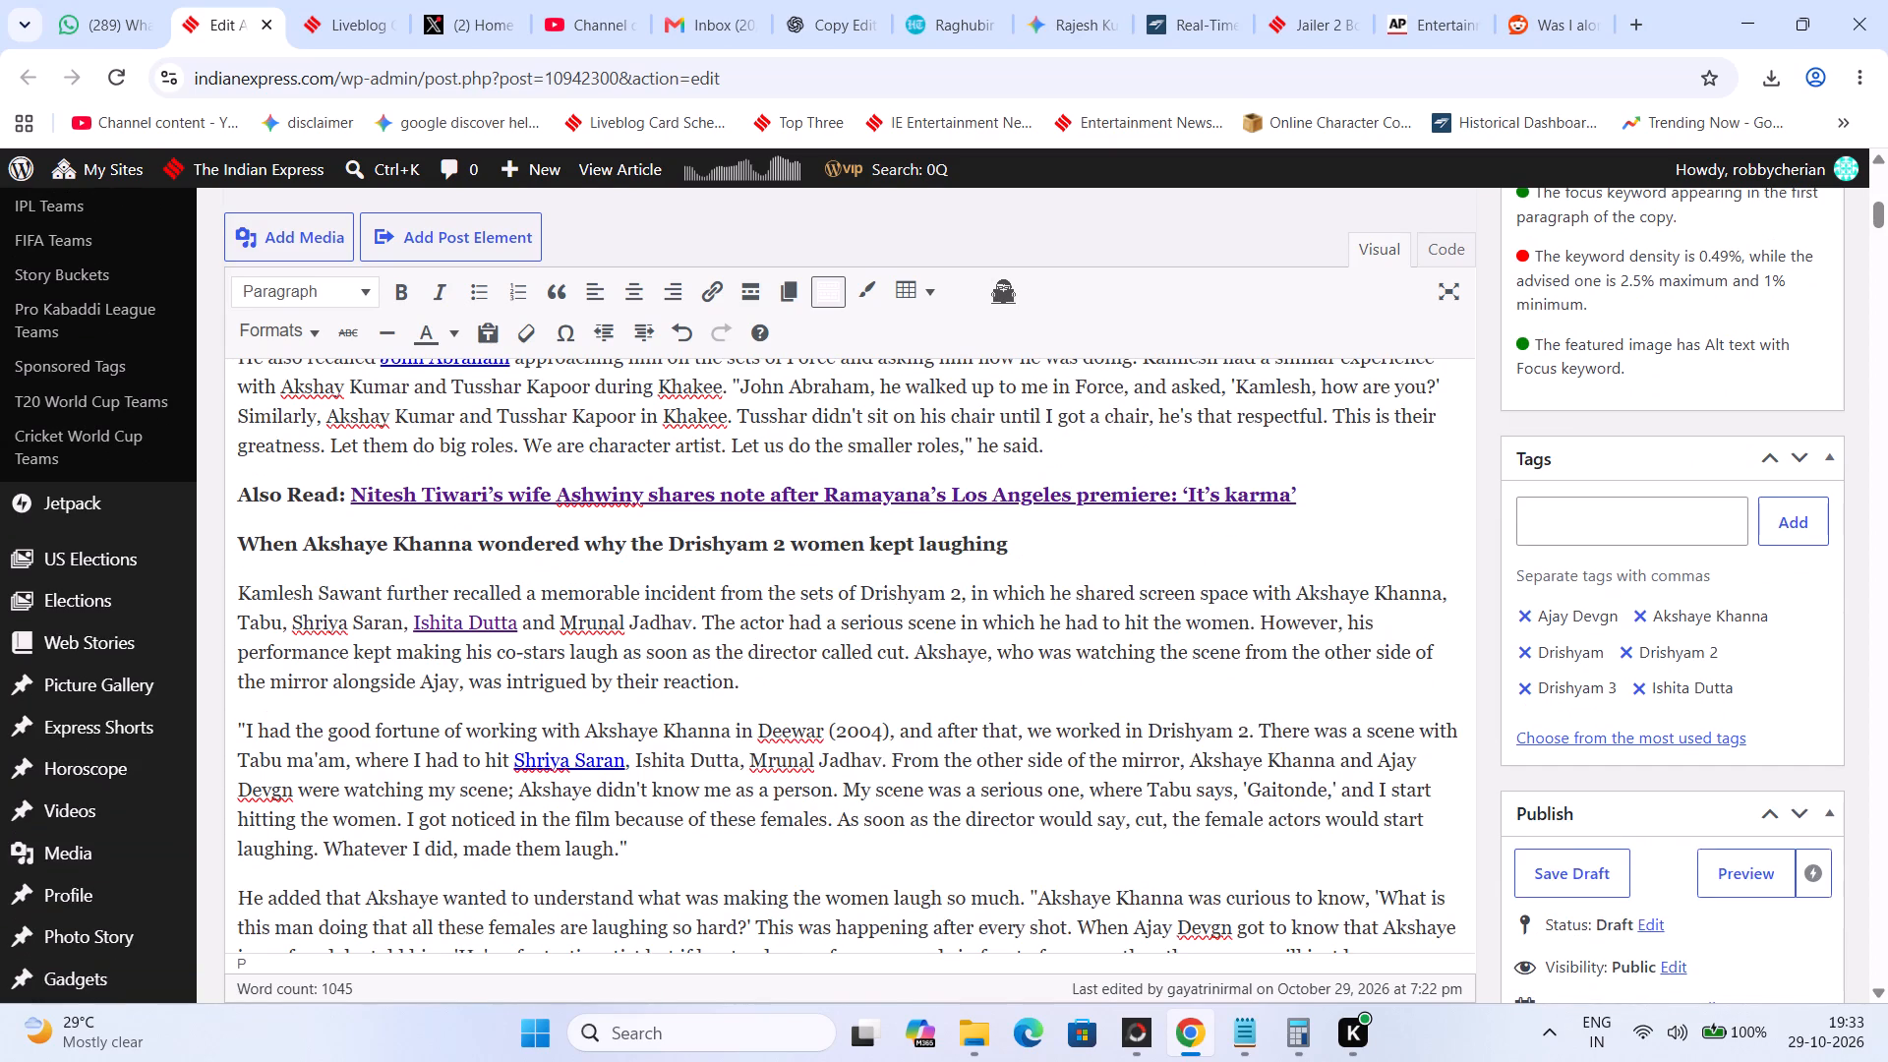
{"action": "scroll", "coordinate": [460, 635], "scroll_direction": "down", "scroll_amount": 1}
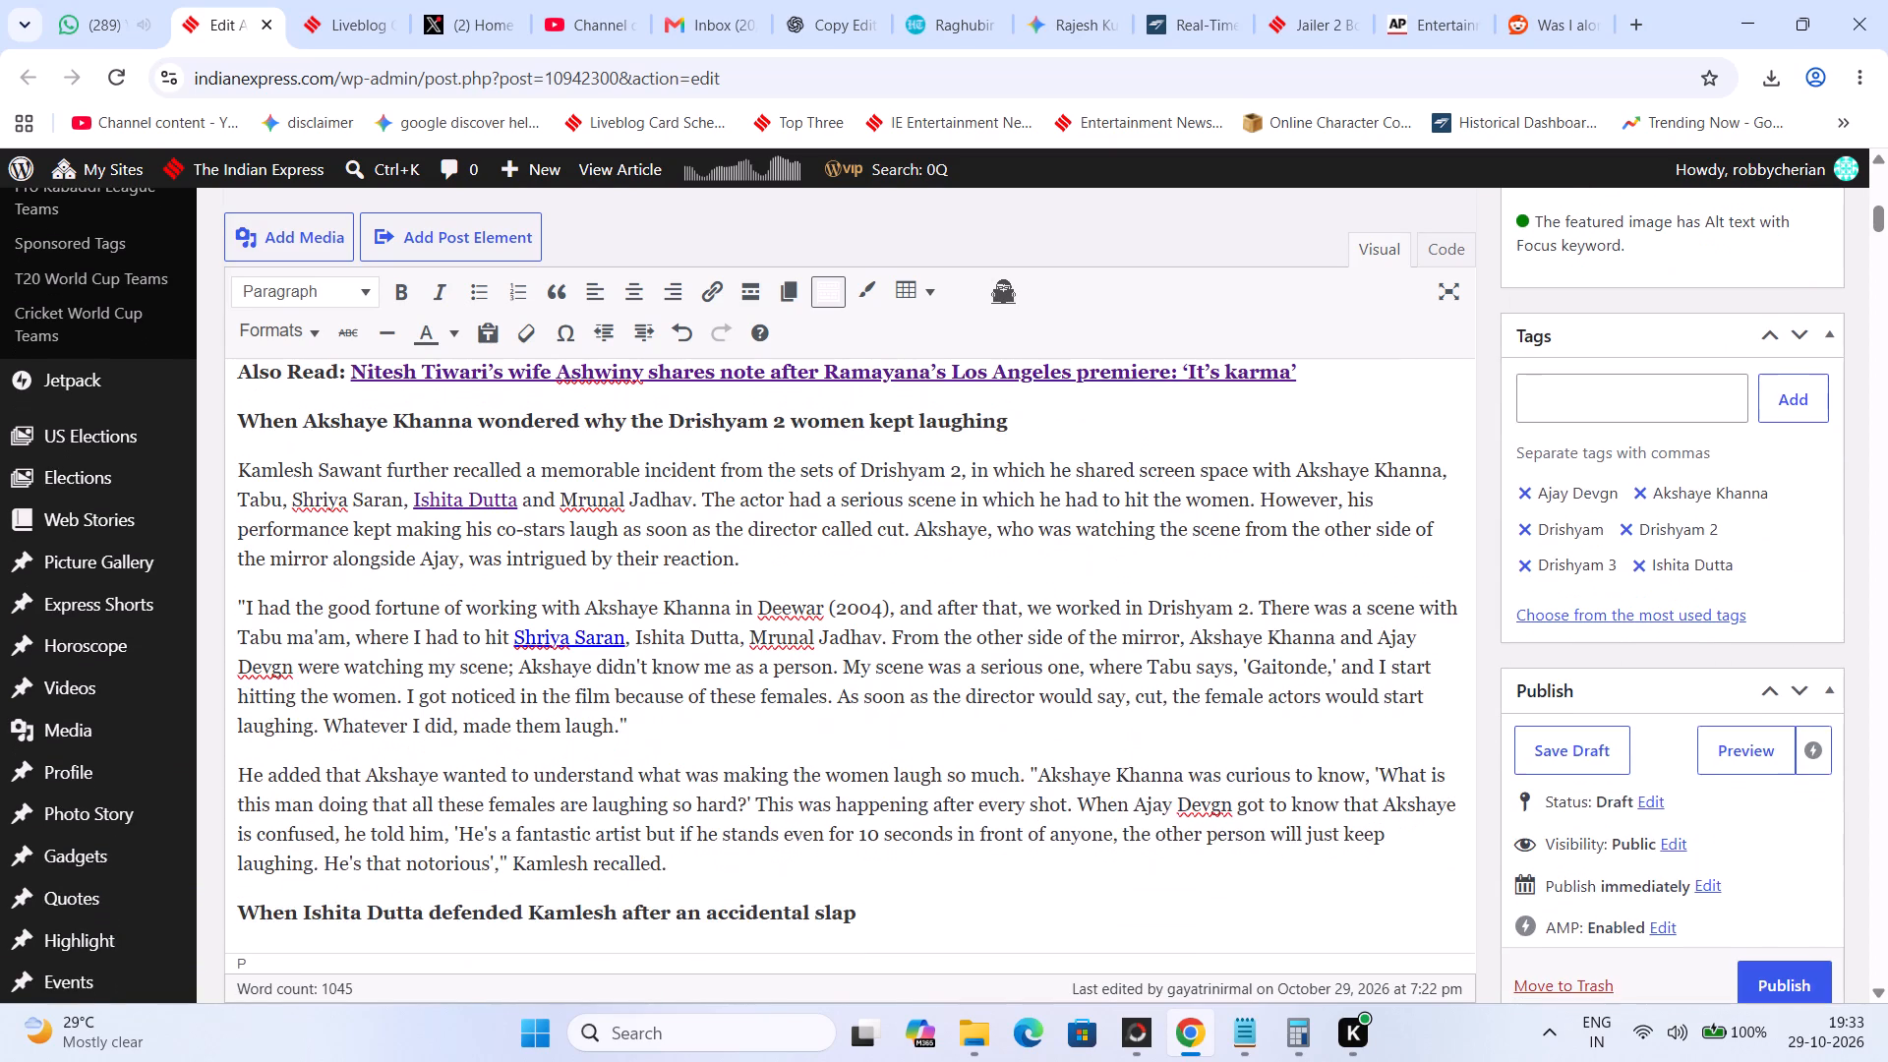
{"action": "scroll", "coordinate": [460, 635], "scroll_direction": "down", "scroll_amount": 1}
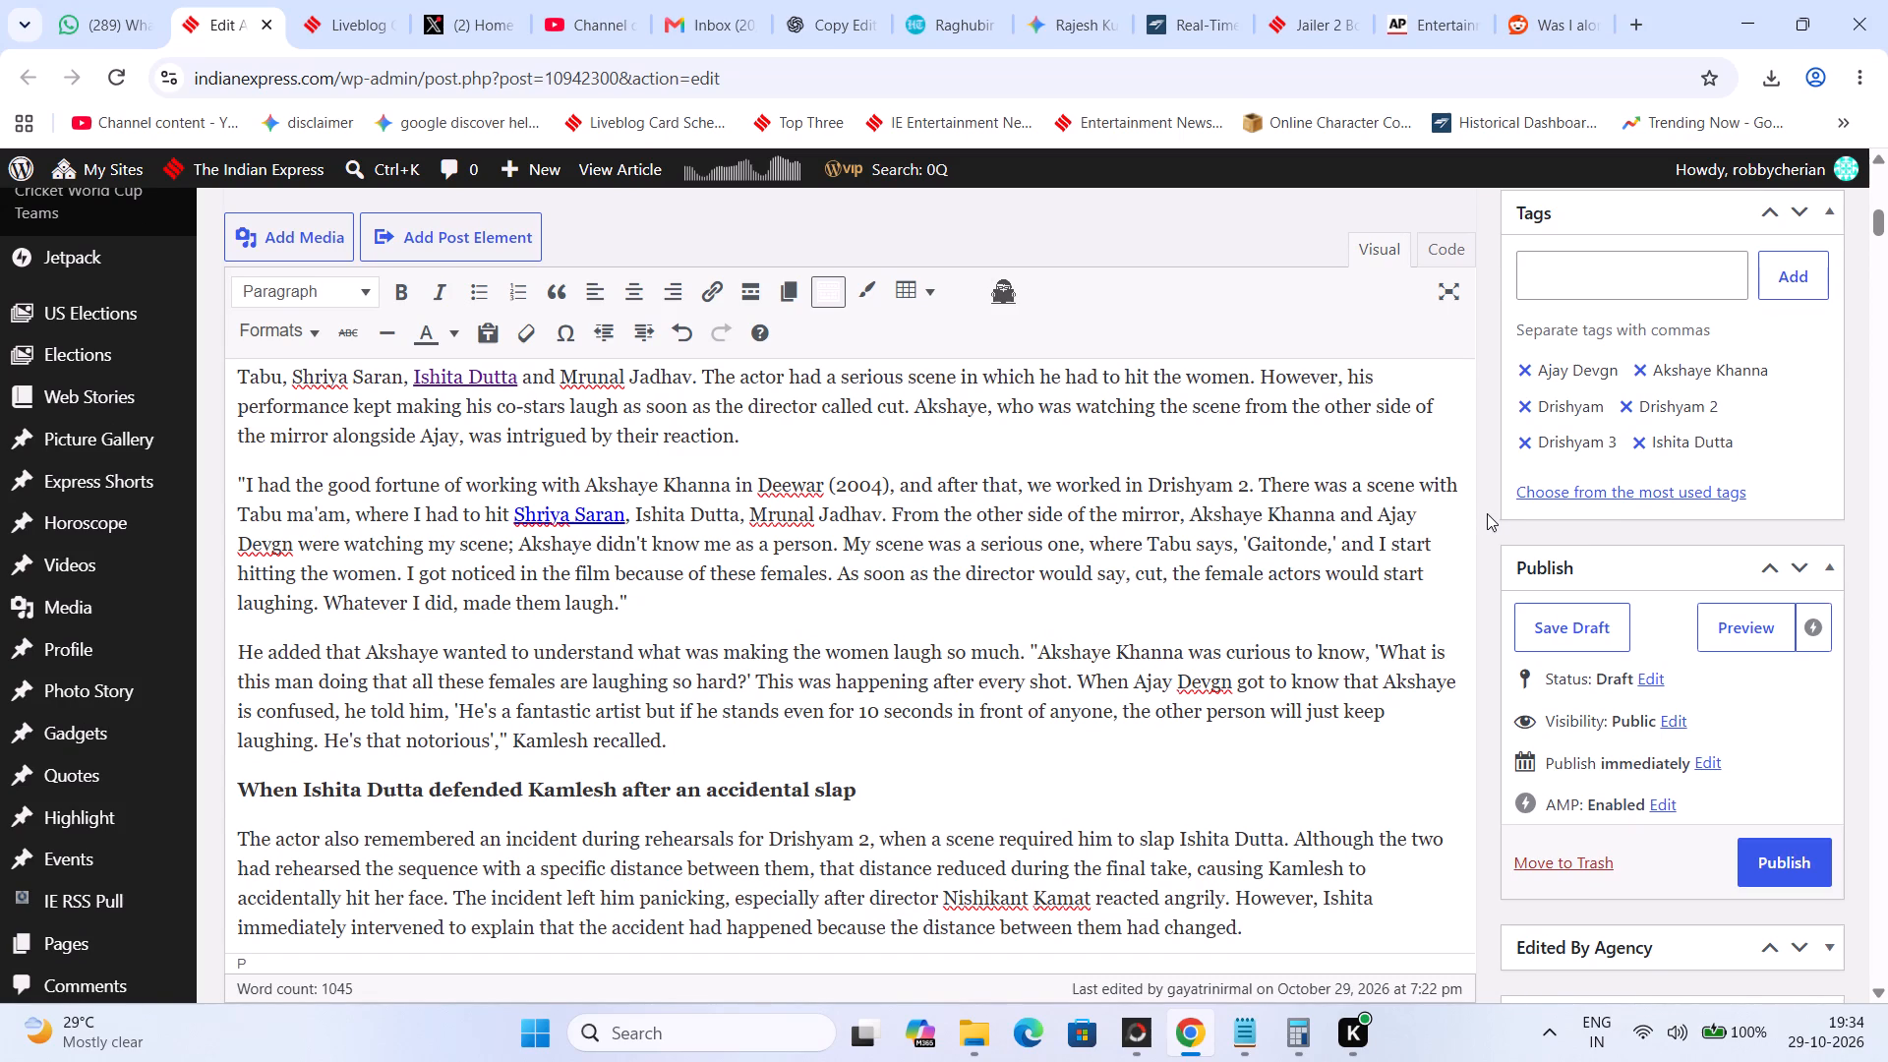
{"action": "left_click", "coordinate": [514, 546]}
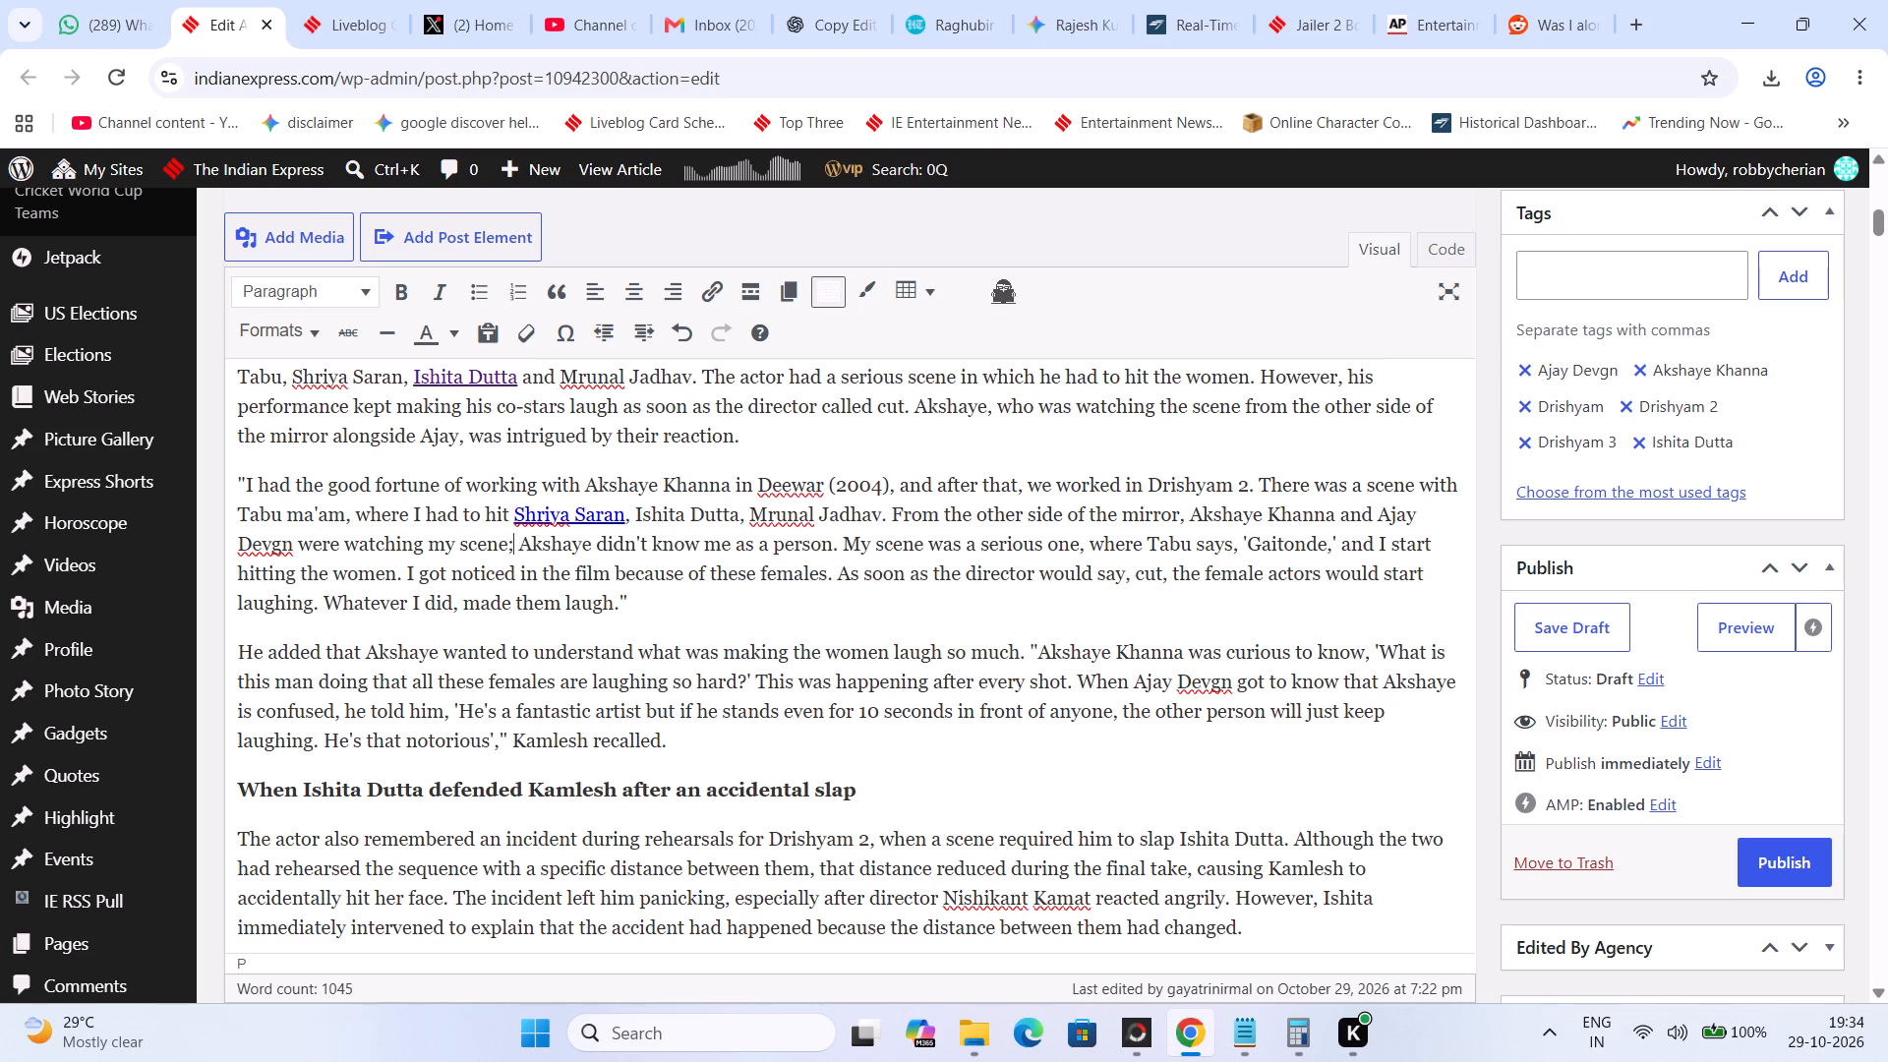
{"action": "key", "text": "period"}
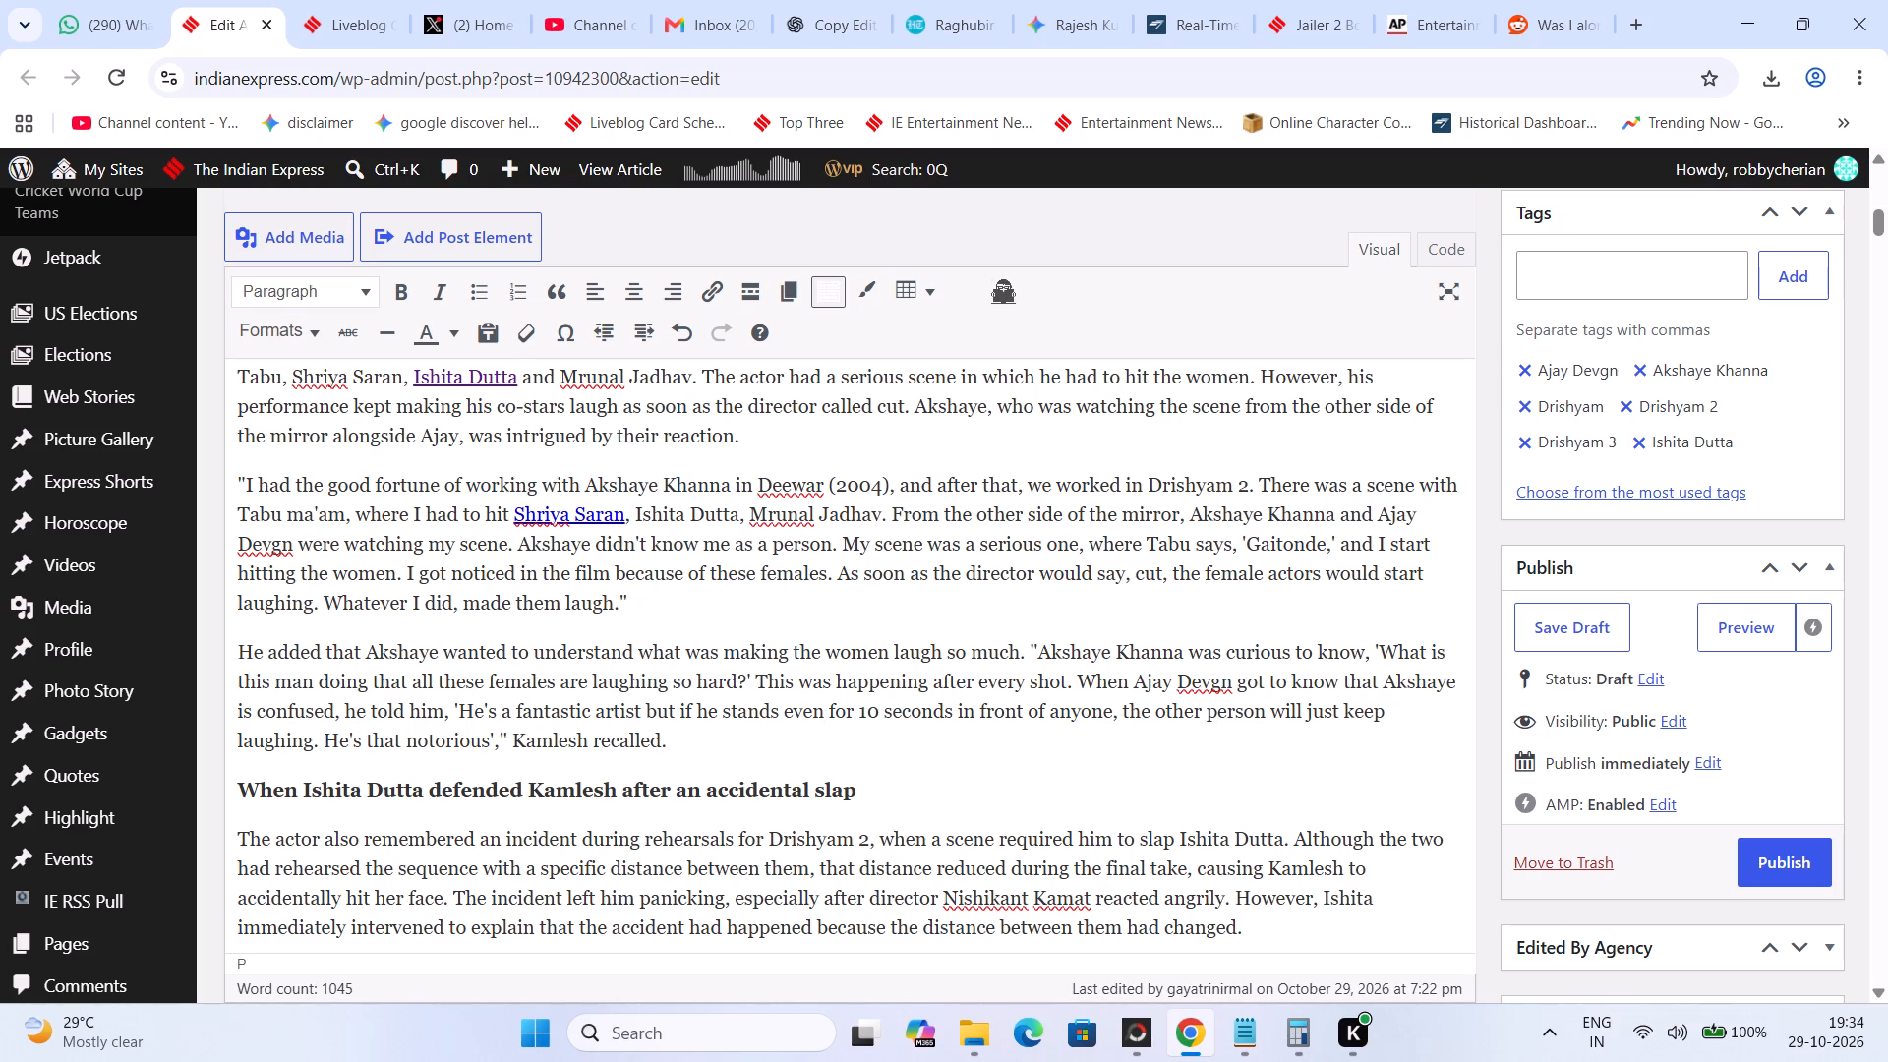
Edit Ajay Devgn's quote at "He's a fantastic artist" in the paragraph beginning "He added that Akshaye wanted to understand".
{"action": "left_click", "coordinate": [635, 717]}
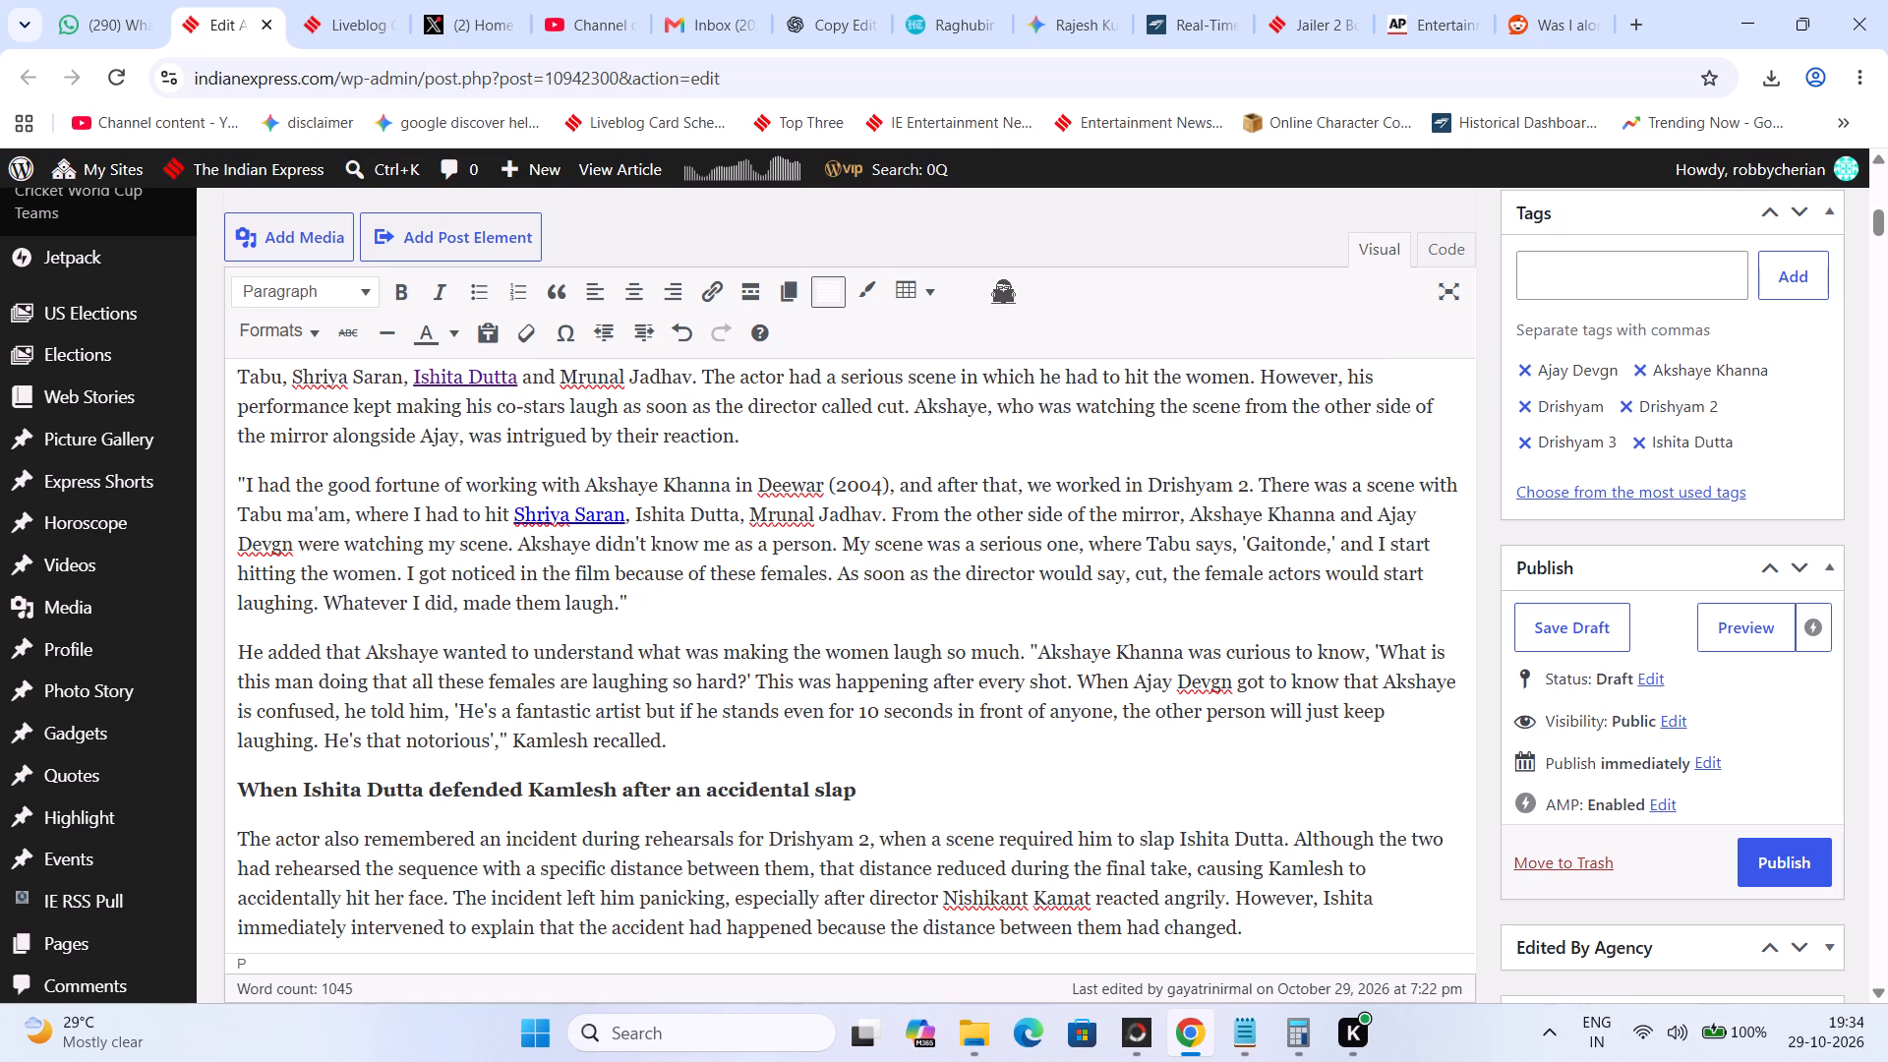
Change "artist" to "artiste" in Ajay Devgn's quote "He's a fantastic artist" in the paragraph beginning "He added that Akshaye".
{"action": "left_click", "coordinate": [641, 713]}
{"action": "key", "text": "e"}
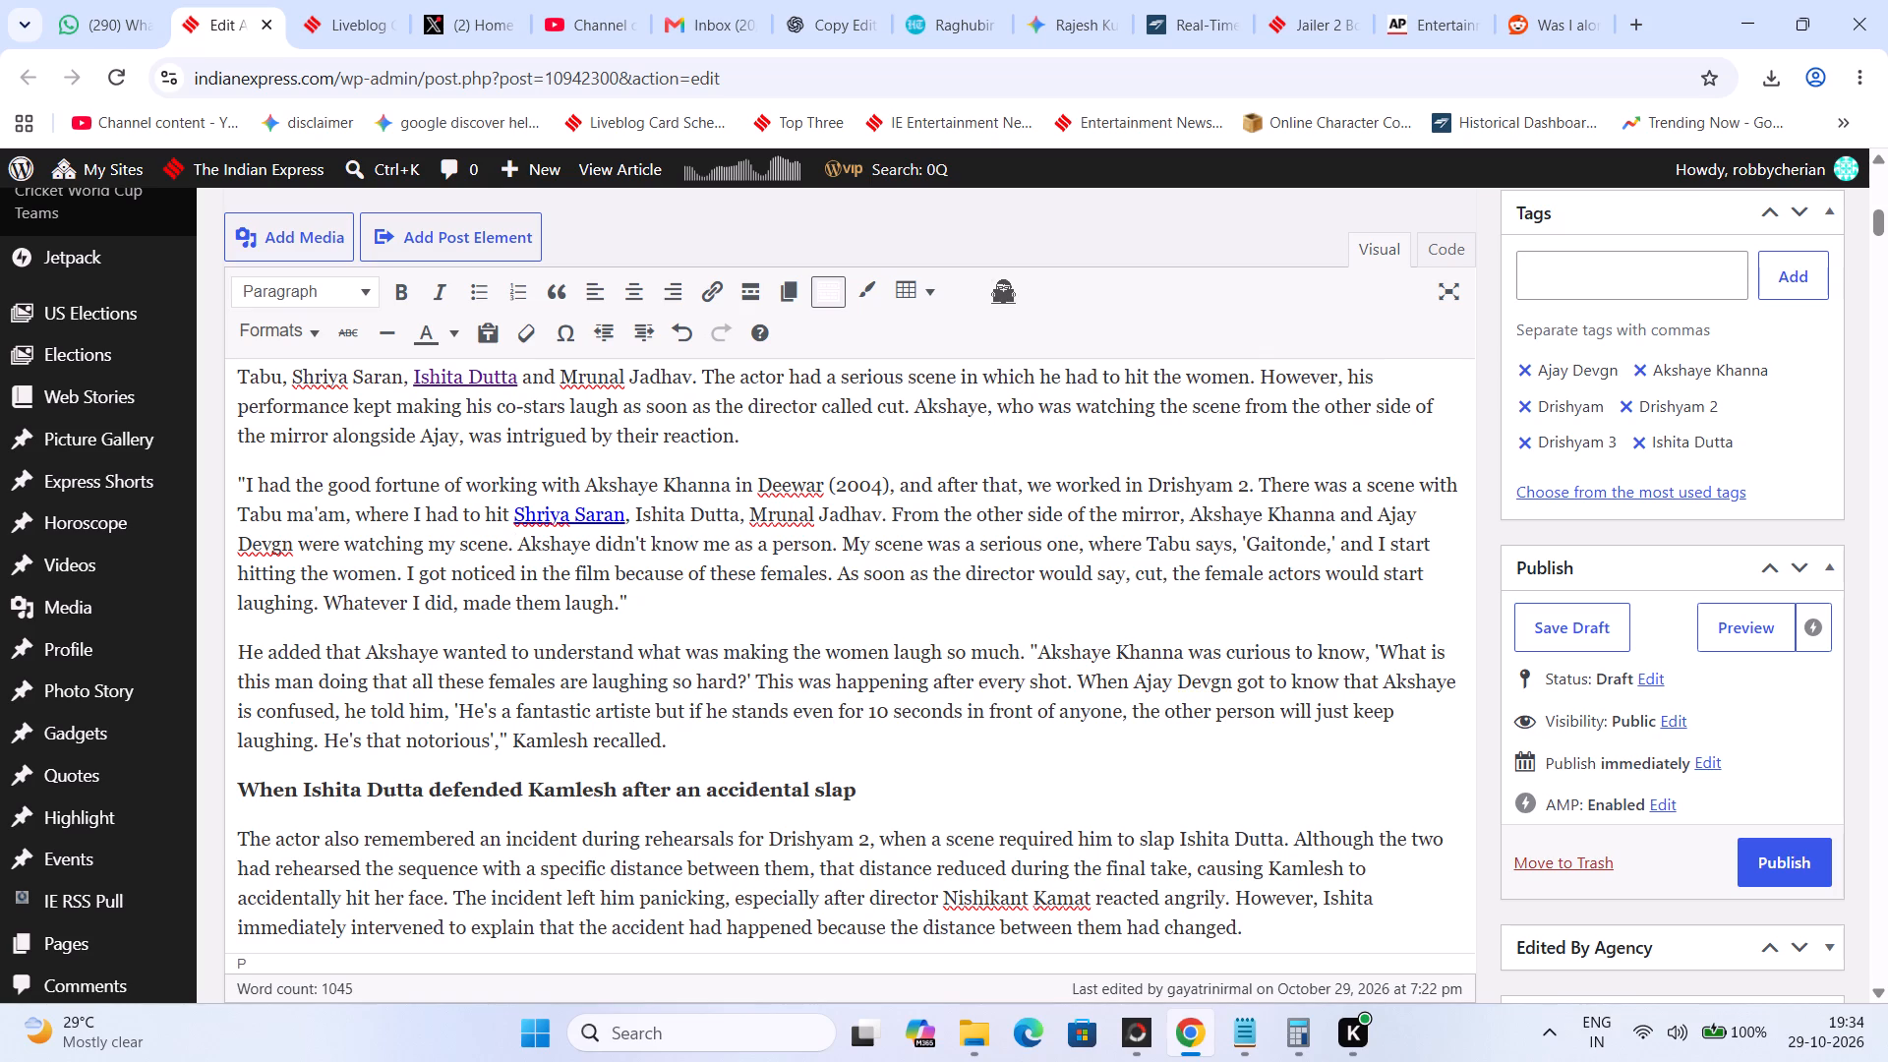
Reread the article body from the John Abraham paragraph through the closing section on Ishita Dutta and the accidental slap.
{"action": "scroll", "coordinate": [639, 722], "scroll_direction": "up", "scroll_amount": 2}
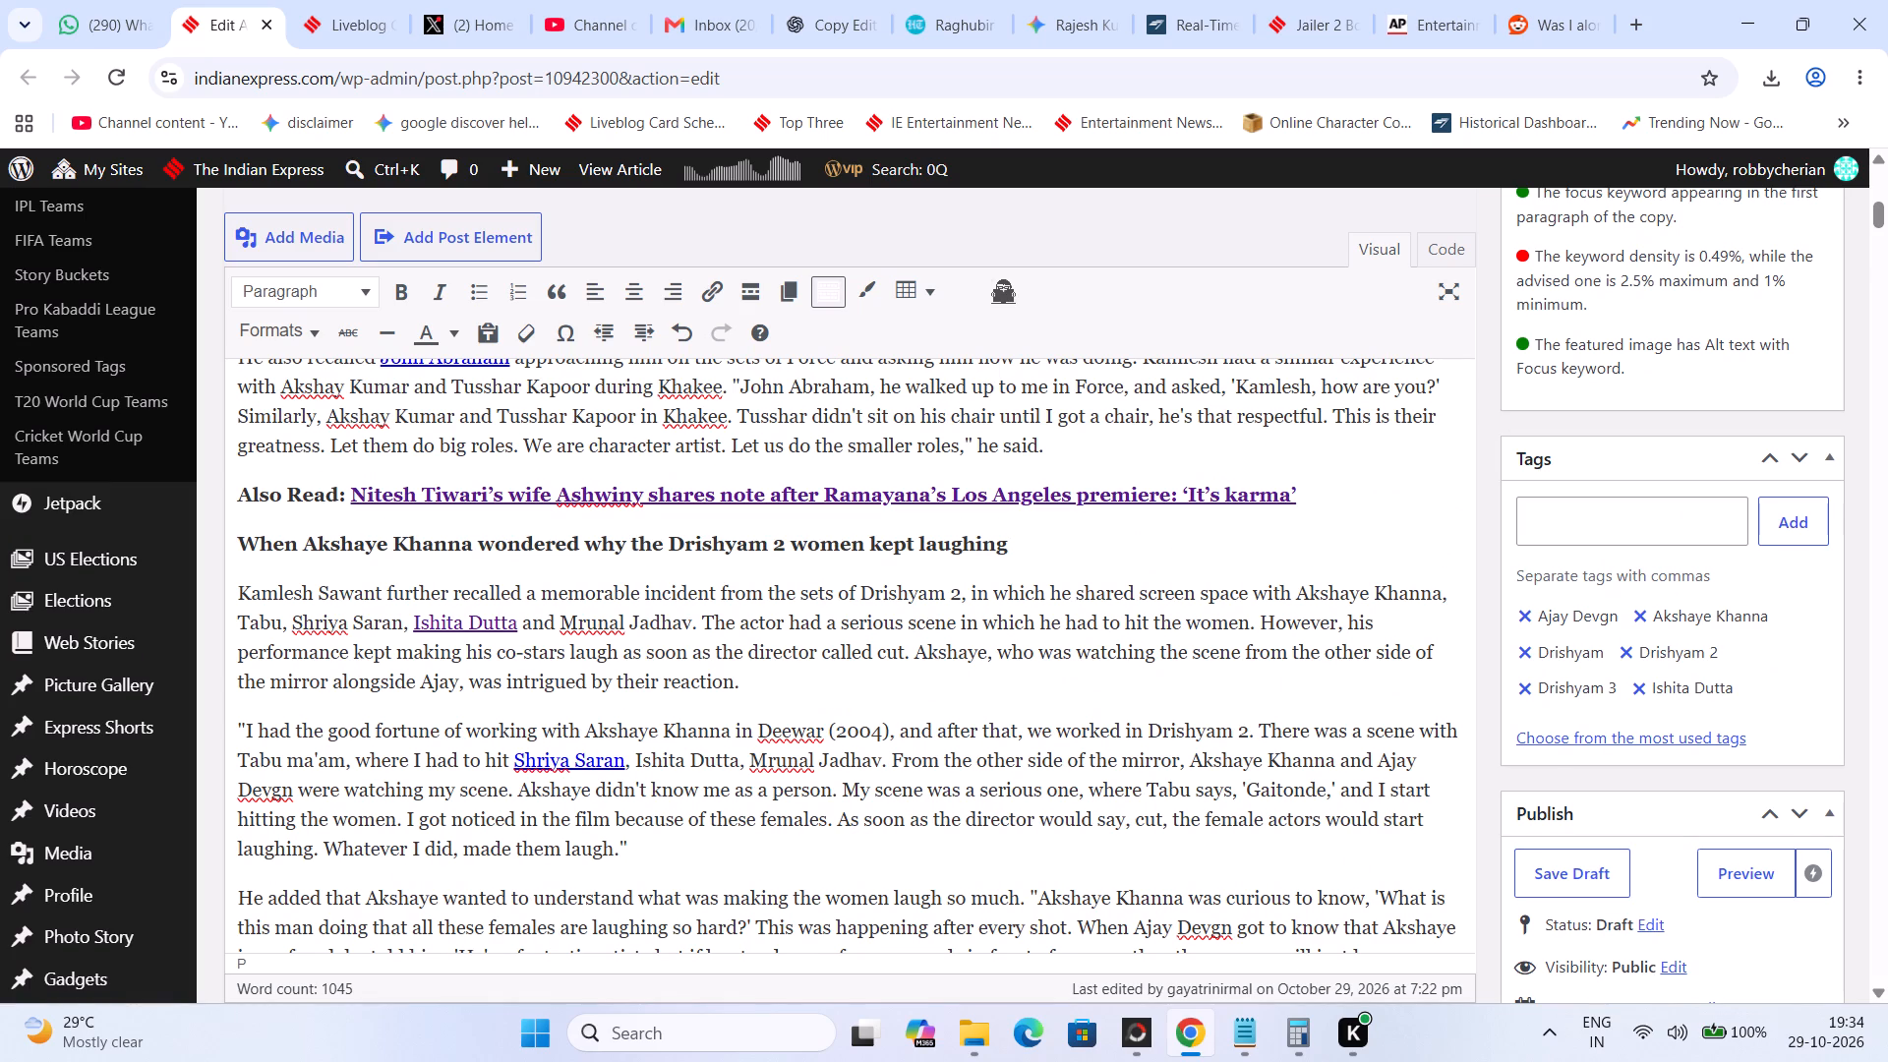
{"action": "scroll", "coordinate": [639, 722], "scroll_direction": "up", "scroll_amount": 1}
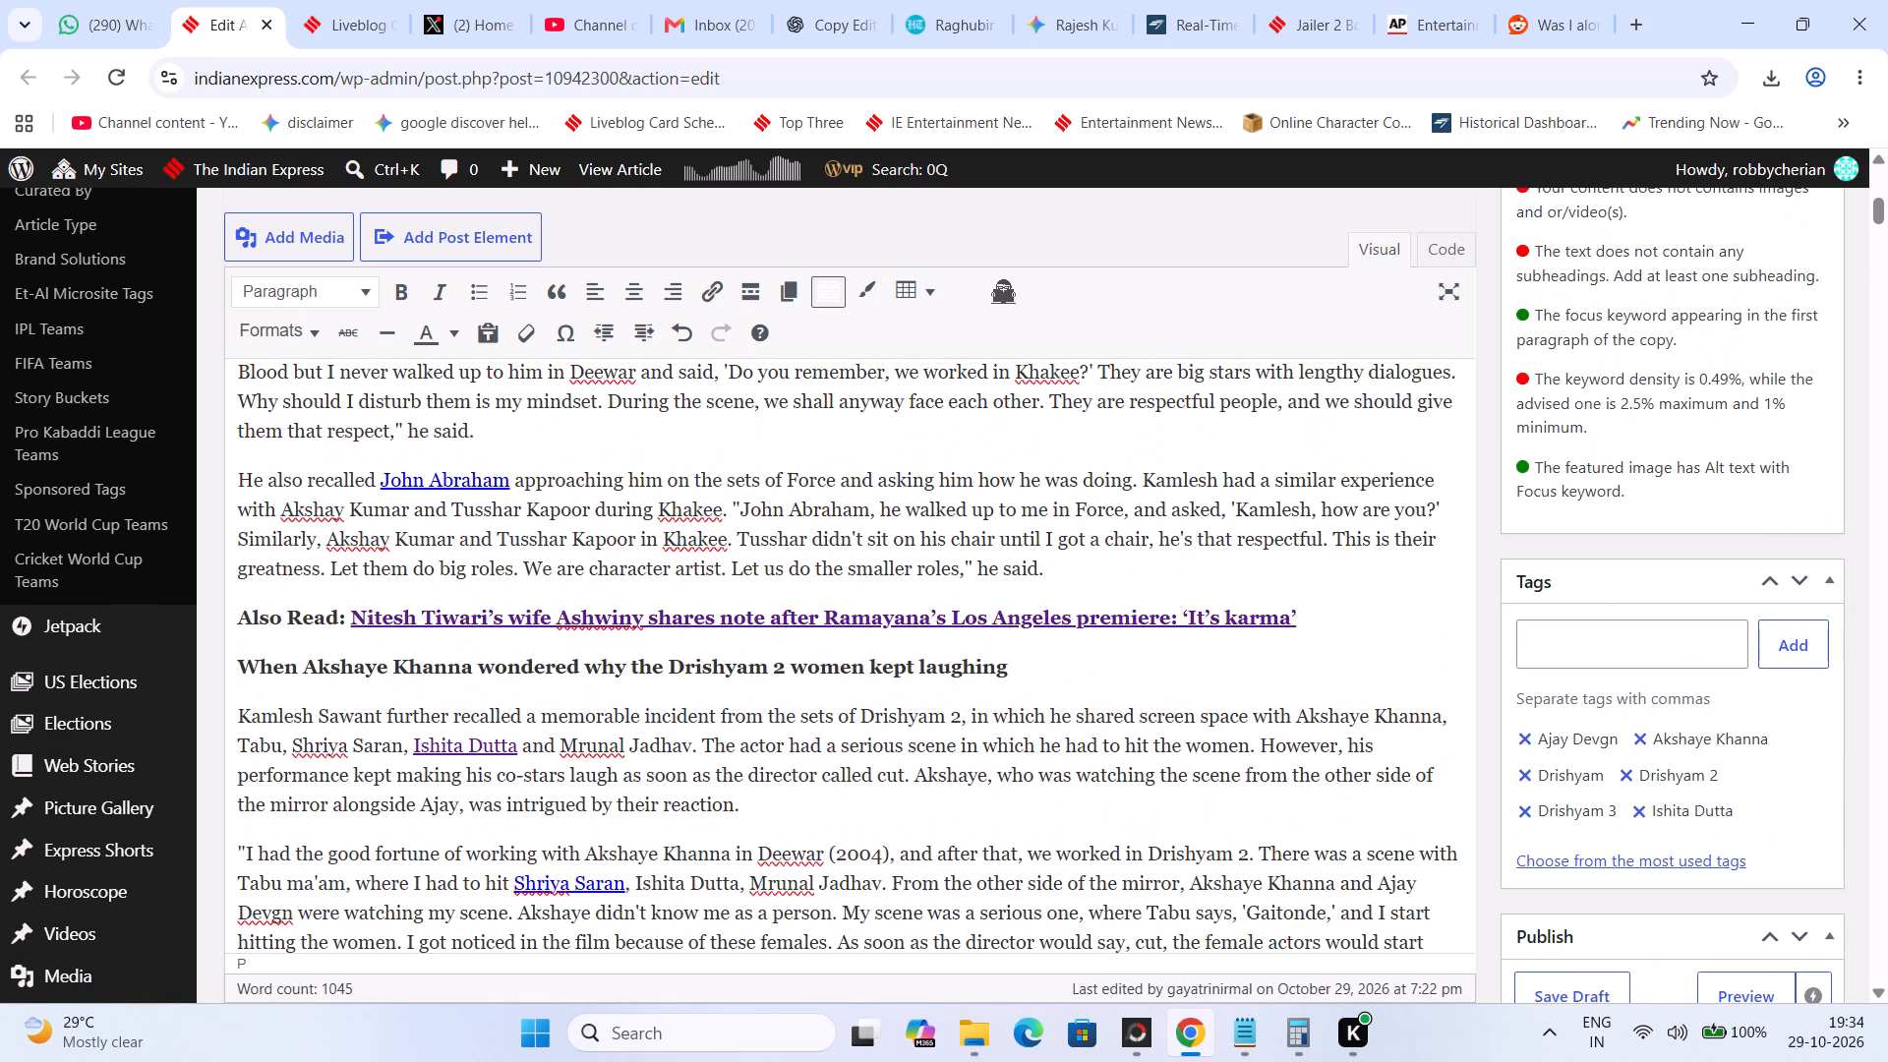
{"action": "scroll", "coordinate": [639, 722], "scroll_direction": "down", "scroll_amount": 5}
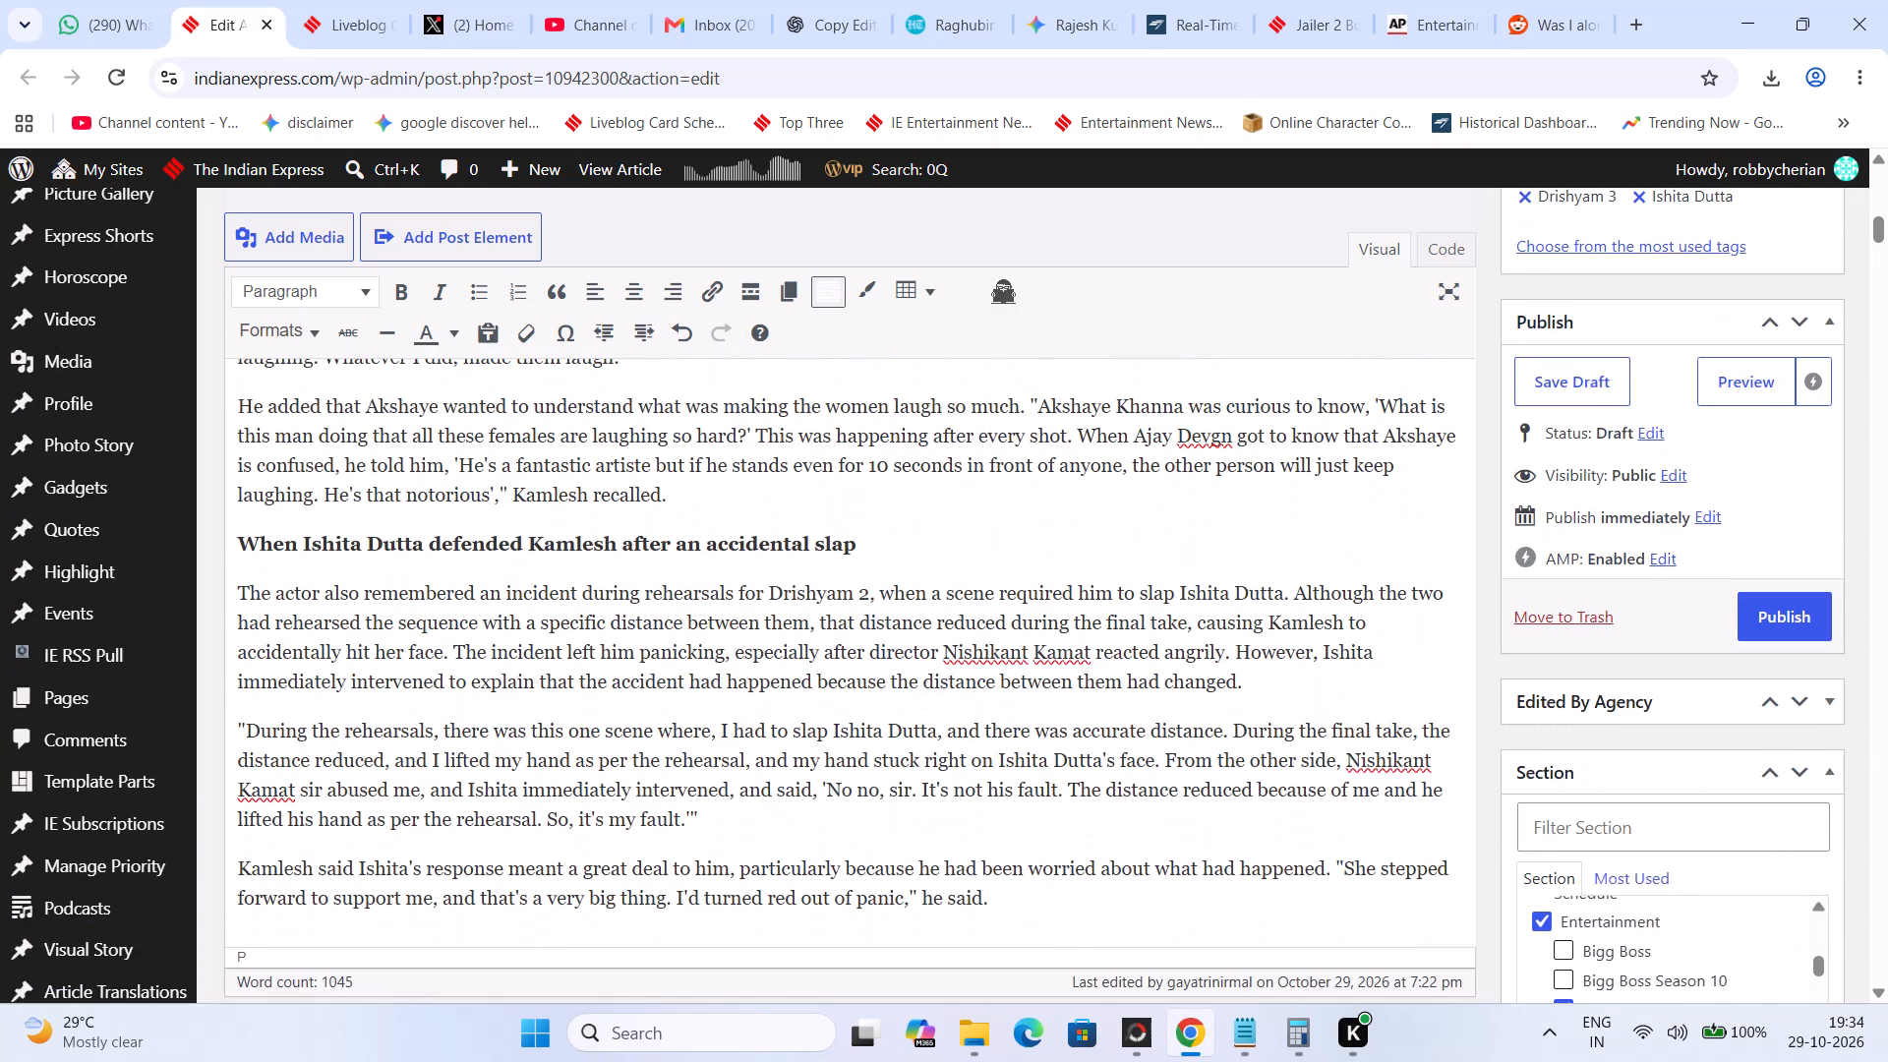
{"action": "scroll", "coordinate": [639, 722], "scroll_direction": "up", "scroll_amount": 1}
{"action": "scroll", "coordinate": [643, 720], "scroll_direction": "down", "scroll_amount": 1}
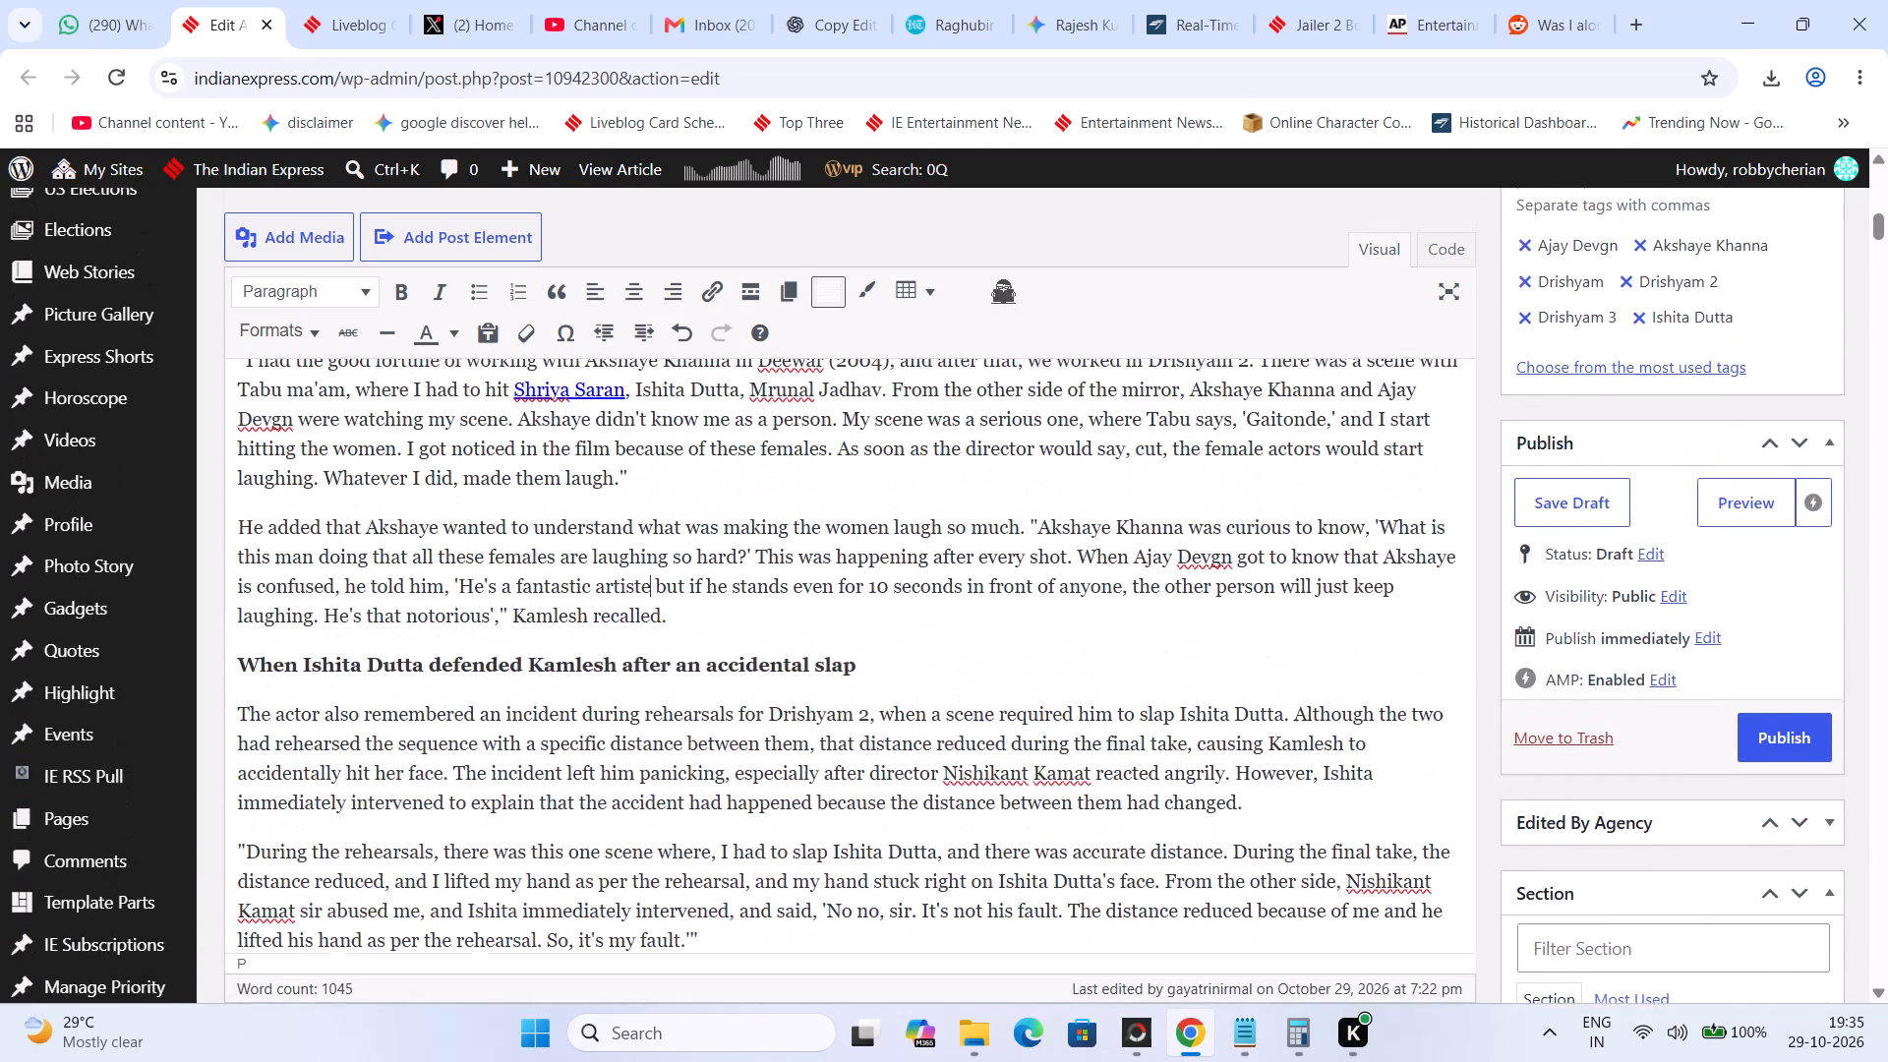
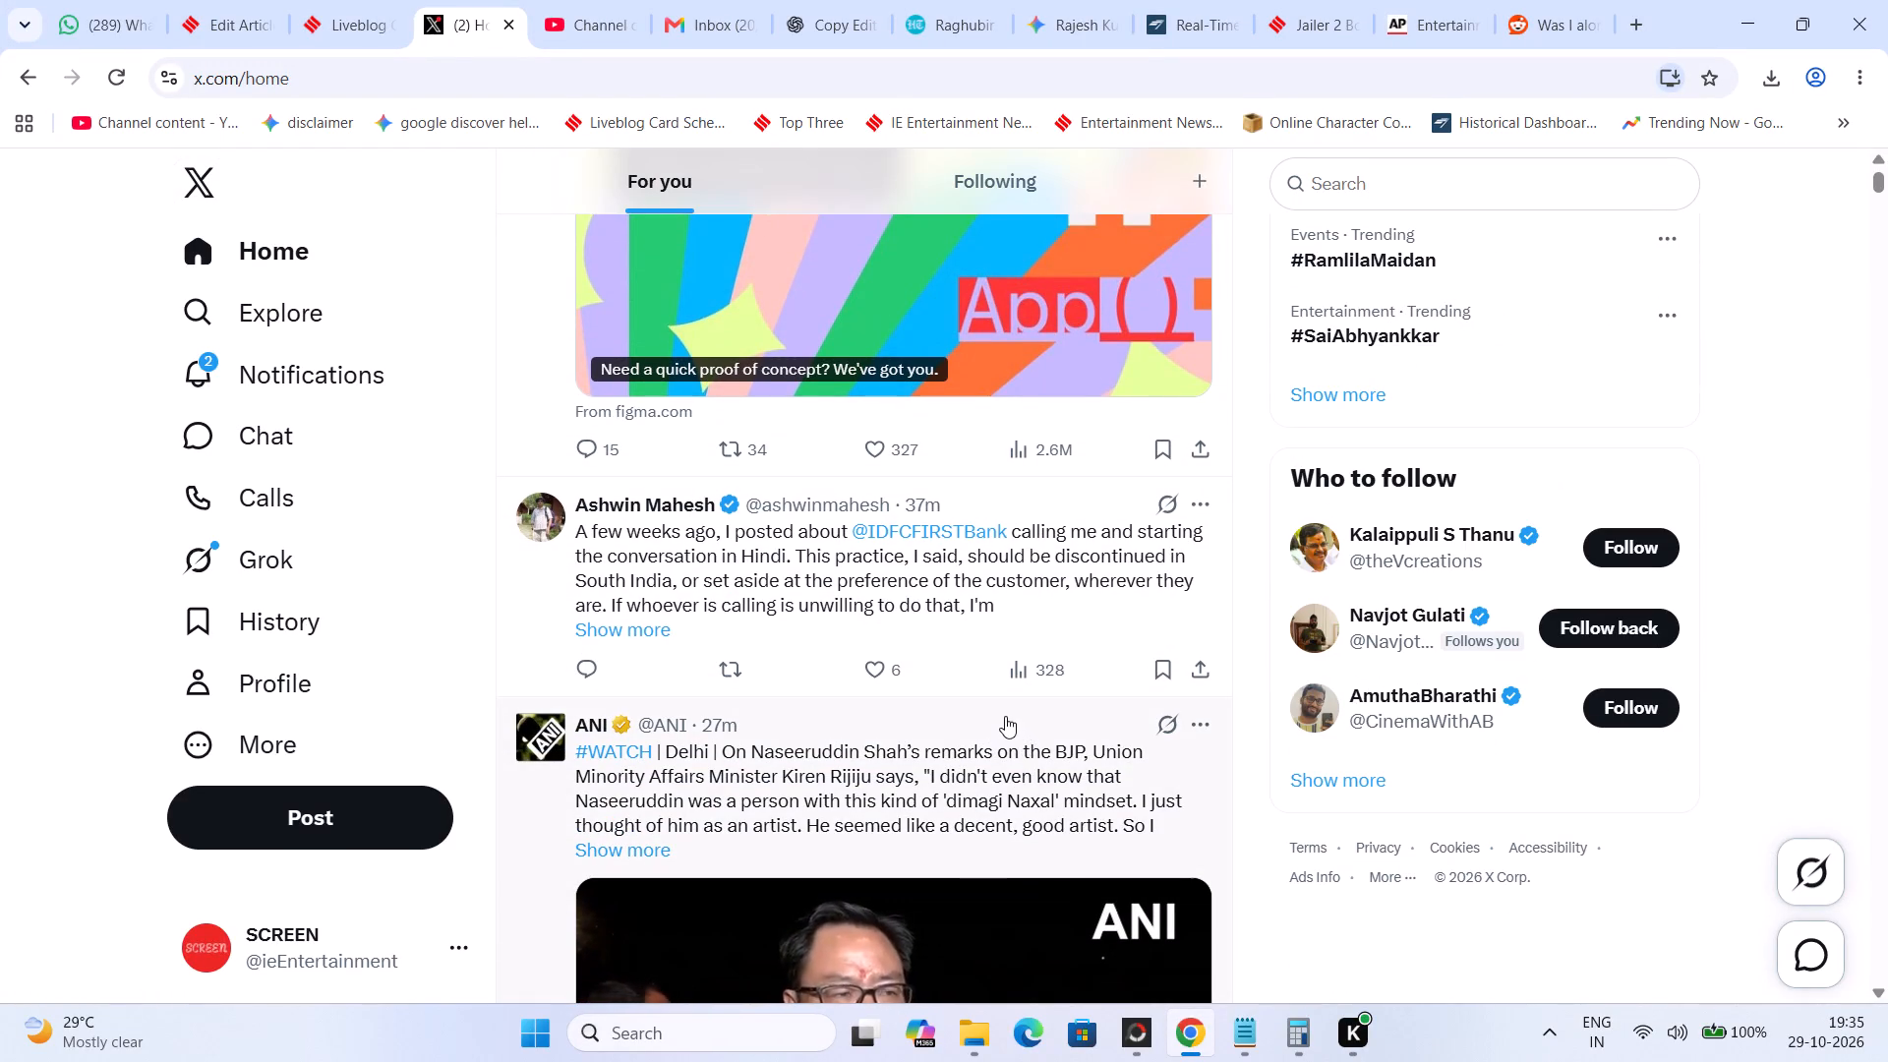
Expand the post about IDFC FIRST Bank calling in Hindi and look through the posts following it in the home feed.
{"action": "left_click", "coordinate": [655, 628]}
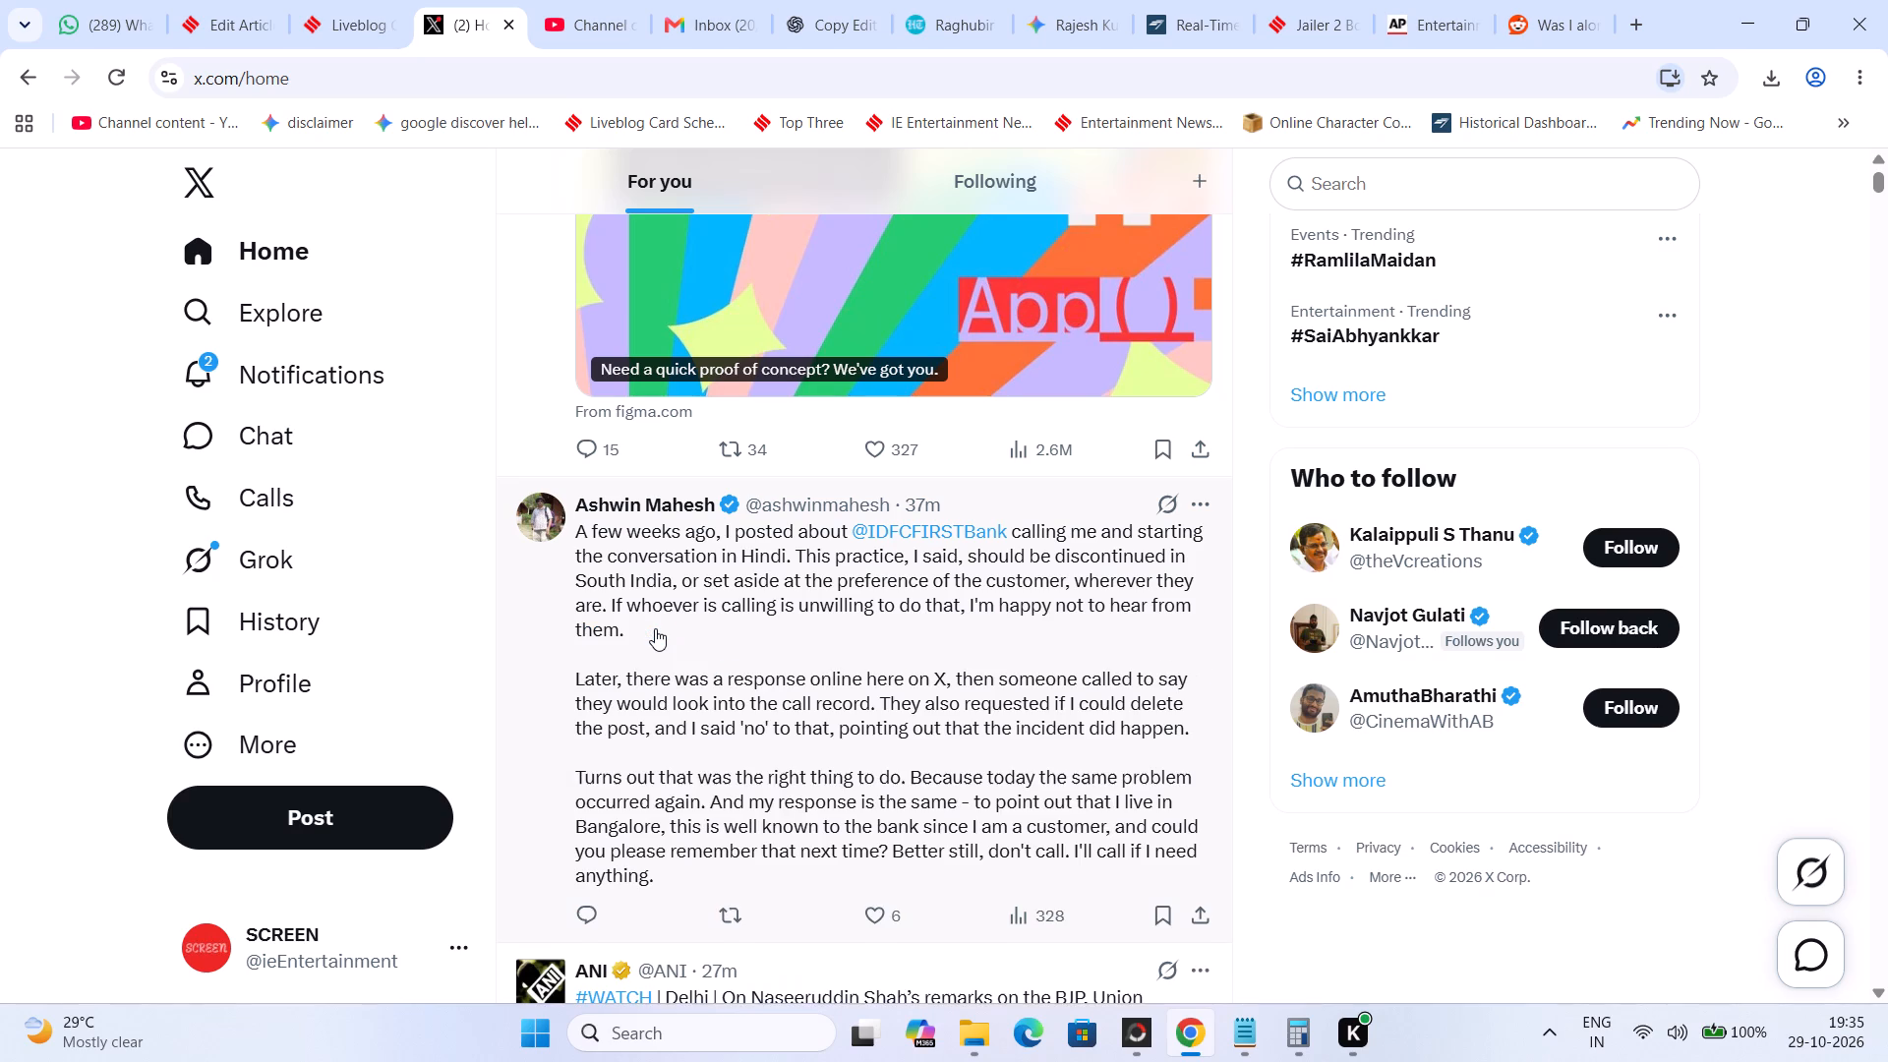
{"action": "scroll", "coordinate": [655, 628], "scroll_direction": "down", "scroll_amount": 9}
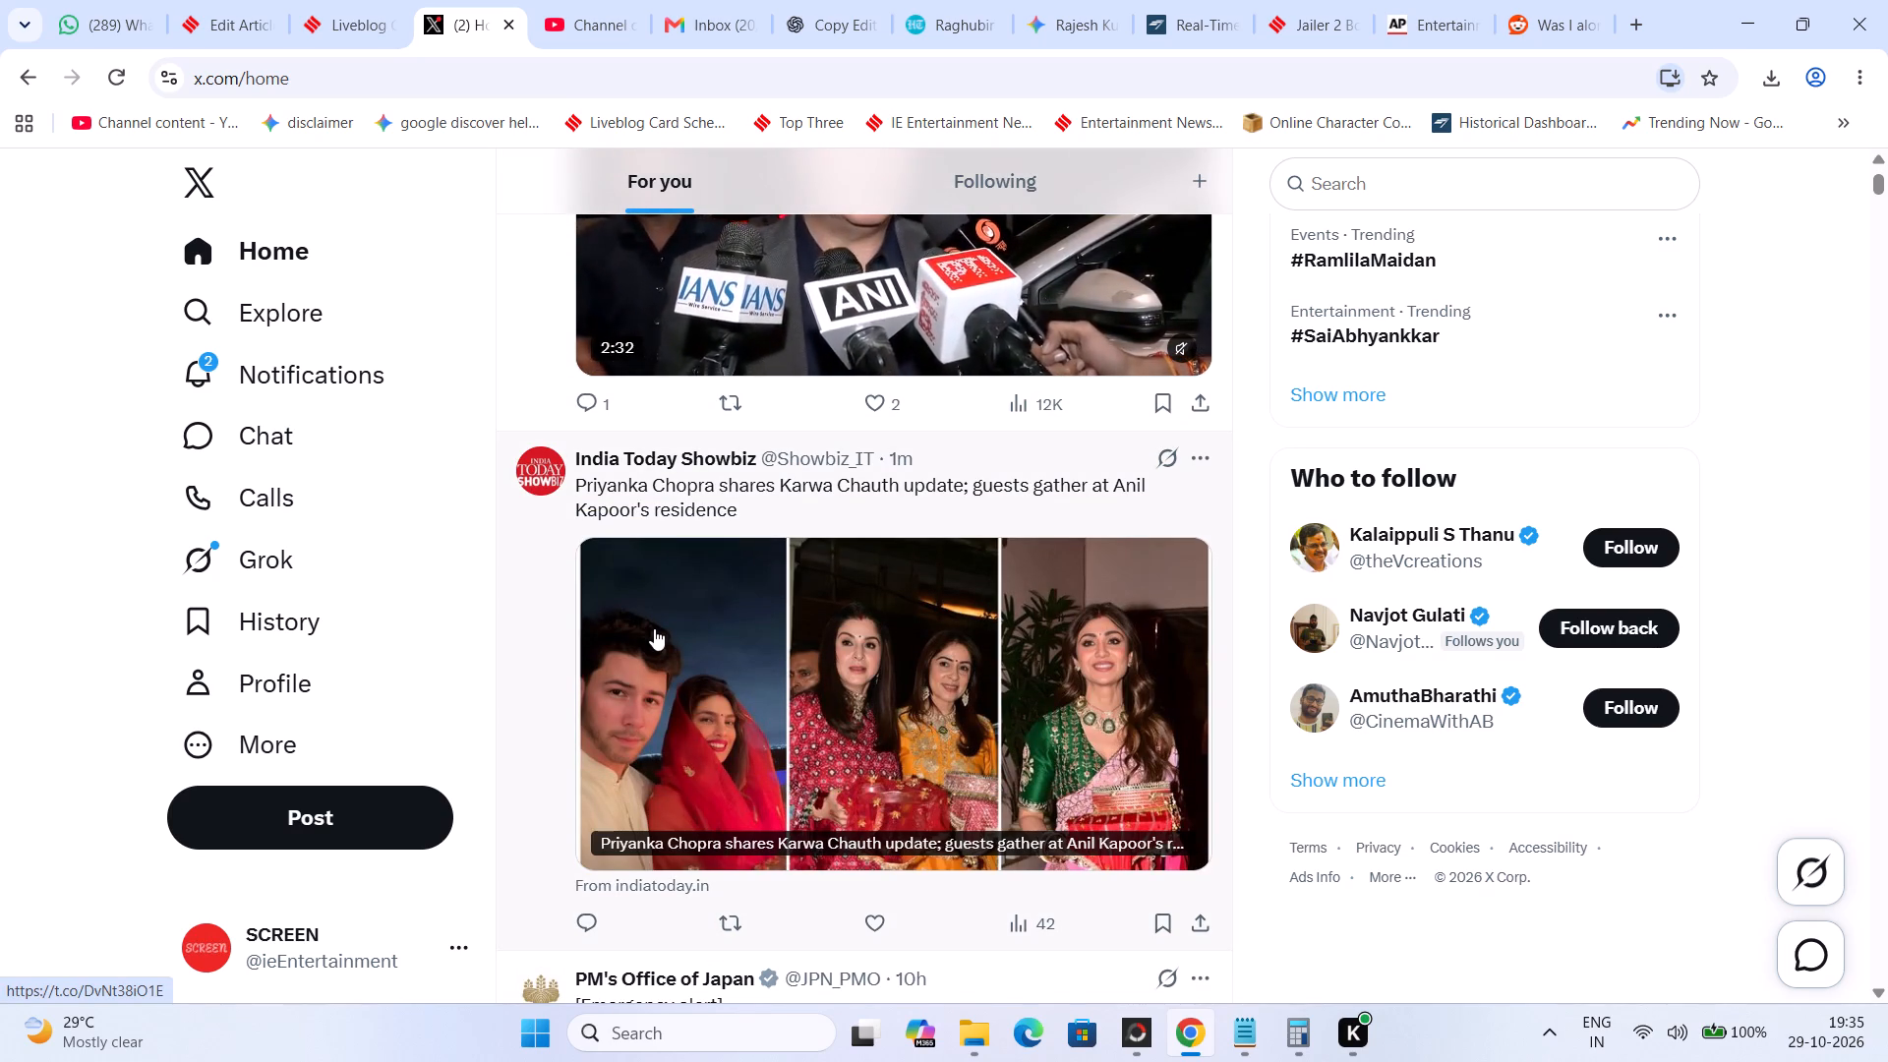
Browse the X home feed for news posts, examining the India Today Showbiz Karwa Chauth update and the RTVisual Jagannath Temple video.
{"action": "scroll", "coordinate": [654, 628], "scroll_direction": "down", "scroll_amount": 1}
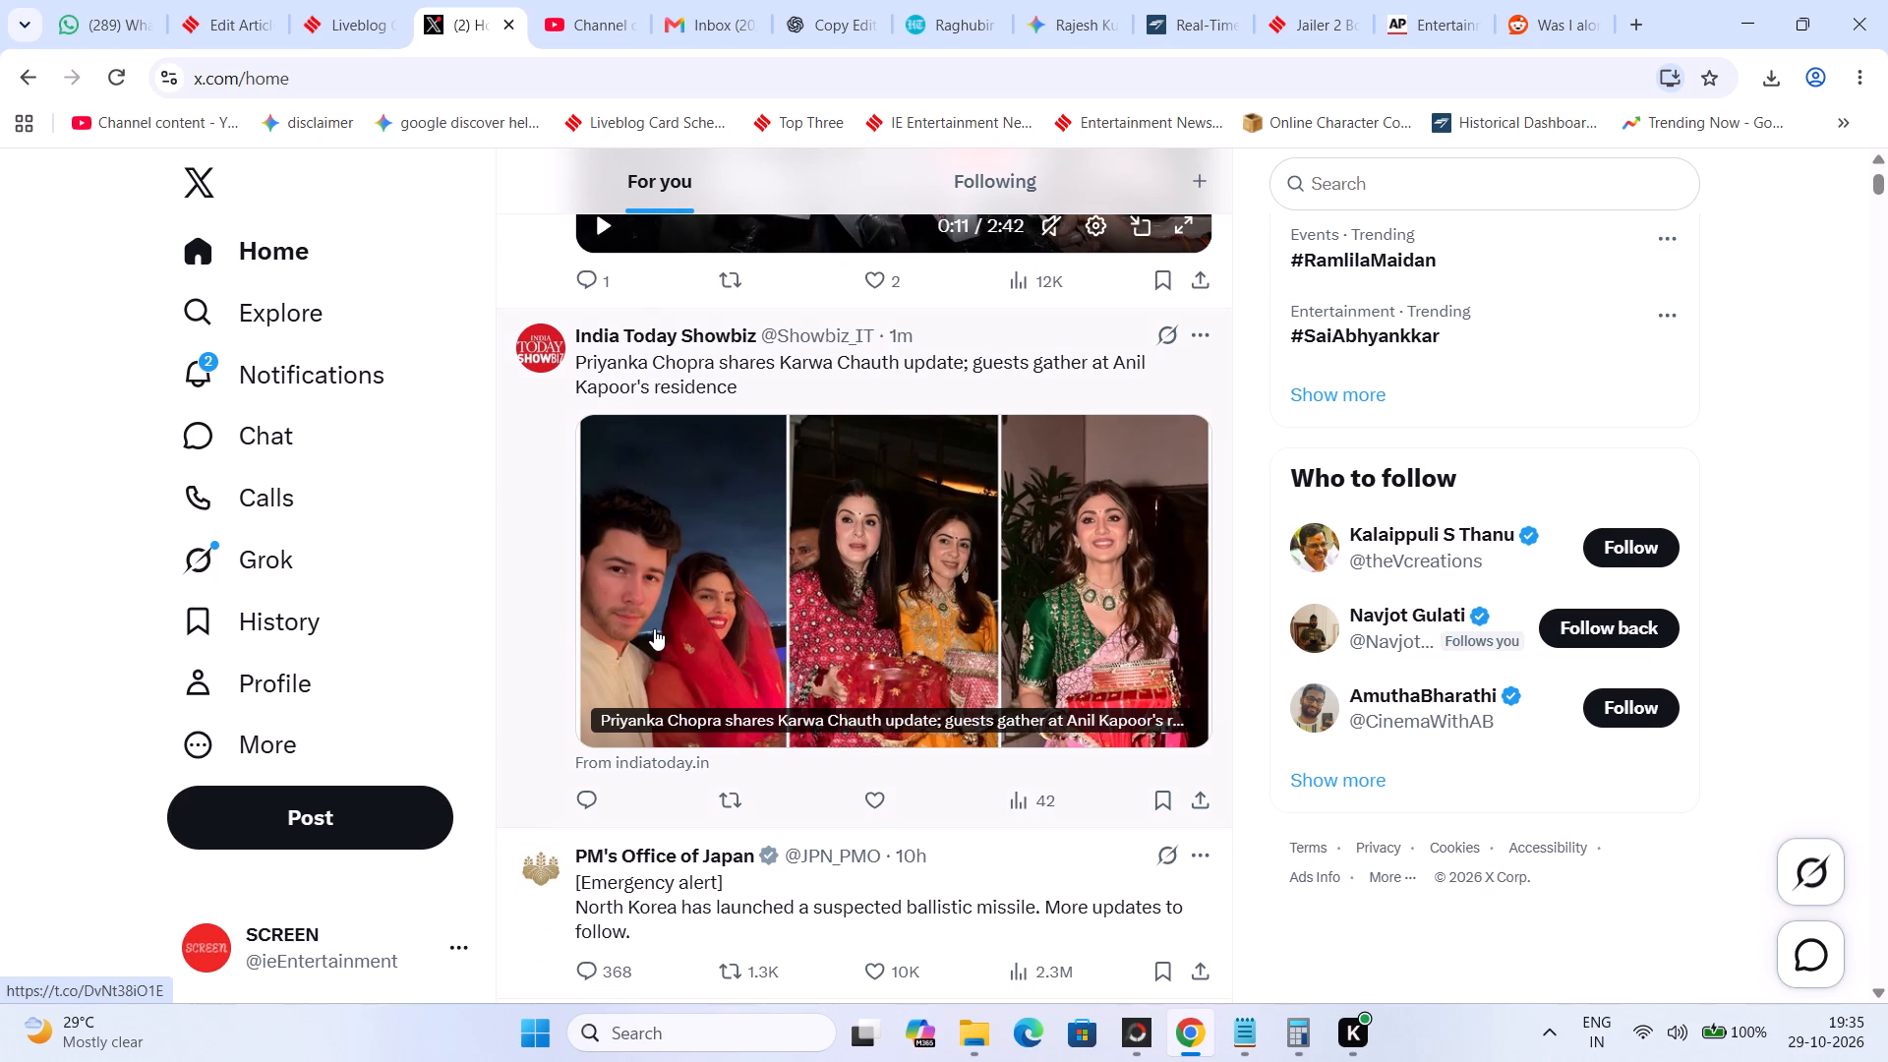
{"action": "scroll", "coordinate": [654, 628], "scroll_direction": "down", "scroll_amount": 2}
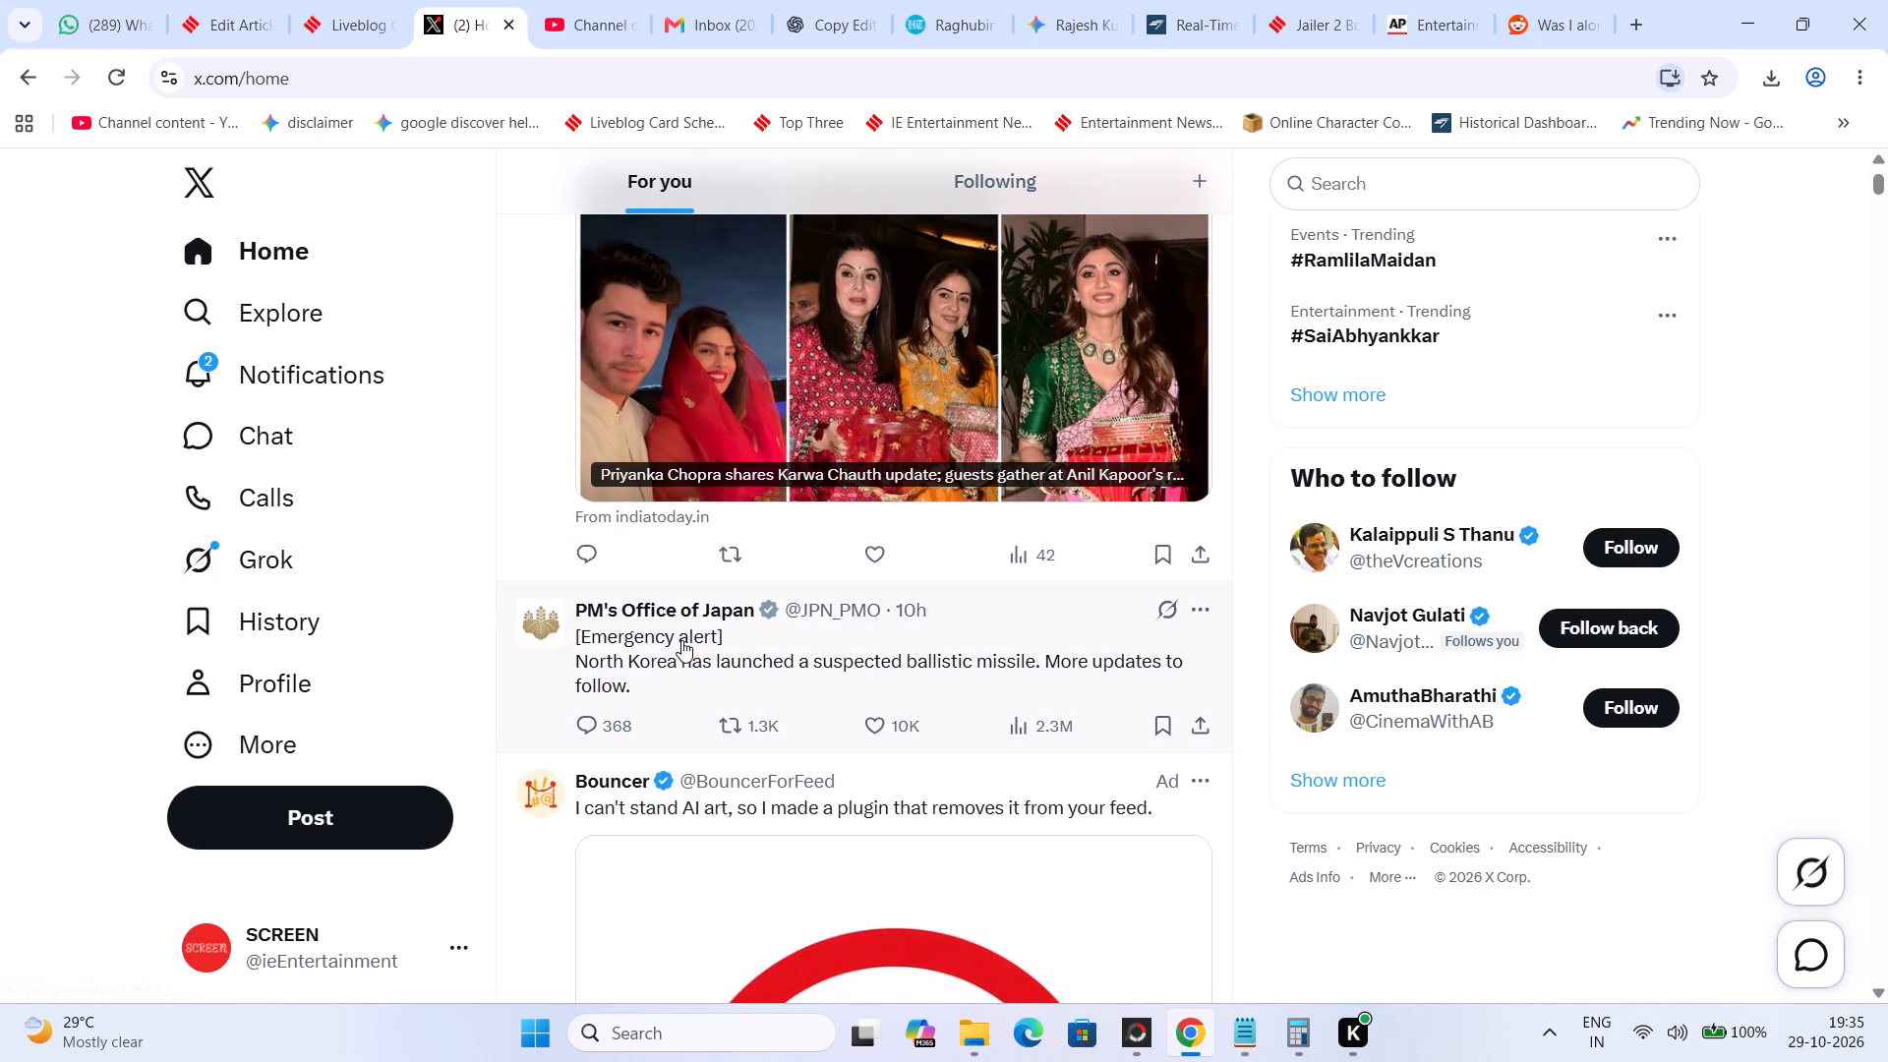
{"action": "scroll", "coordinate": [692, 709], "scroll_direction": "down", "scroll_amount": 3}
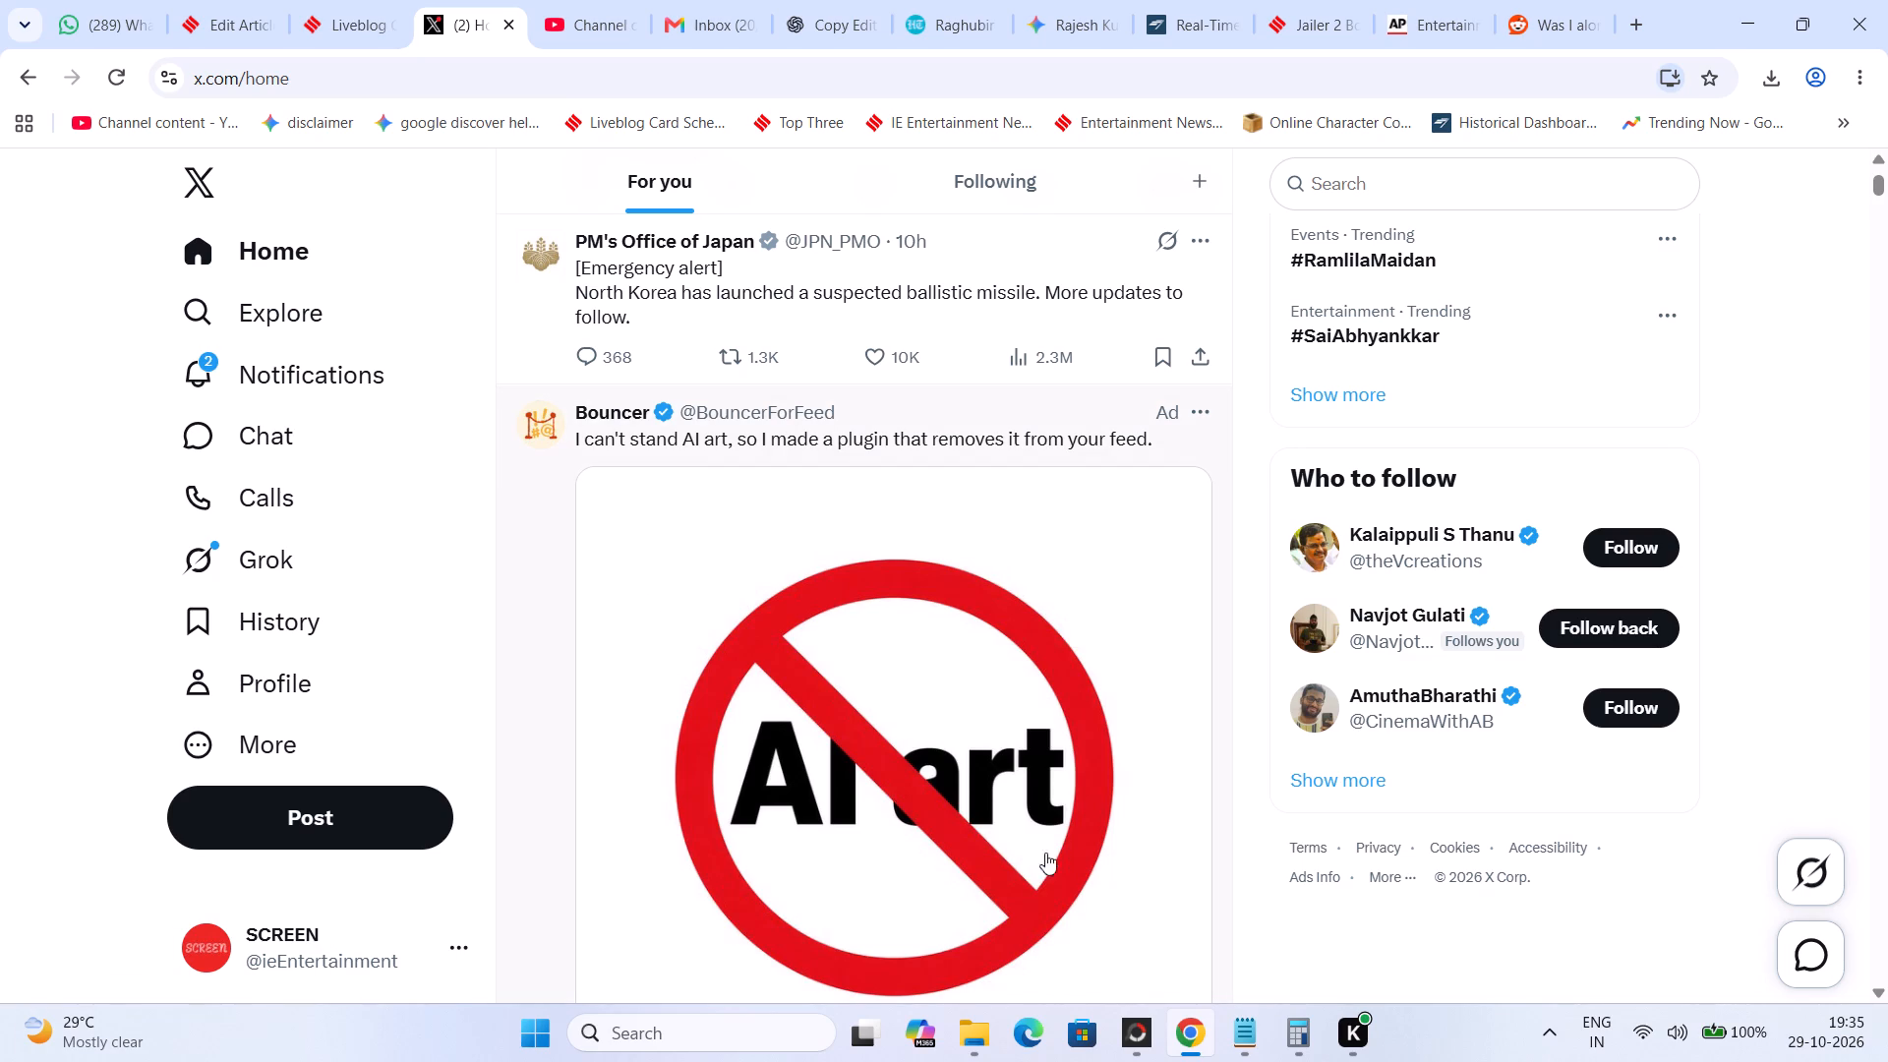
{"action": "scroll", "coordinate": [1112, 834], "scroll_direction": "down", "scroll_amount": 5}
{"action": "scroll", "coordinate": [886, 796], "scroll_direction": "down", "scroll_amount": 3}
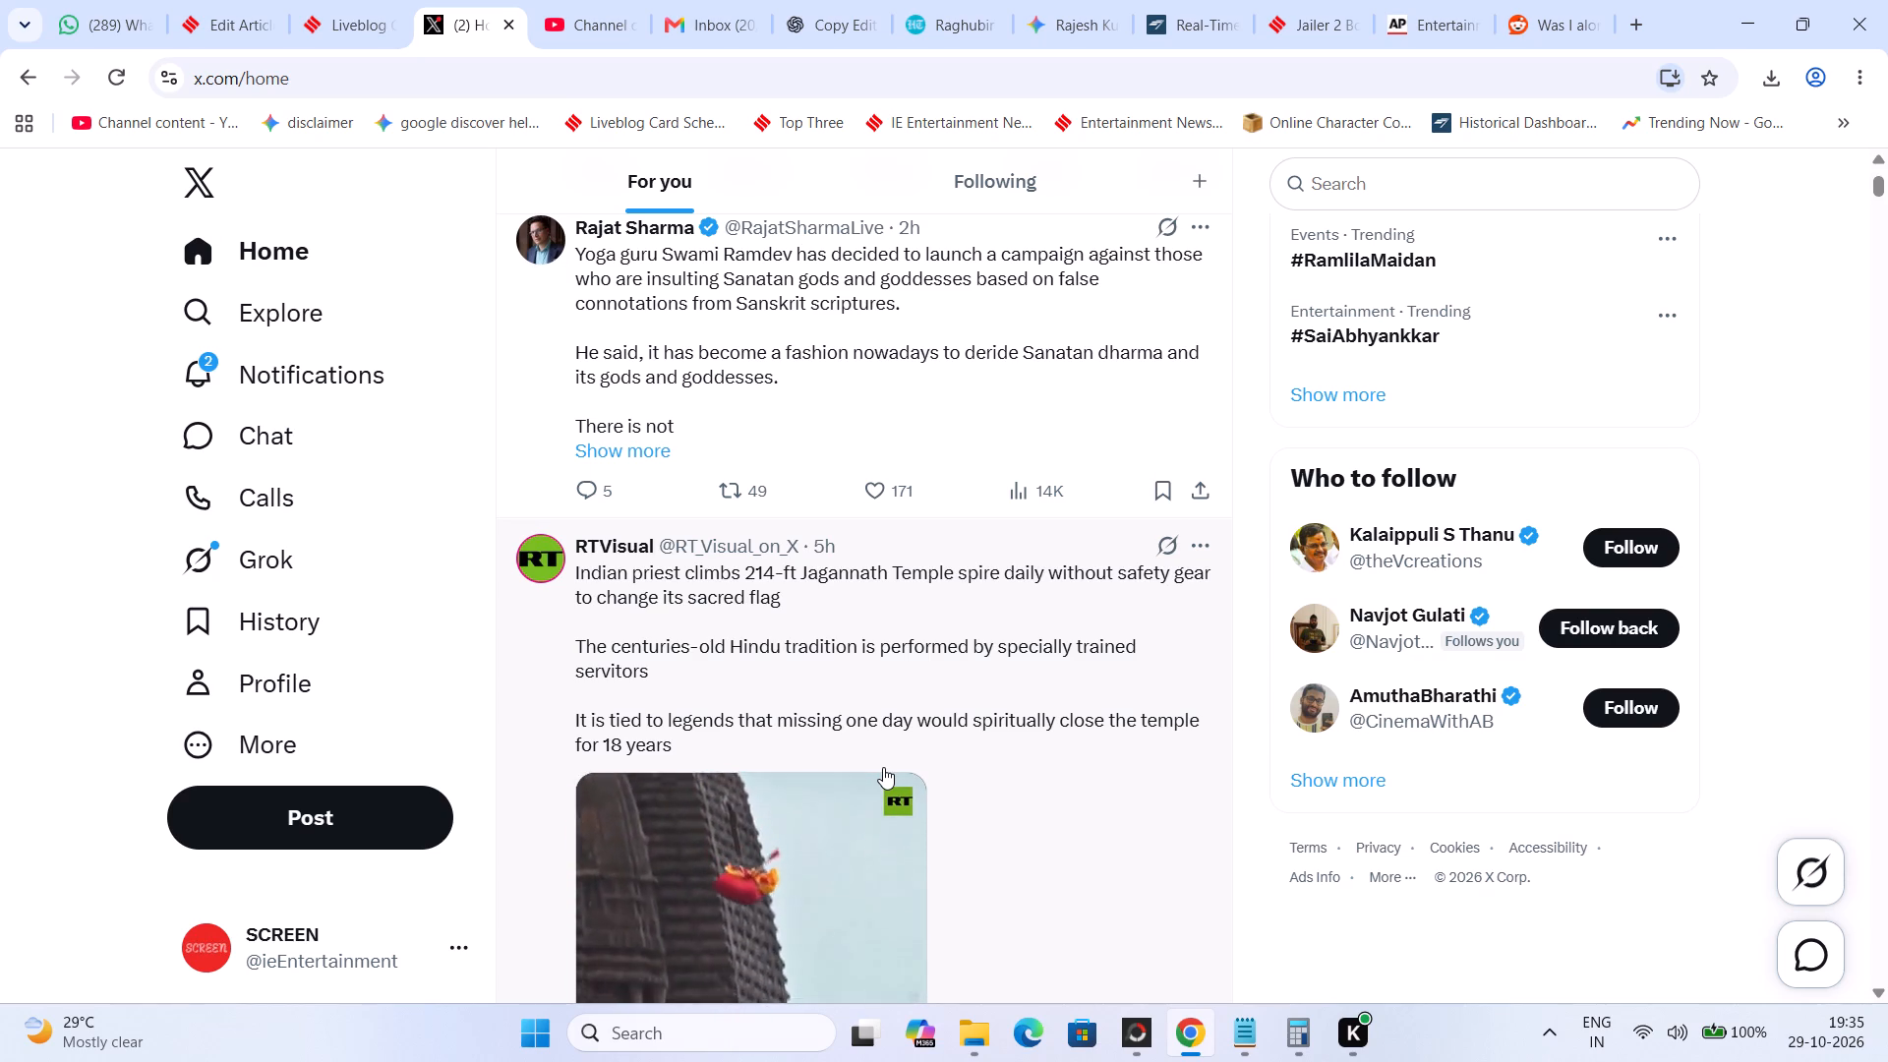
{"action": "scroll", "coordinate": [882, 768], "scroll_direction": "down", "scroll_amount": 3}
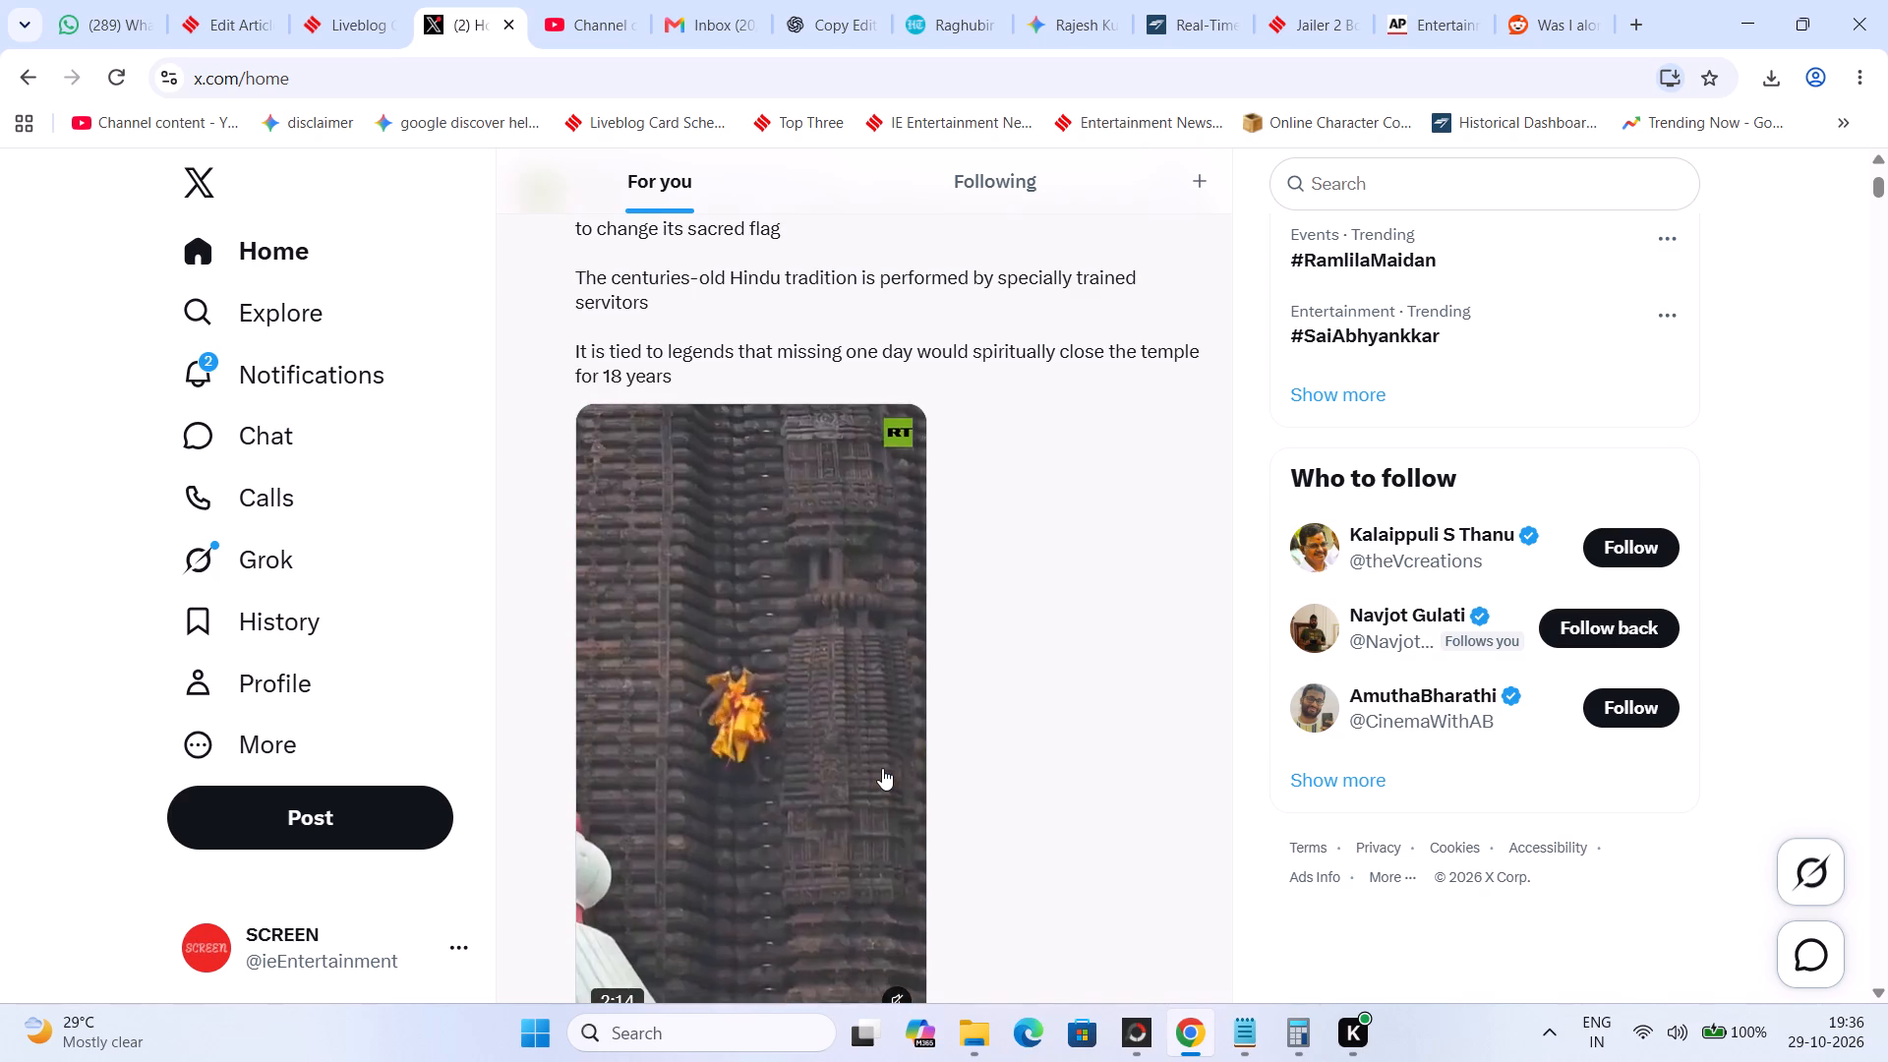
{"action": "scroll", "coordinate": [882, 768], "scroll_direction": "up", "scroll_amount": 1}
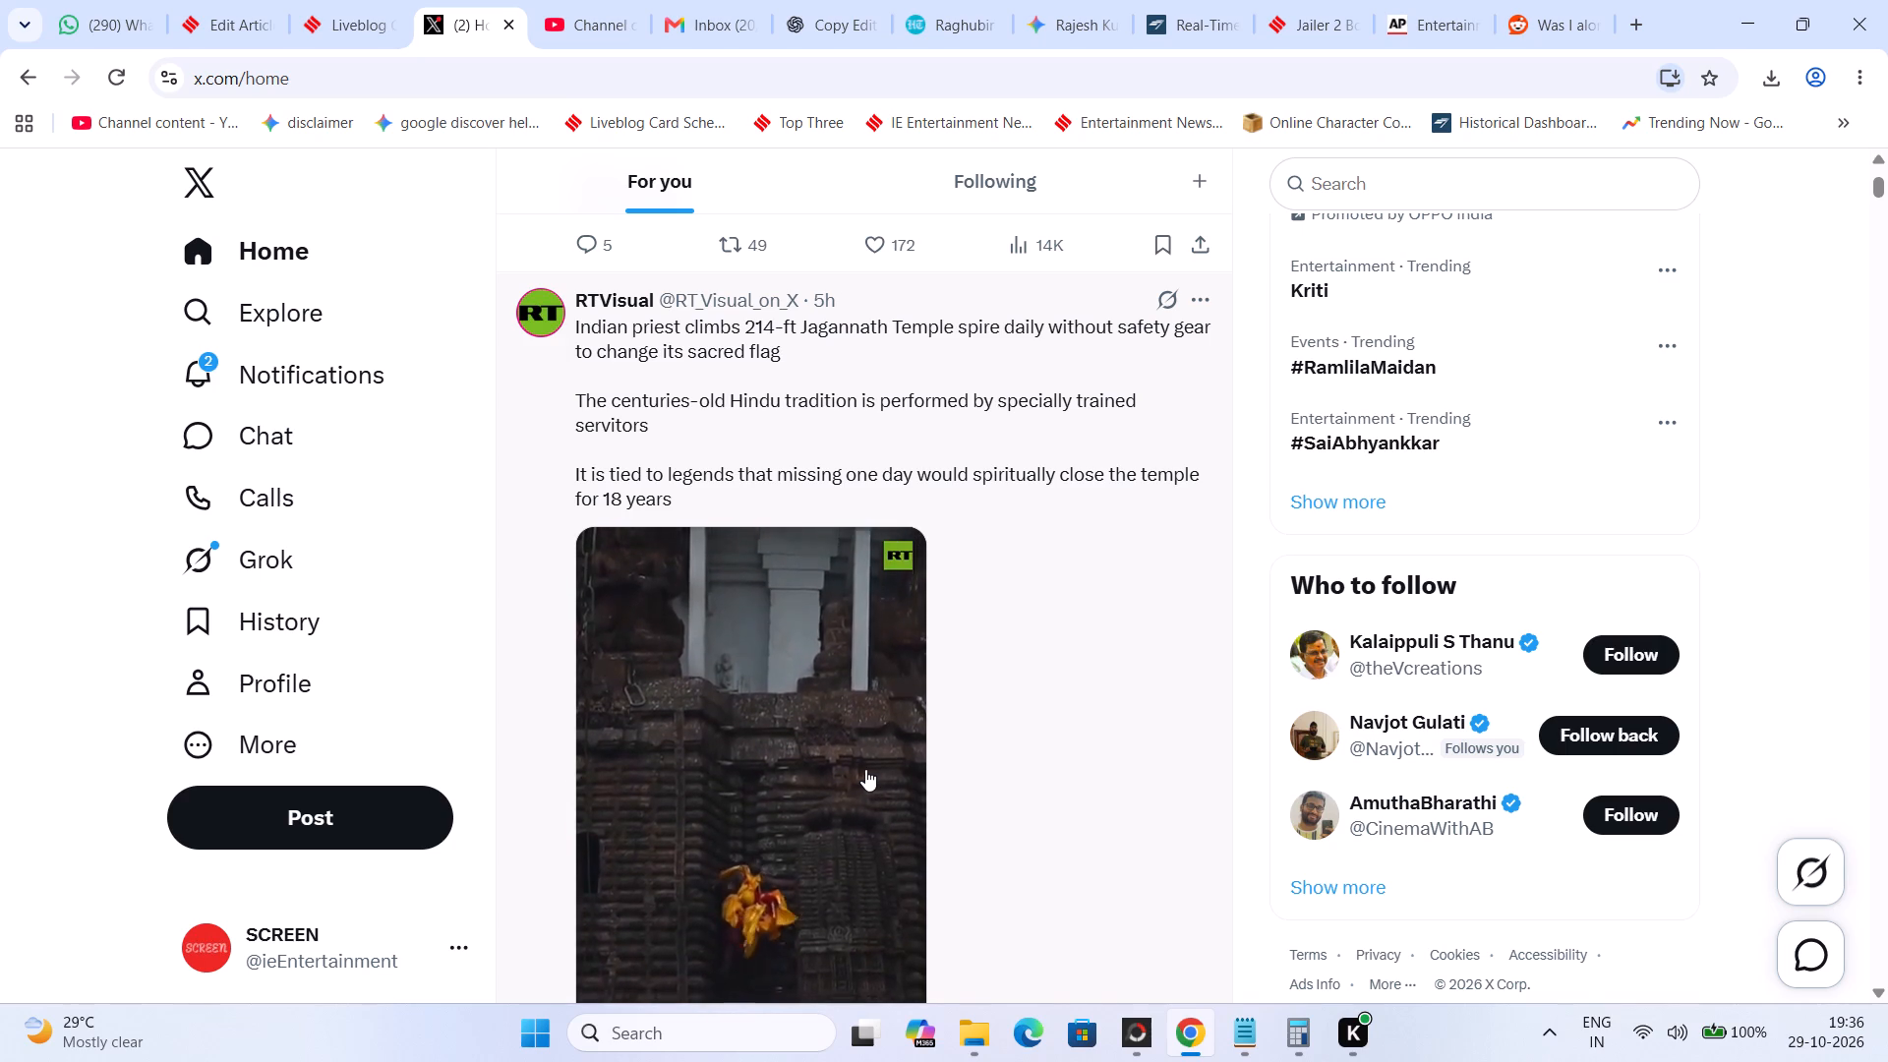
{"action": "scroll", "coordinate": [864, 770], "scroll_direction": "down", "scroll_amount": 2}
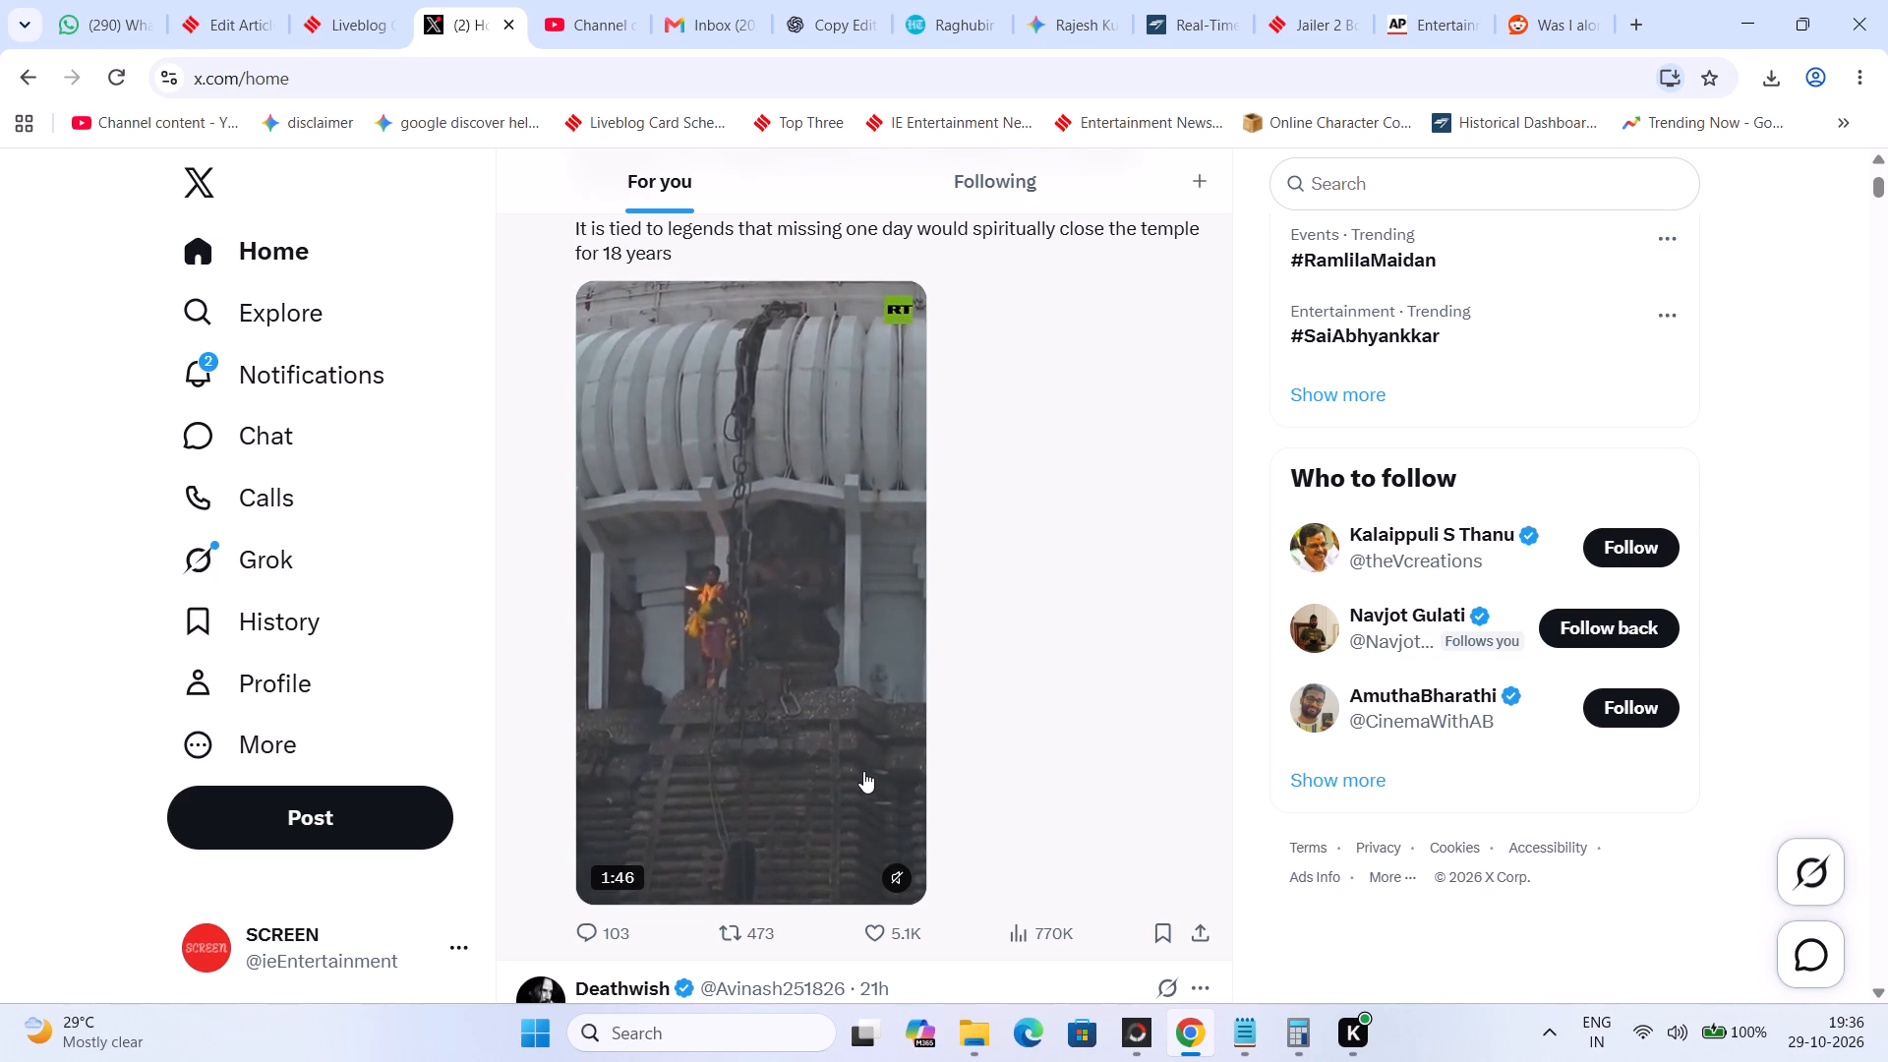
{"action": "scroll", "coordinate": [863, 771], "scroll_direction": "up", "scroll_amount": 3}
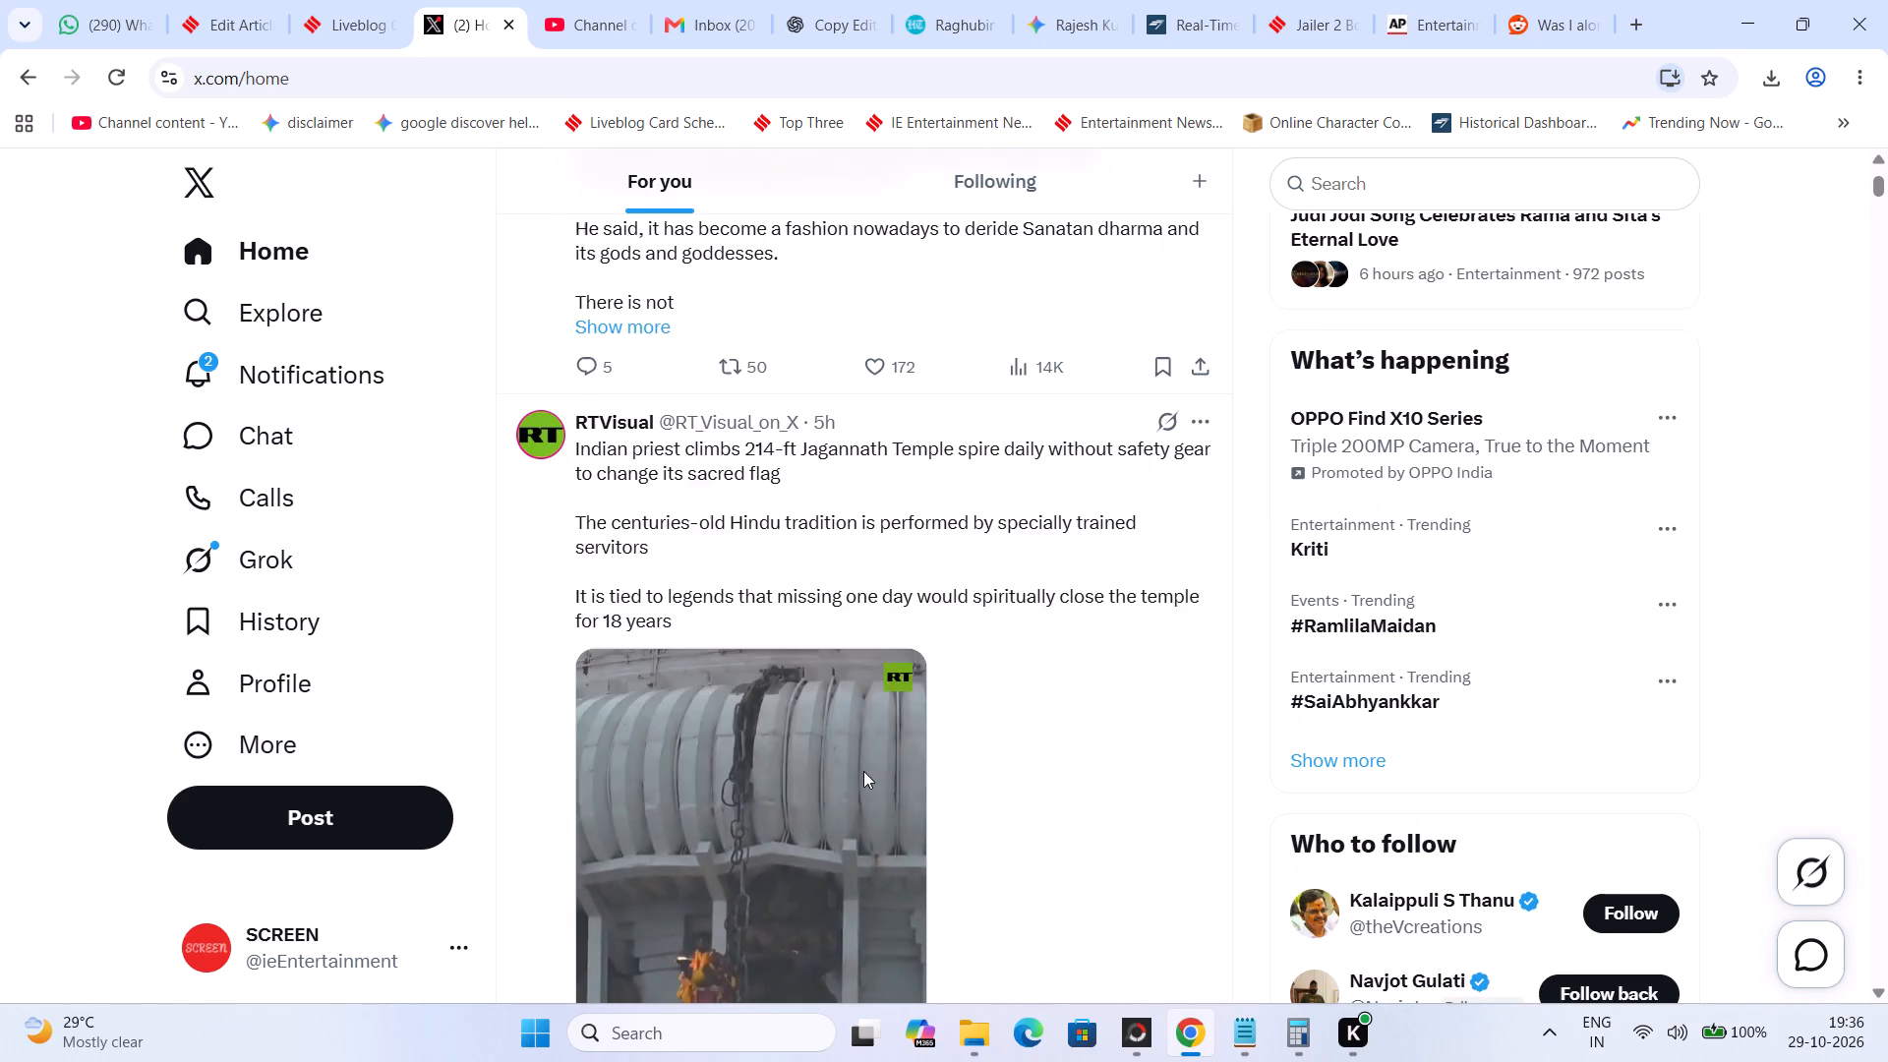
{"action": "right_click", "coordinate": [863, 771]}
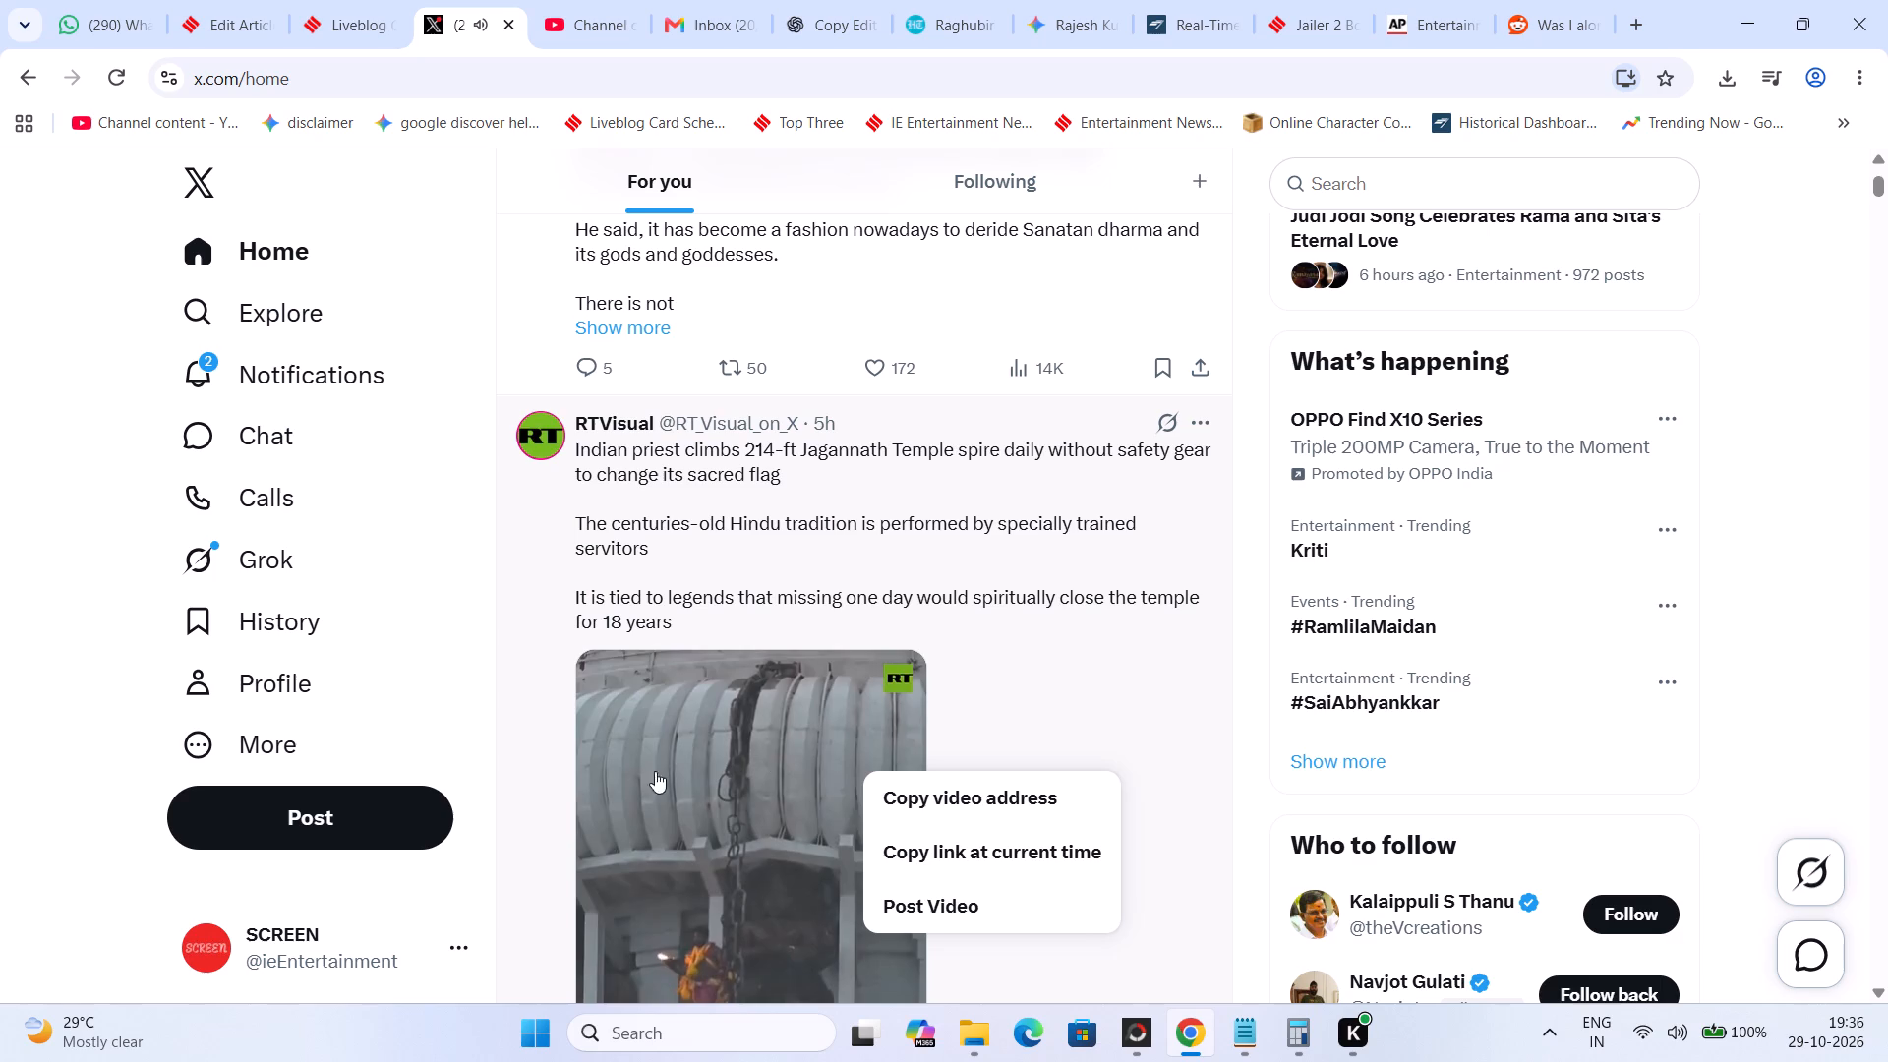
{"action": "scroll", "coordinate": [652, 752], "scroll_direction": "down", "scroll_amount": 2}
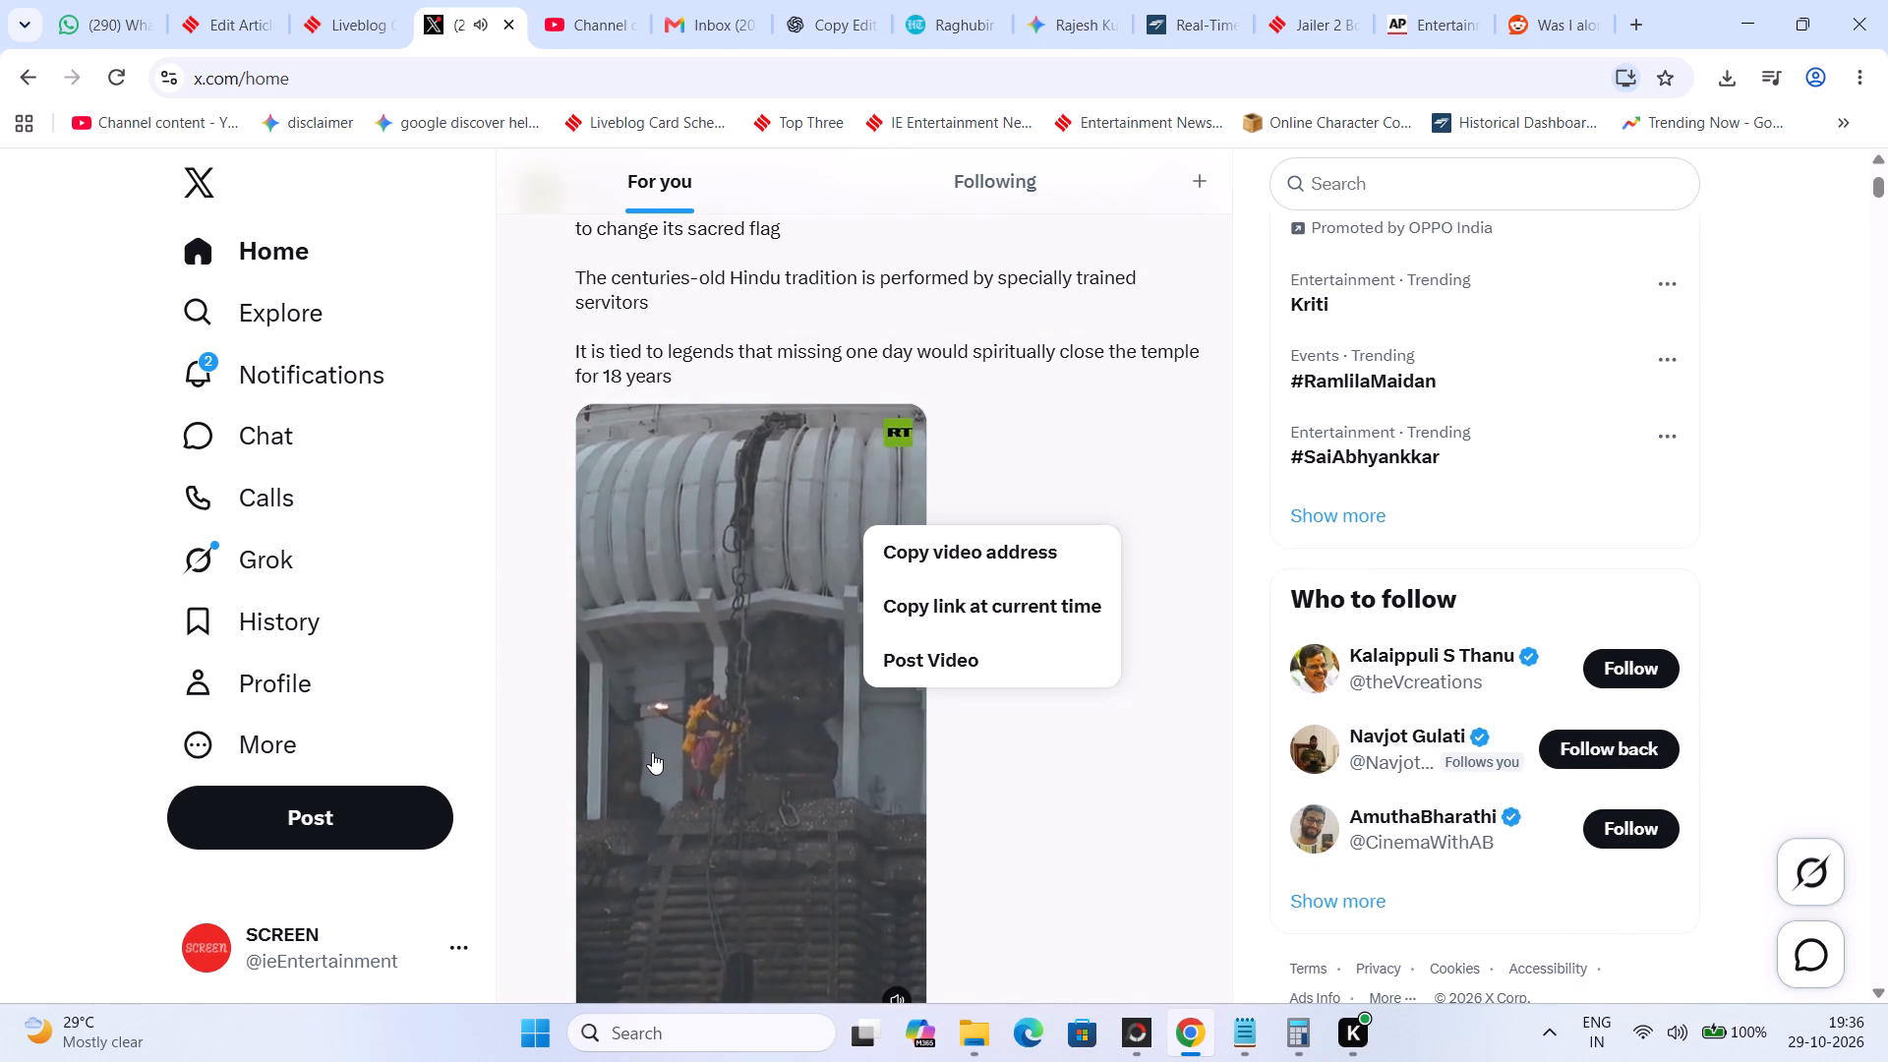
{"action": "left_click", "coordinate": [82, 651]}
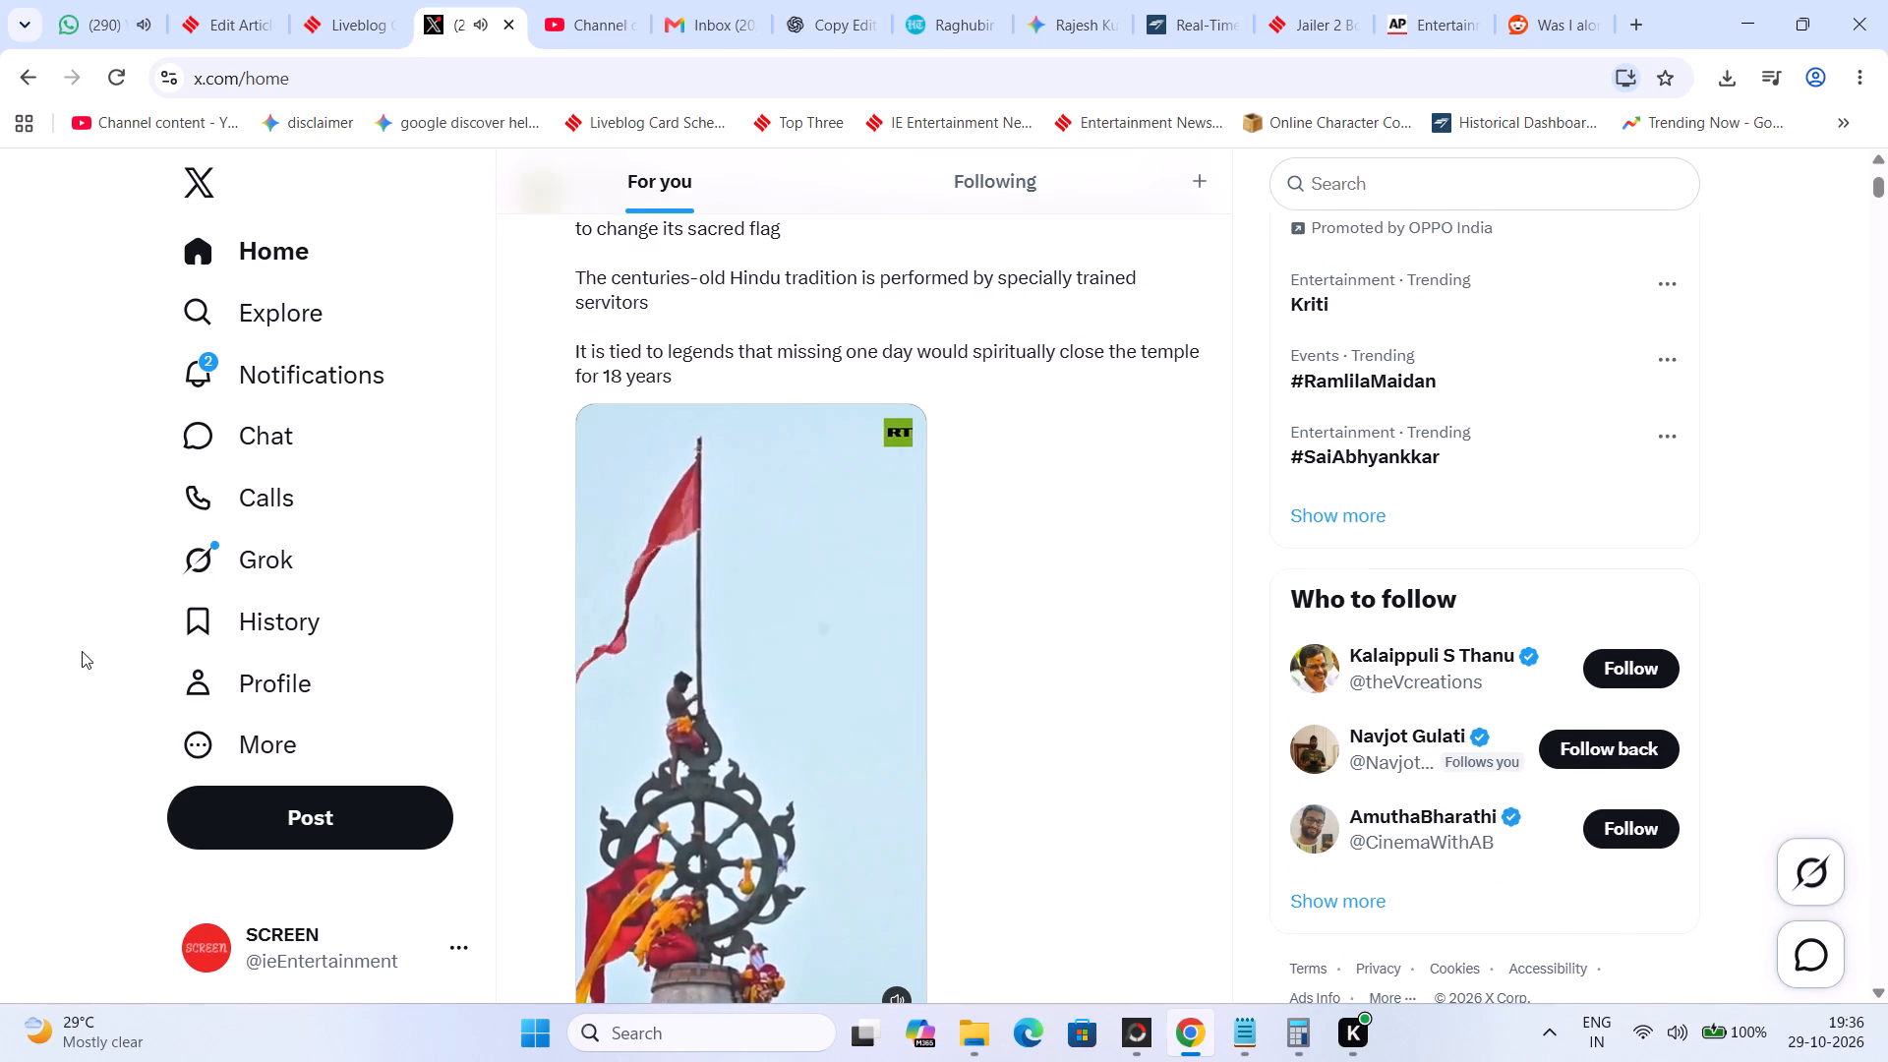
{"action": "left_click", "coordinate": [191, 0]}
{"action": "left_click", "coordinate": [477, 0]}
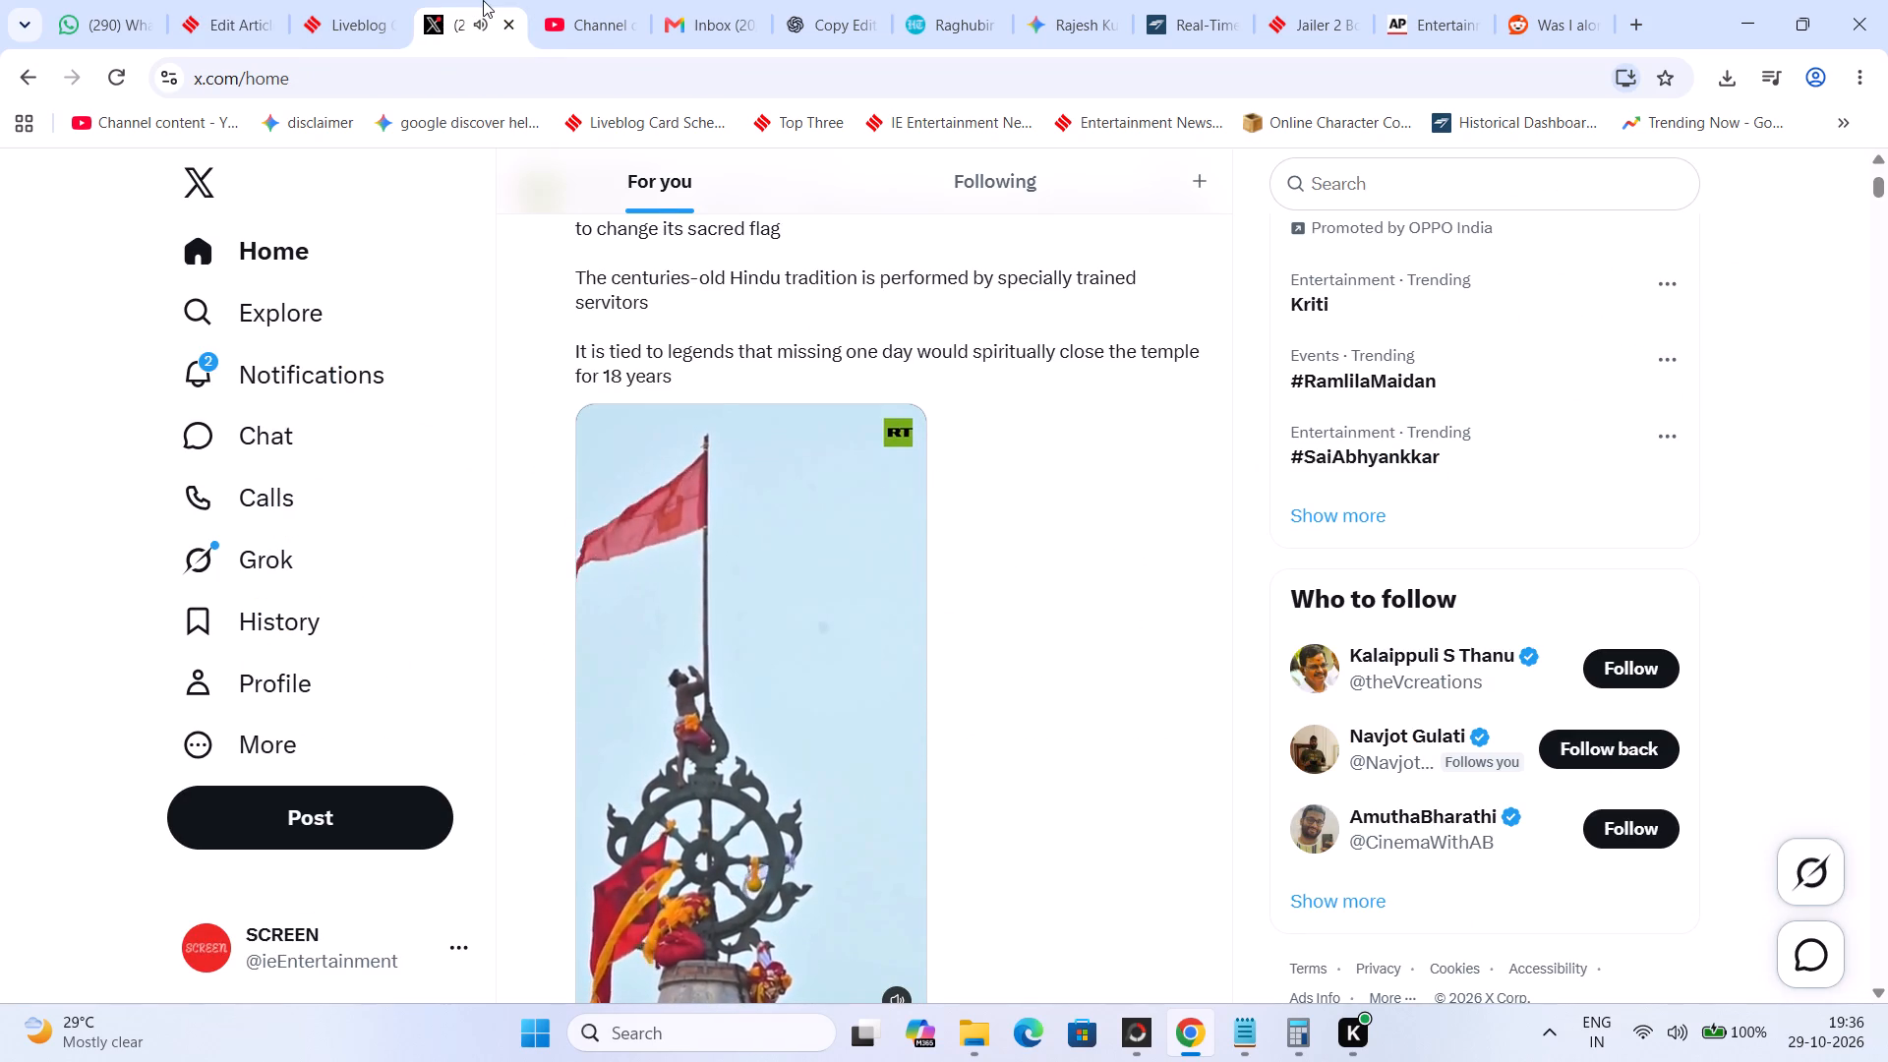
Switch to YouTube Studio and reload the Romach Films channel dashboard to check the latest Short's performance and channel analytics.
{"action": "left_click", "coordinate": [648, 0]}
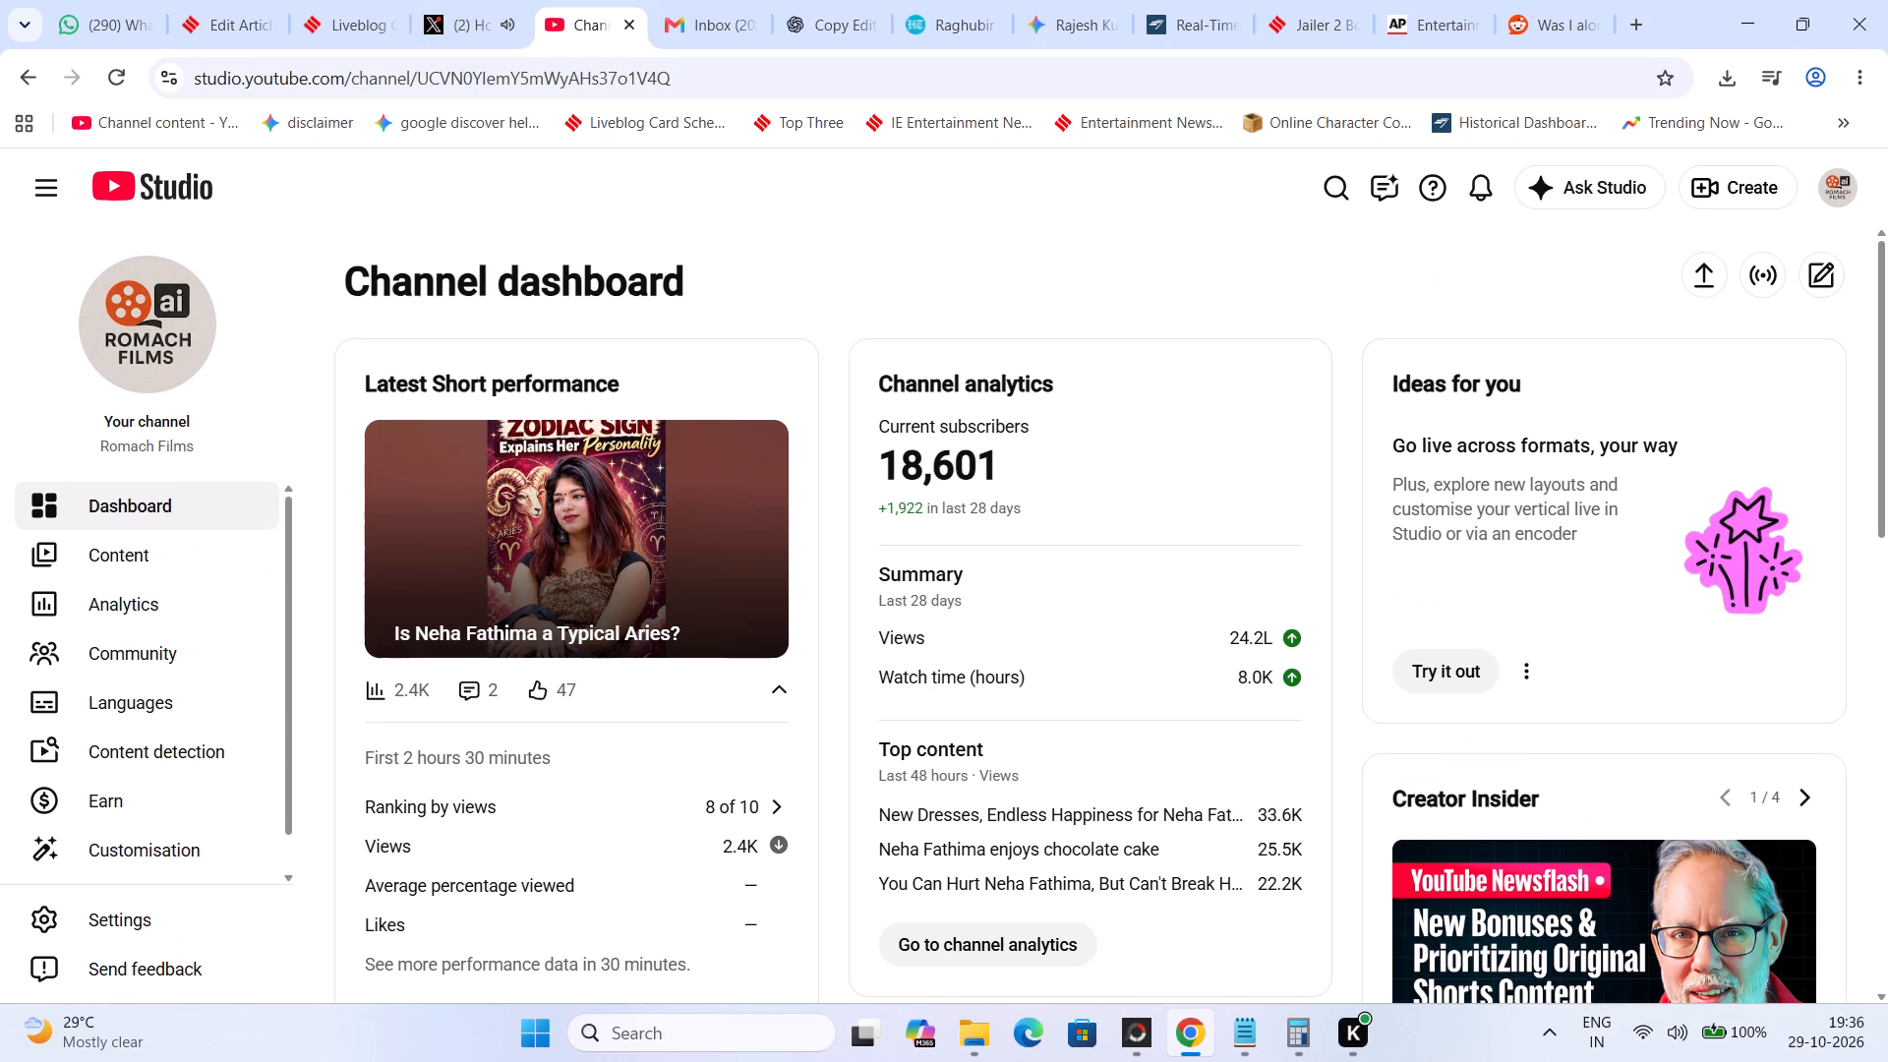
{"action": "left_click", "coordinate": [178, 507]}
{"action": "left_click", "coordinate": [188, 553]}
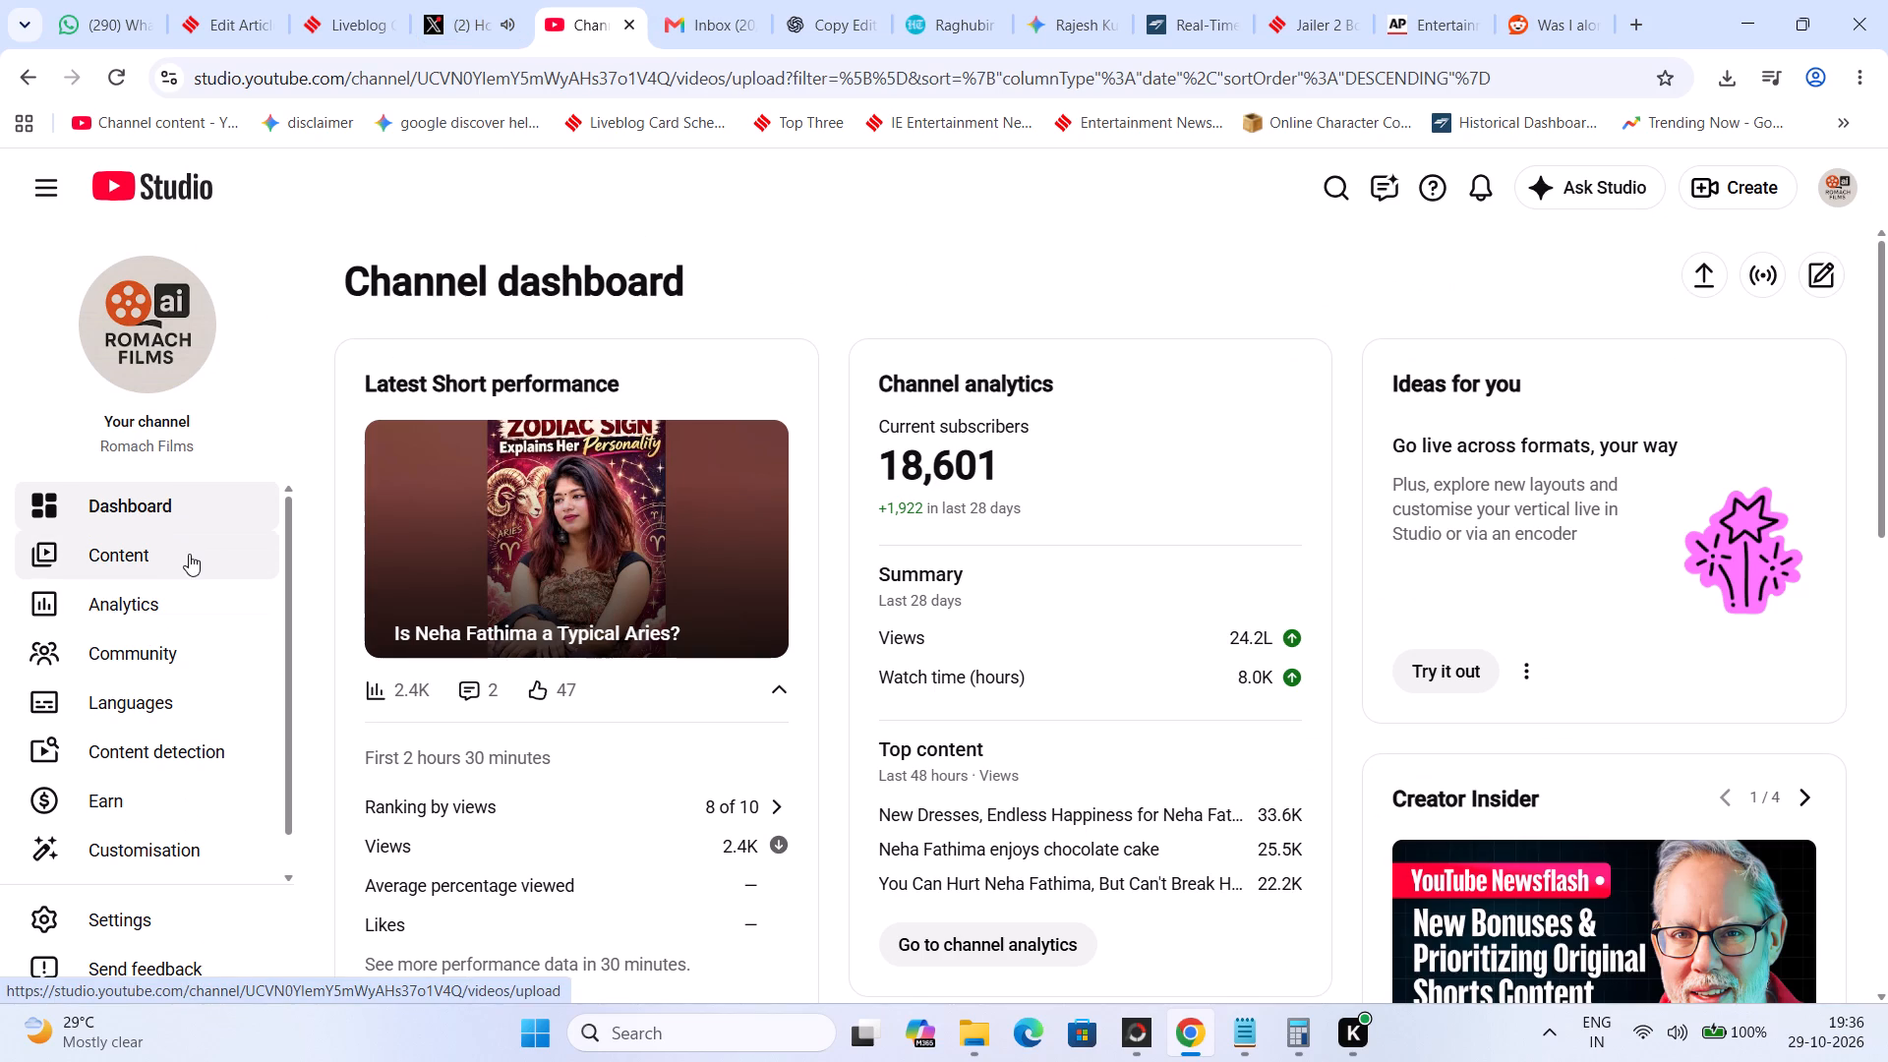
{"action": "left_click", "coordinate": [202, 507]}
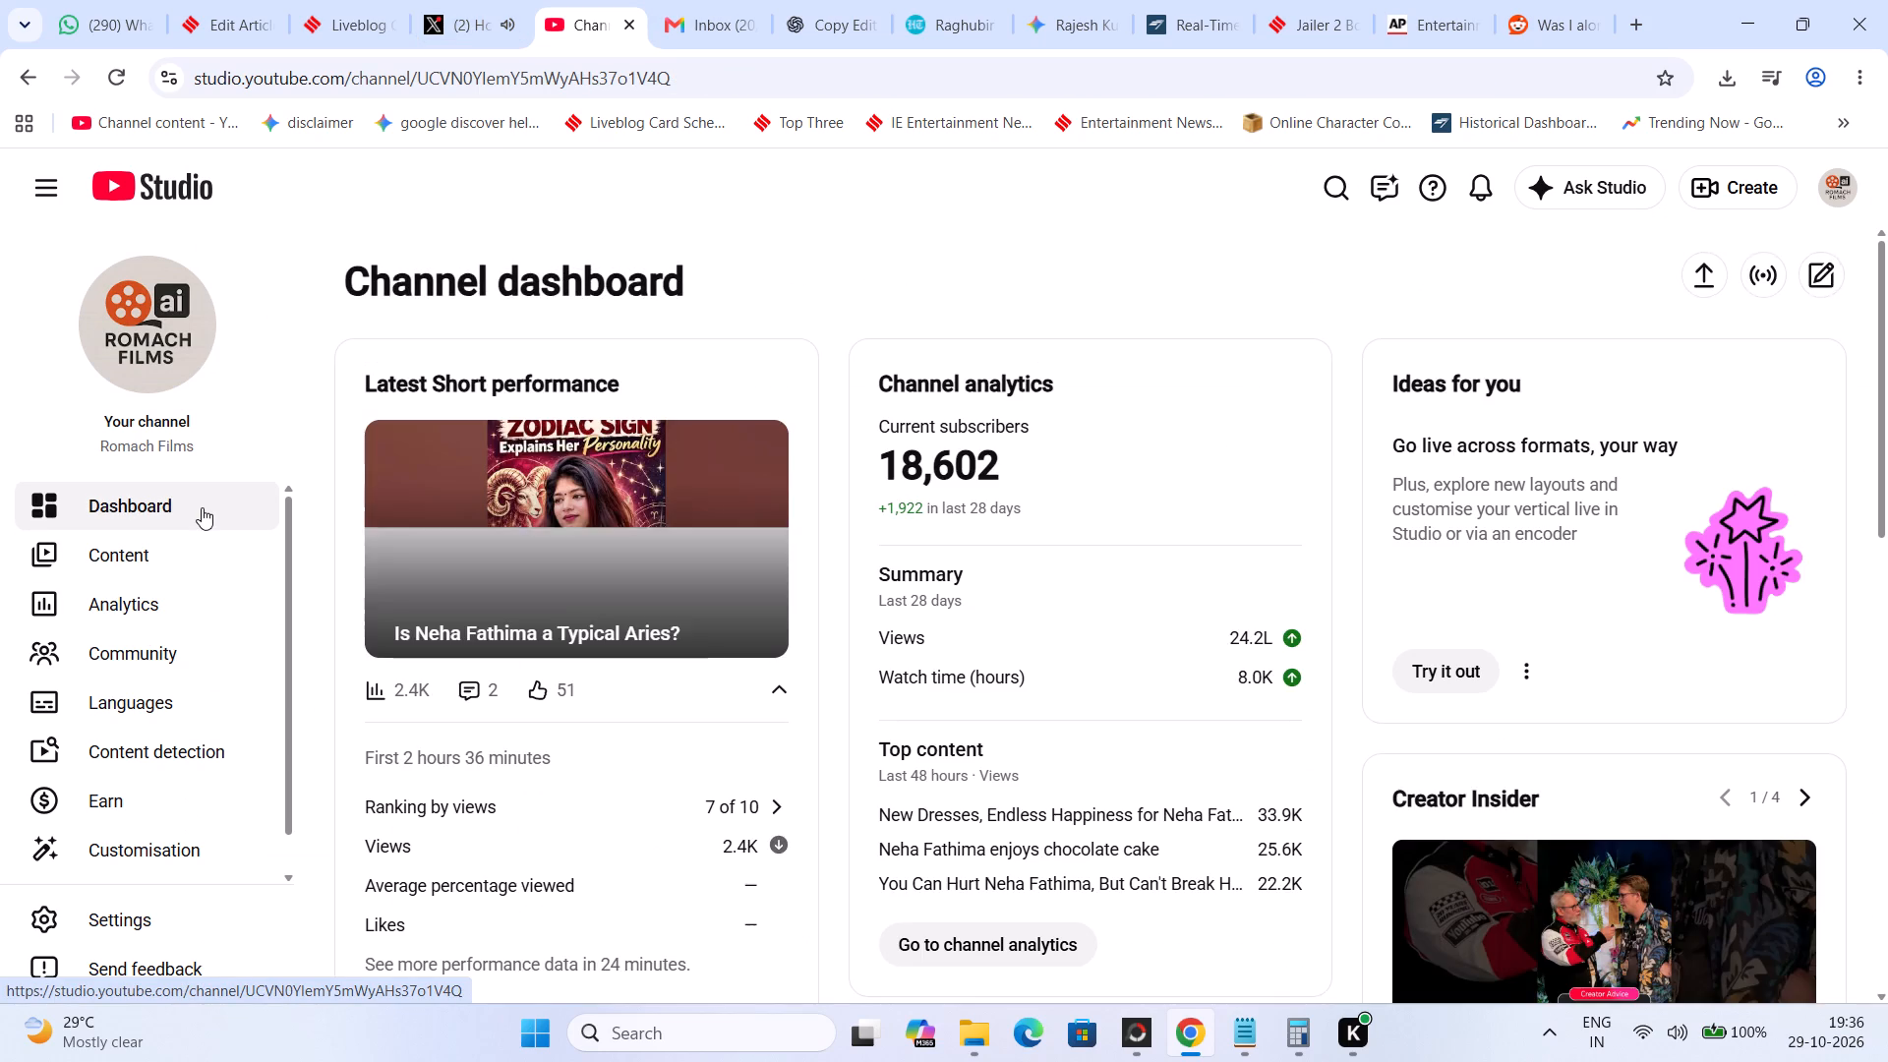
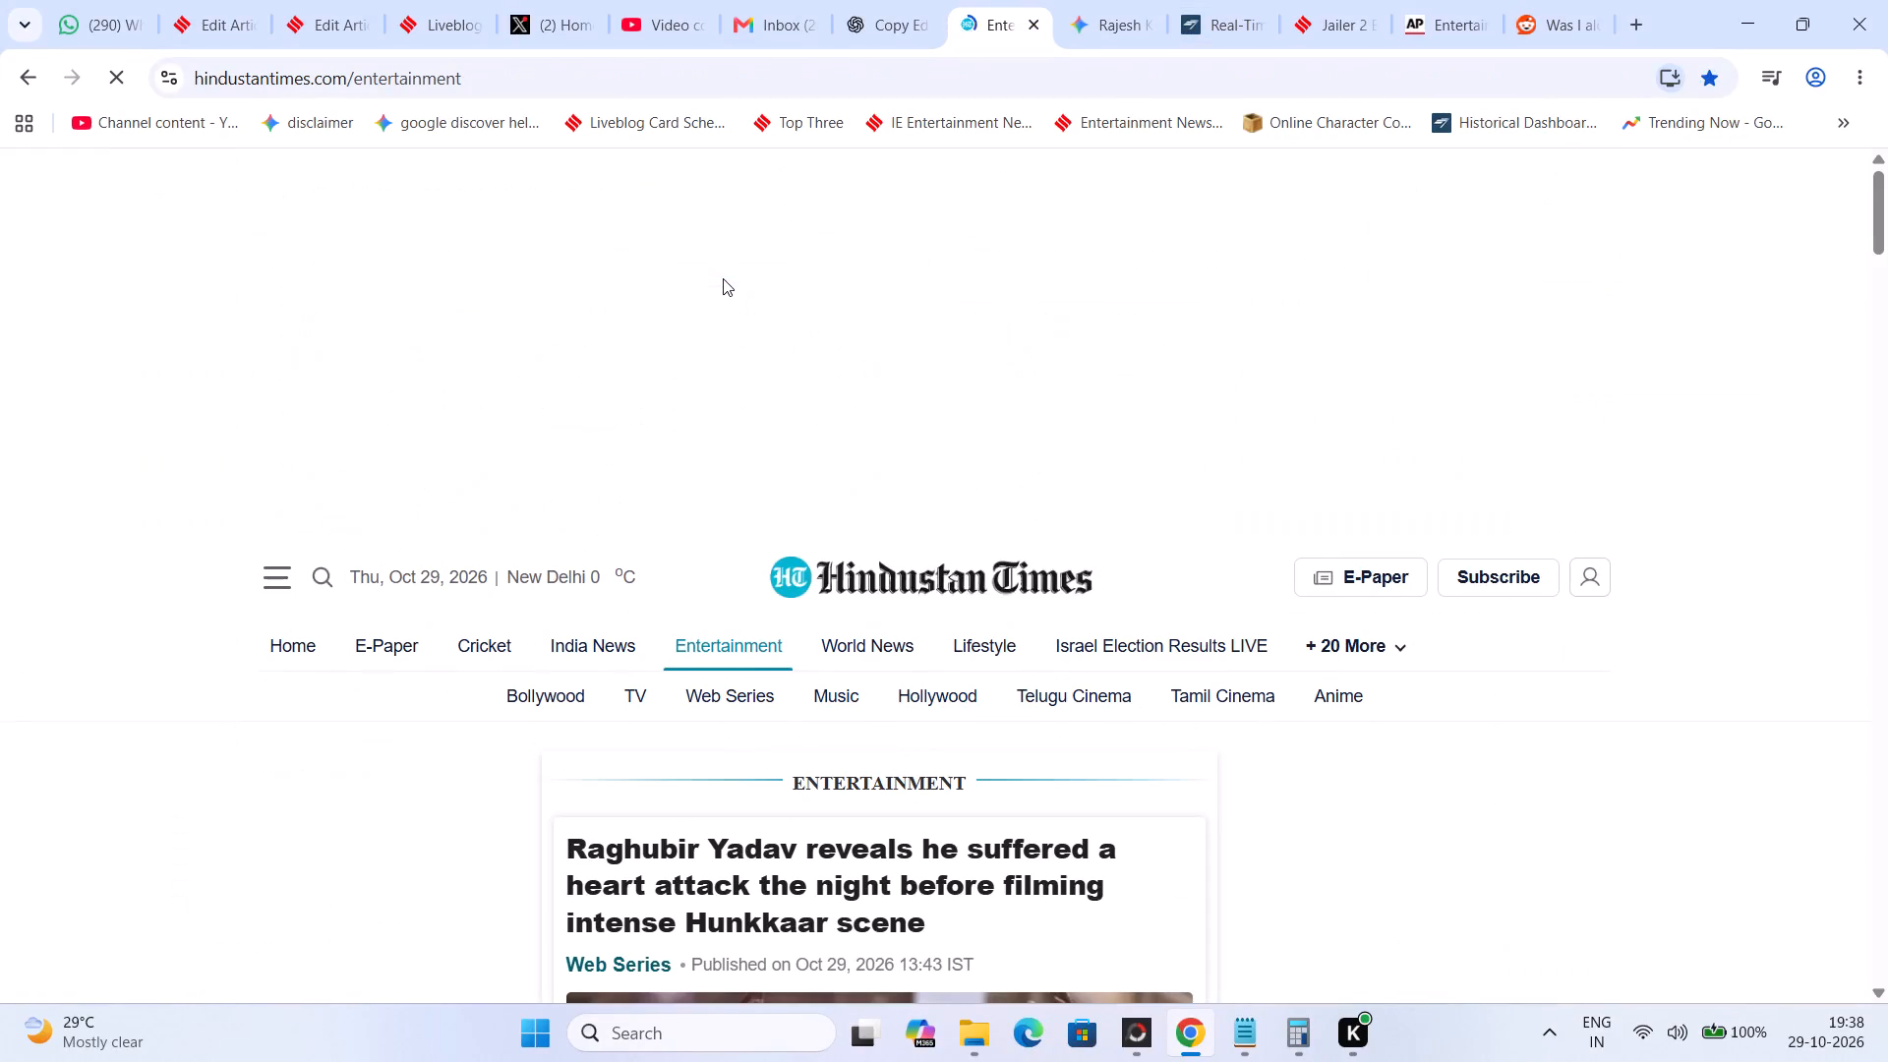
Skim the latest stories on the Hindustan Times entertainment page, including the Karwa Chauth and Ramayana song items.
{"action": "scroll", "coordinate": [752, 641], "scroll_direction": "down", "scroll_amount": 9}
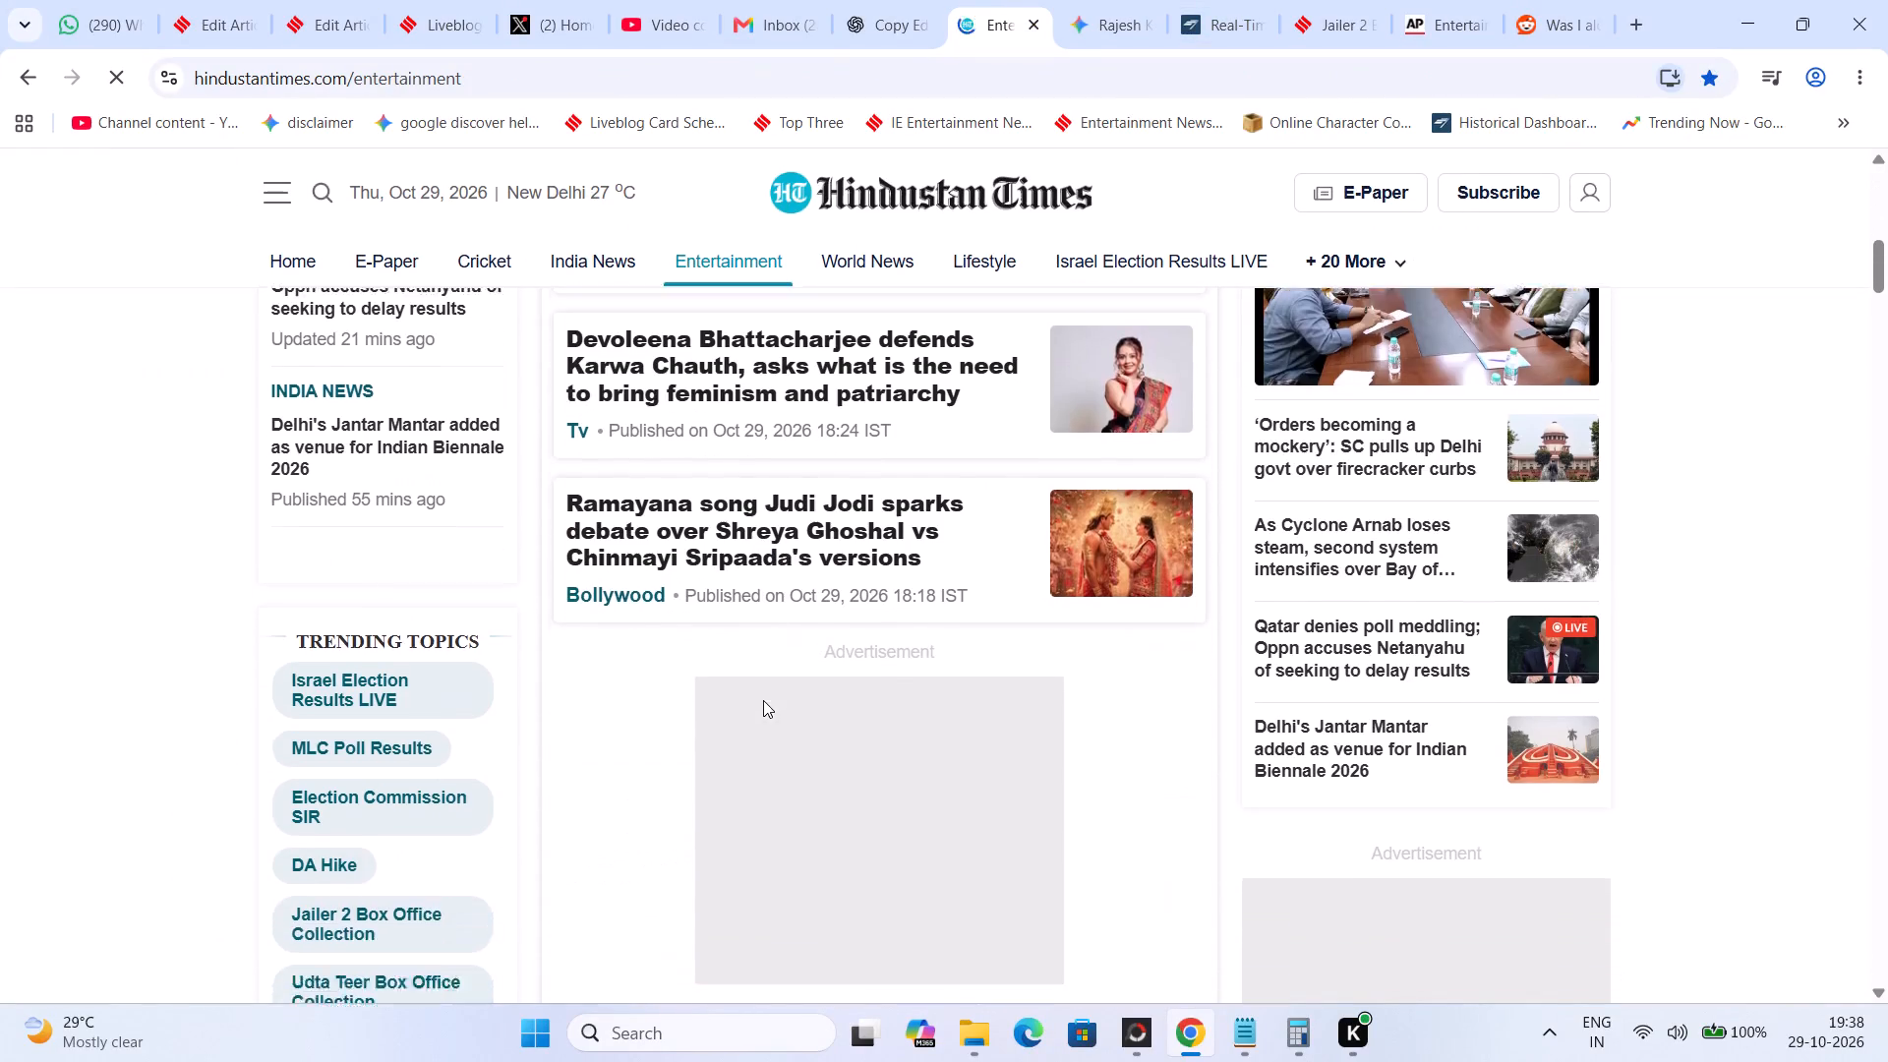
Go to the published Jailer 2 box office live blog and select the opening of its headline through "Day 14 Live Update".
{"action": "left_click", "coordinate": [668, 0]}
{"action": "left_click", "coordinate": [337, 0]}
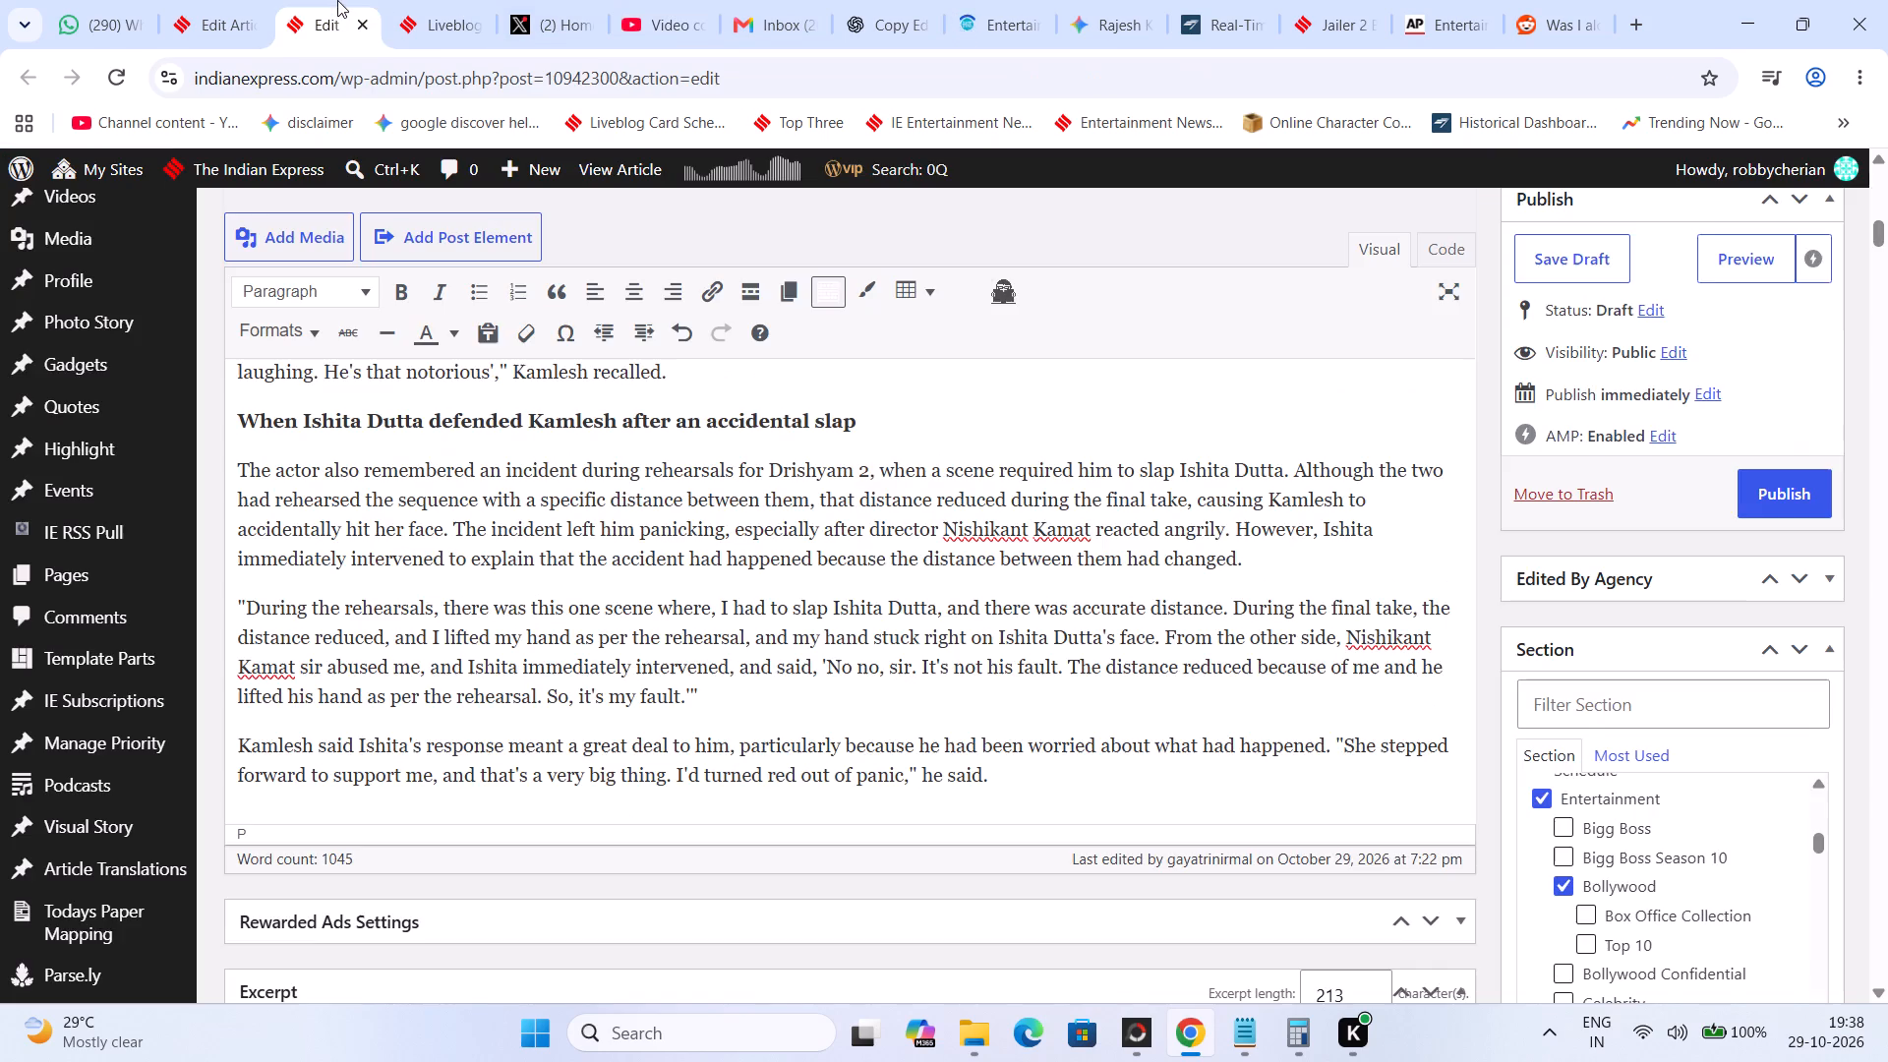
{"action": "left_click", "coordinate": [415, 0]}
{"action": "left_click", "coordinate": [1327, 0]}
{"action": "scroll", "coordinate": [916, 672], "scroll_direction": "up", "scroll_amount": 2}
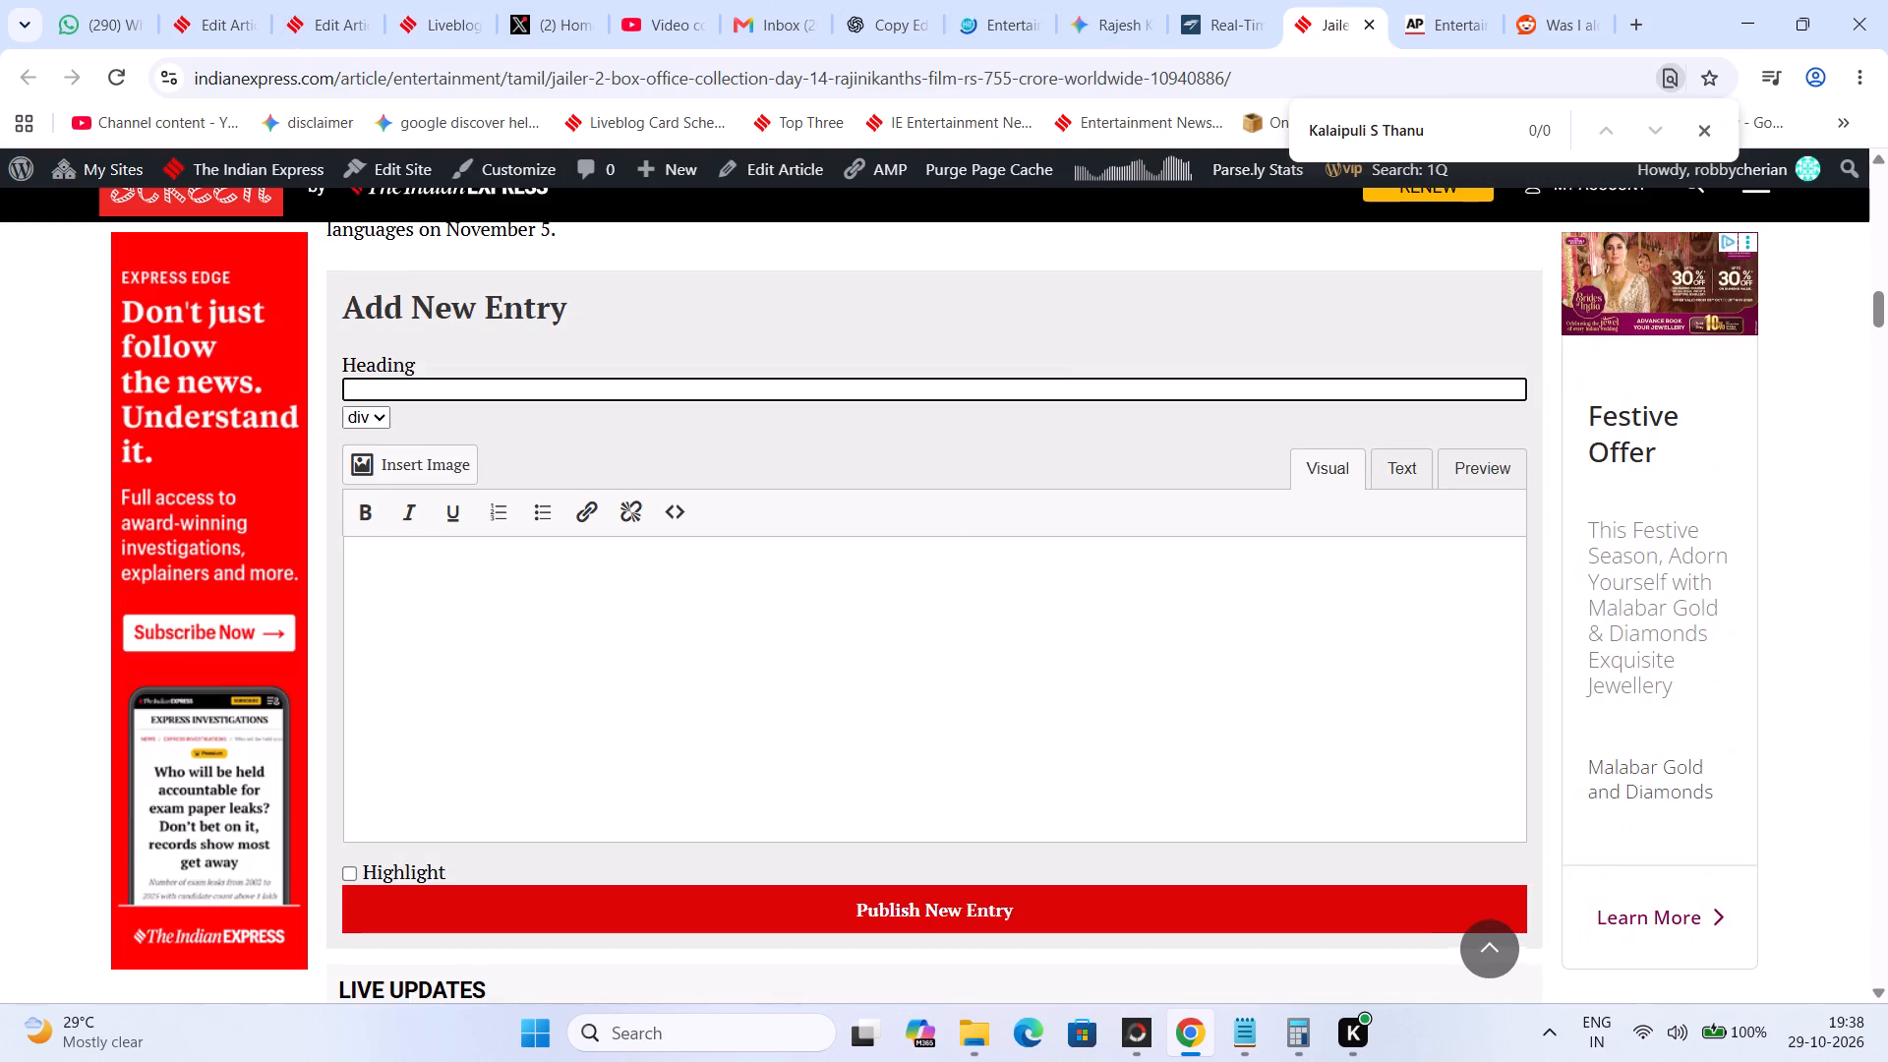
{"action": "scroll", "coordinate": [916, 739], "scroll_direction": "up", "scroll_amount": 20}
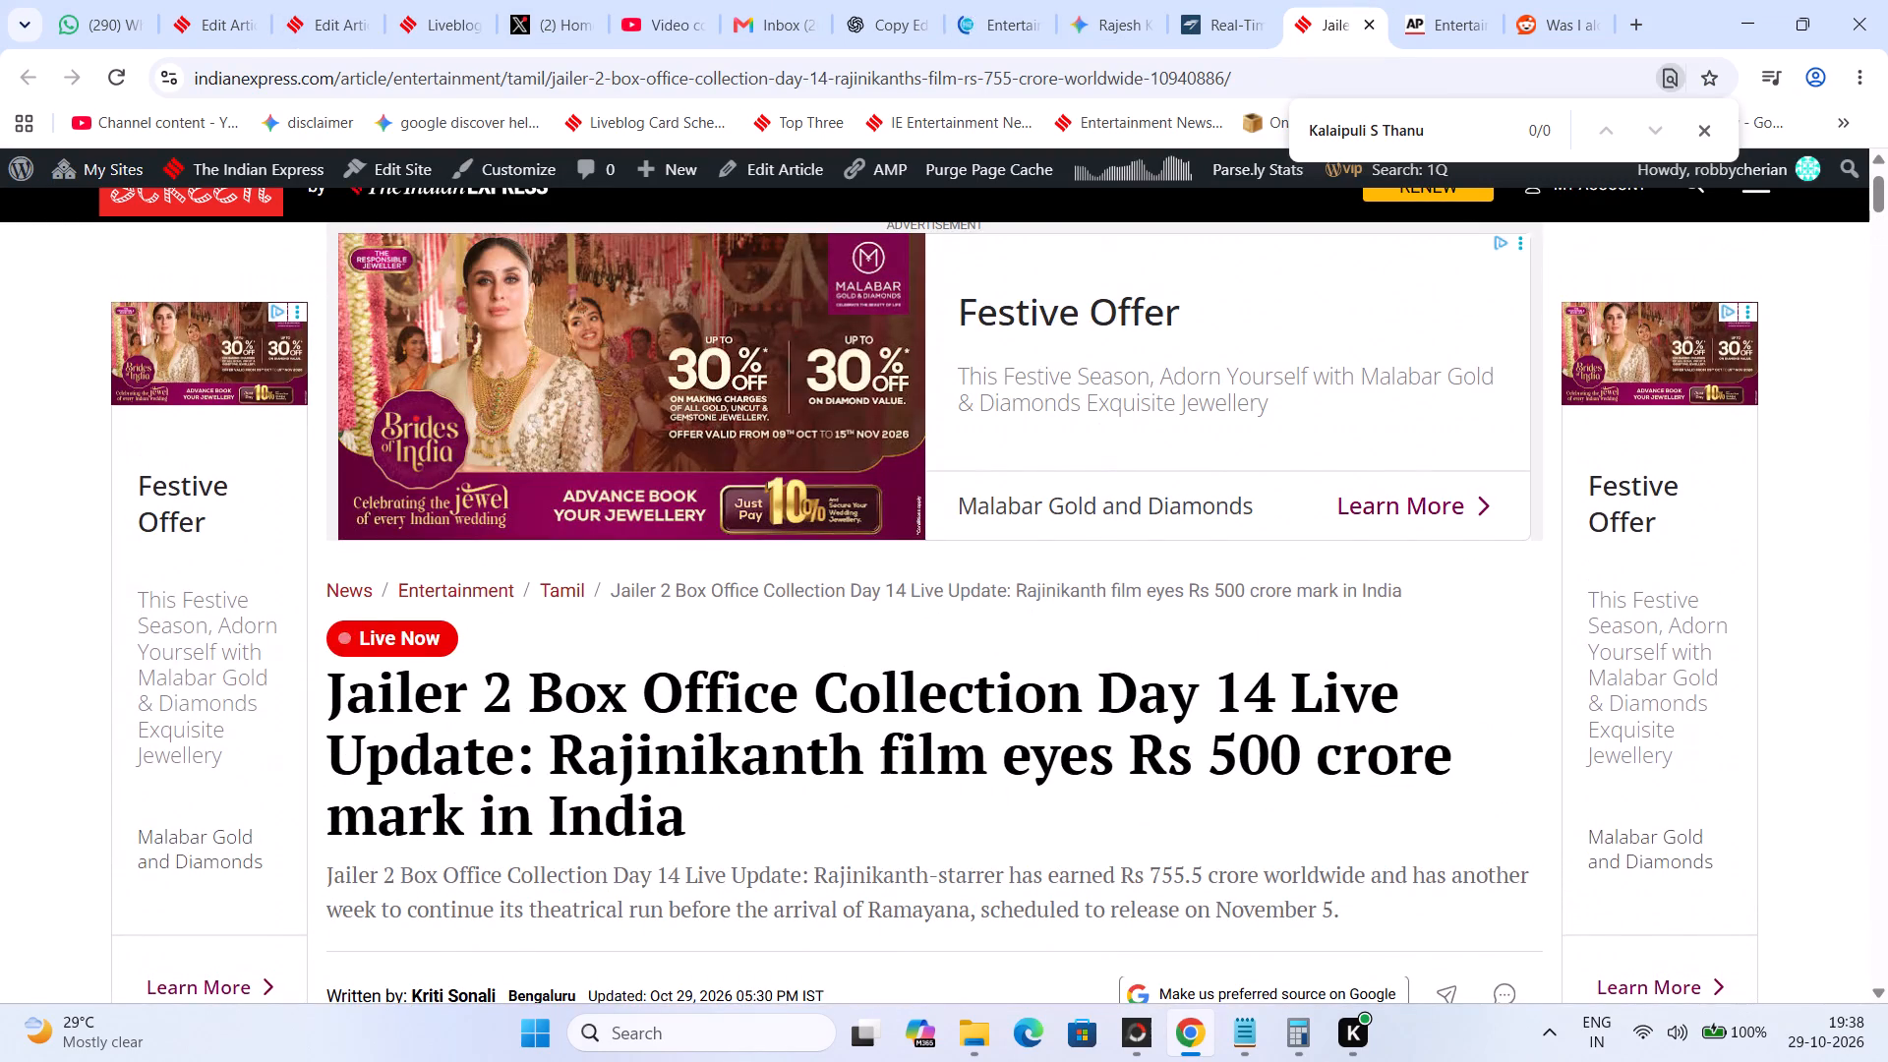
{"action": "left_click_drag", "start_coordinate": [509, 758], "coordinate": [338, 711]}
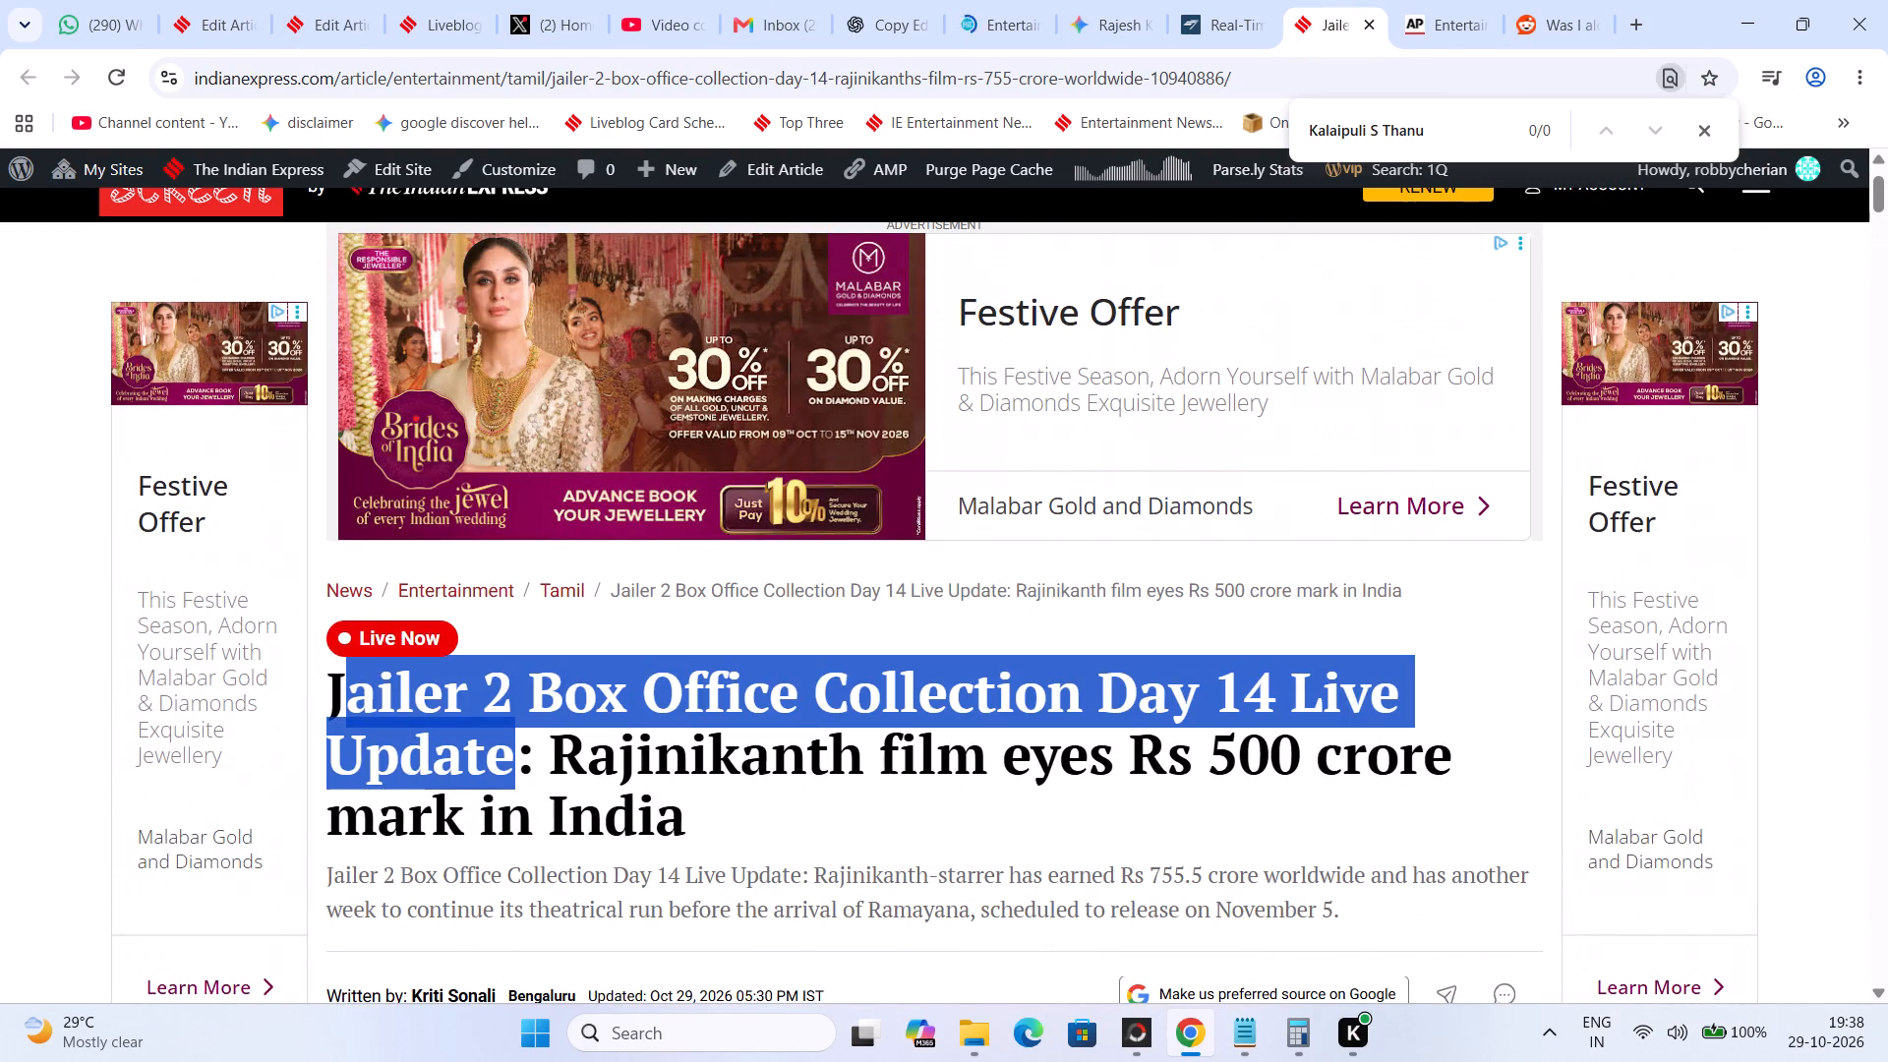
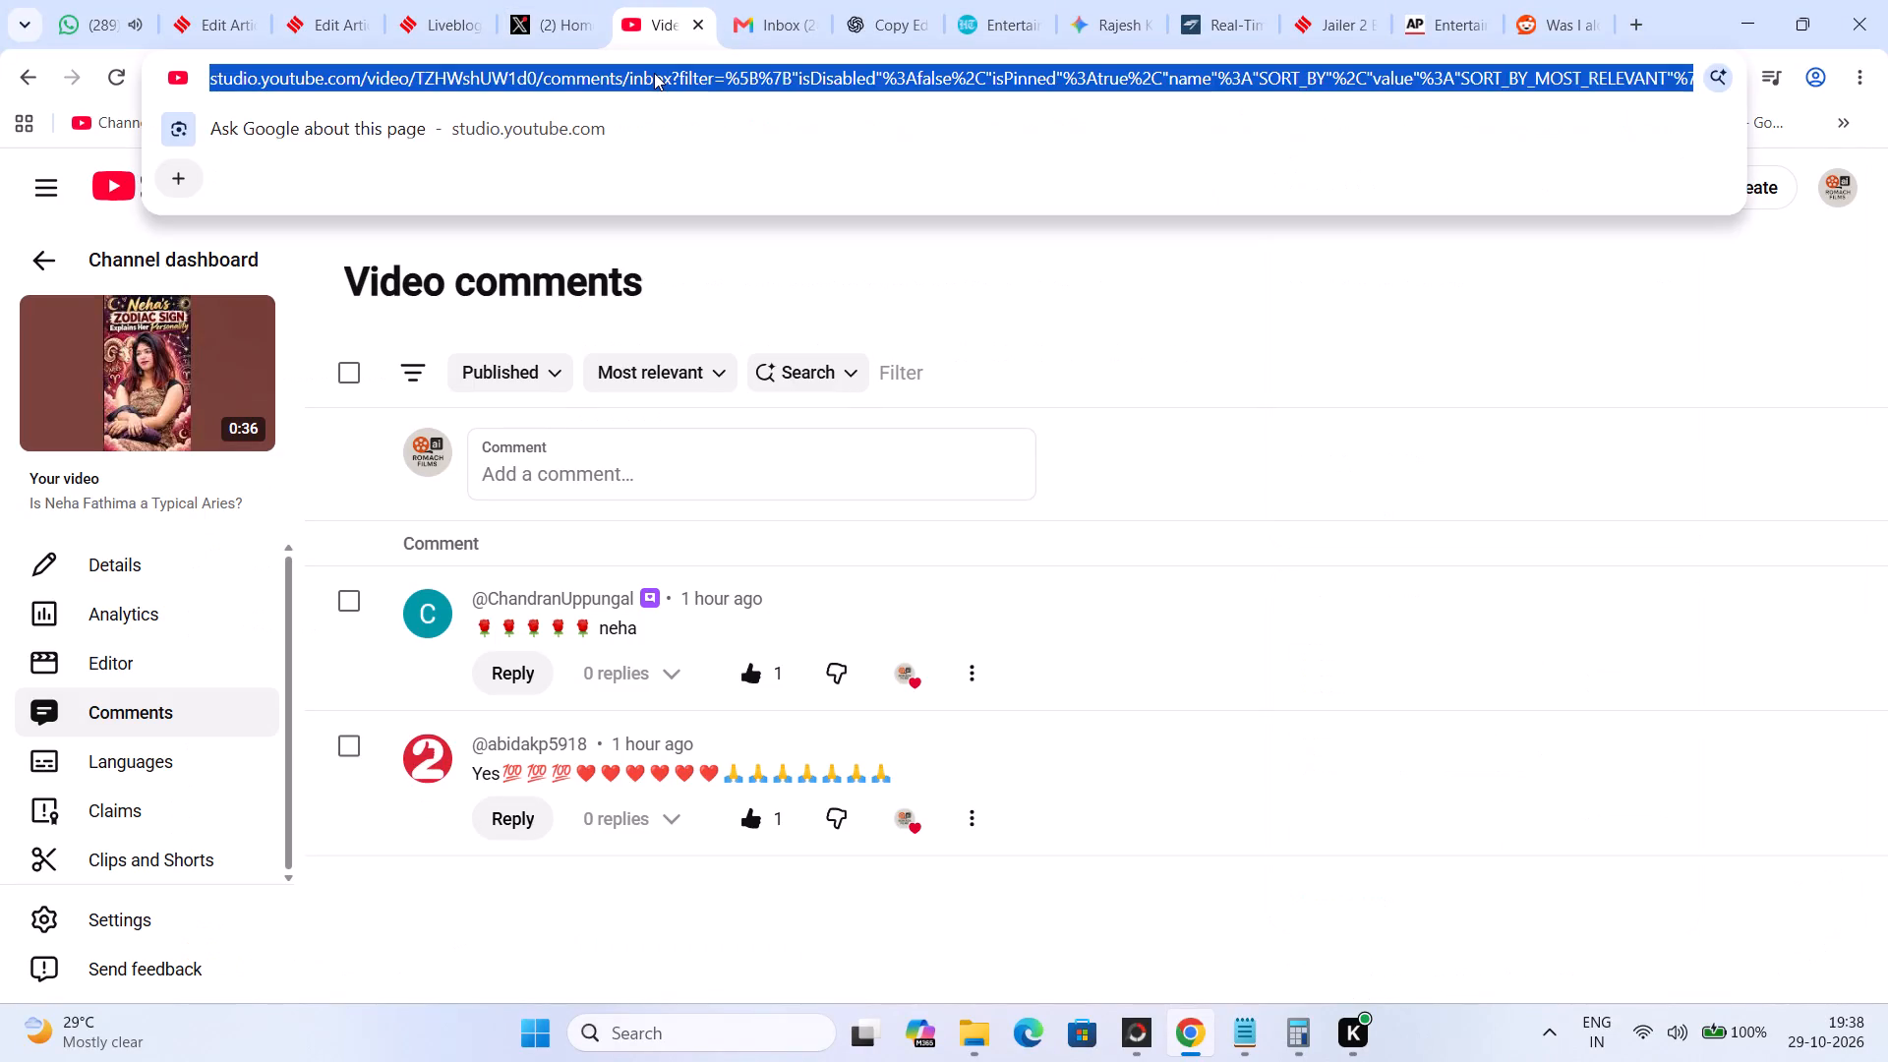
Leave the Short's comments page in YouTube Studio and open the main youtube.com site in the same tab.
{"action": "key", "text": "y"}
{"action": "left_click", "coordinate": [653, 115]}
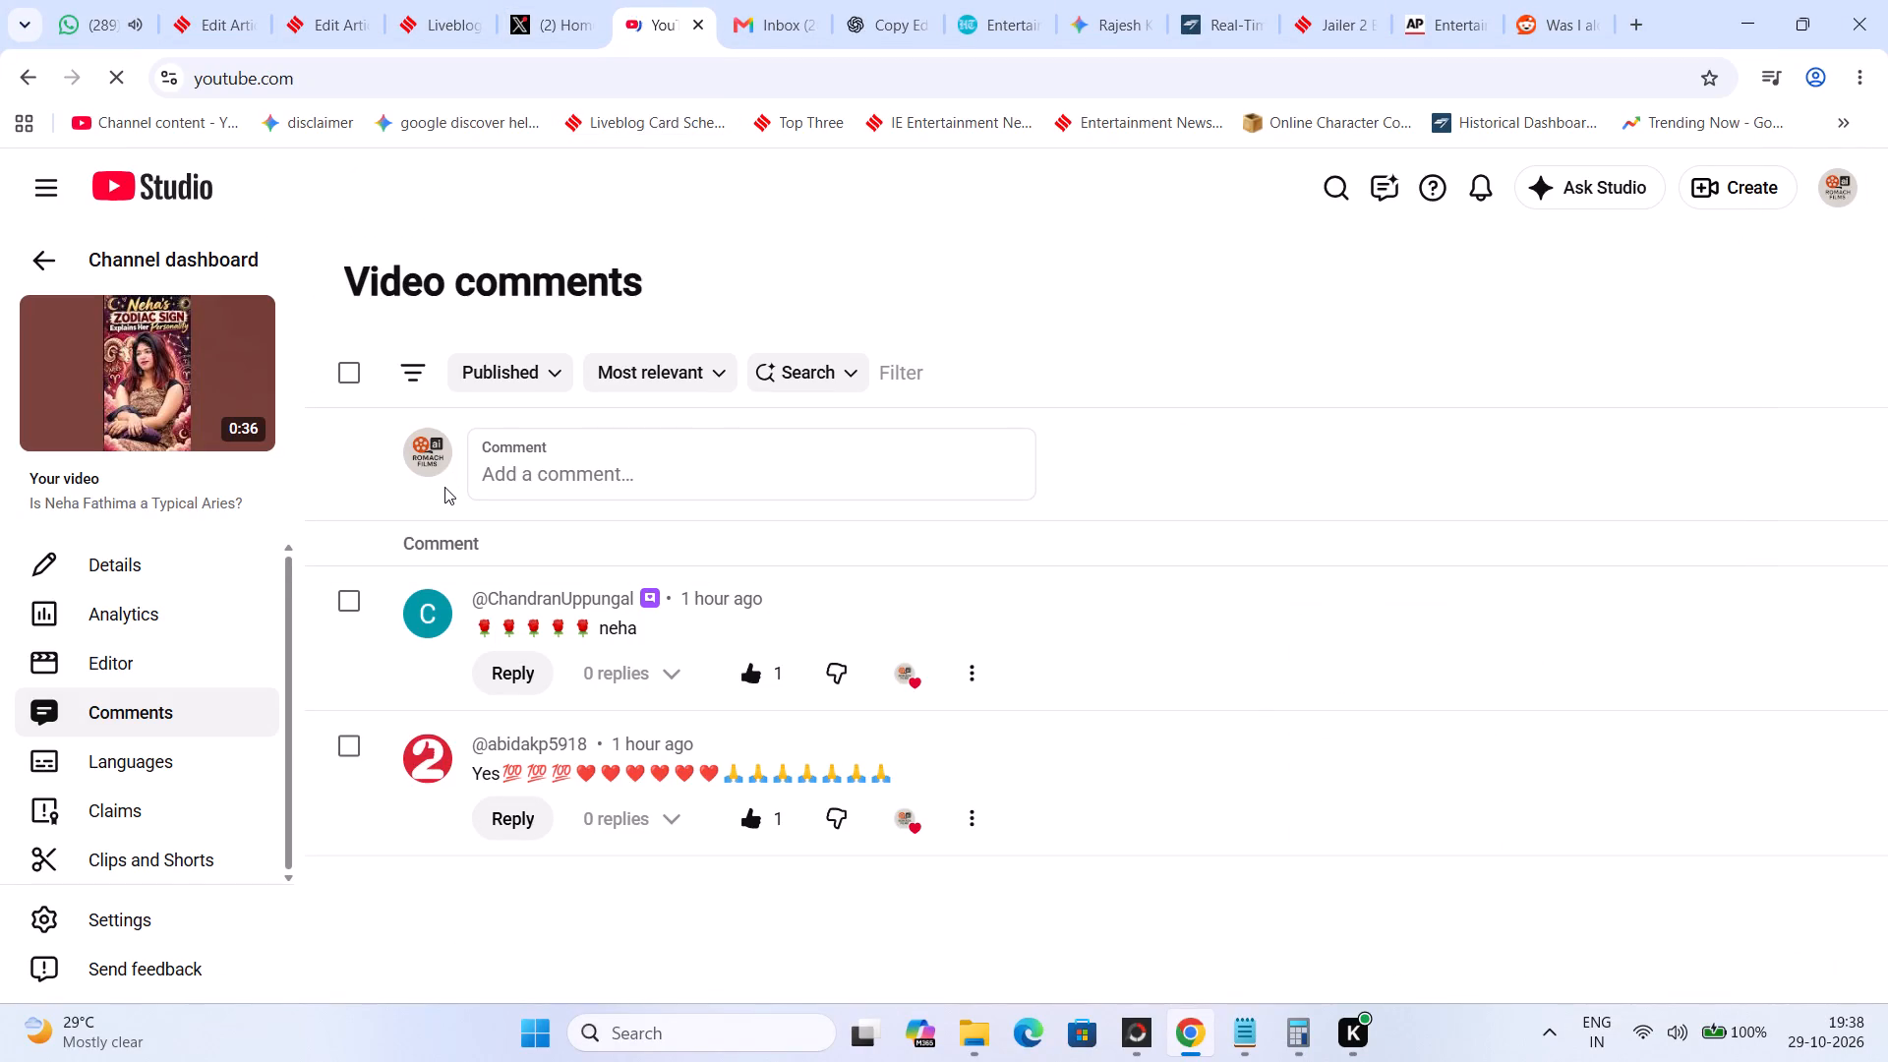
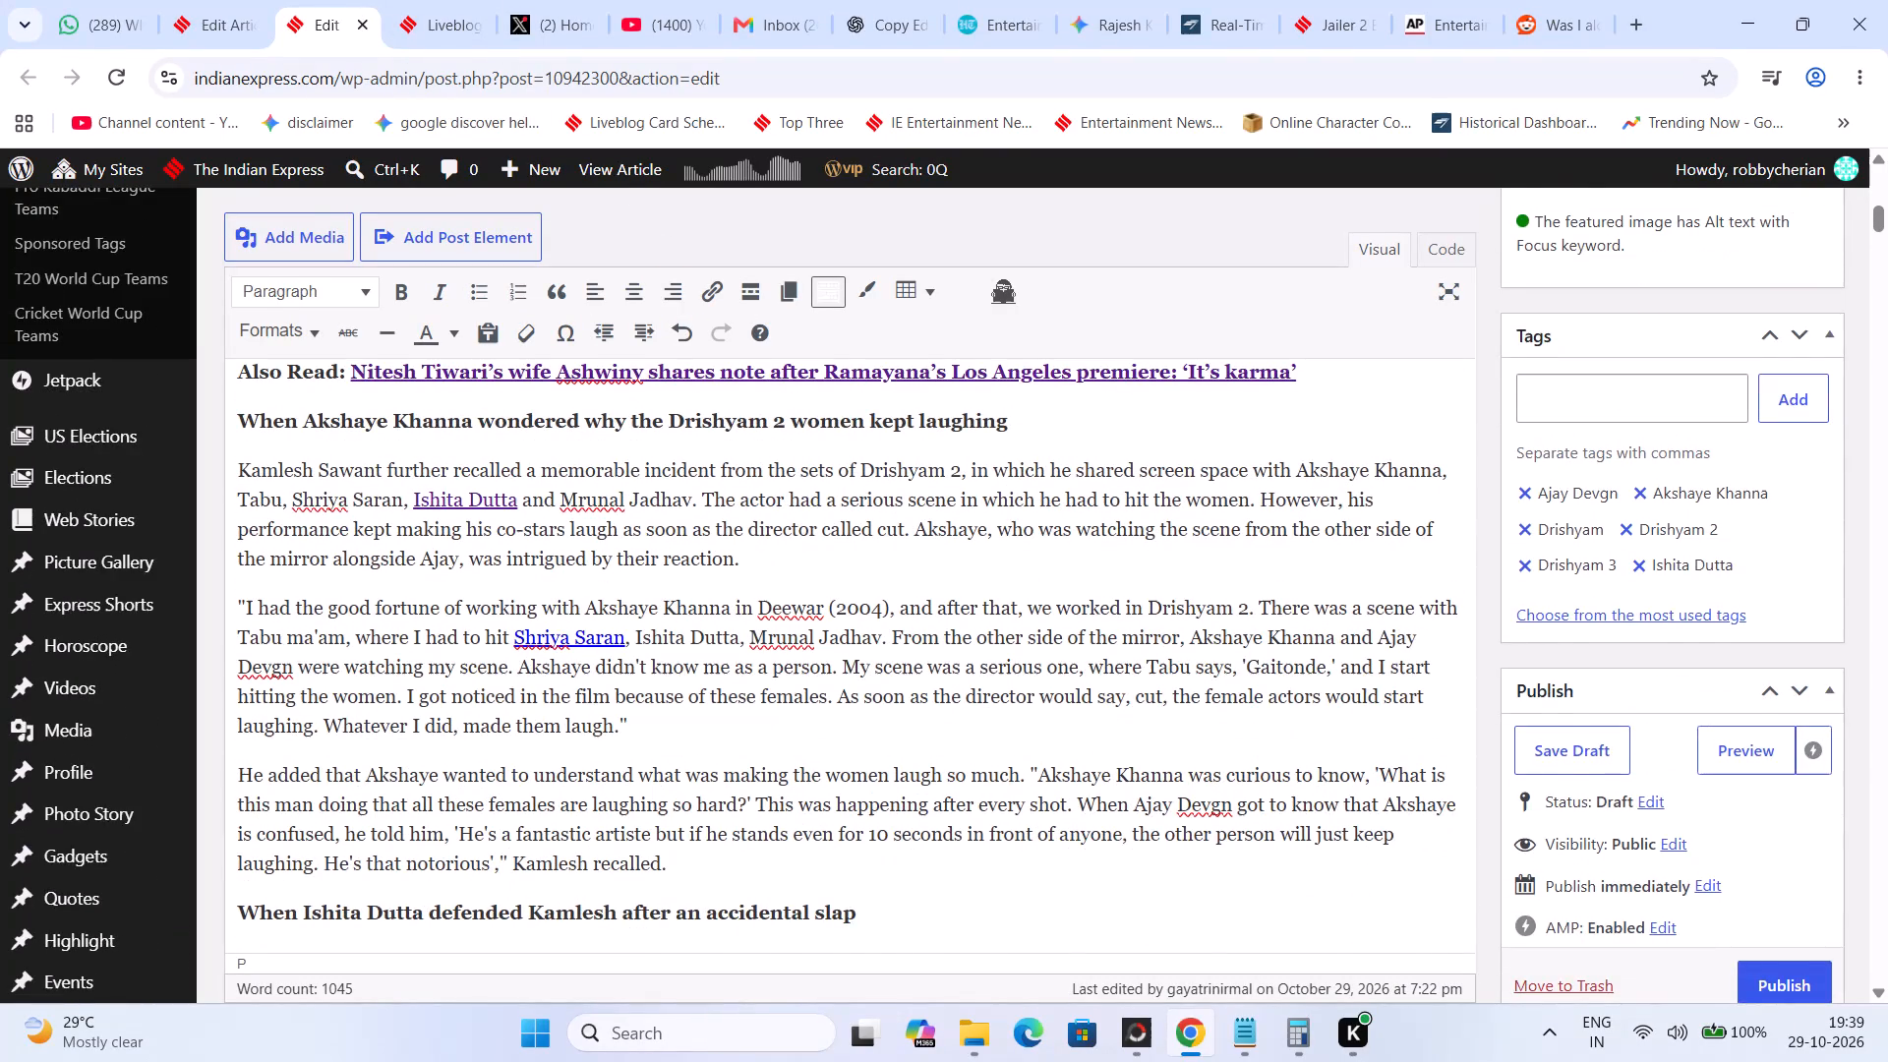
Proofread the draft's section under the heading "When Ishita Dutta defended Kamlesh after an accidental slap".
{"action": "scroll", "coordinate": [688, 557], "scroll_direction": "down", "scroll_amount": 2}
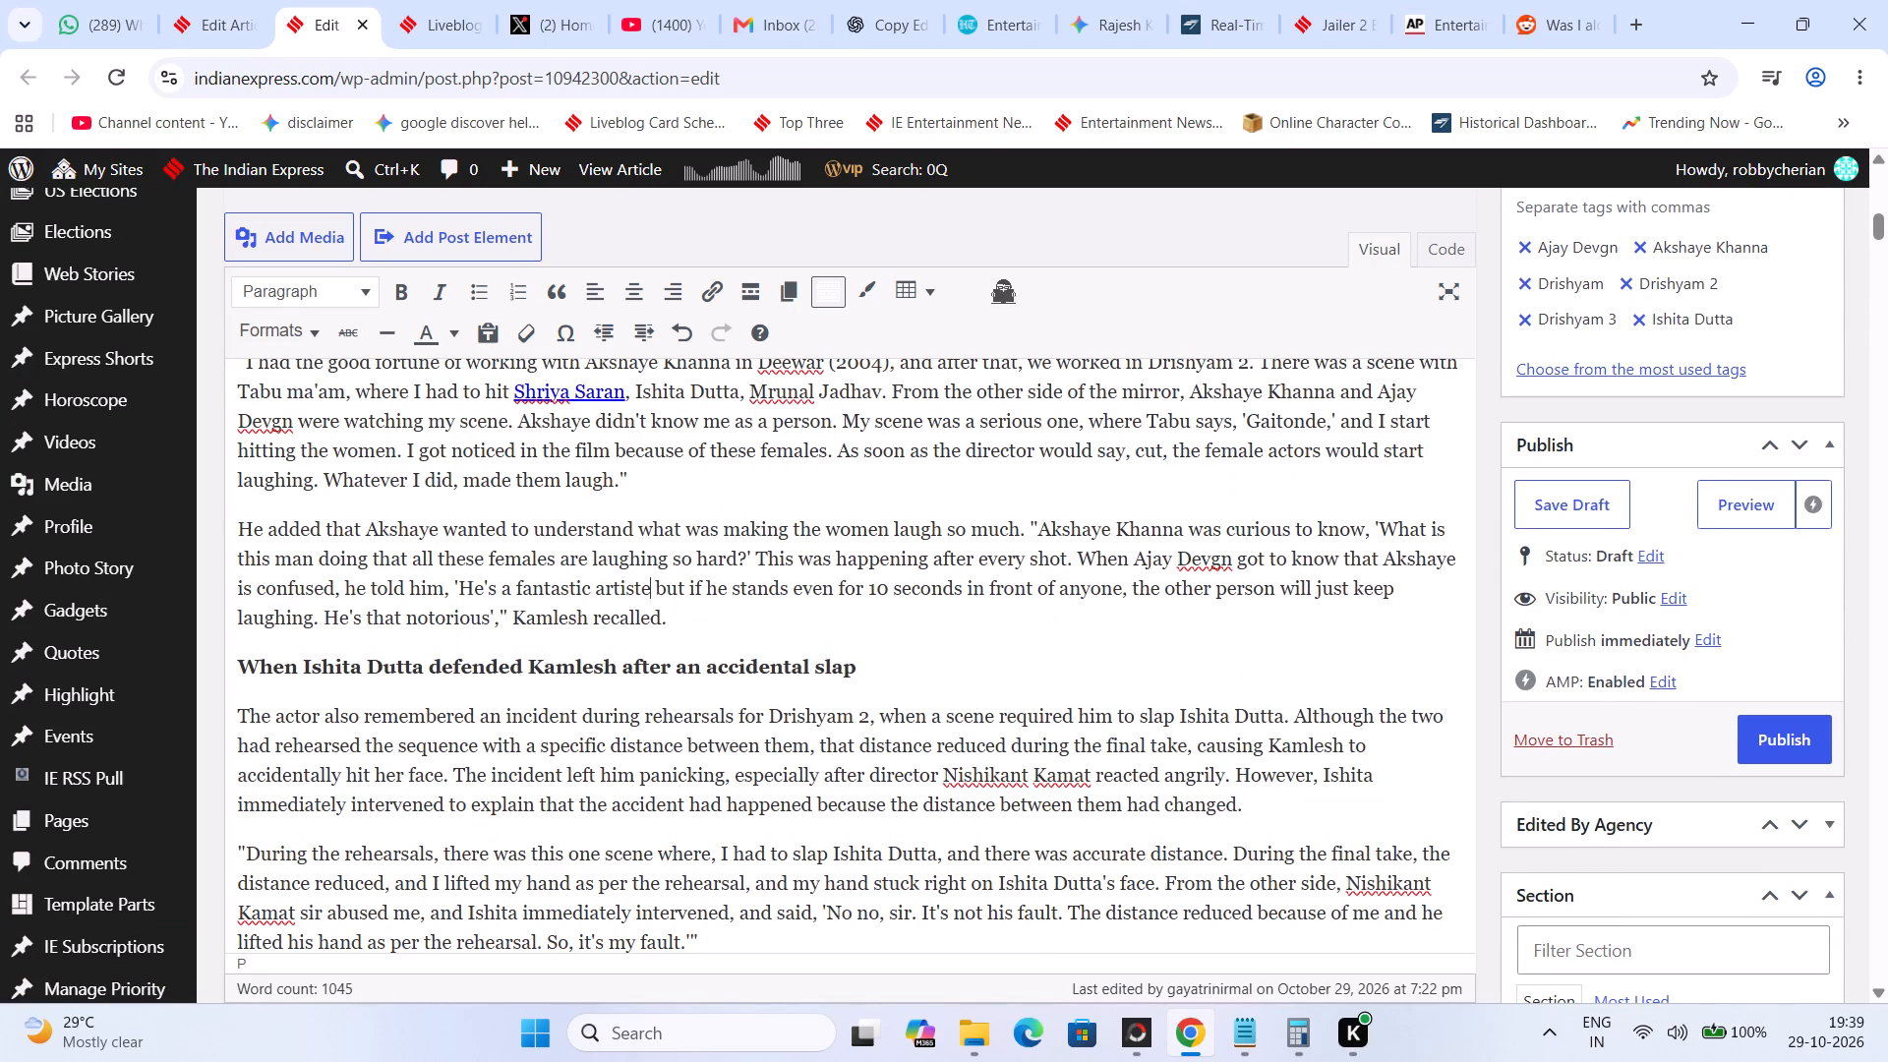
Replace "The actor" with "Kamlesh Sawant" at the start of the paragraph under the accidental slap heading, pasting the name as plain text.
{"action": "scroll", "coordinate": [247, 700], "scroll_direction": "up", "scroll_amount": 2}
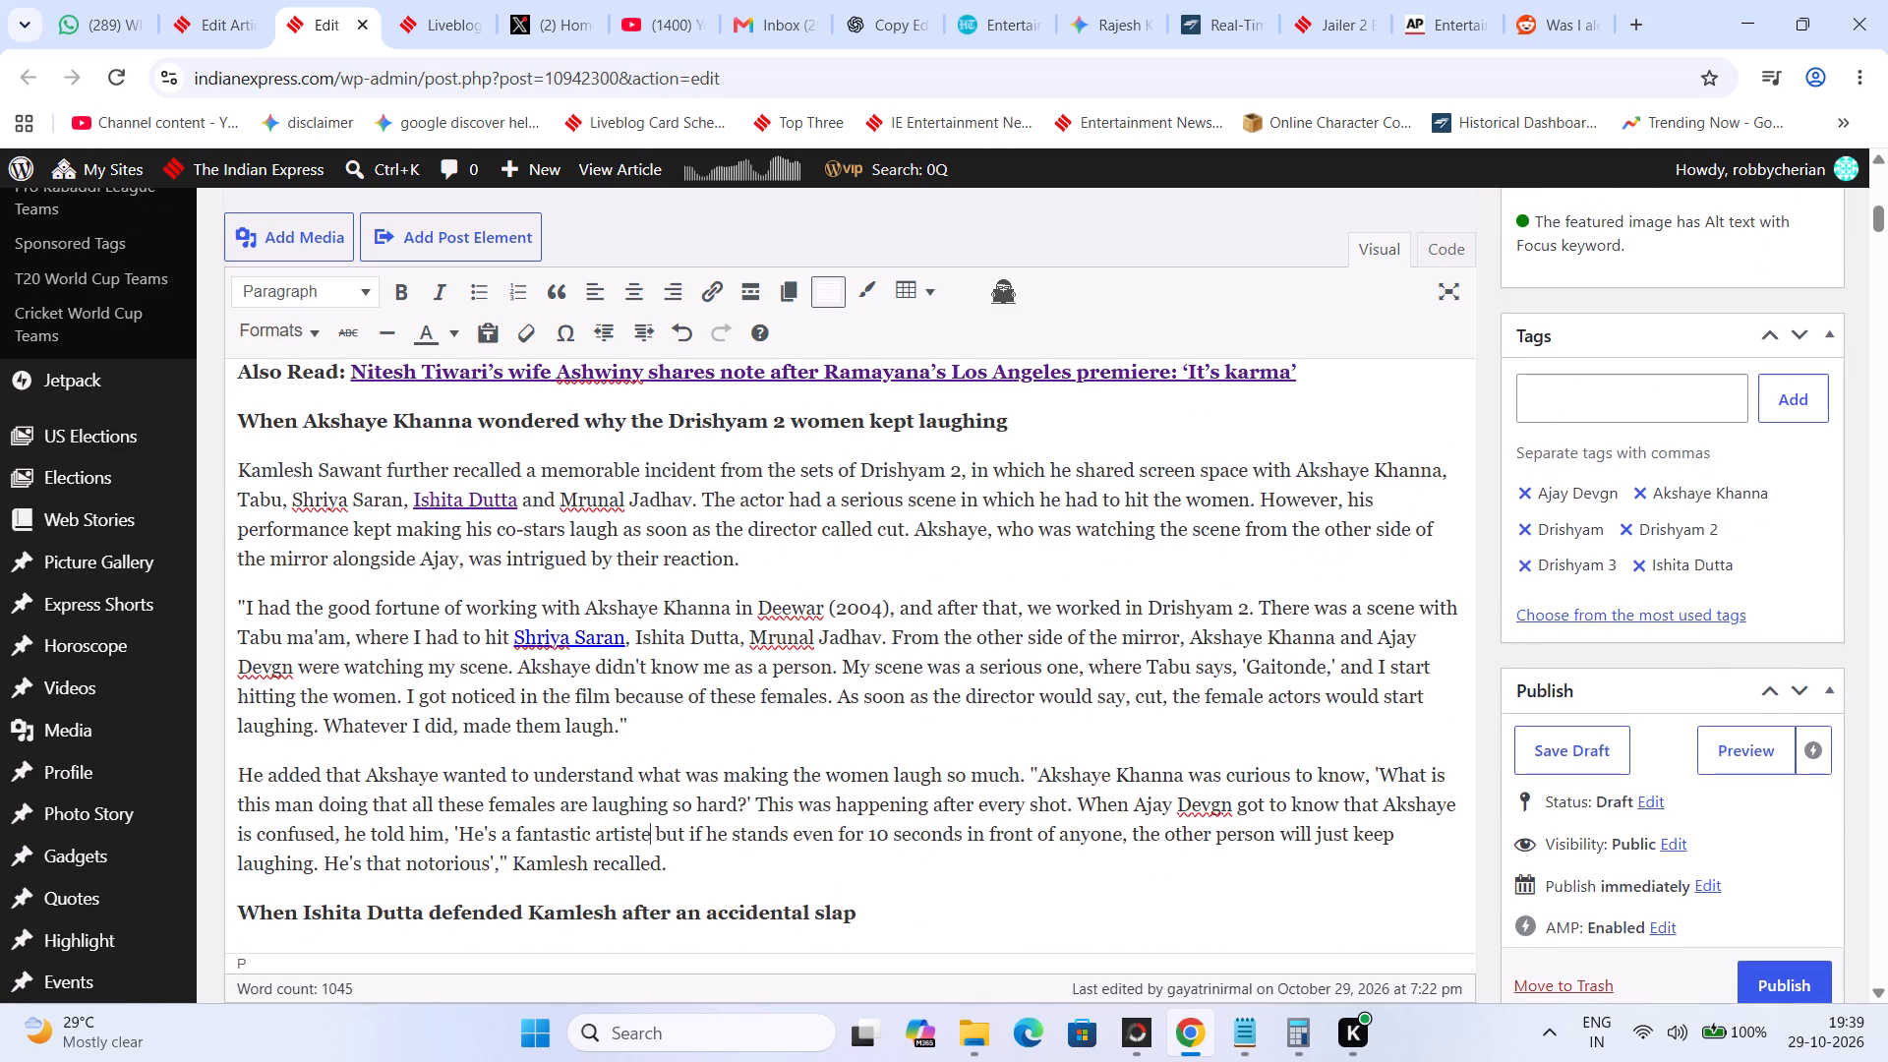
{"action": "left_click", "coordinate": [377, 470]}
{"action": "left_click_drag", "start_coordinate": [380, 475], "coordinate": [203, 441]}
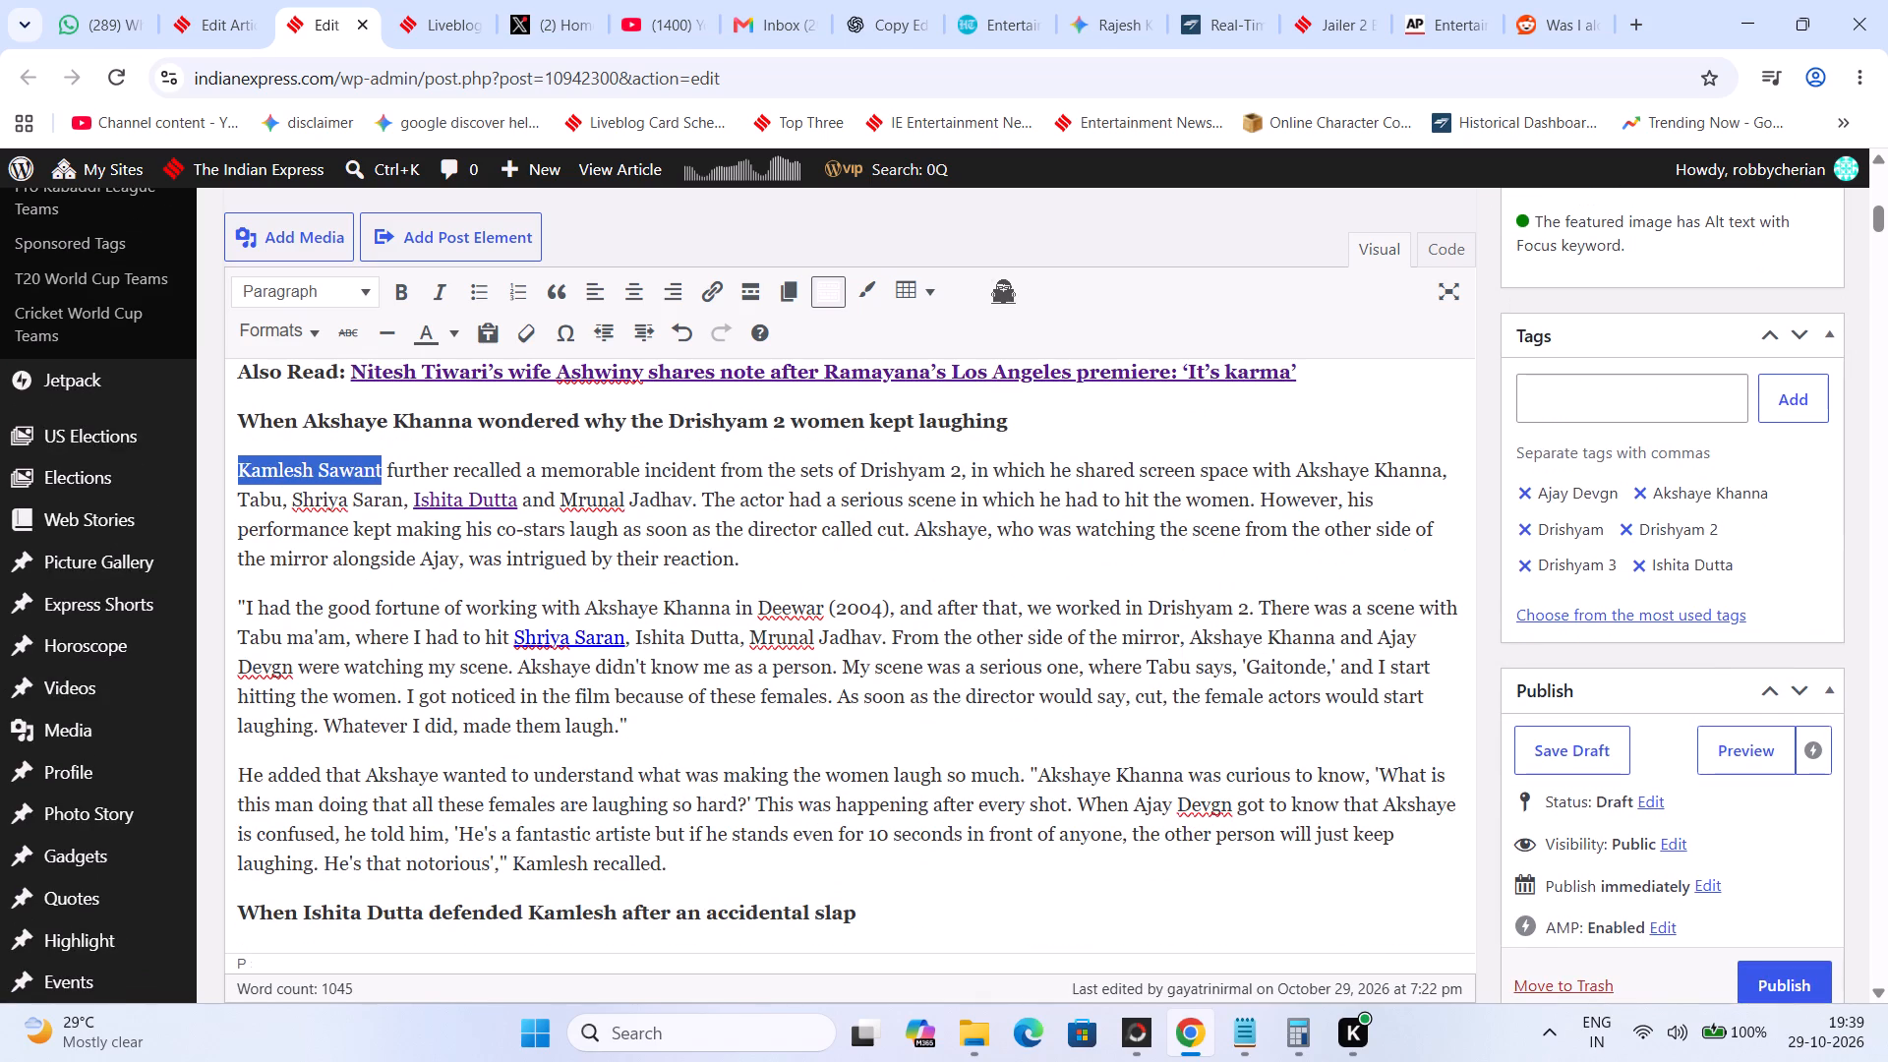
{"action": "left_click_drag", "start_coordinate": [203, 441], "coordinate": [203, 474]}
{"action": "key", "text": "ctrl+c"}
{"action": "scroll", "coordinate": [278, 734], "scroll_direction": "down", "scroll_amount": 3}
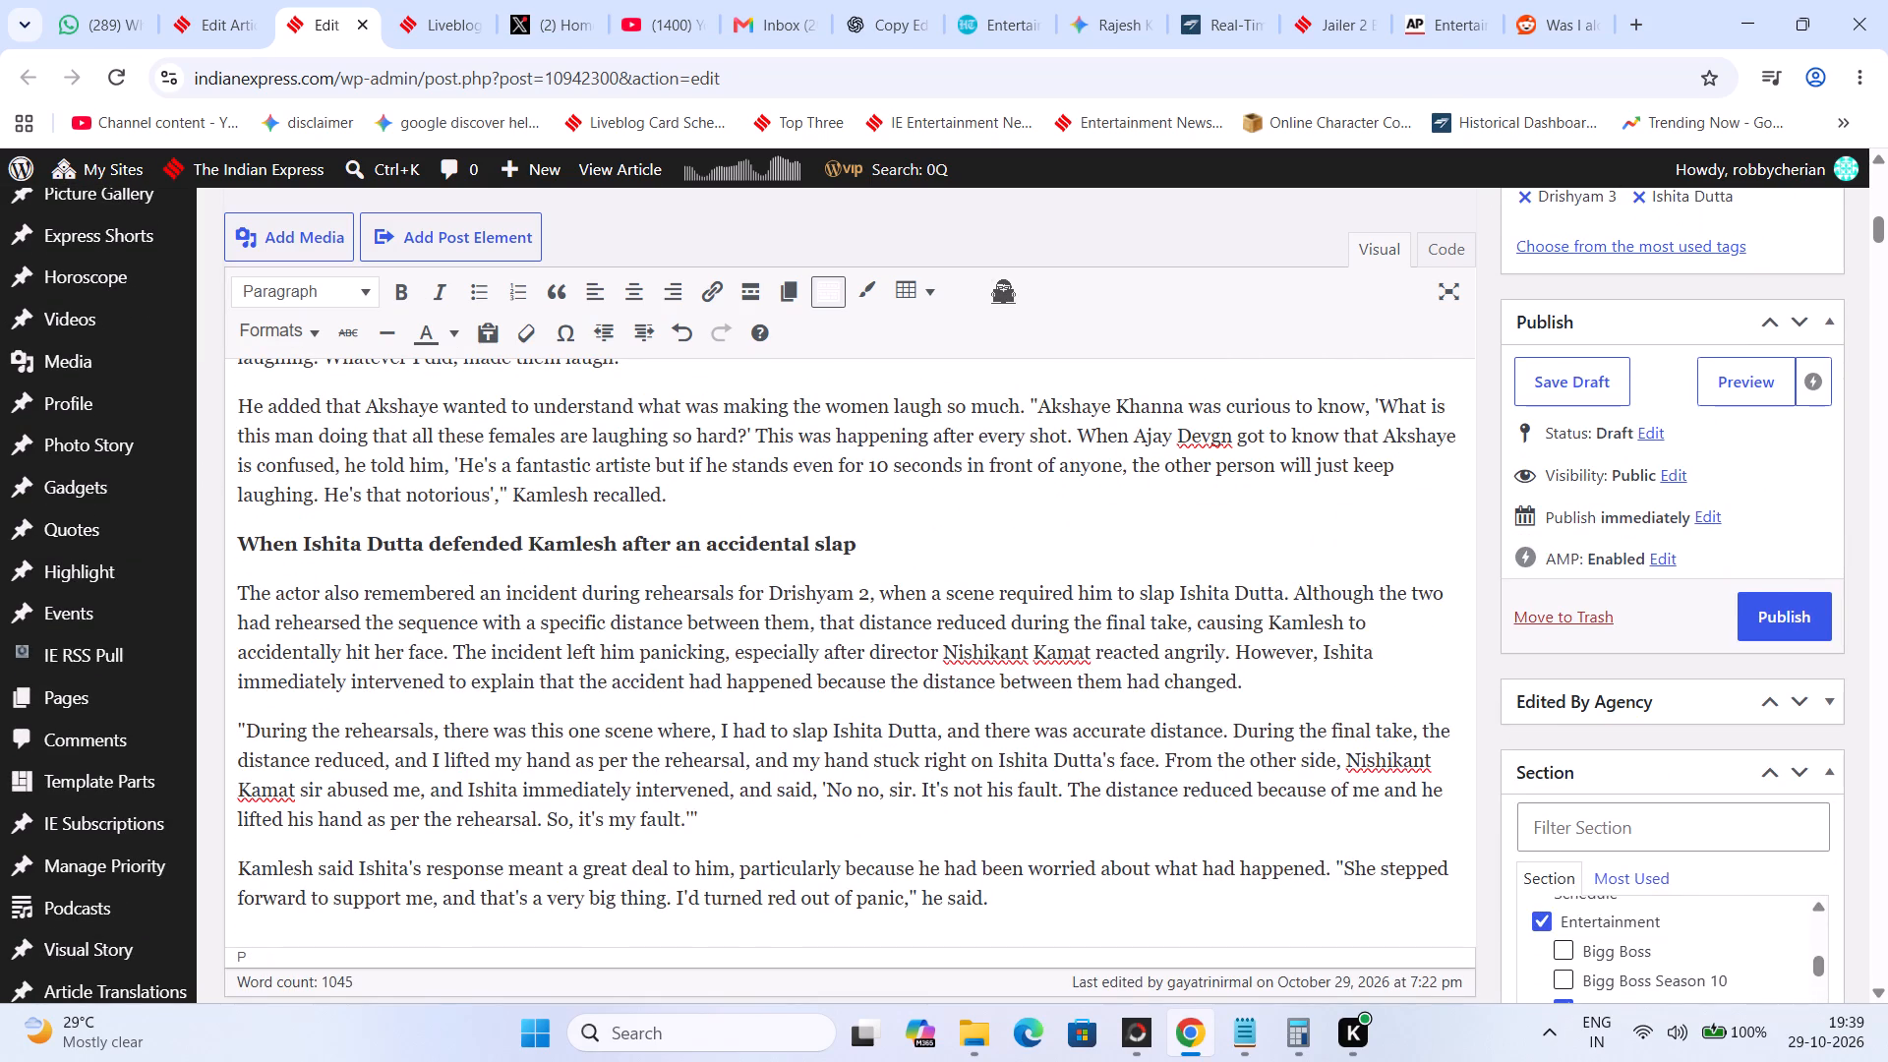
{"action": "left_click_drag", "start_coordinate": [322, 591], "coordinate": [216, 593]}
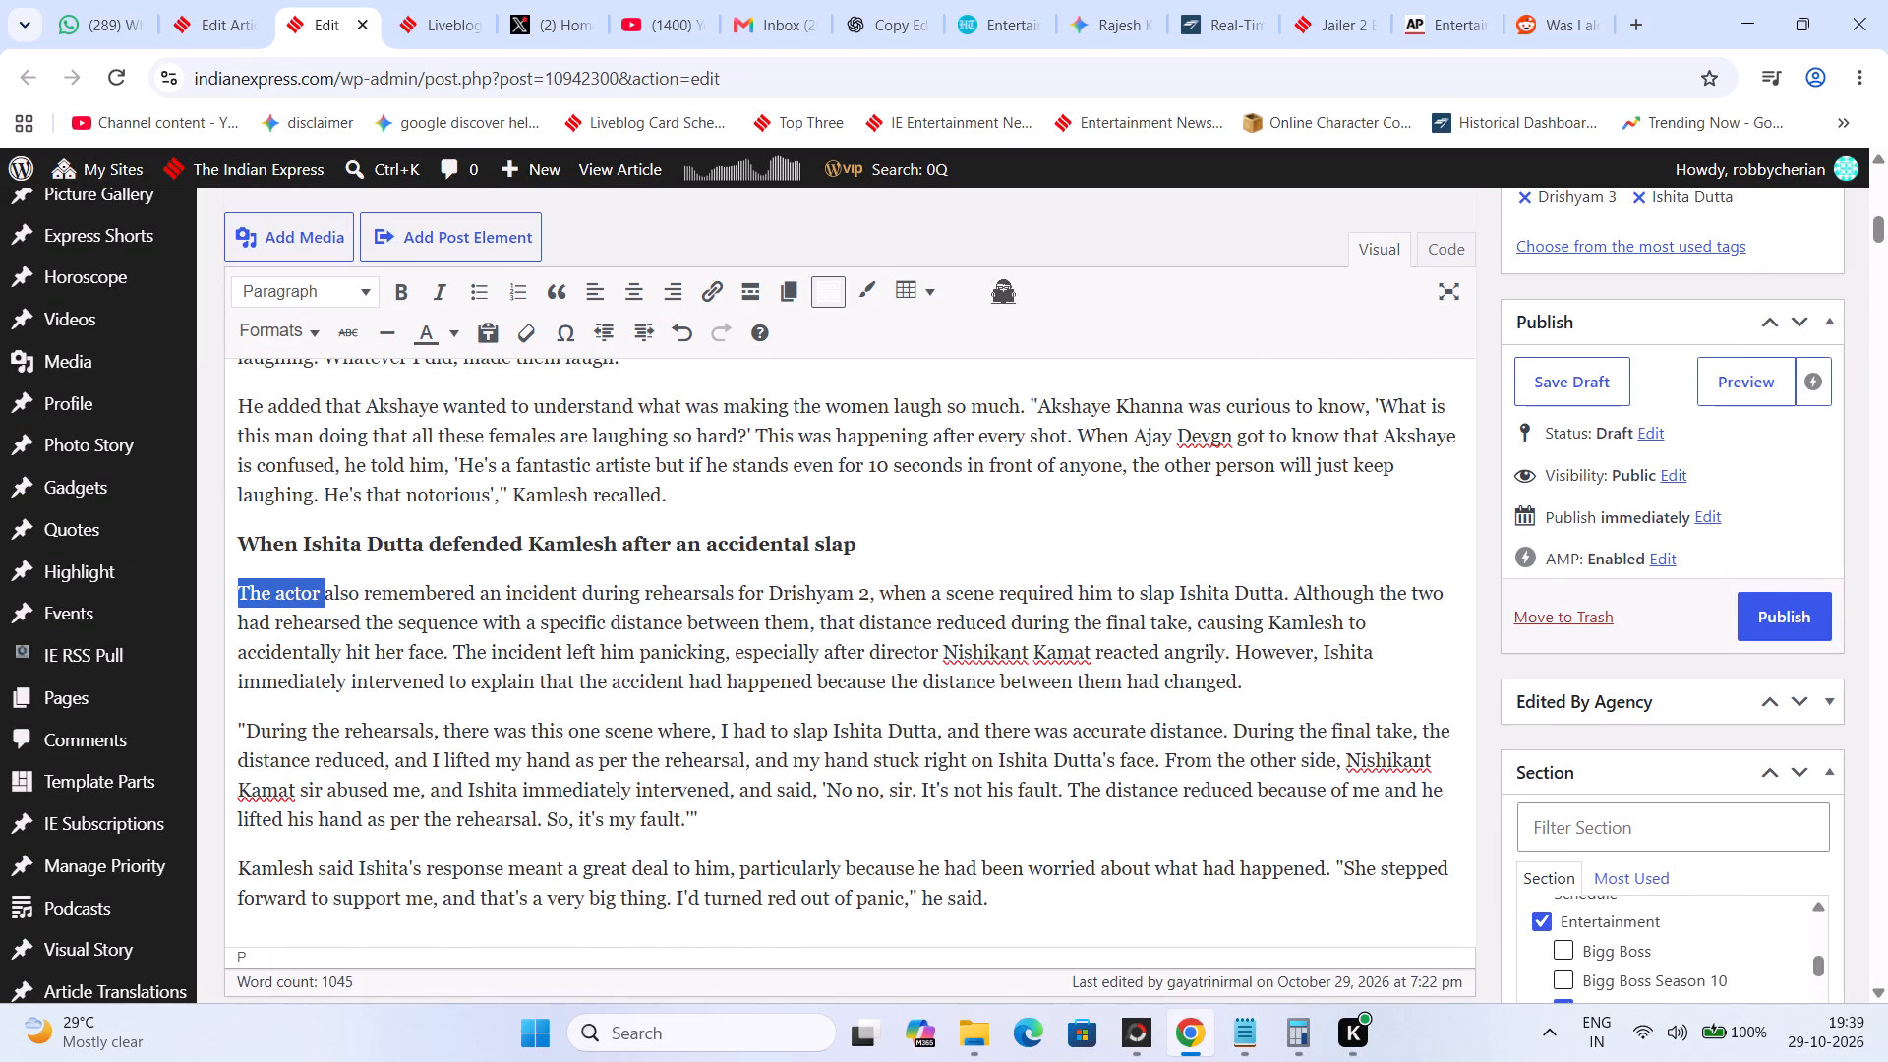
{"action": "right_click", "coordinate": [235, 591]}
{"action": "left_click", "coordinate": [1086, 633]}
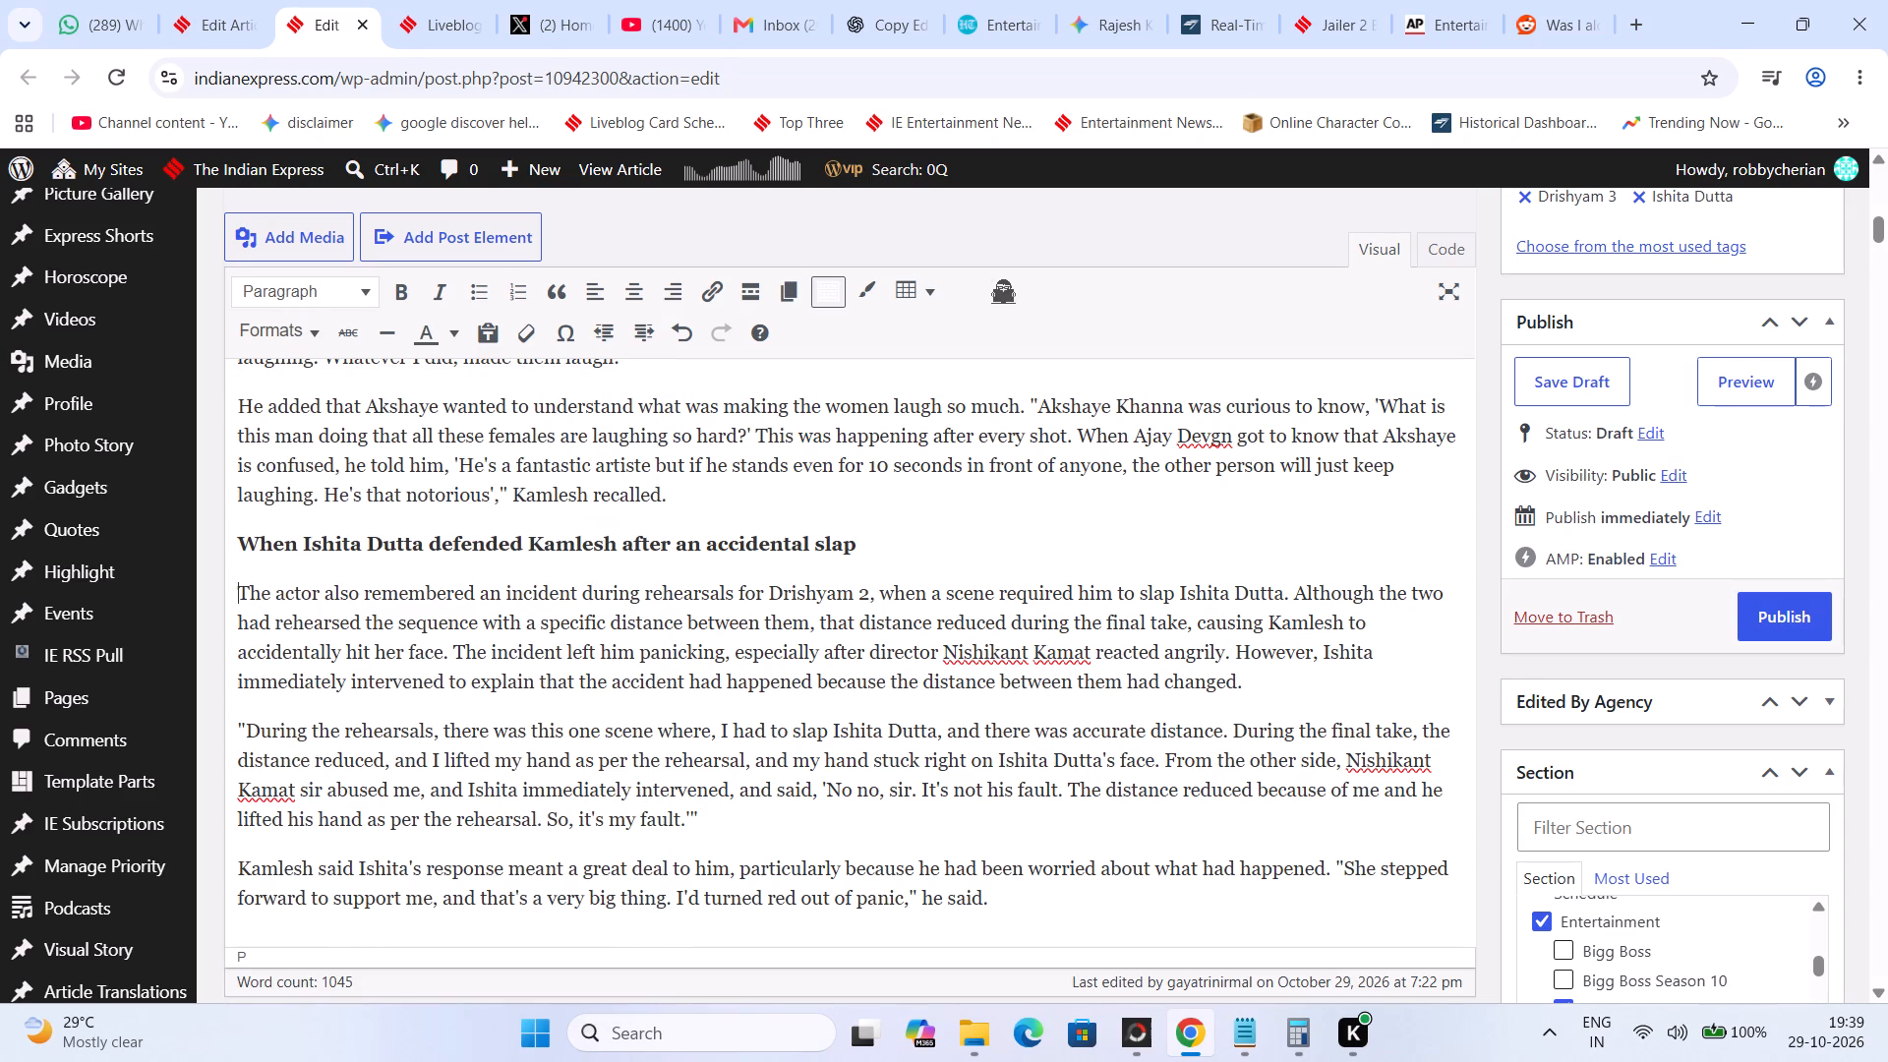
{"action": "left_click_drag", "start_coordinate": [328, 592], "coordinate": [274, 590]}
{"action": "left_click_drag", "start_coordinate": [274, 590], "coordinate": [222, 587]}
{"action": "left_click_drag", "start_coordinate": [237, 588], "coordinate": [304, 591]}
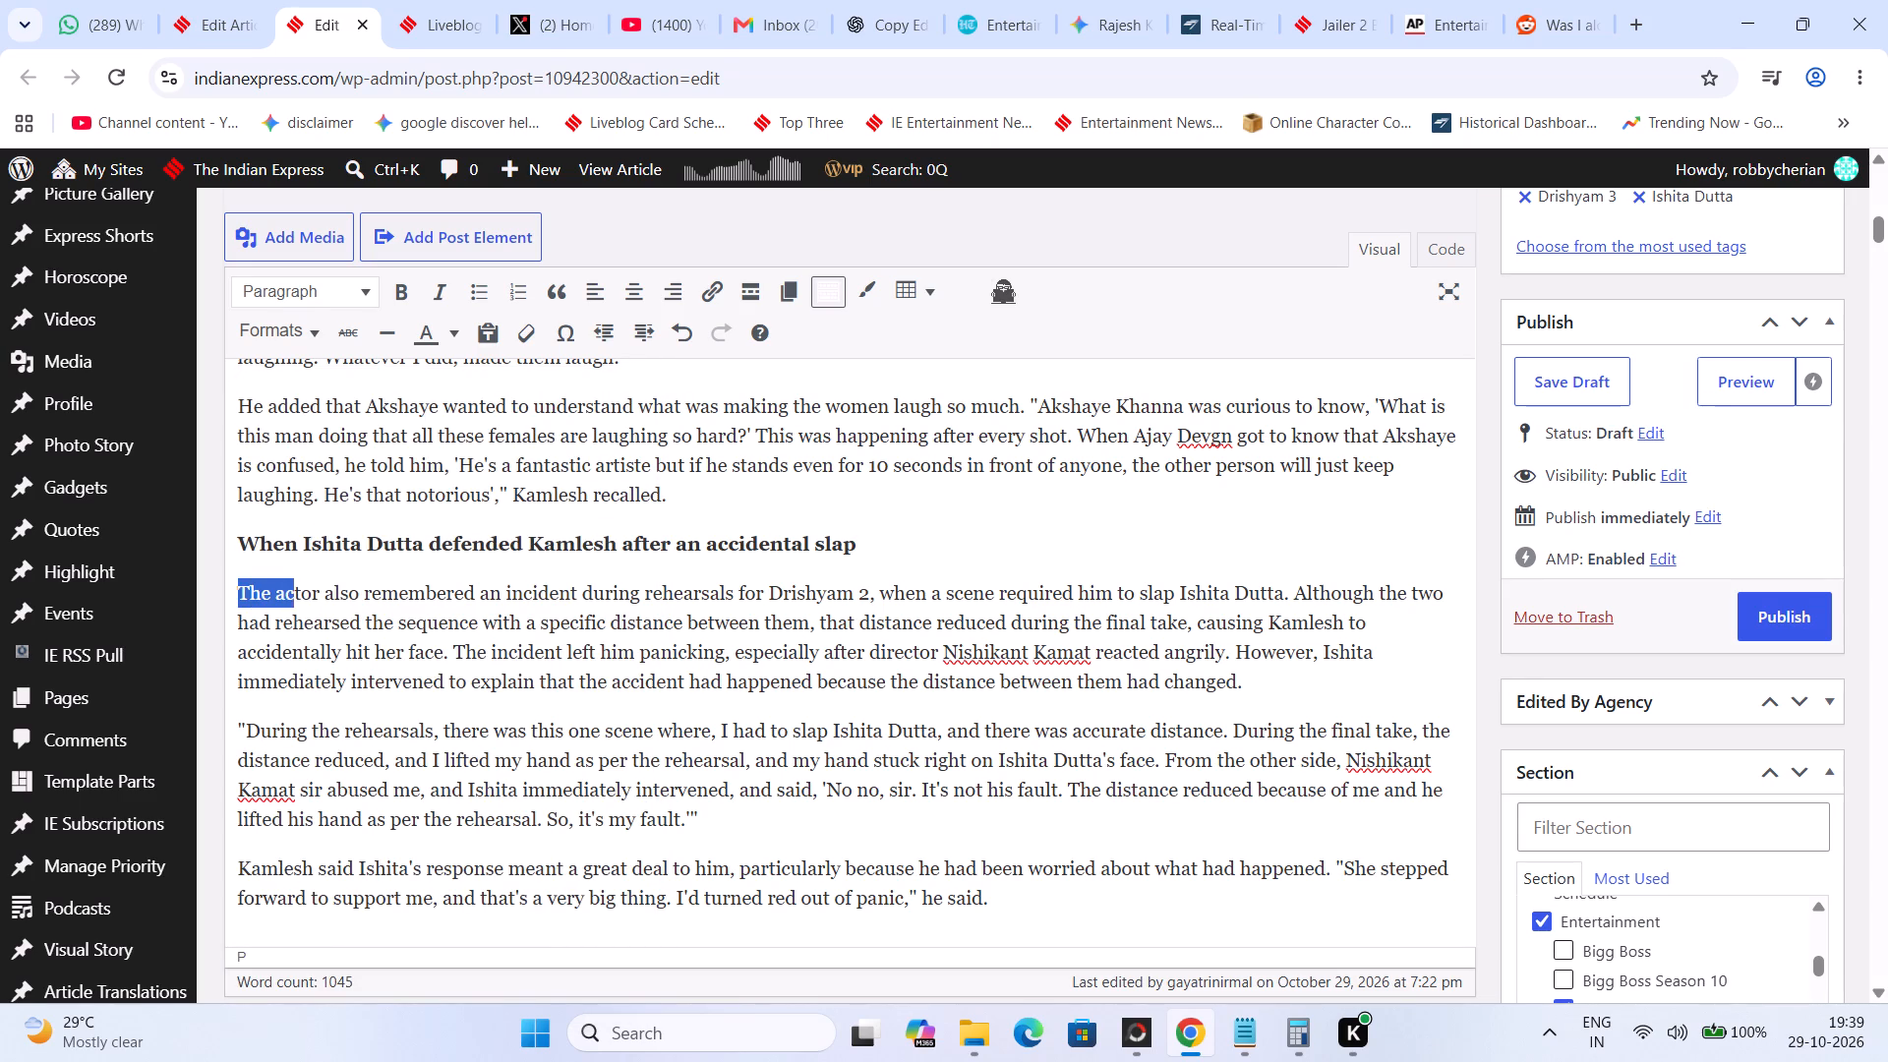
{"action": "left_click_drag", "start_coordinate": [304, 591], "coordinate": [317, 594]}
{"action": "right_click", "coordinate": [317, 594]}
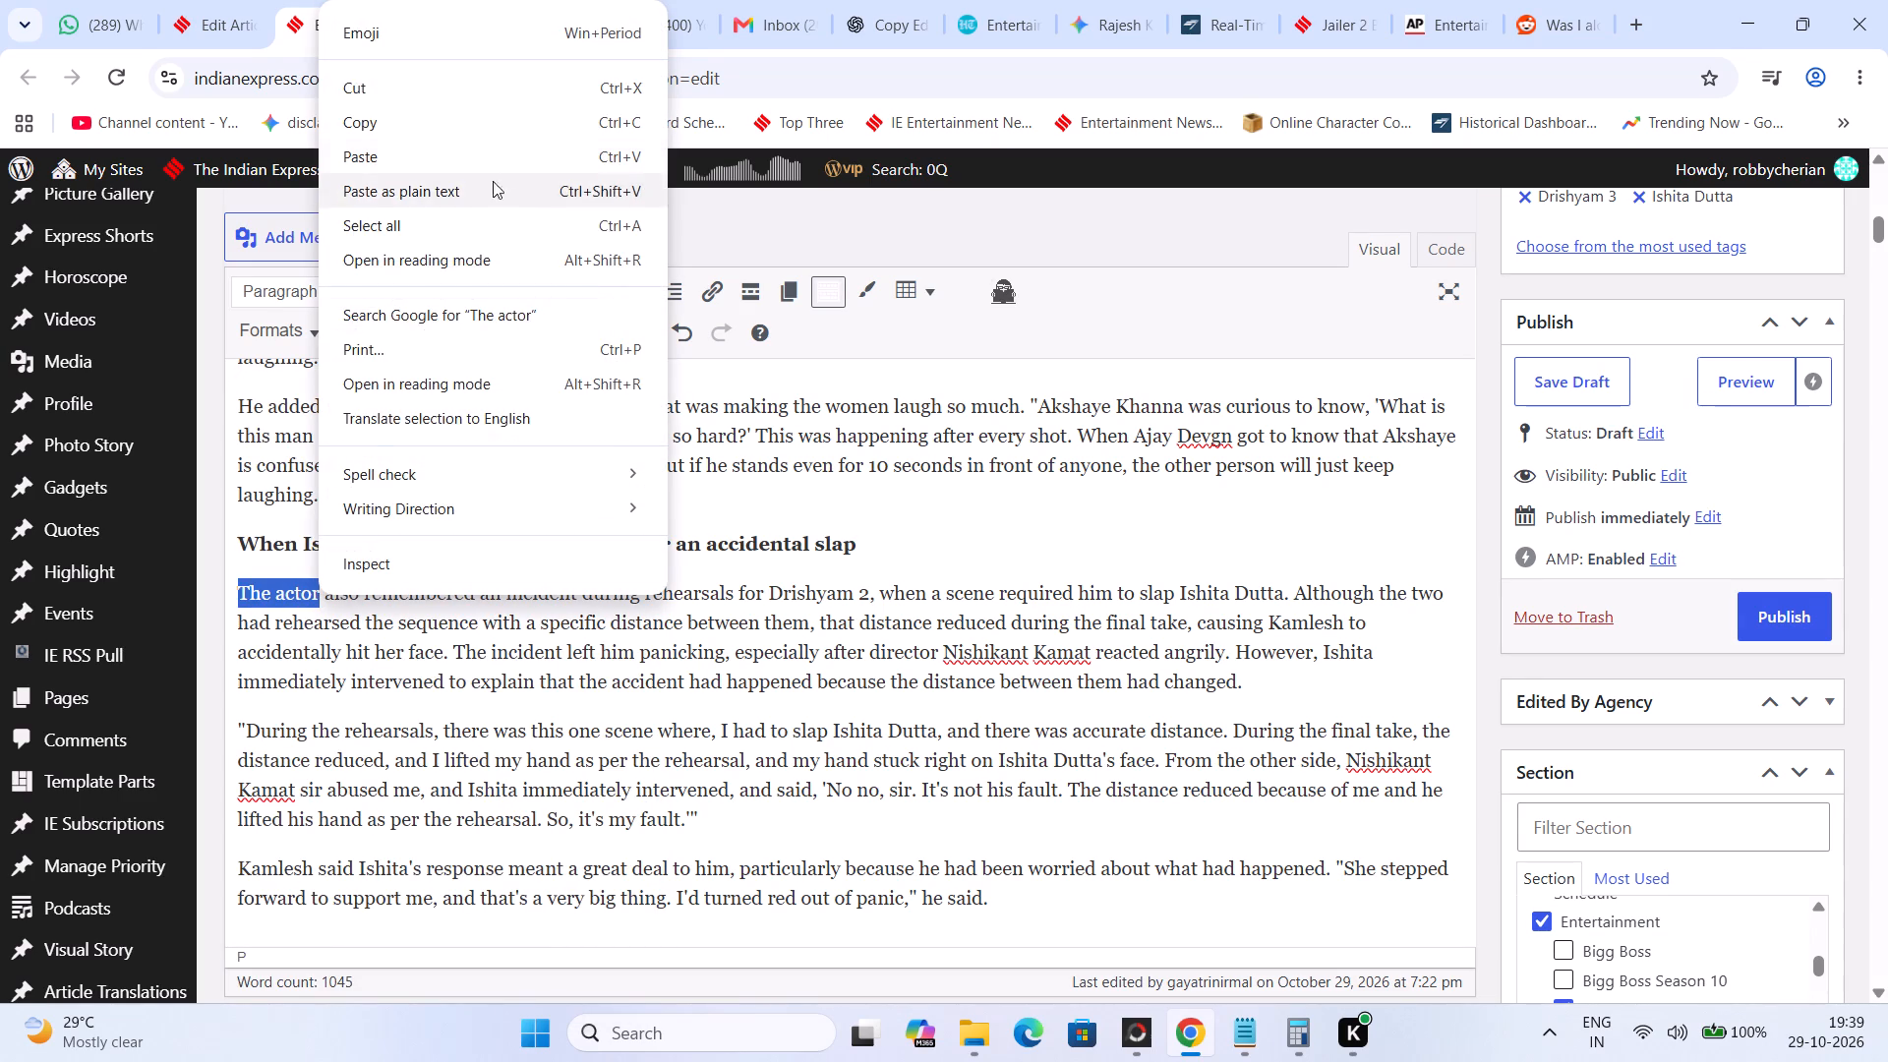
{"action": "left_click", "coordinate": [497, 199]}
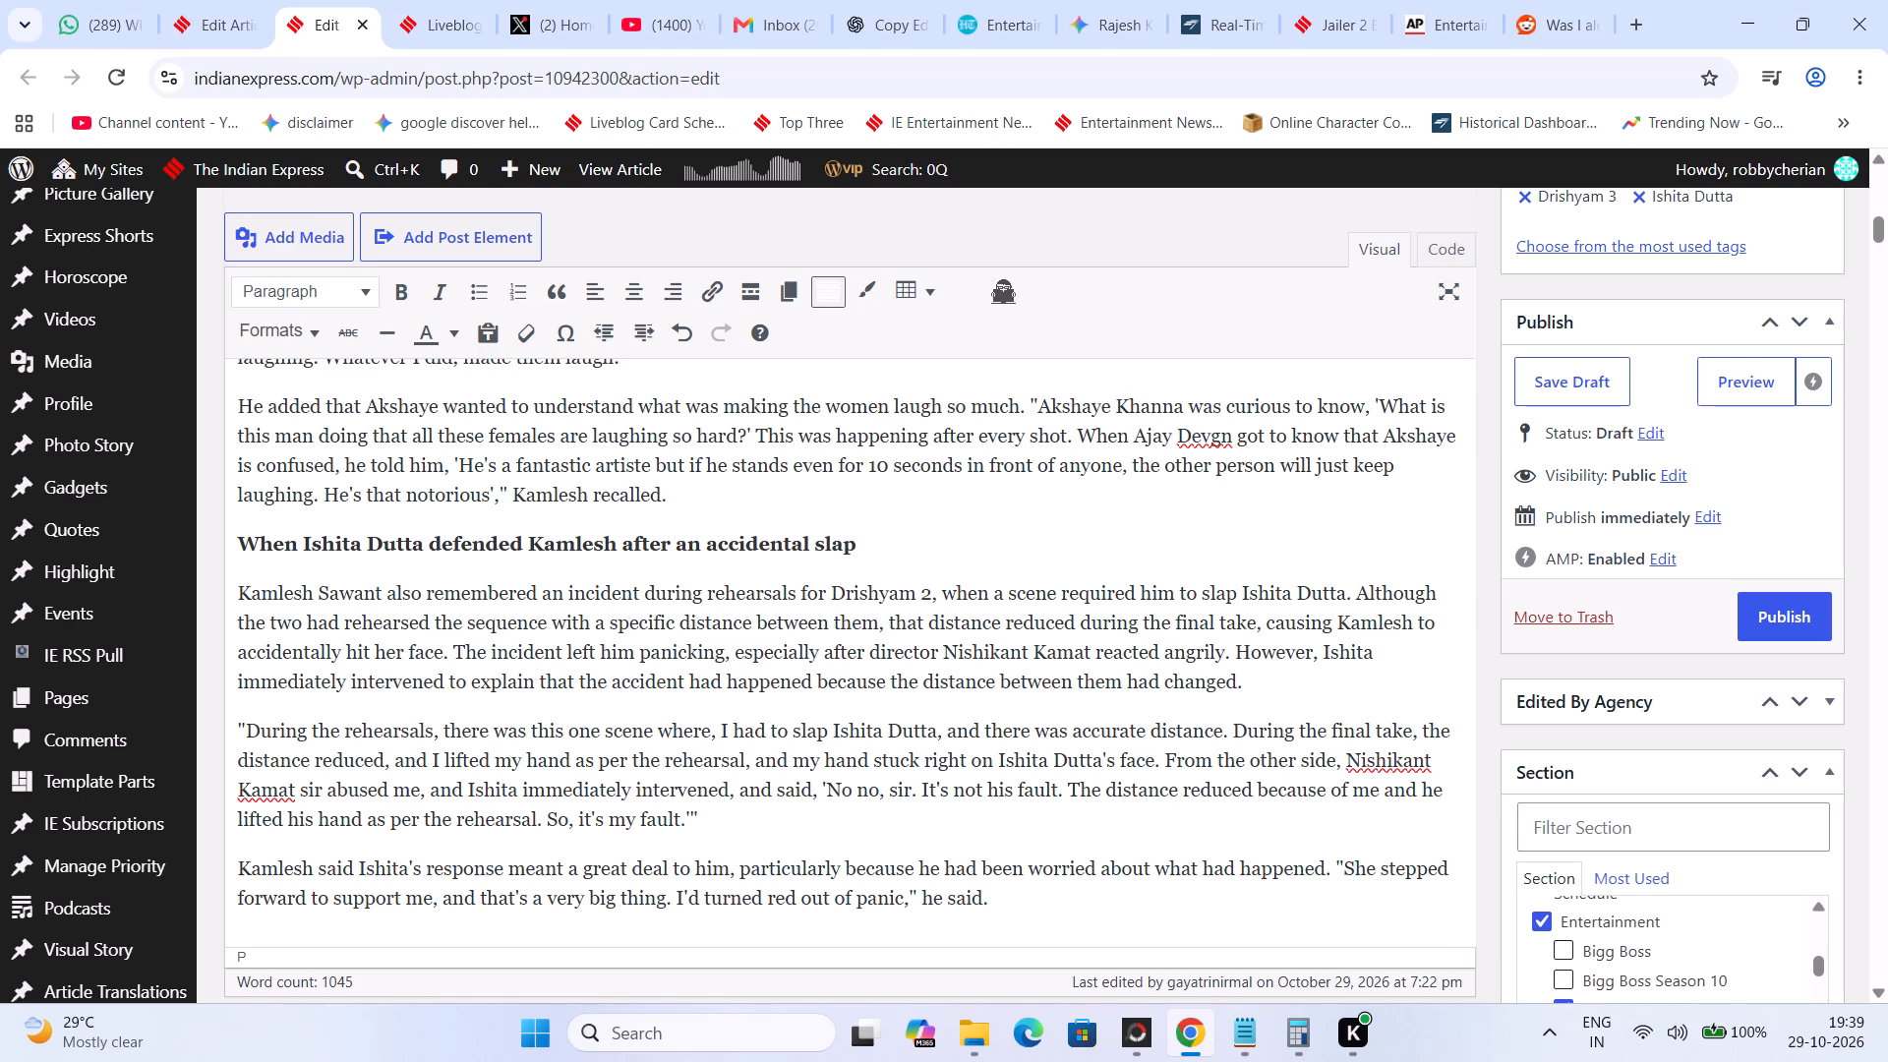
Change "her" to "Ishita's" in the phrase about Kamlesh accidentally hitting her face.
{"action": "left_click_drag", "start_coordinate": [370, 649], "coordinate": [377, 648]}
{"action": "left_click_drag", "start_coordinate": [377, 648], "coordinate": [404, 655]}
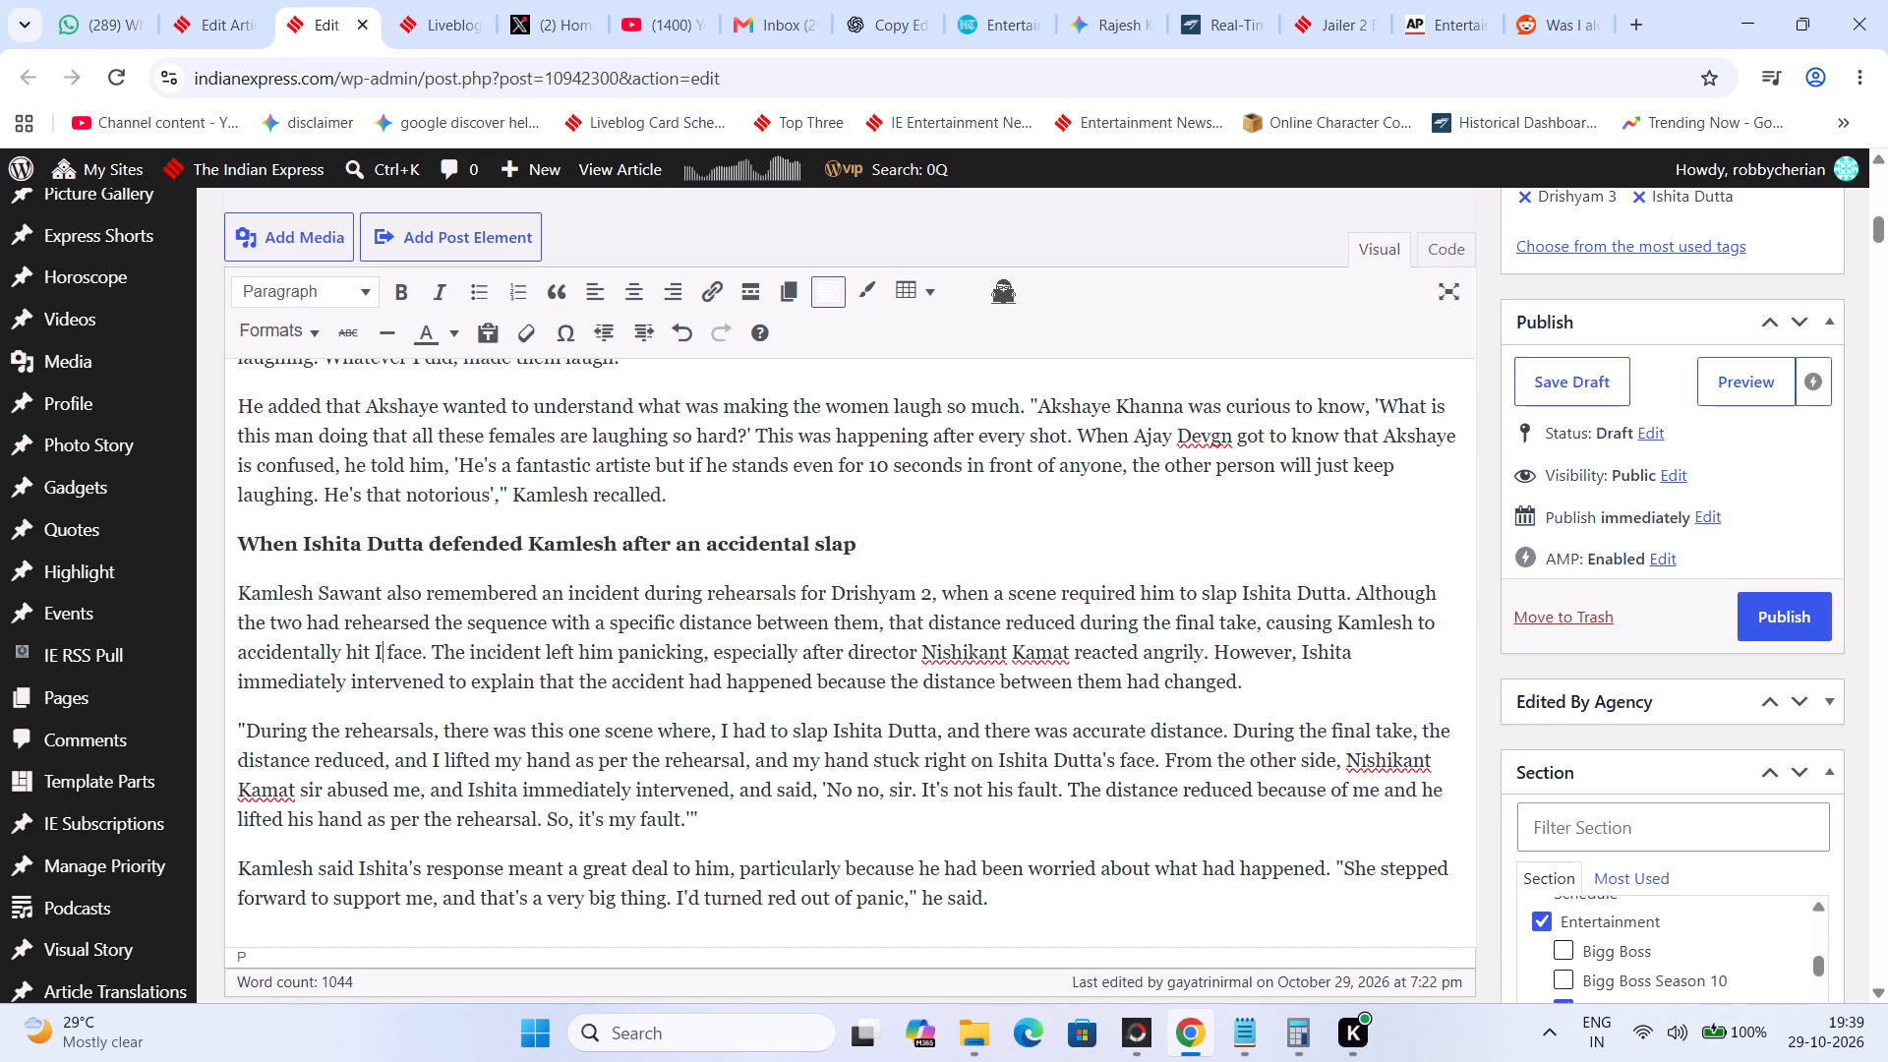
{"action": "key", "text": "h"}
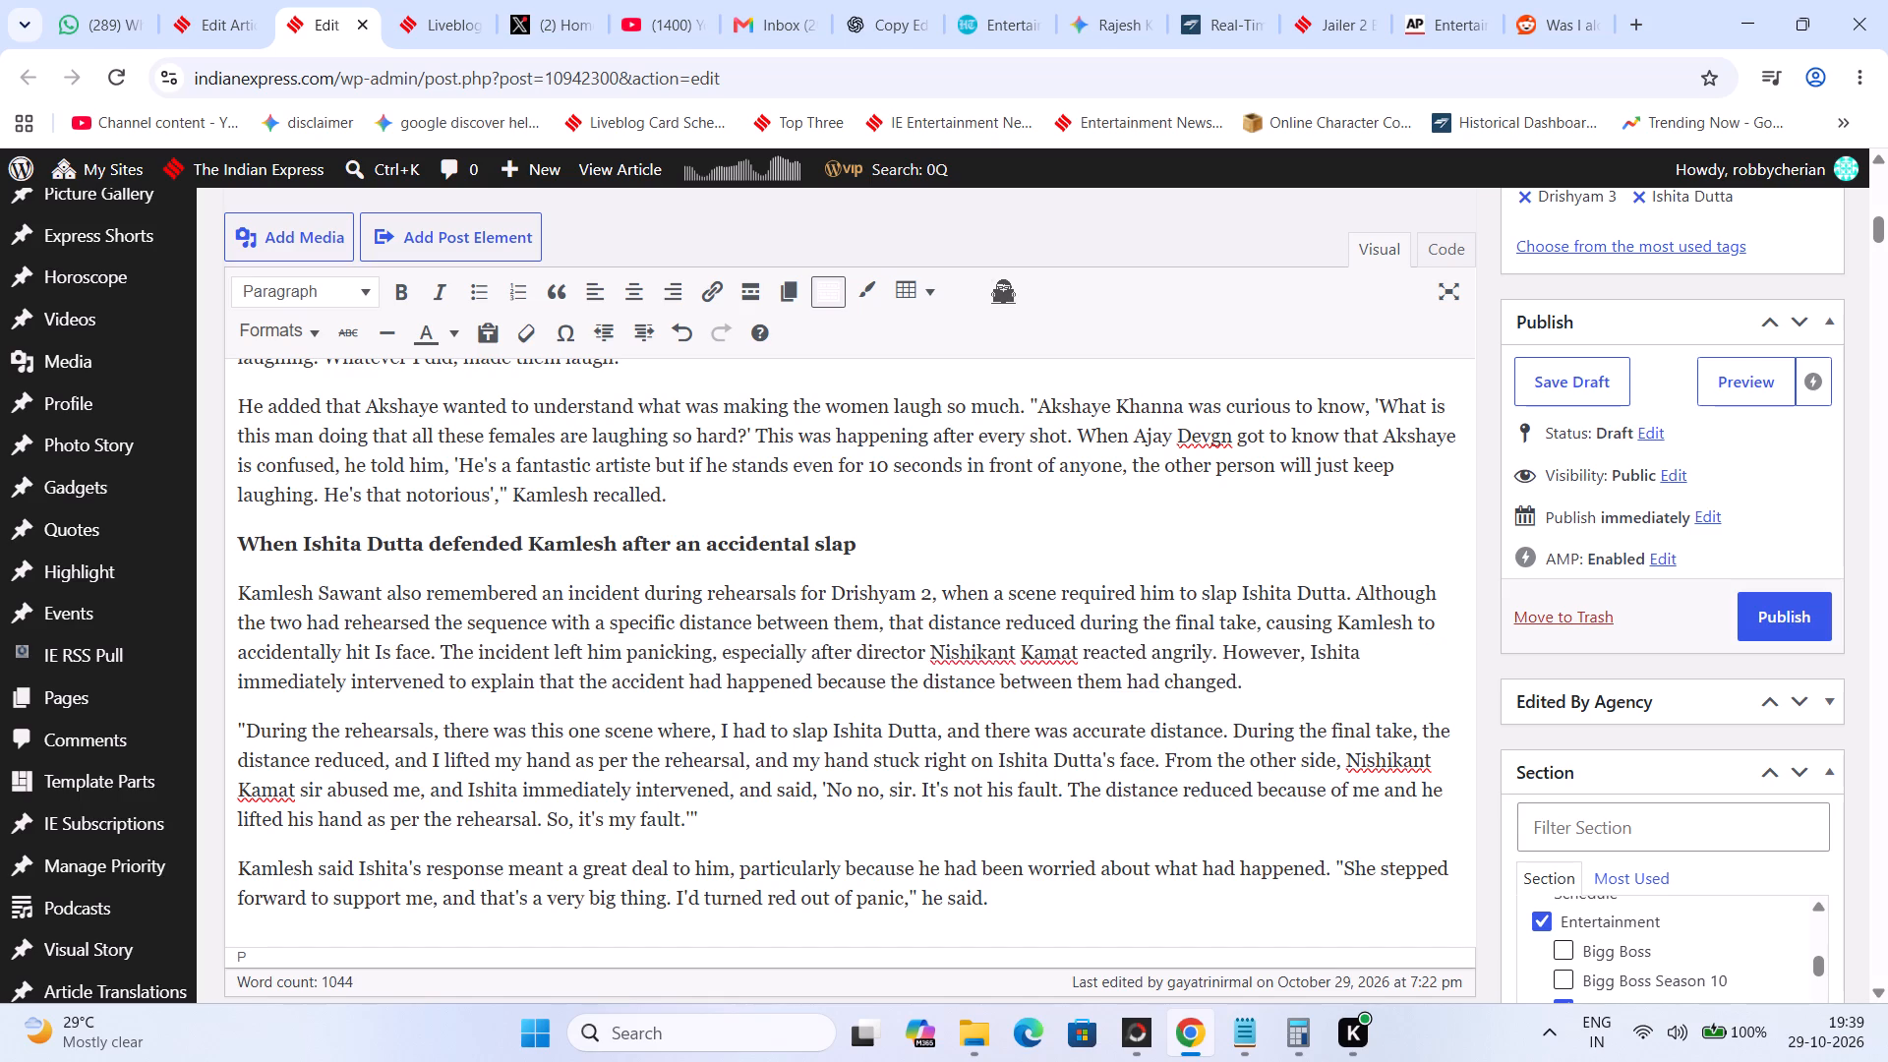
{"action": "type", "text": "'s"}
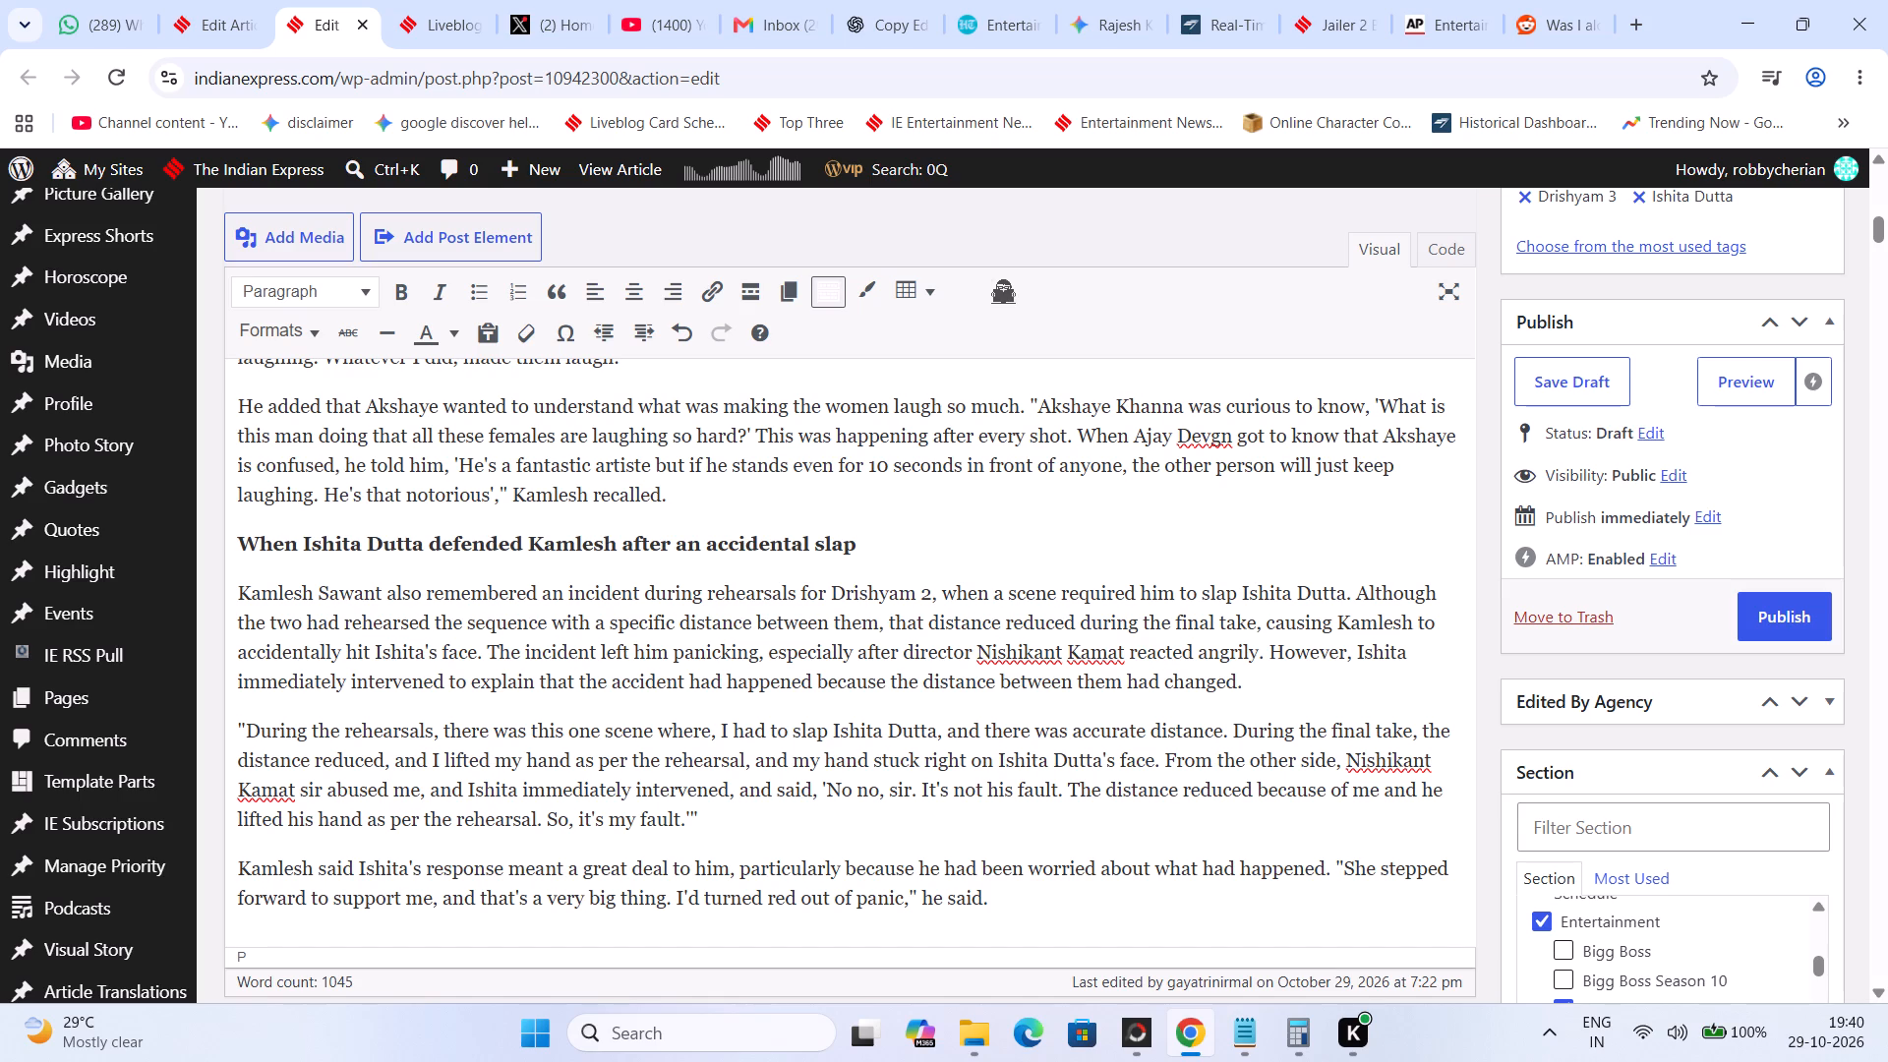
Remove the comma after "this one scene where" in the rehearsals quote.
{"action": "left_click", "coordinate": [713, 733]}
{"action": "key", "text": "BackSpace"}
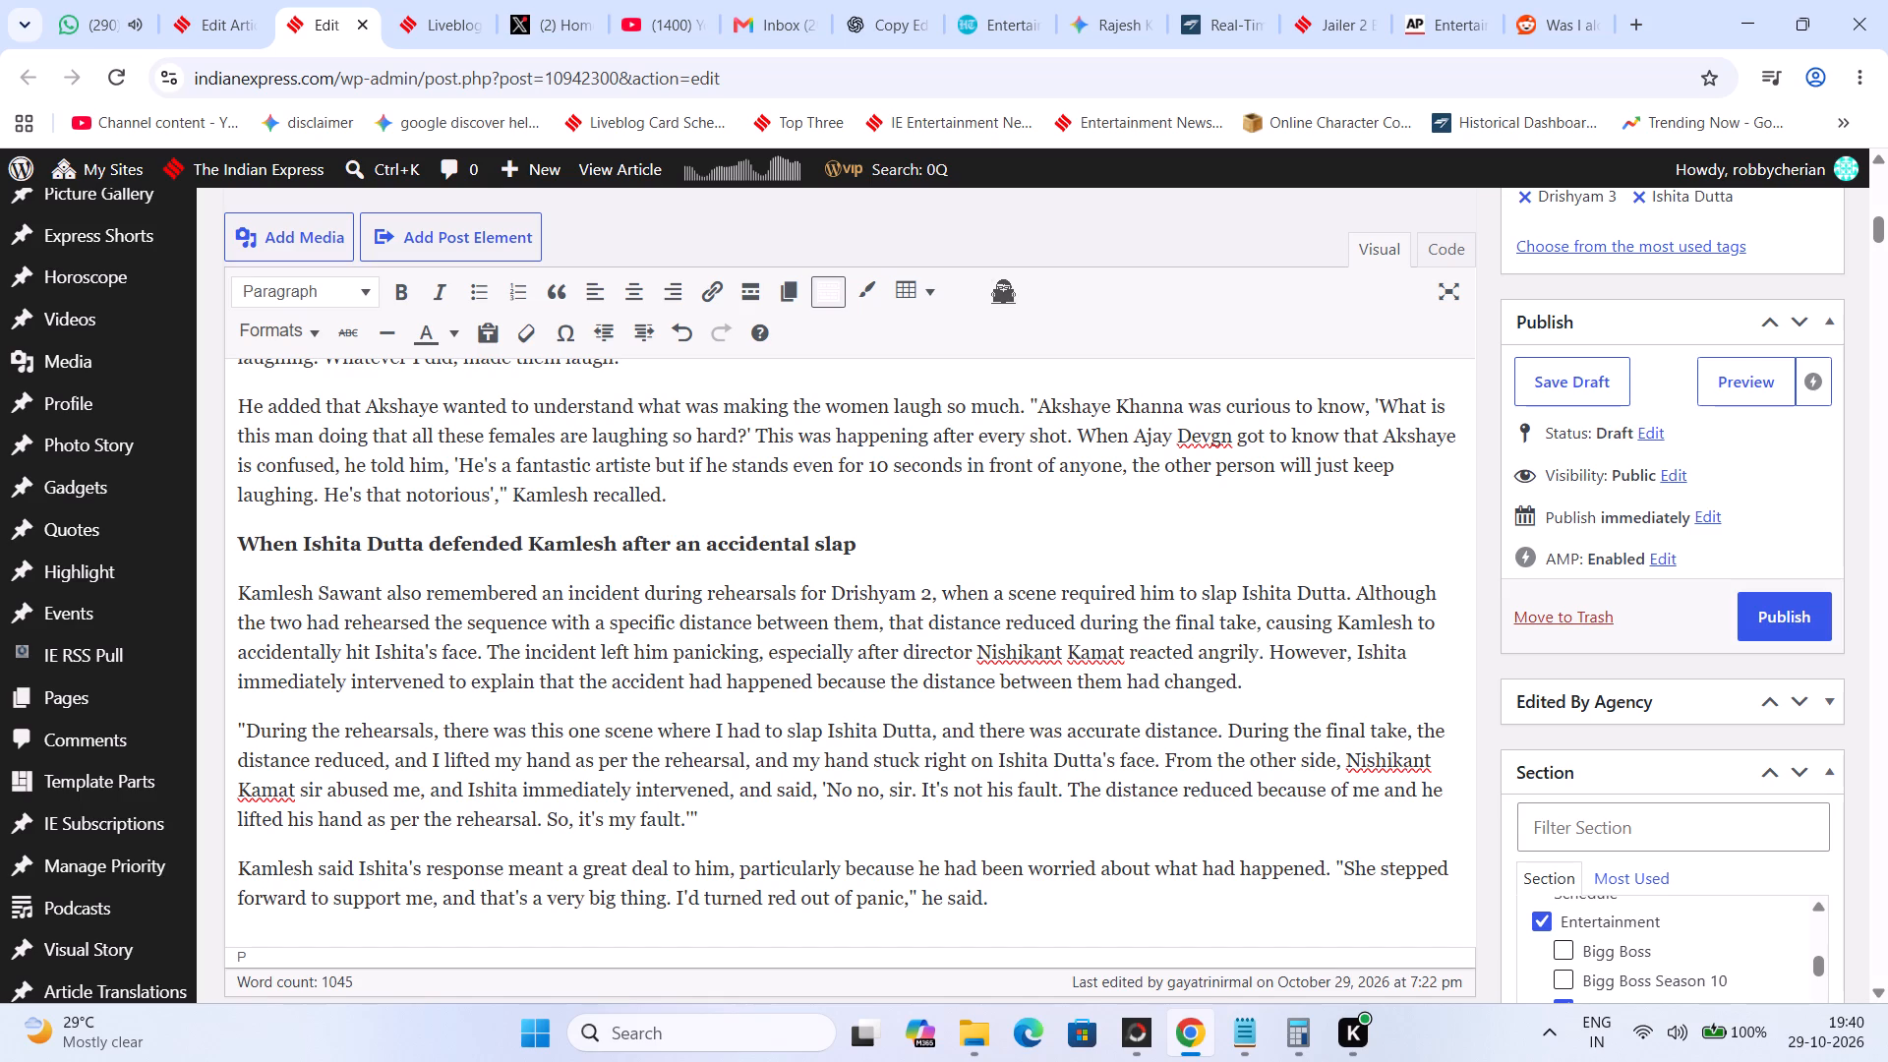
Replace "also" with "lastly" after "Kamlesh Sawant" in the opening sentence about the Drishyam 2 rehearsals.
{"action": "left_click", "coordinate": [1281, 808]}
{"action": "left_click", "coordinate": [1062, 912]}
{"action": "scroll", "coordinate": [1070, 914], "scroll_direction": "up", "scroll_amount": 16}
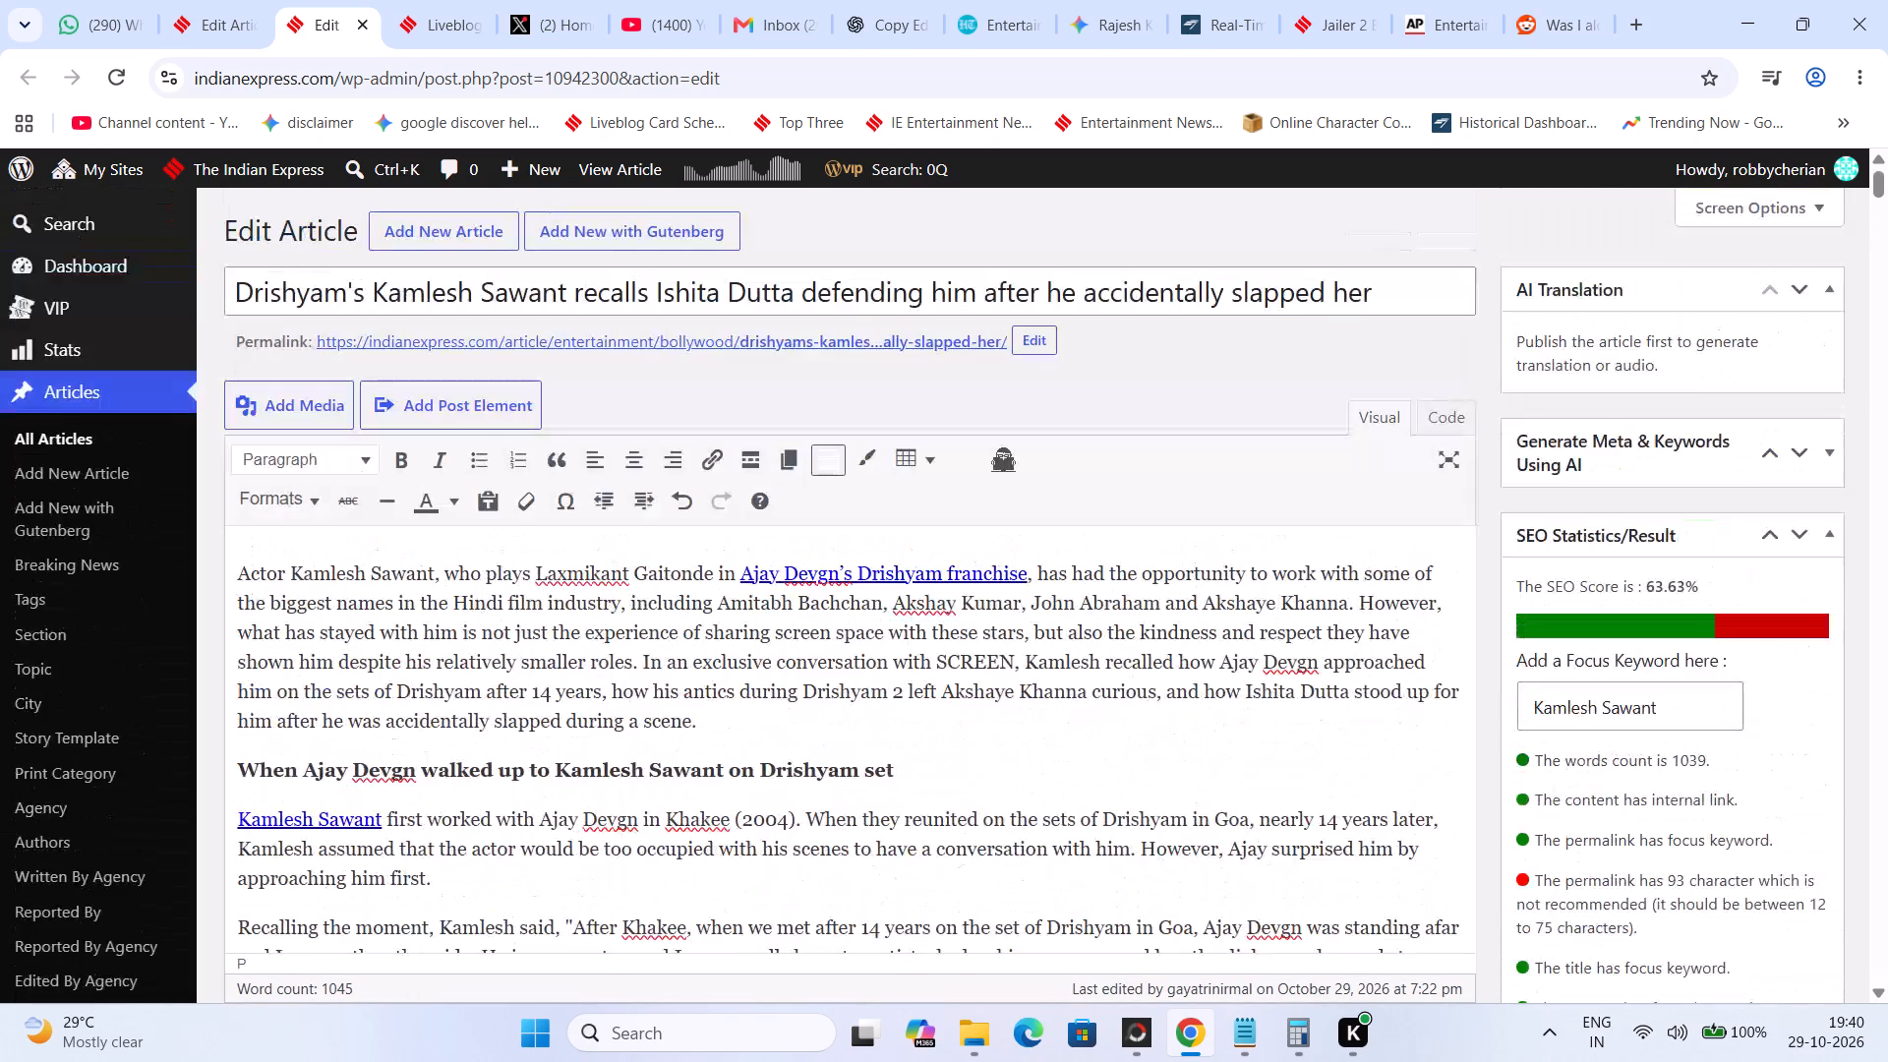
{"action": "scroll", "coordinate": [1070, 914], "scroll_direction": "up", "scroll_amount": 4}
{"action": "scroll", "coordinate": [1070, 914], "scroll_direction": "down", "scroll_amount": 11}
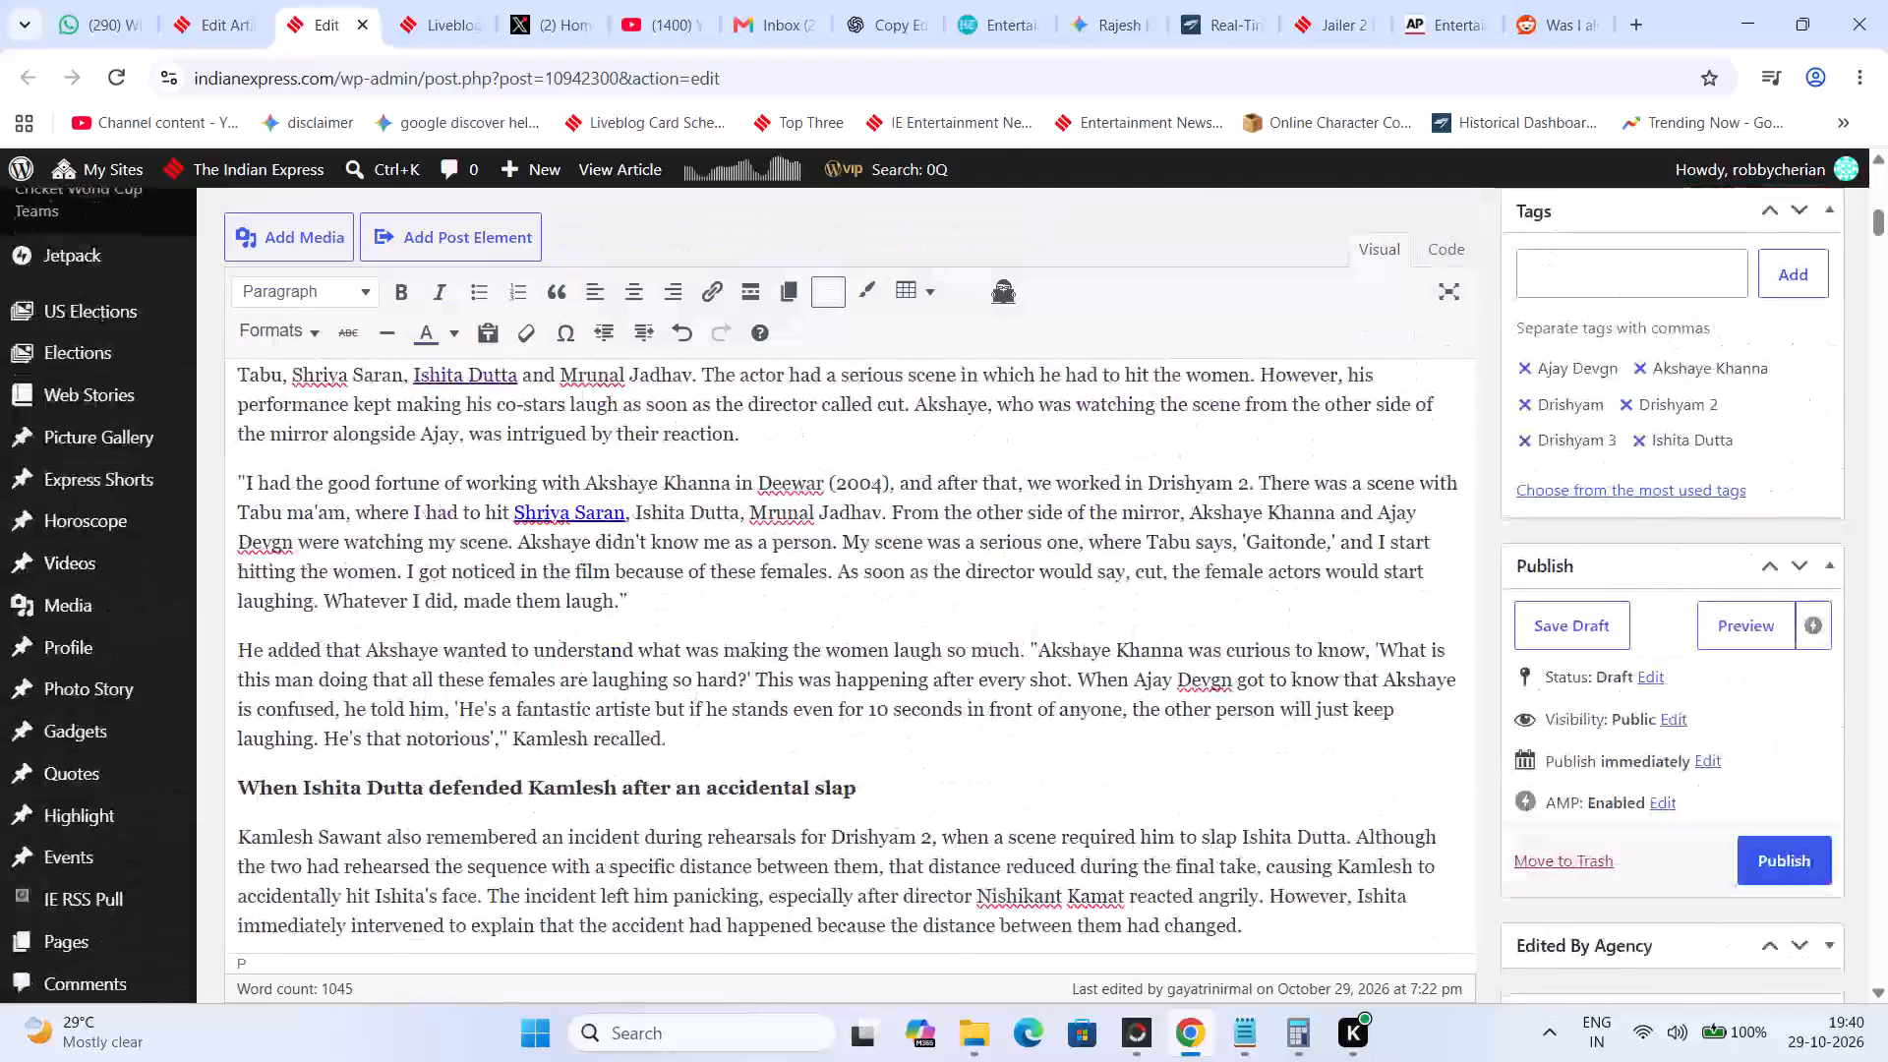
{"action": "scroll", "coordinate": [1070, 914], "scroll_direction": "down", "scroll_amount": 1}
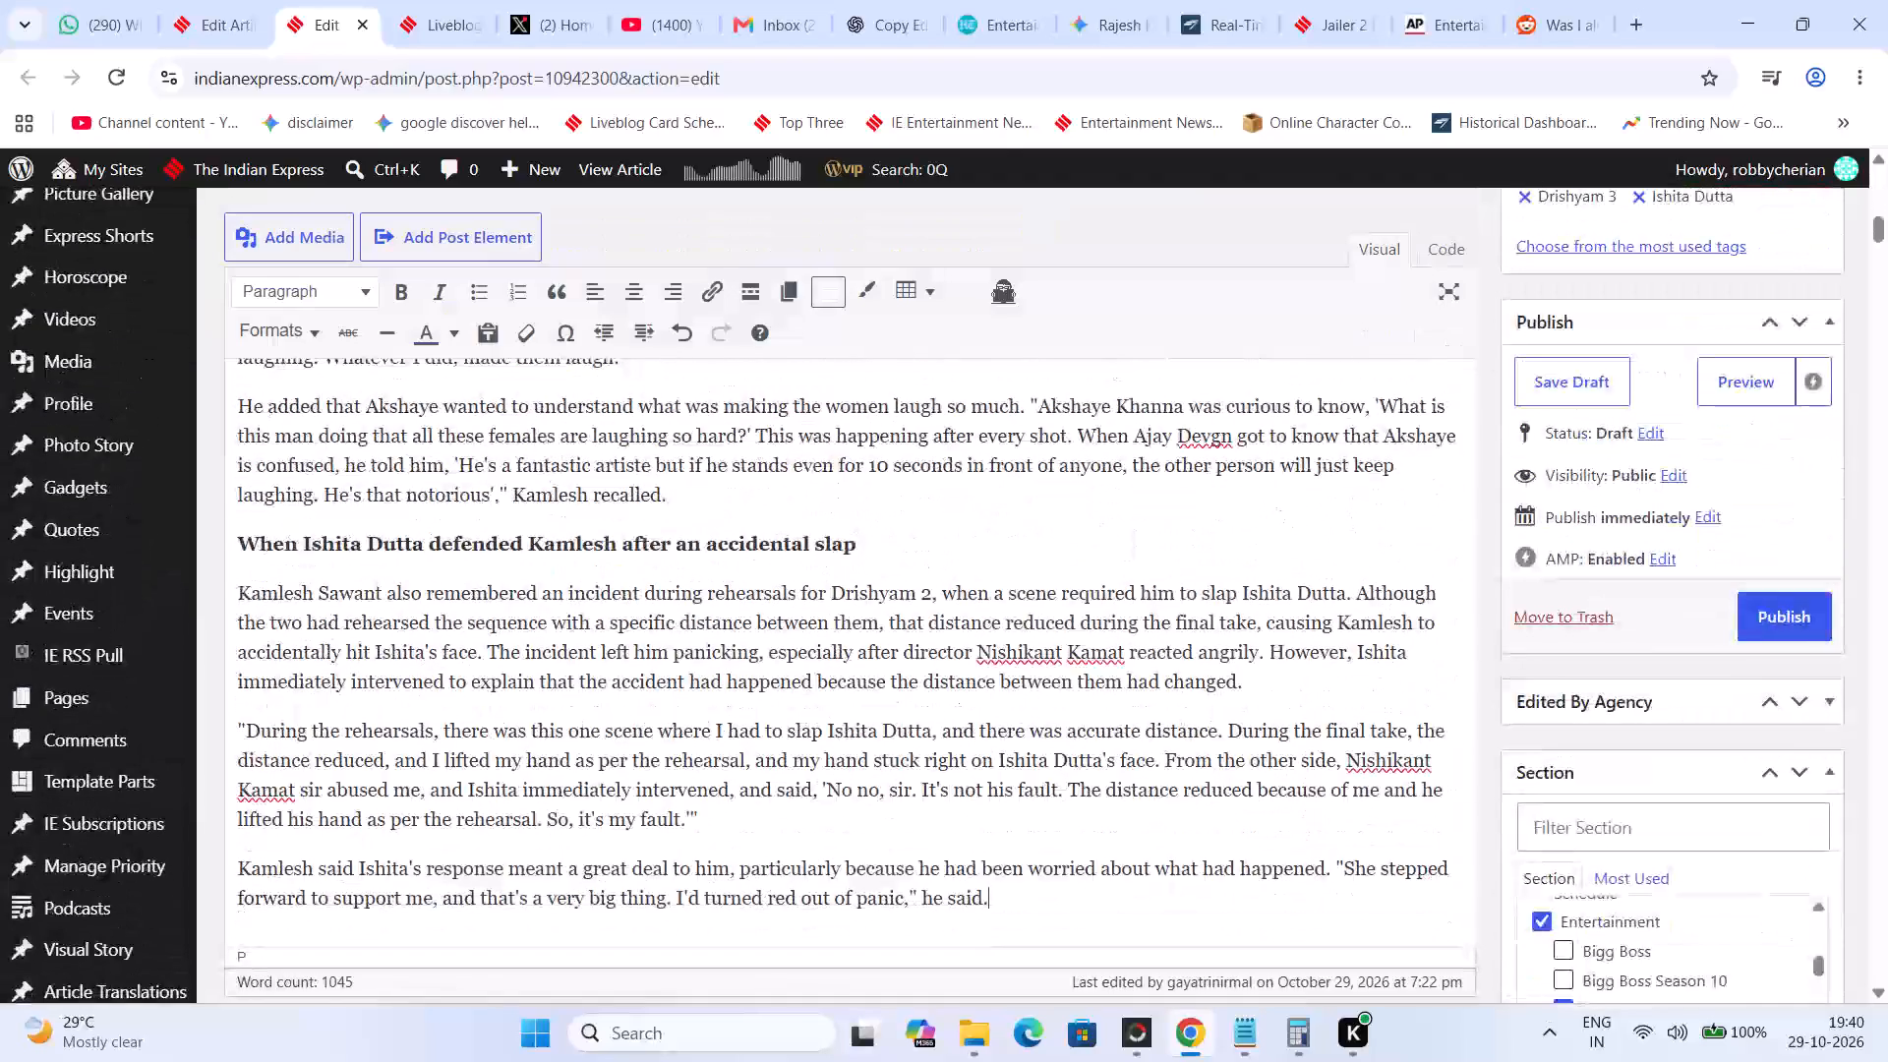
{"action": "left_click_drag", "start_coordinate": [383, 599], "coordinate": [399, 599]}
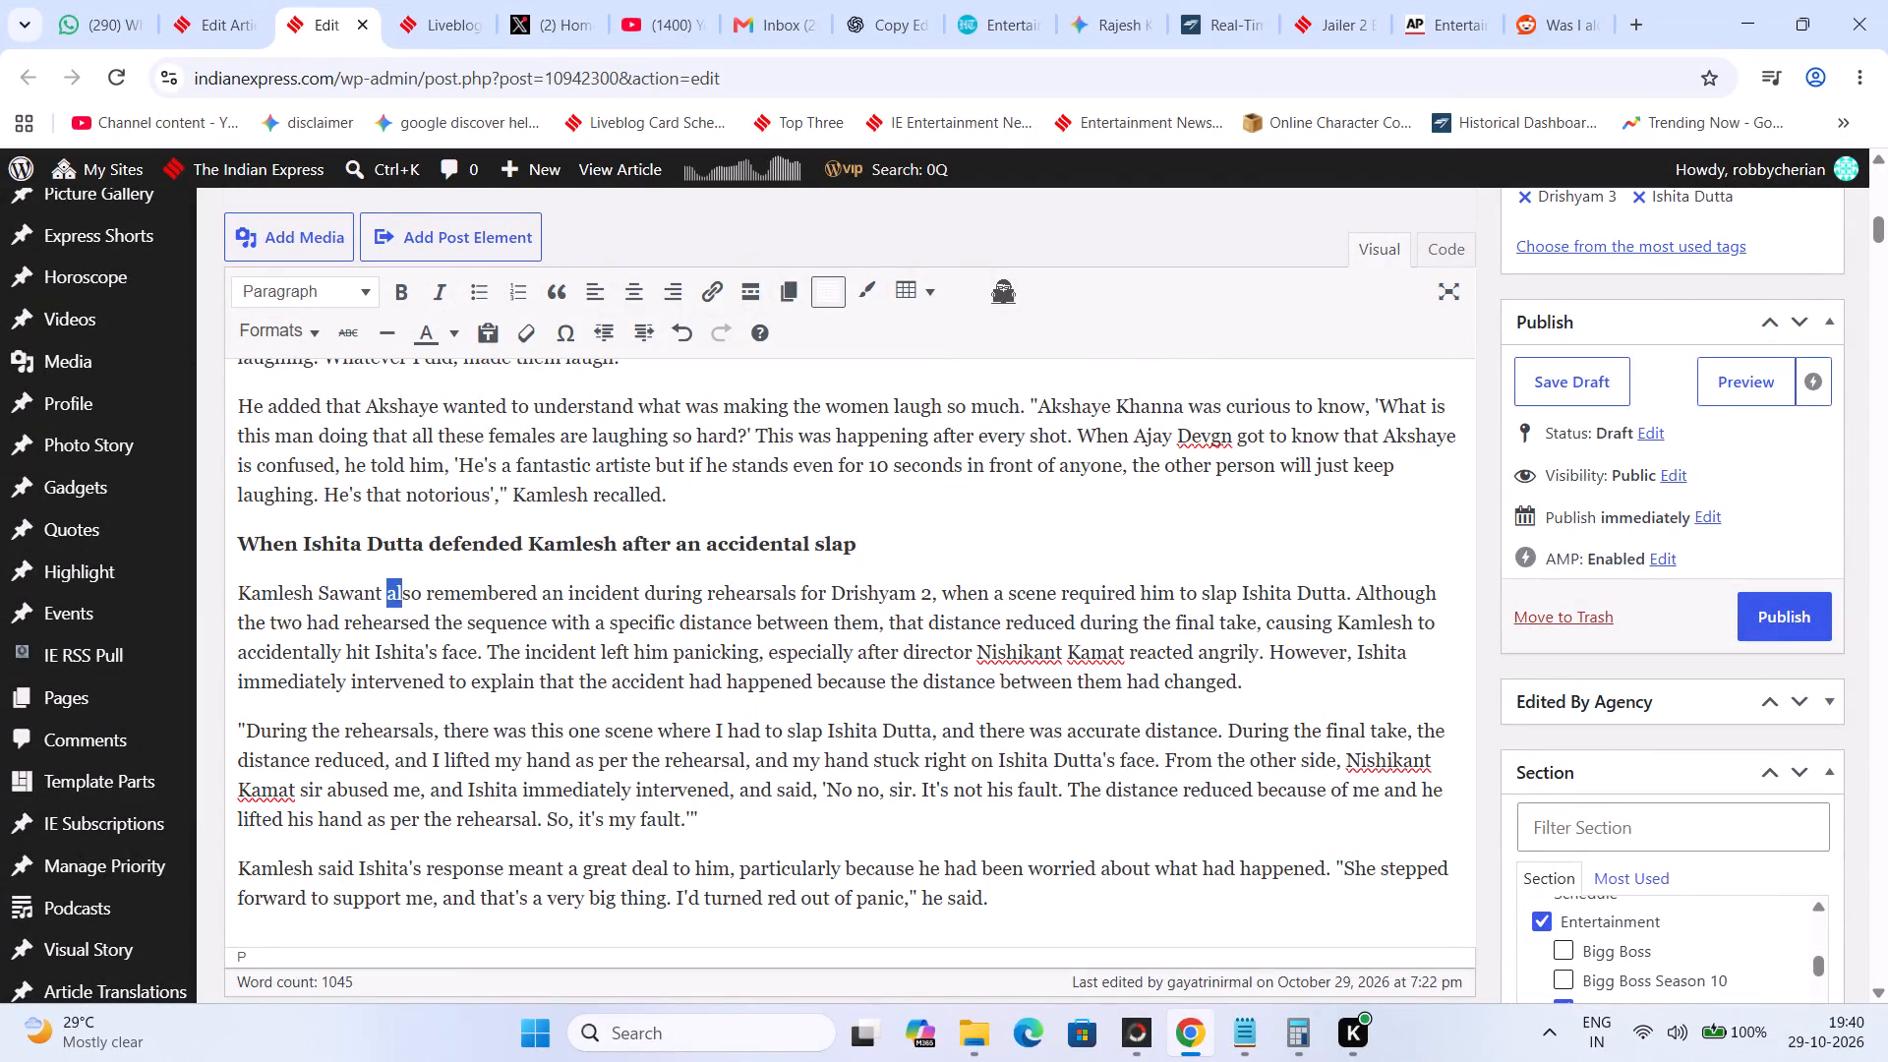
{"action": "left_click_drag", "start_coordinate": [399, 599], "coordinate": [420, 597]}
{"action": "type", "text": "lastly"}
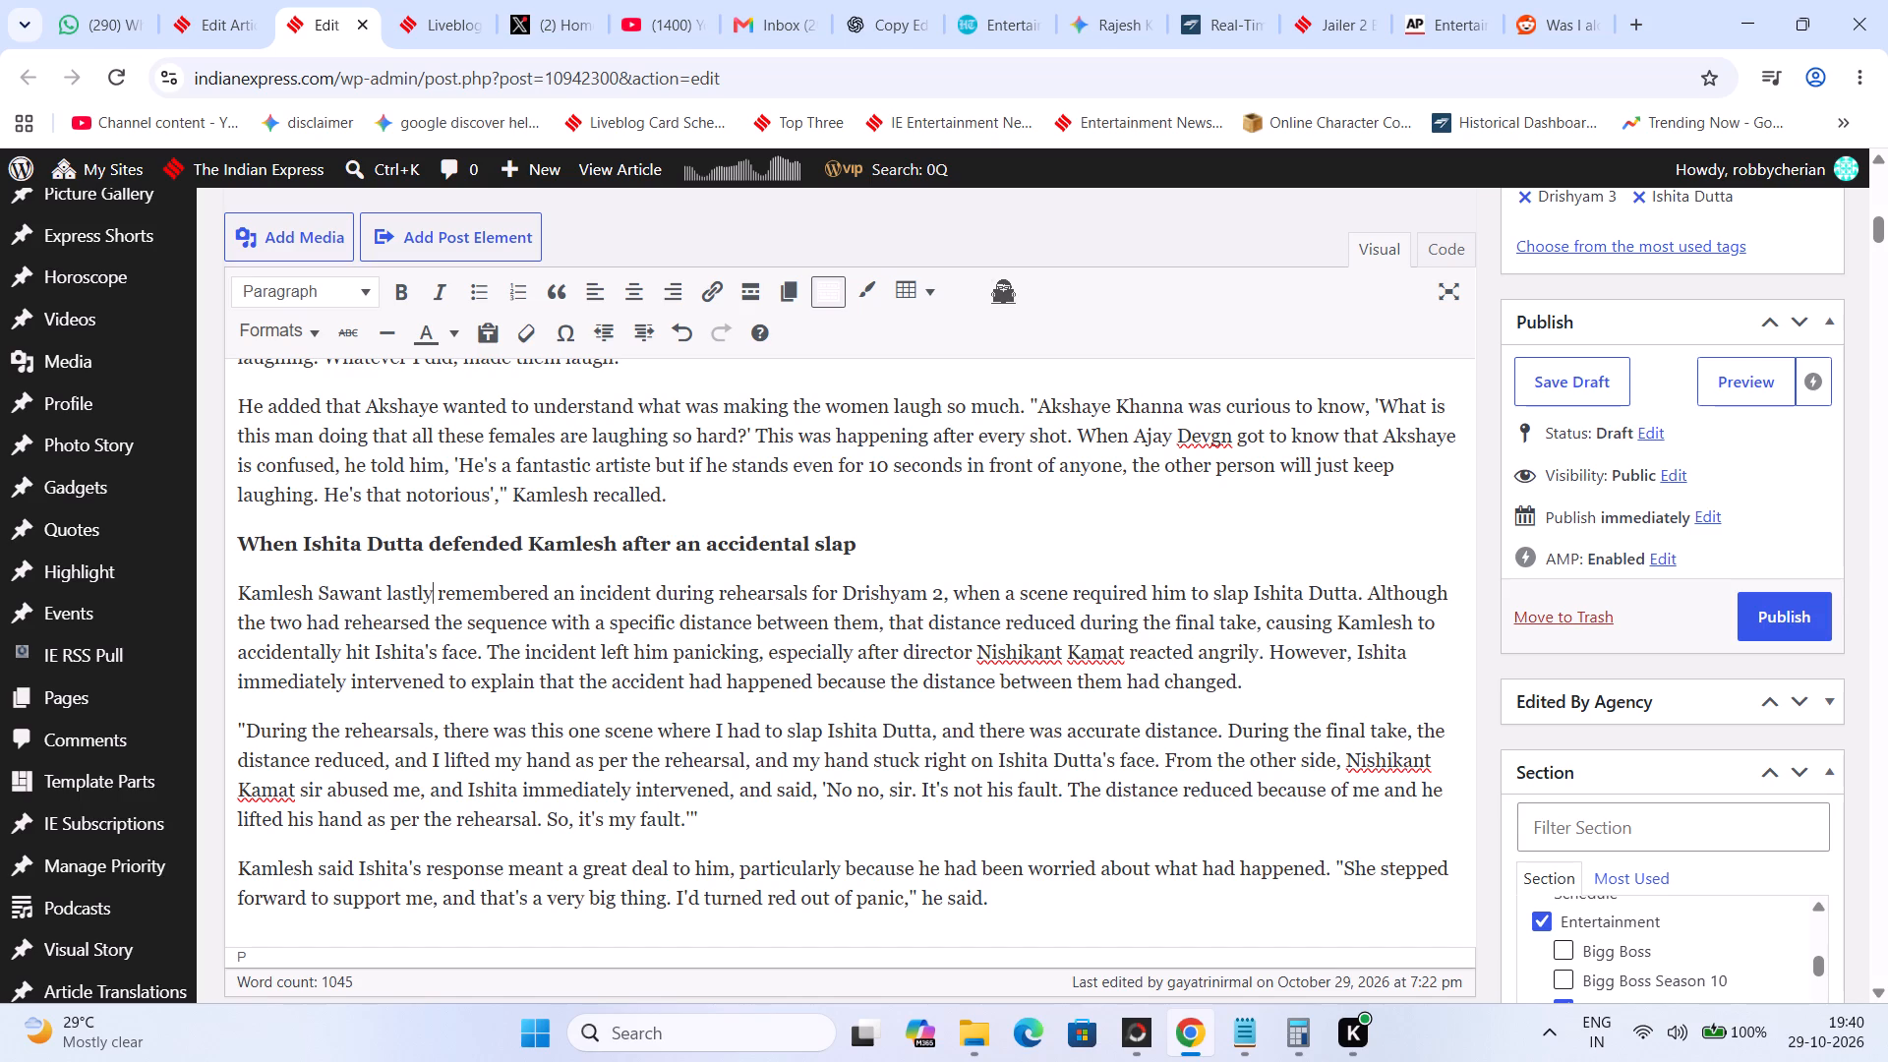
Select the whole Kamlesh Sawant article body from its final sentence up to the beginning and copy it.
{"action": "scroll", "coordinate": [704, 881], "scroll_direction": "down", "scroll_amount": 2}
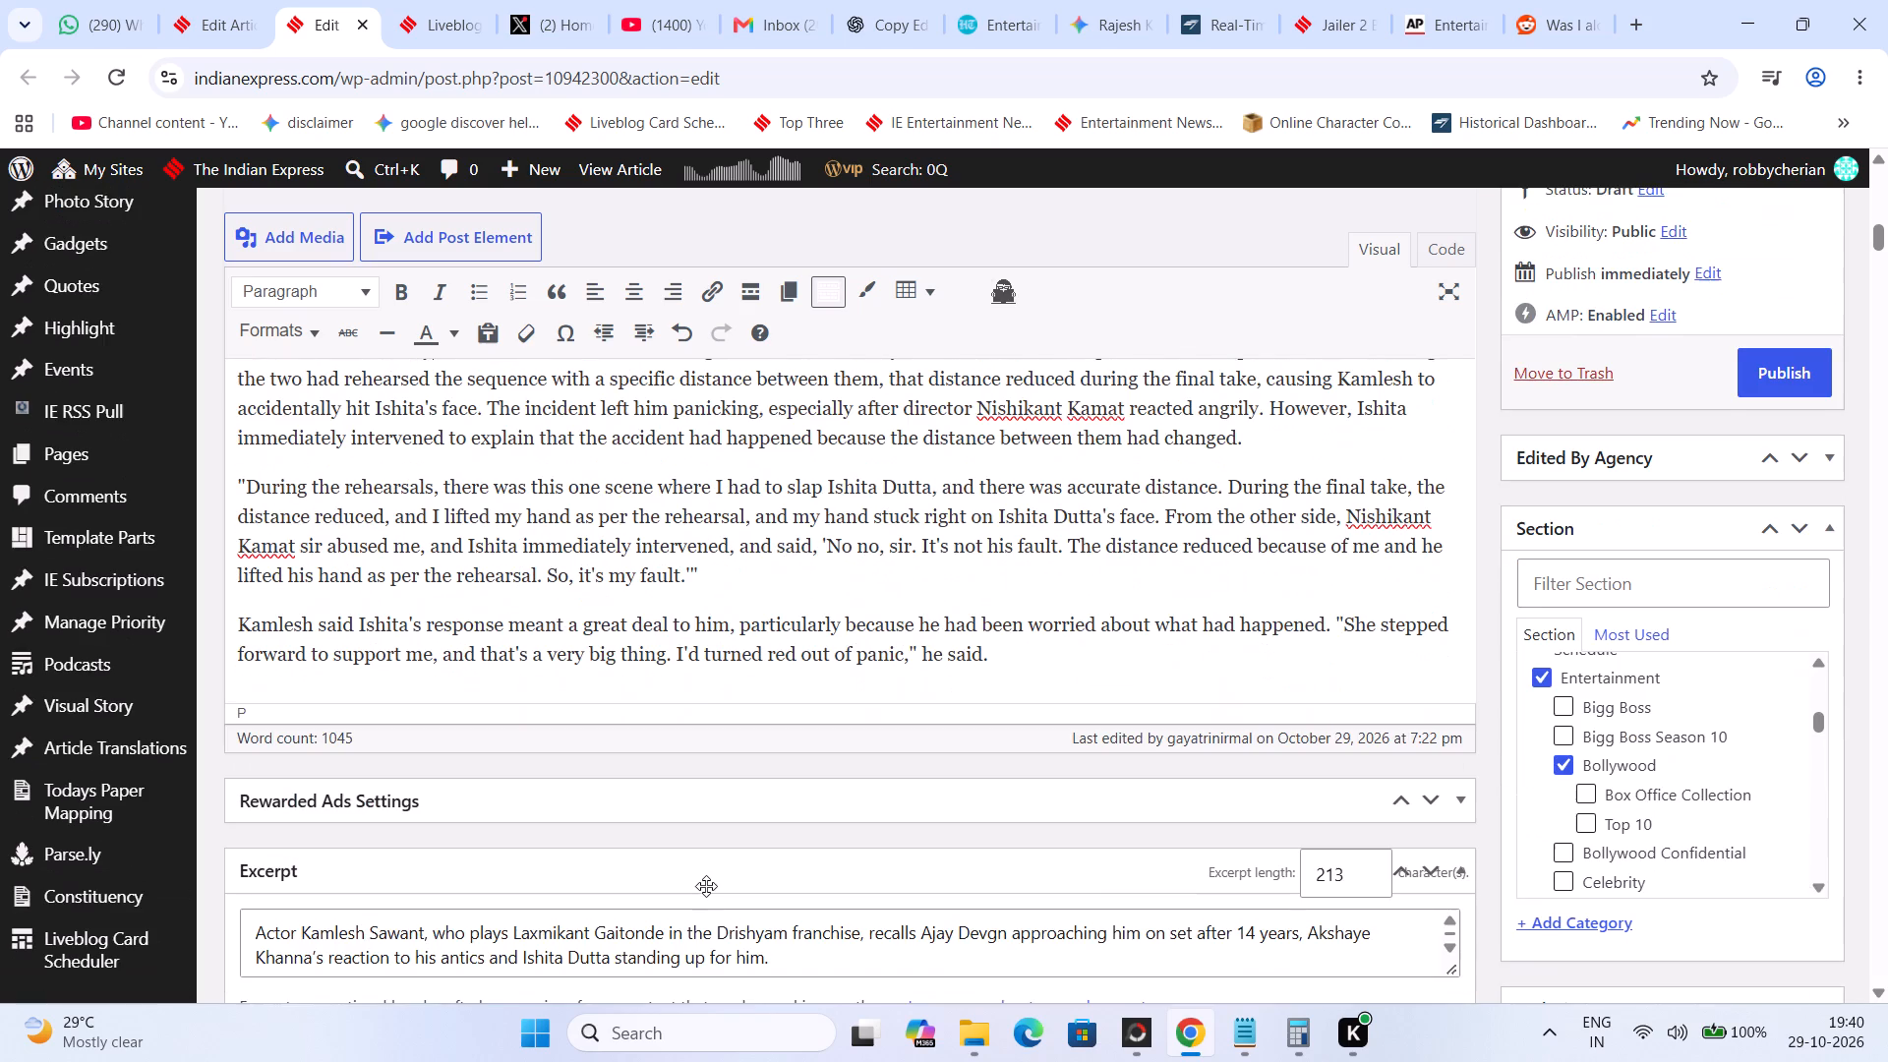
{"action": "left_click_drag", "start_coordinate": [1039, 673], "coordinate": [967, 601]}
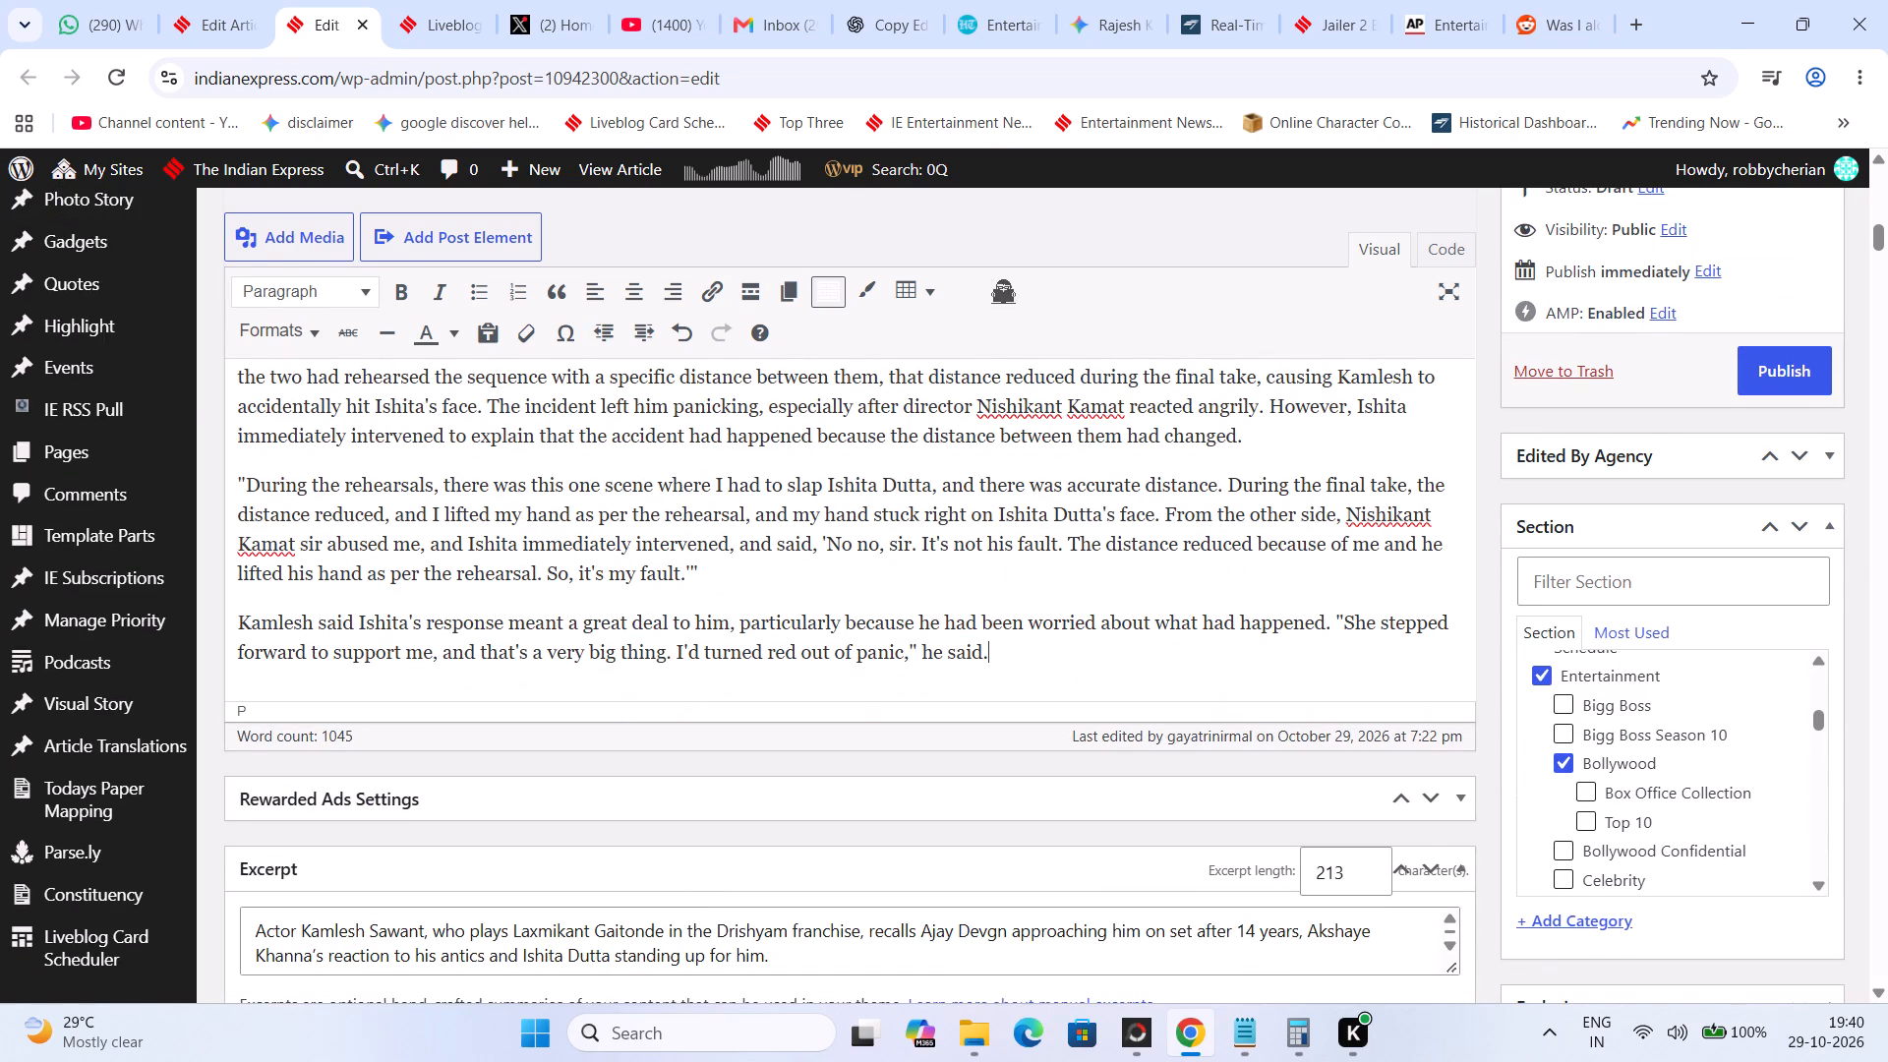
{"action": "left_click_drag", "start_coordinate": [967, 601], "coordinate": [54, 48]}
{"action": "key", "text": "ctrl+c"}
{"action": "left_click", "coordinate": [1887, 712]}
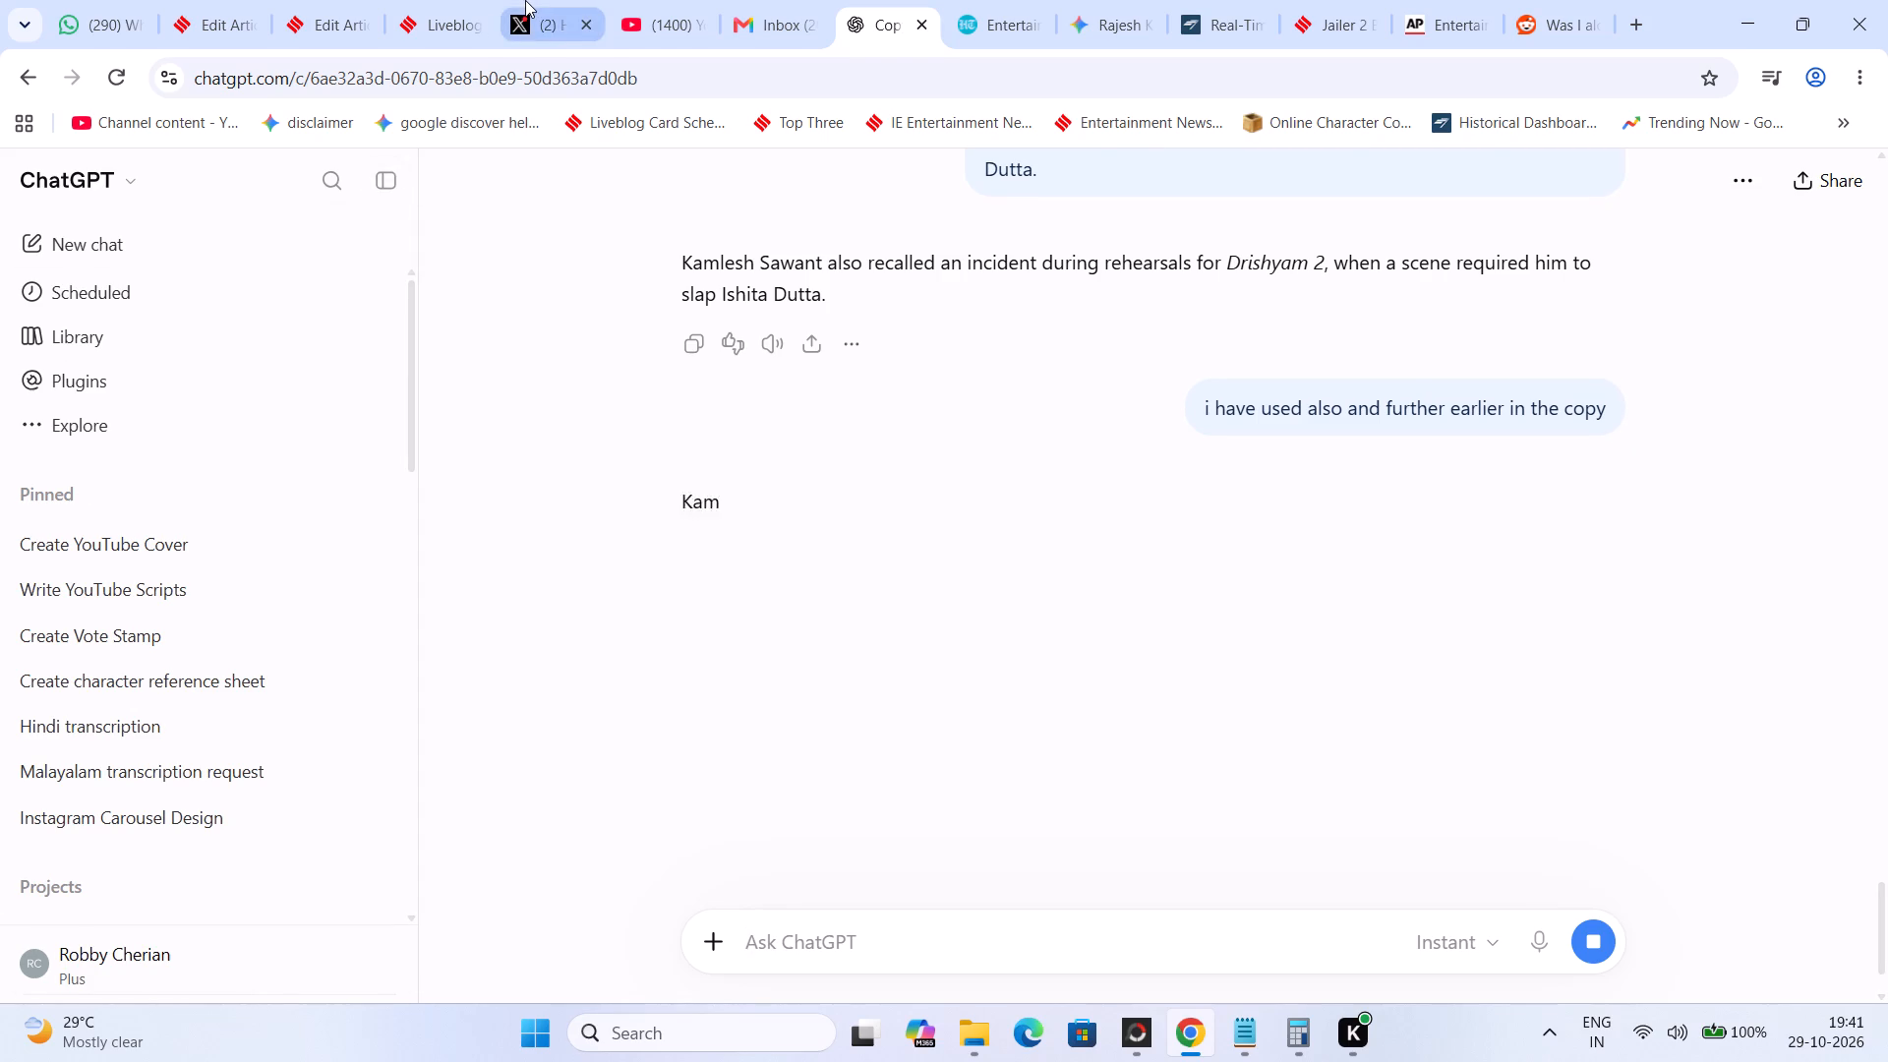
{"action": "left_click", "coordinate": [666, 0]}
{"action": "left_click", "coordinate": [105, 127]}
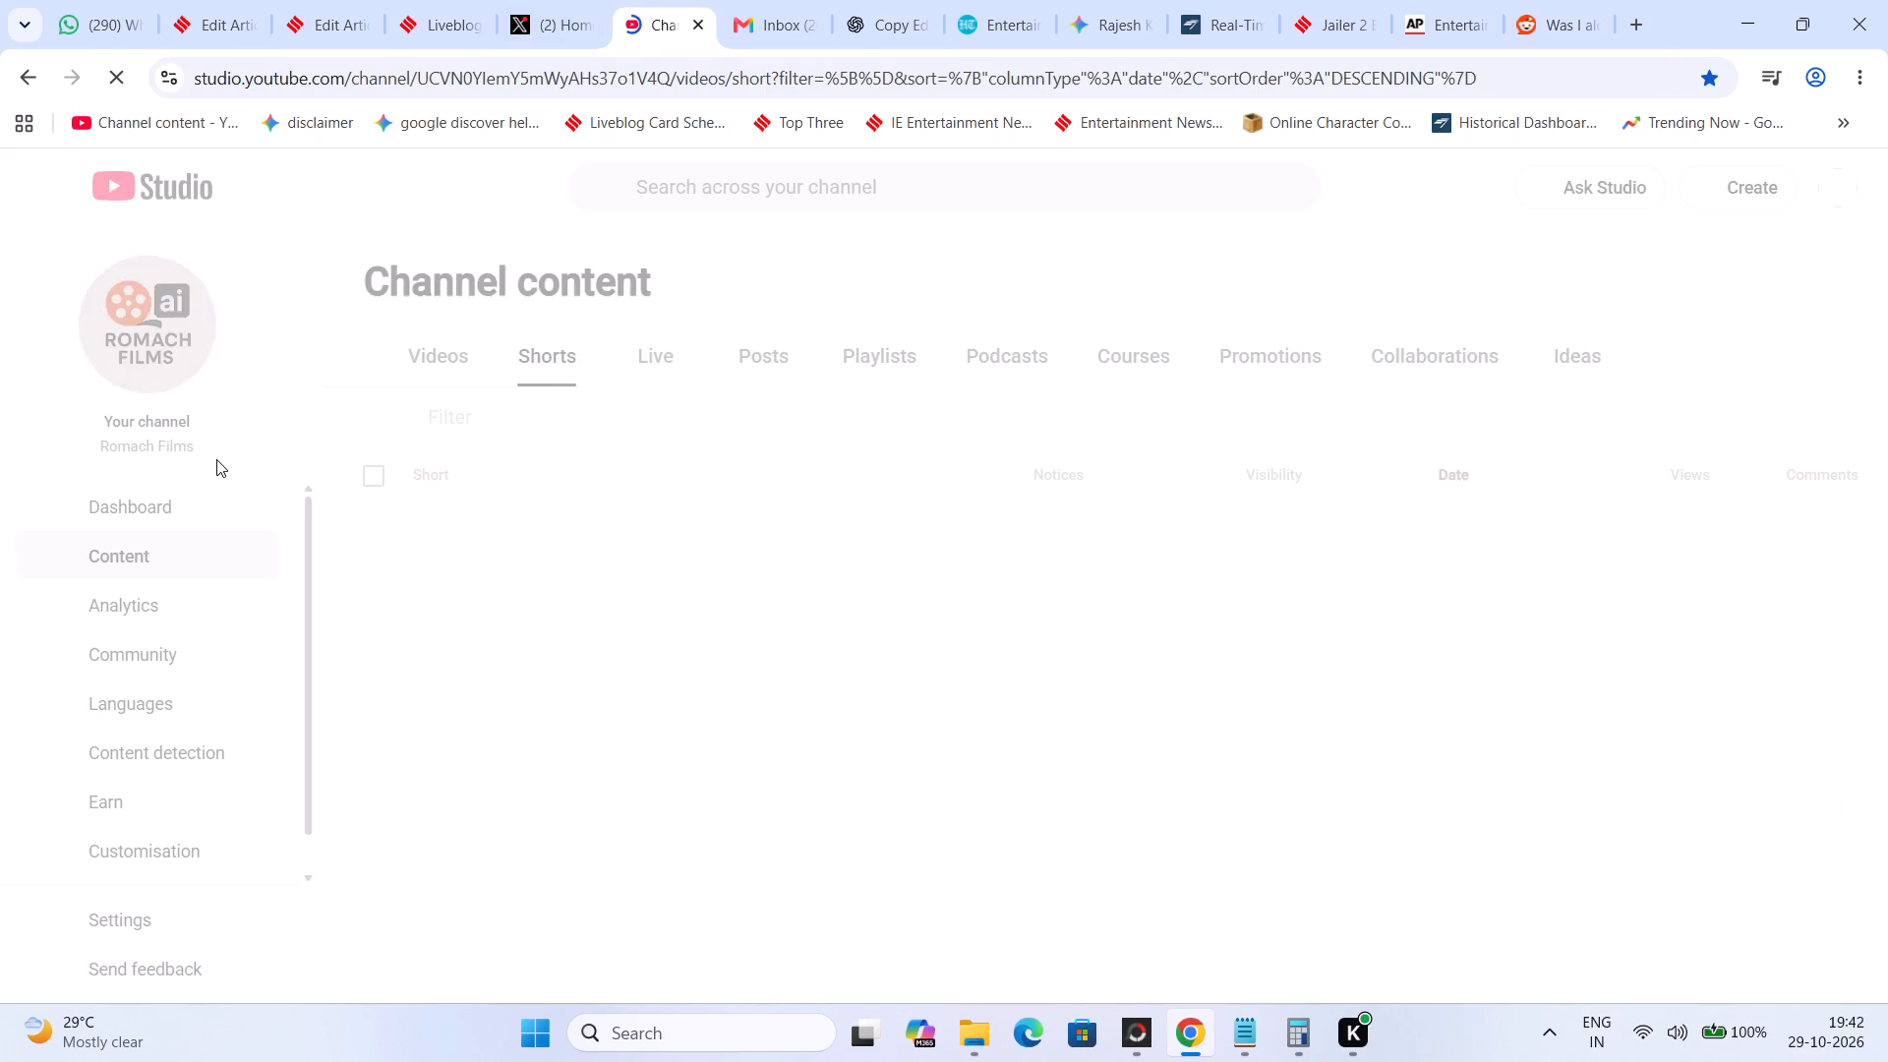
{"action": "left_click", "coordinate": [223, 506]}
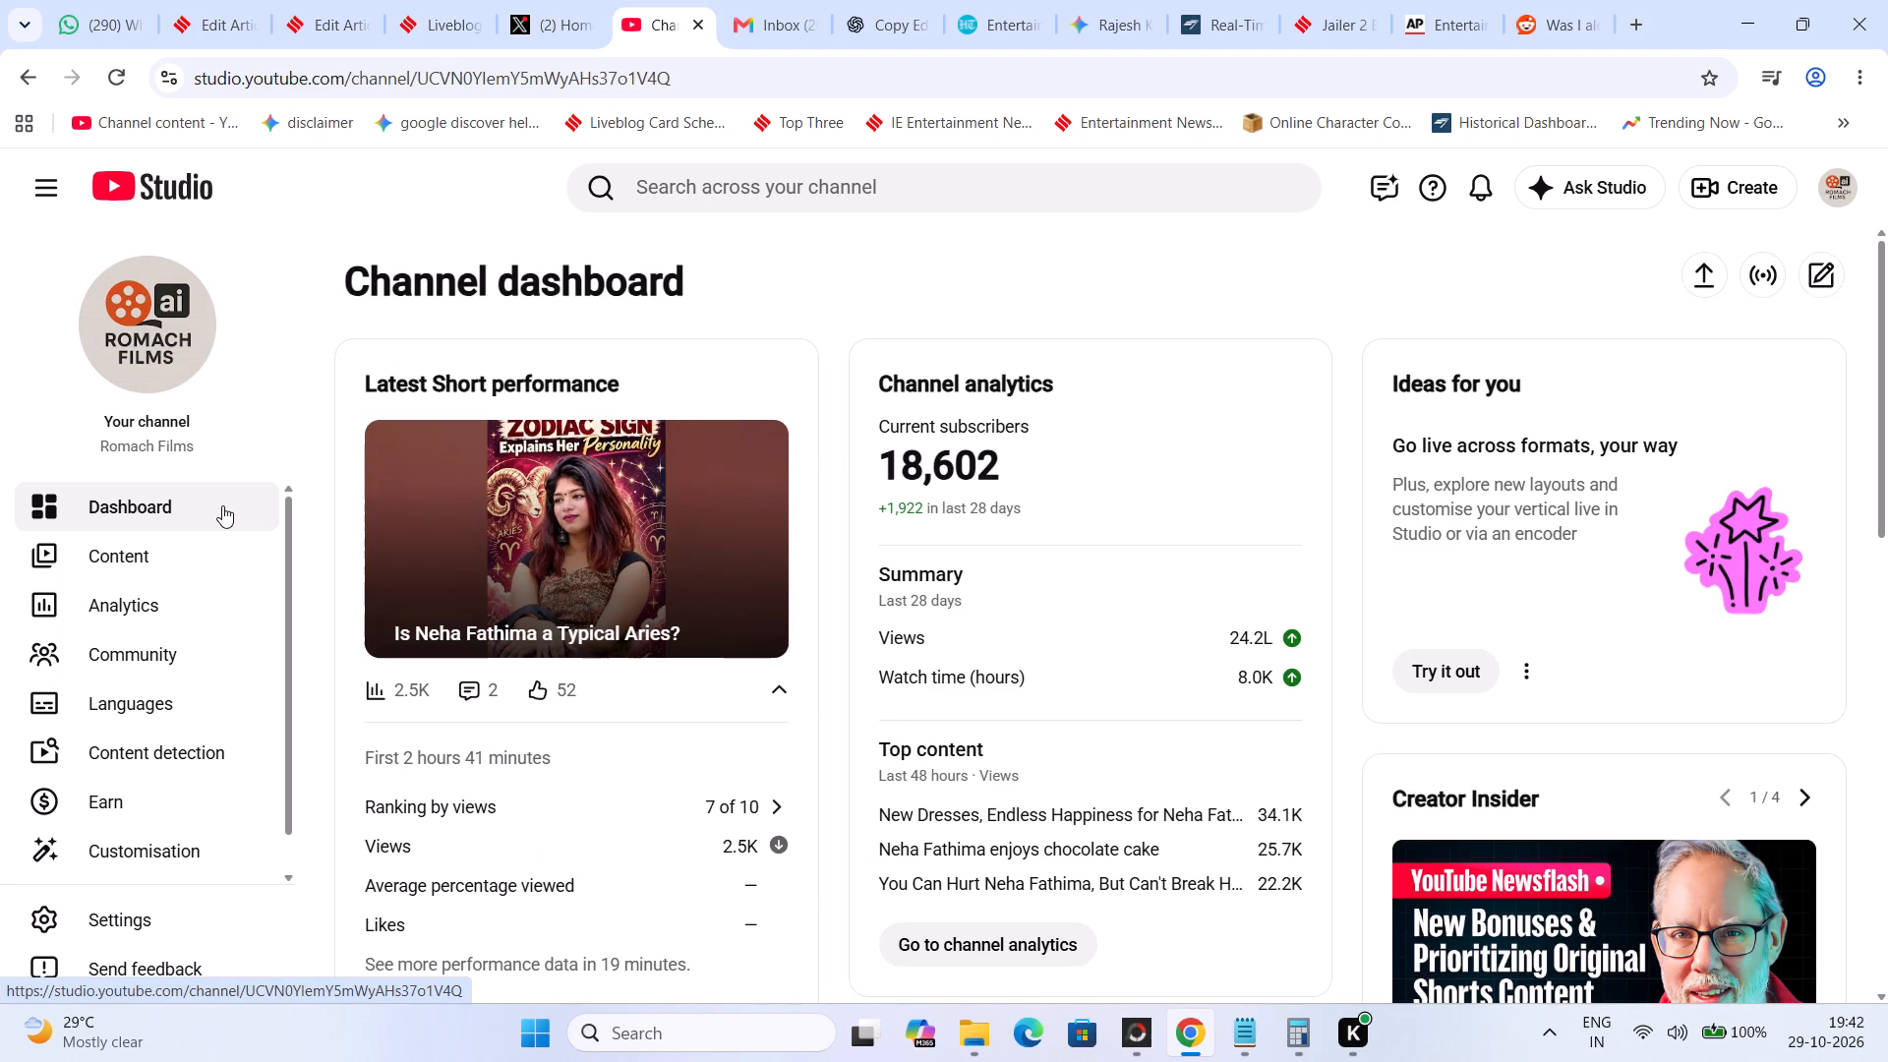
Switch to the Reddit r/kollywood thread about disliking Jailer 2.
{"action": "left_click", "coordinate": [1550, 0]}
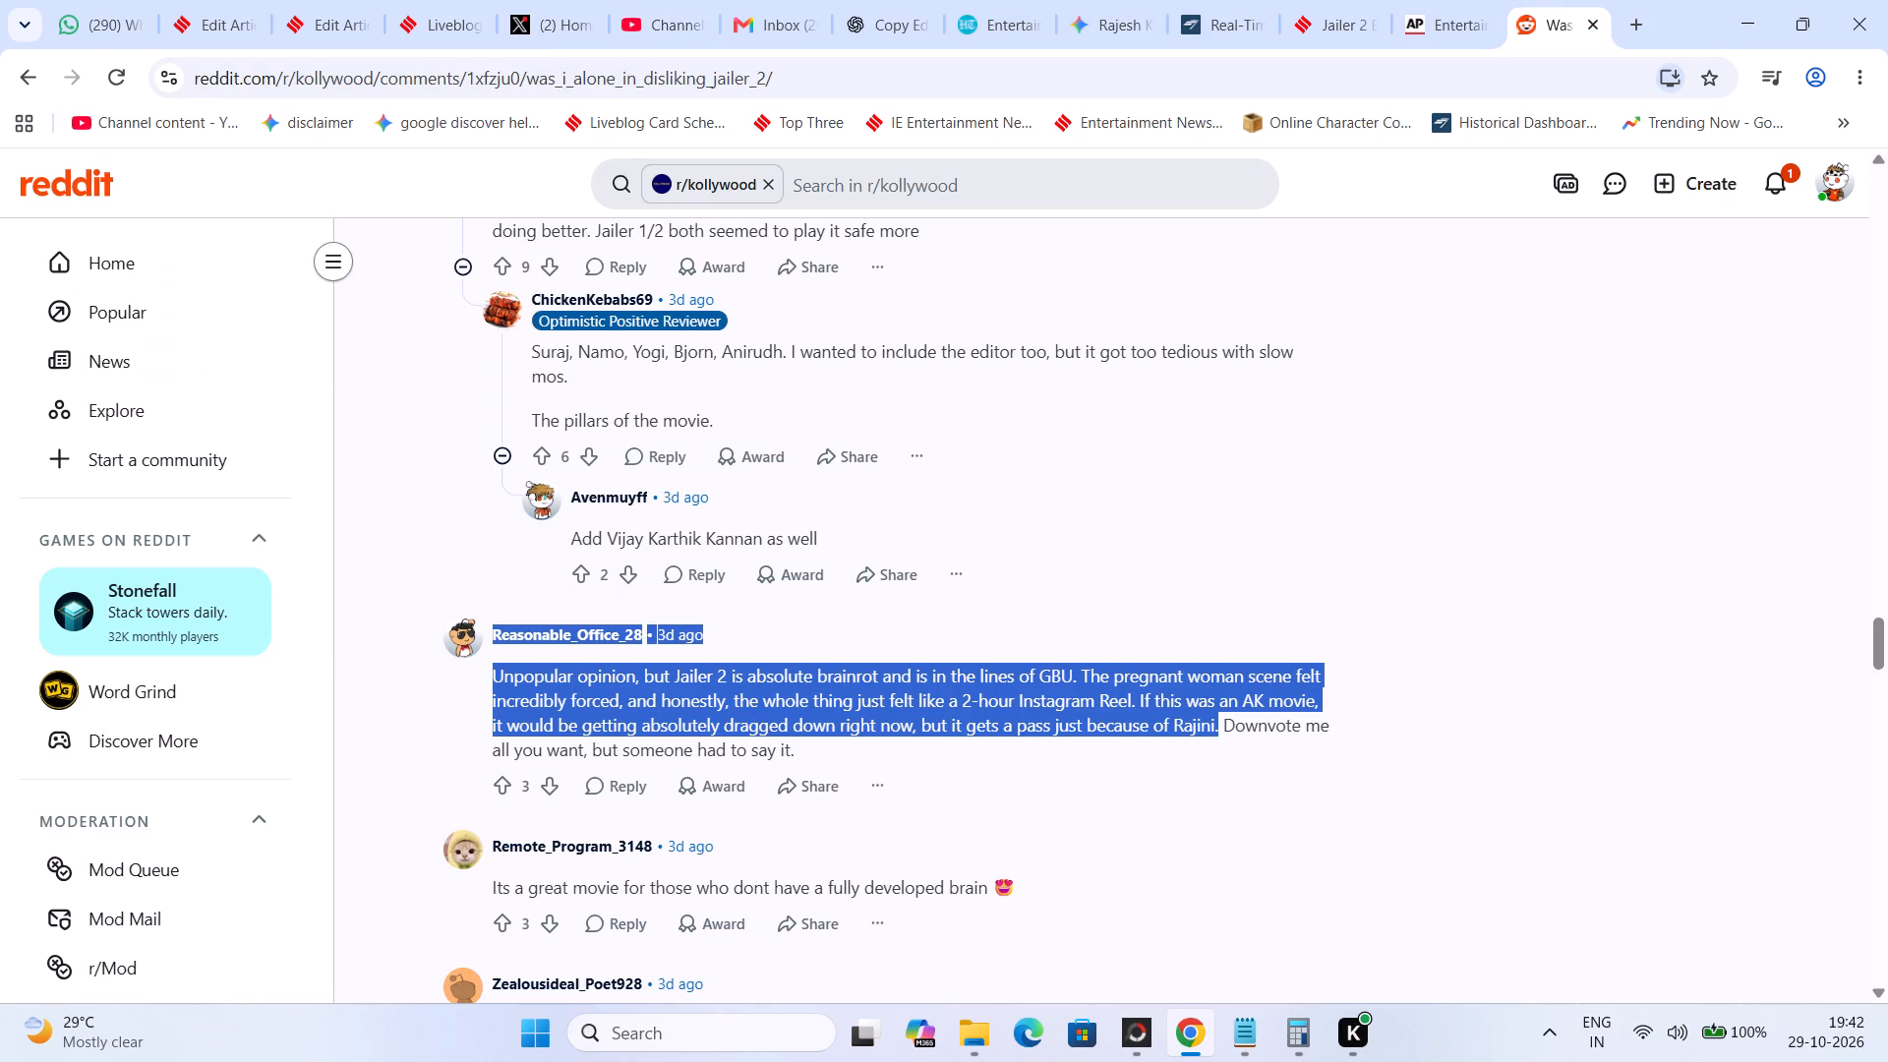
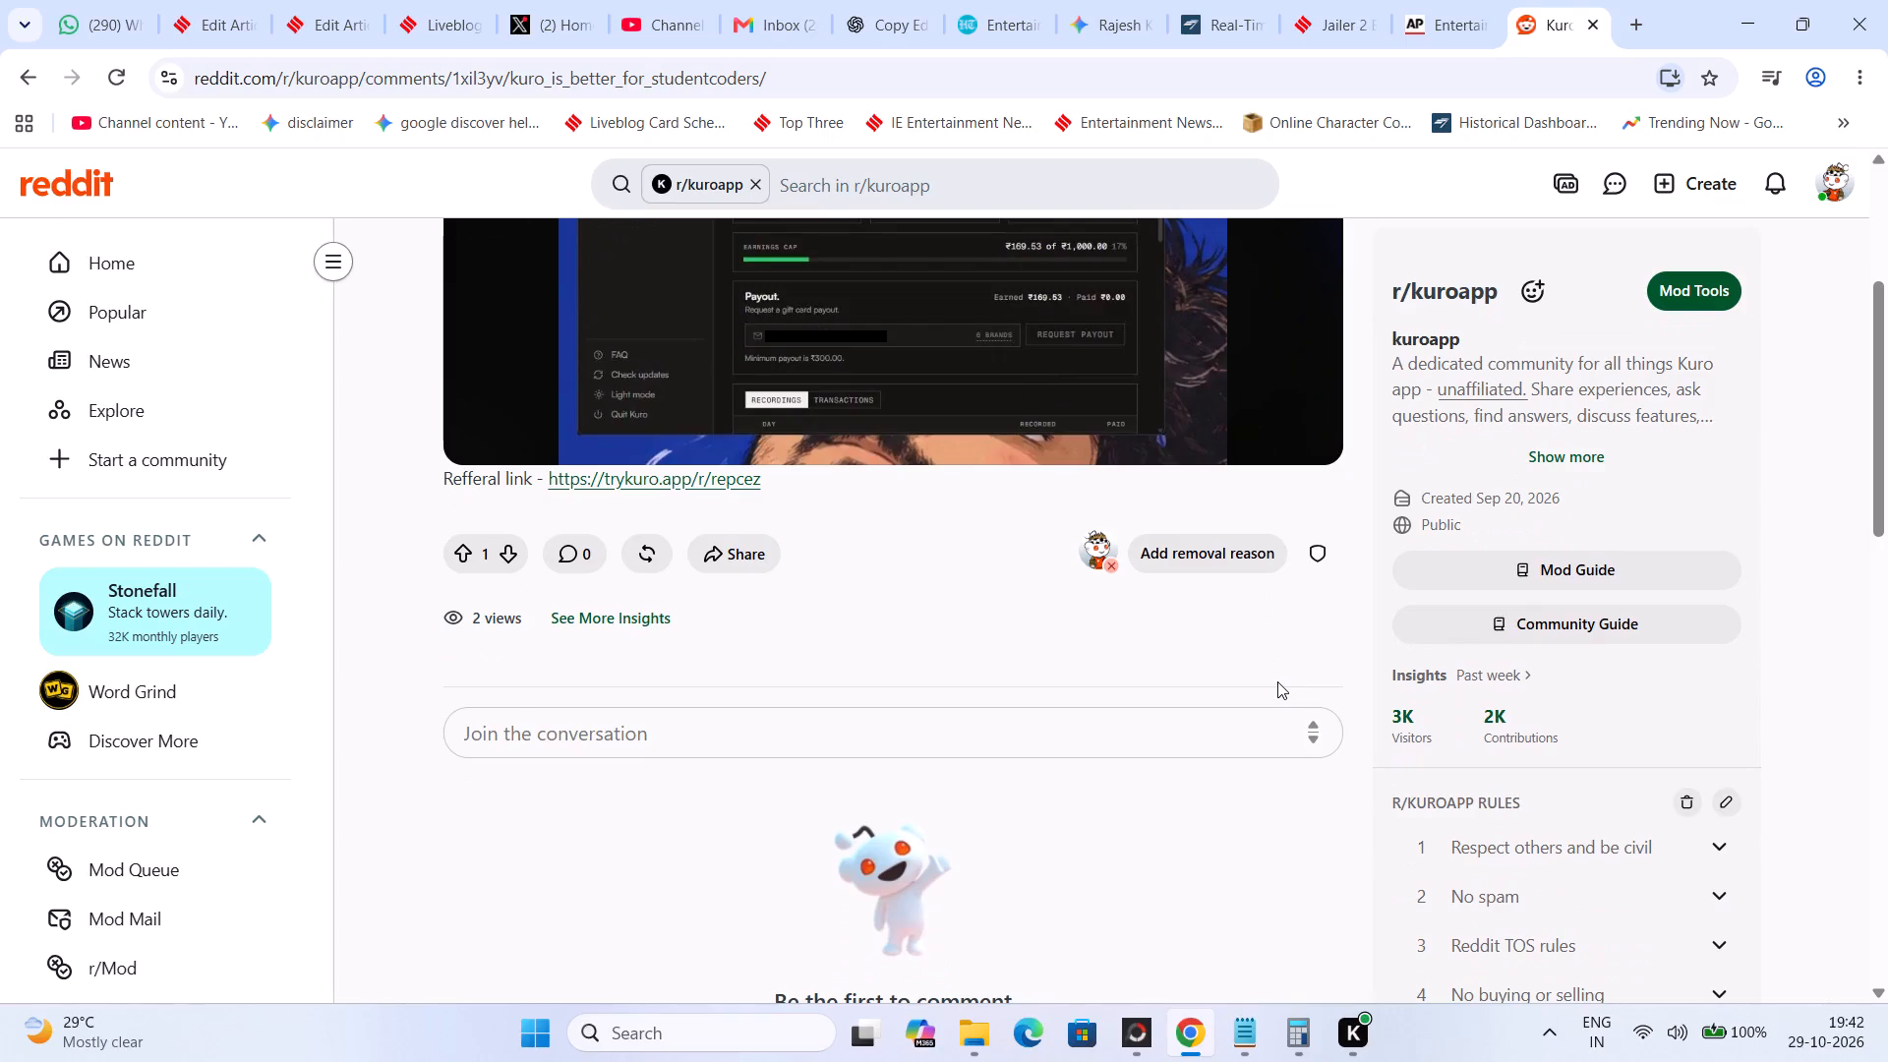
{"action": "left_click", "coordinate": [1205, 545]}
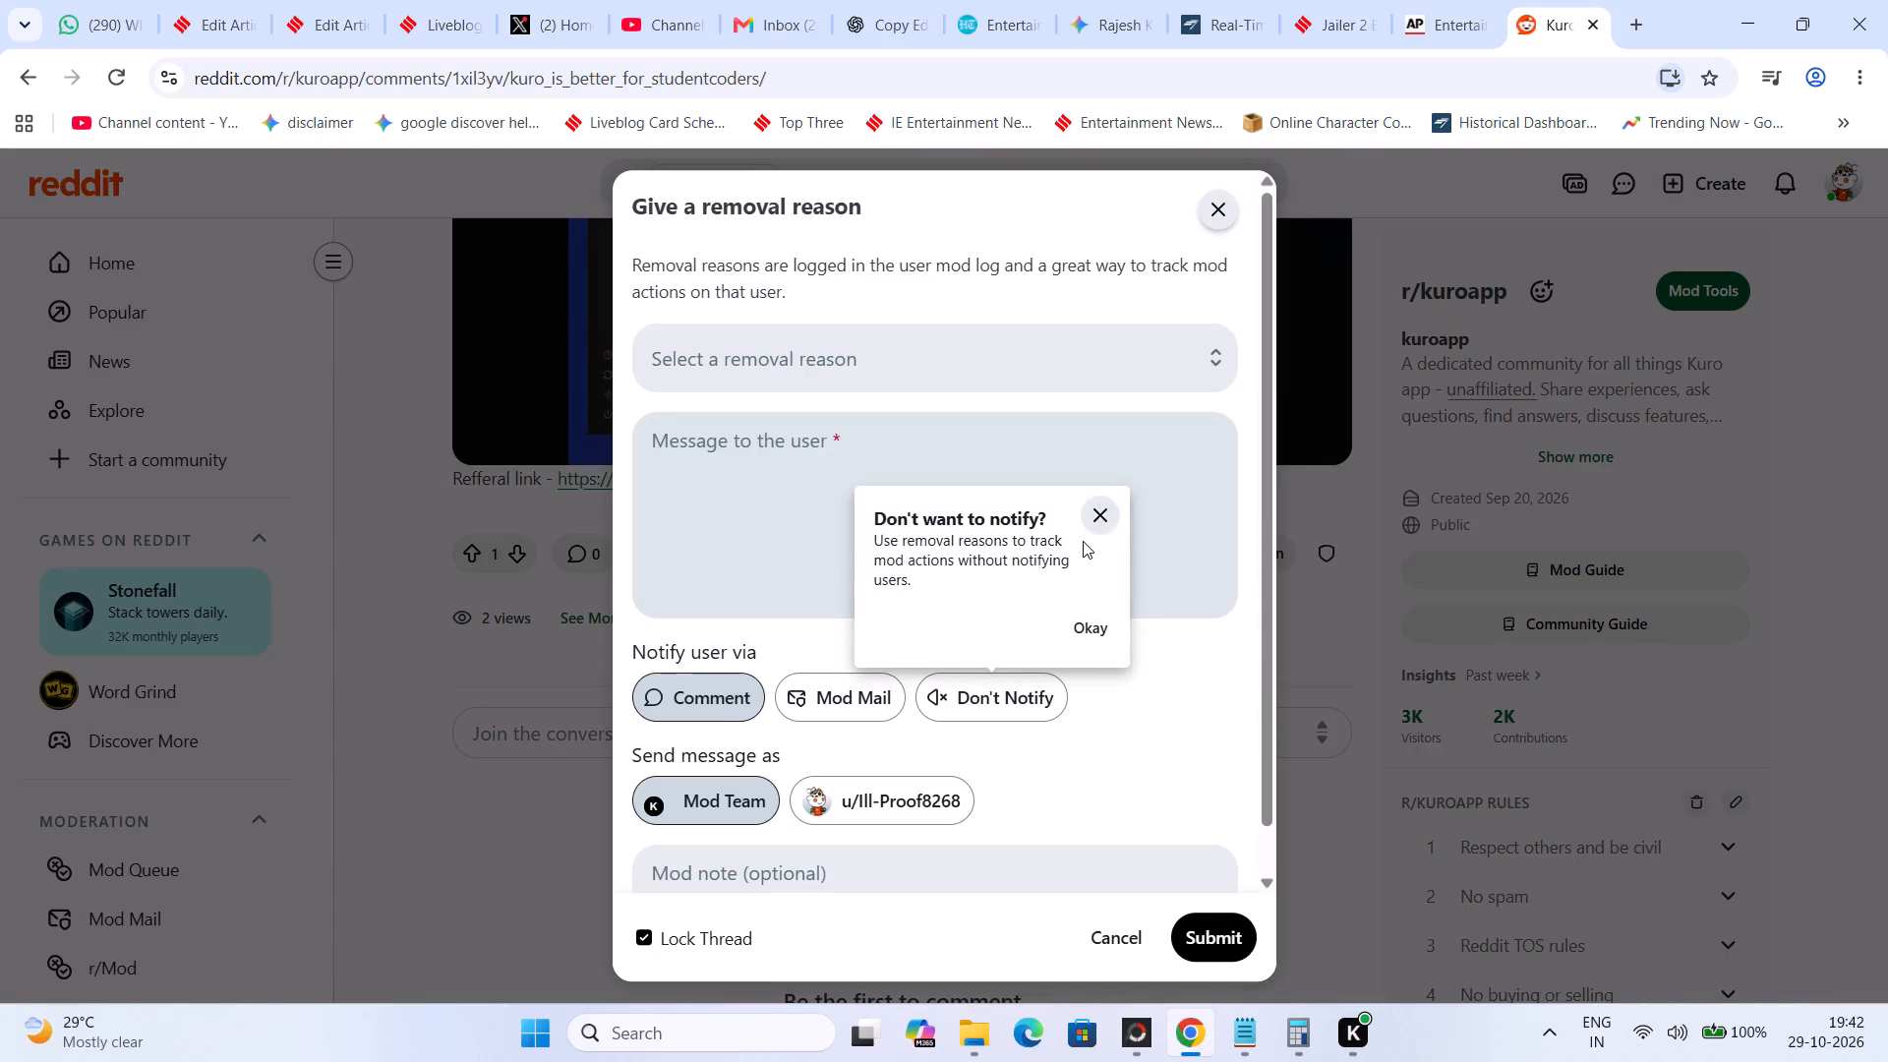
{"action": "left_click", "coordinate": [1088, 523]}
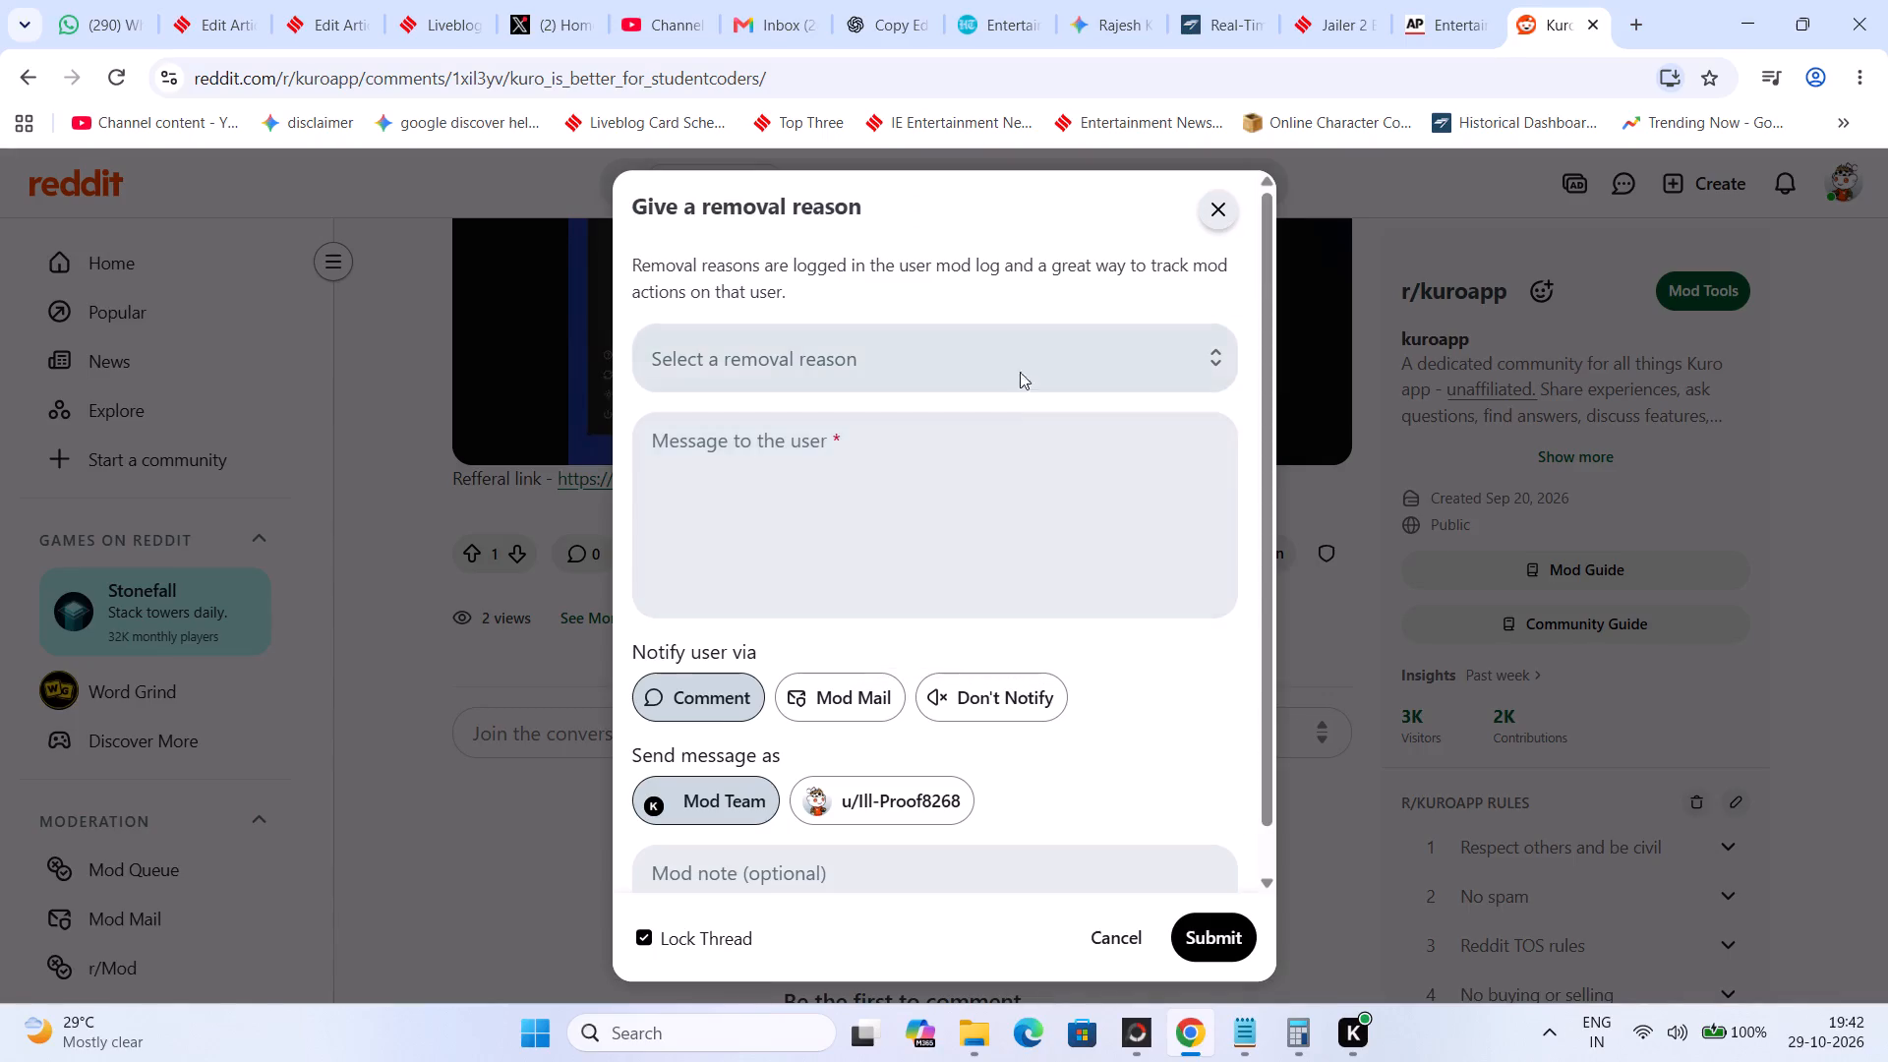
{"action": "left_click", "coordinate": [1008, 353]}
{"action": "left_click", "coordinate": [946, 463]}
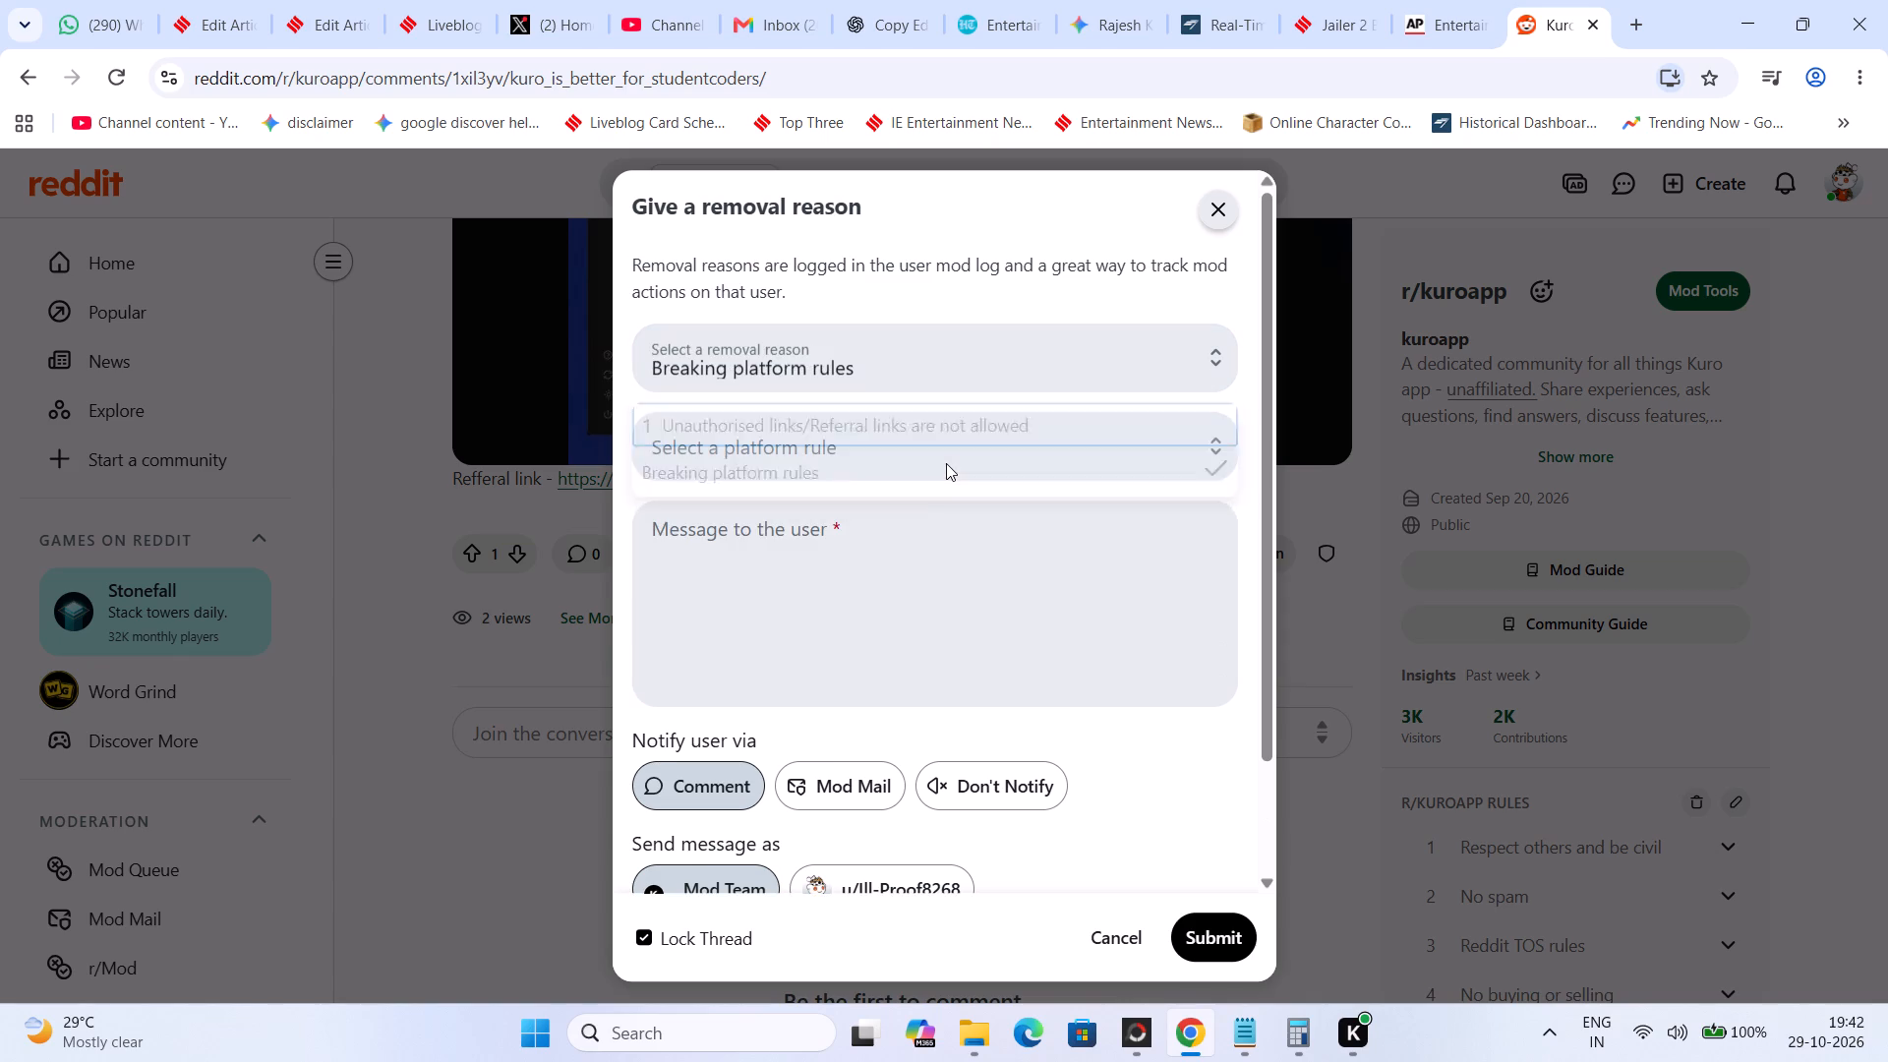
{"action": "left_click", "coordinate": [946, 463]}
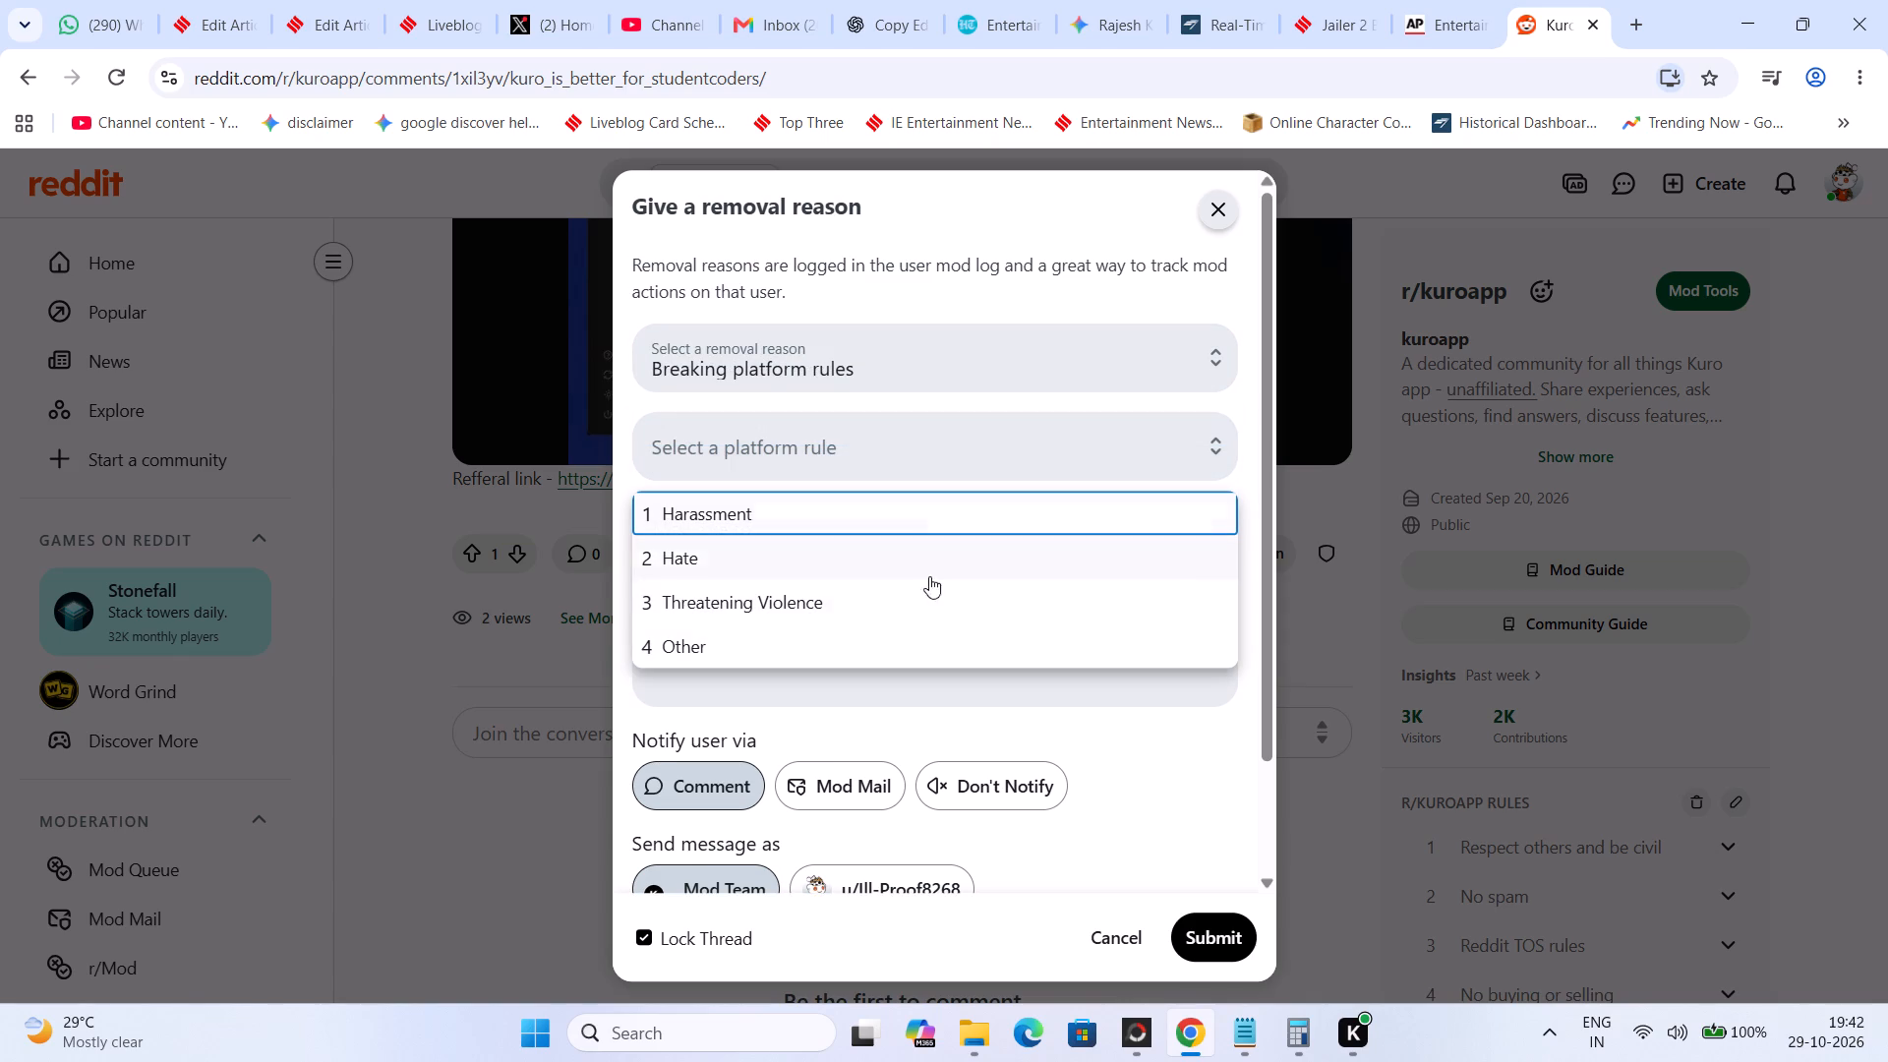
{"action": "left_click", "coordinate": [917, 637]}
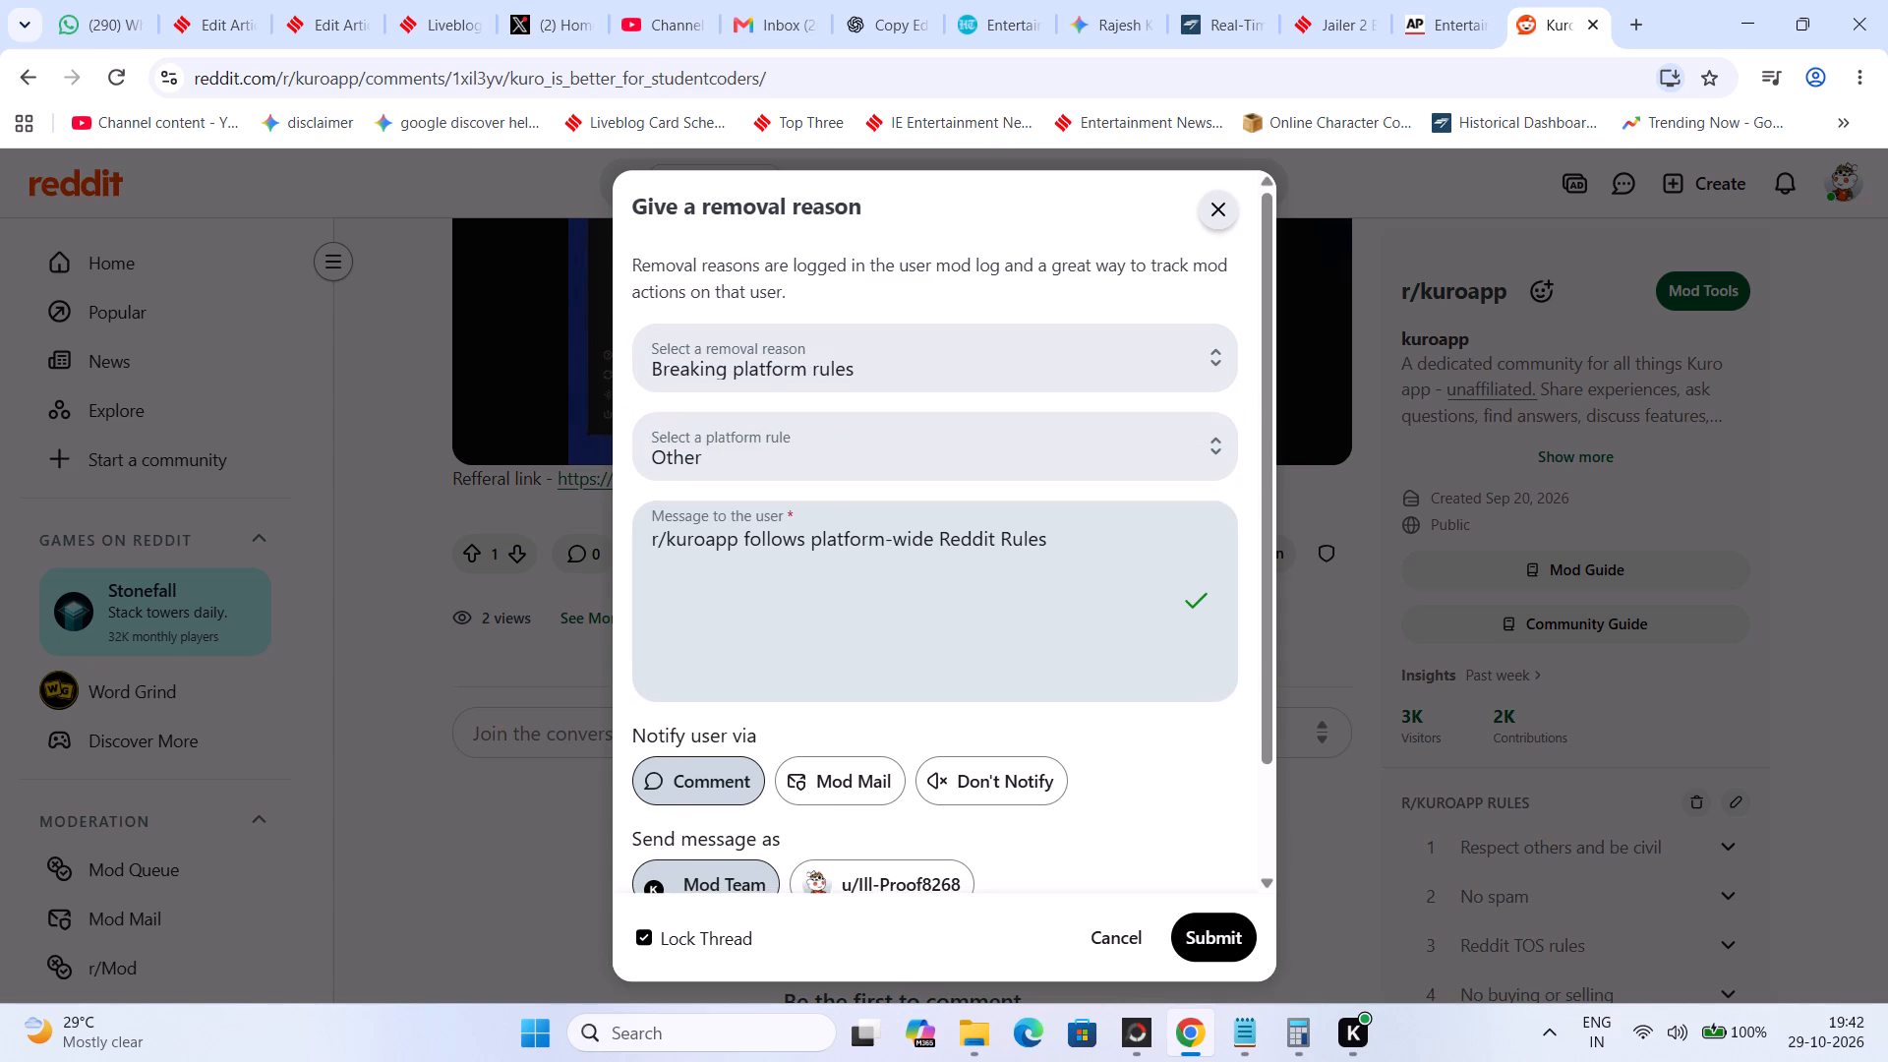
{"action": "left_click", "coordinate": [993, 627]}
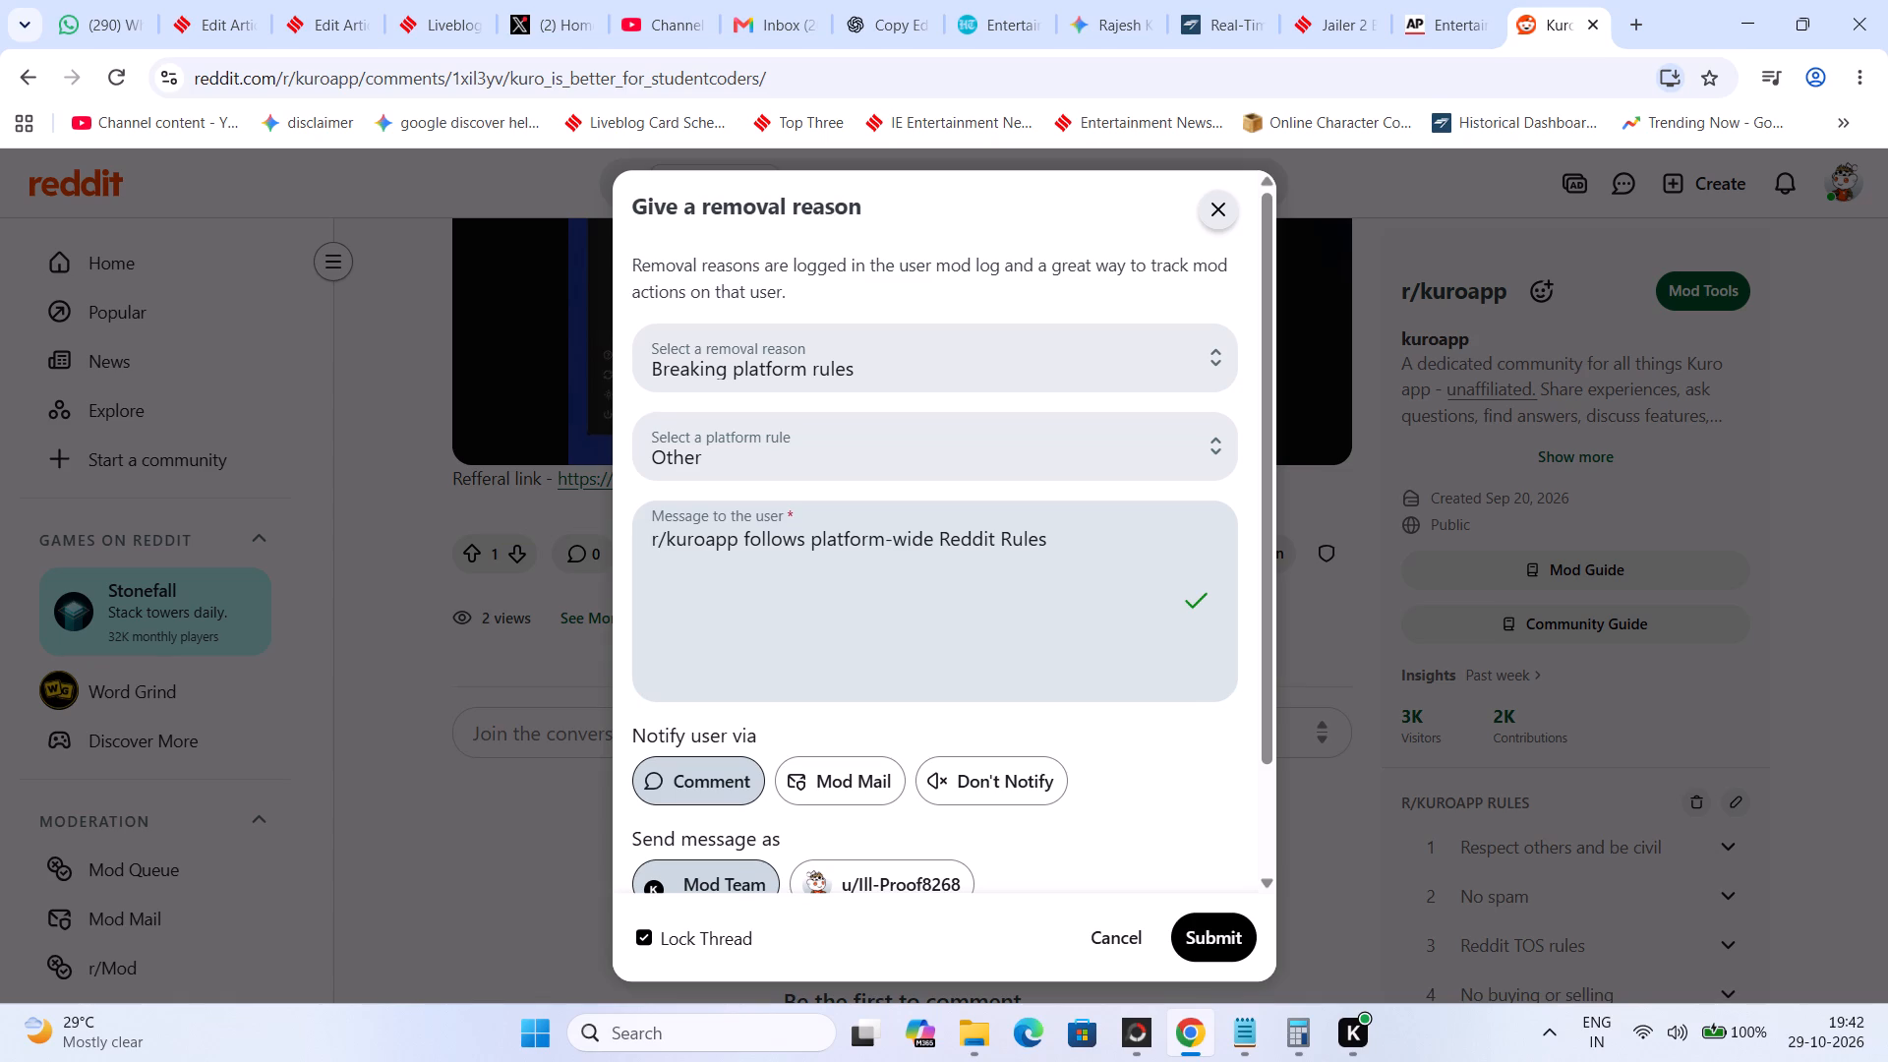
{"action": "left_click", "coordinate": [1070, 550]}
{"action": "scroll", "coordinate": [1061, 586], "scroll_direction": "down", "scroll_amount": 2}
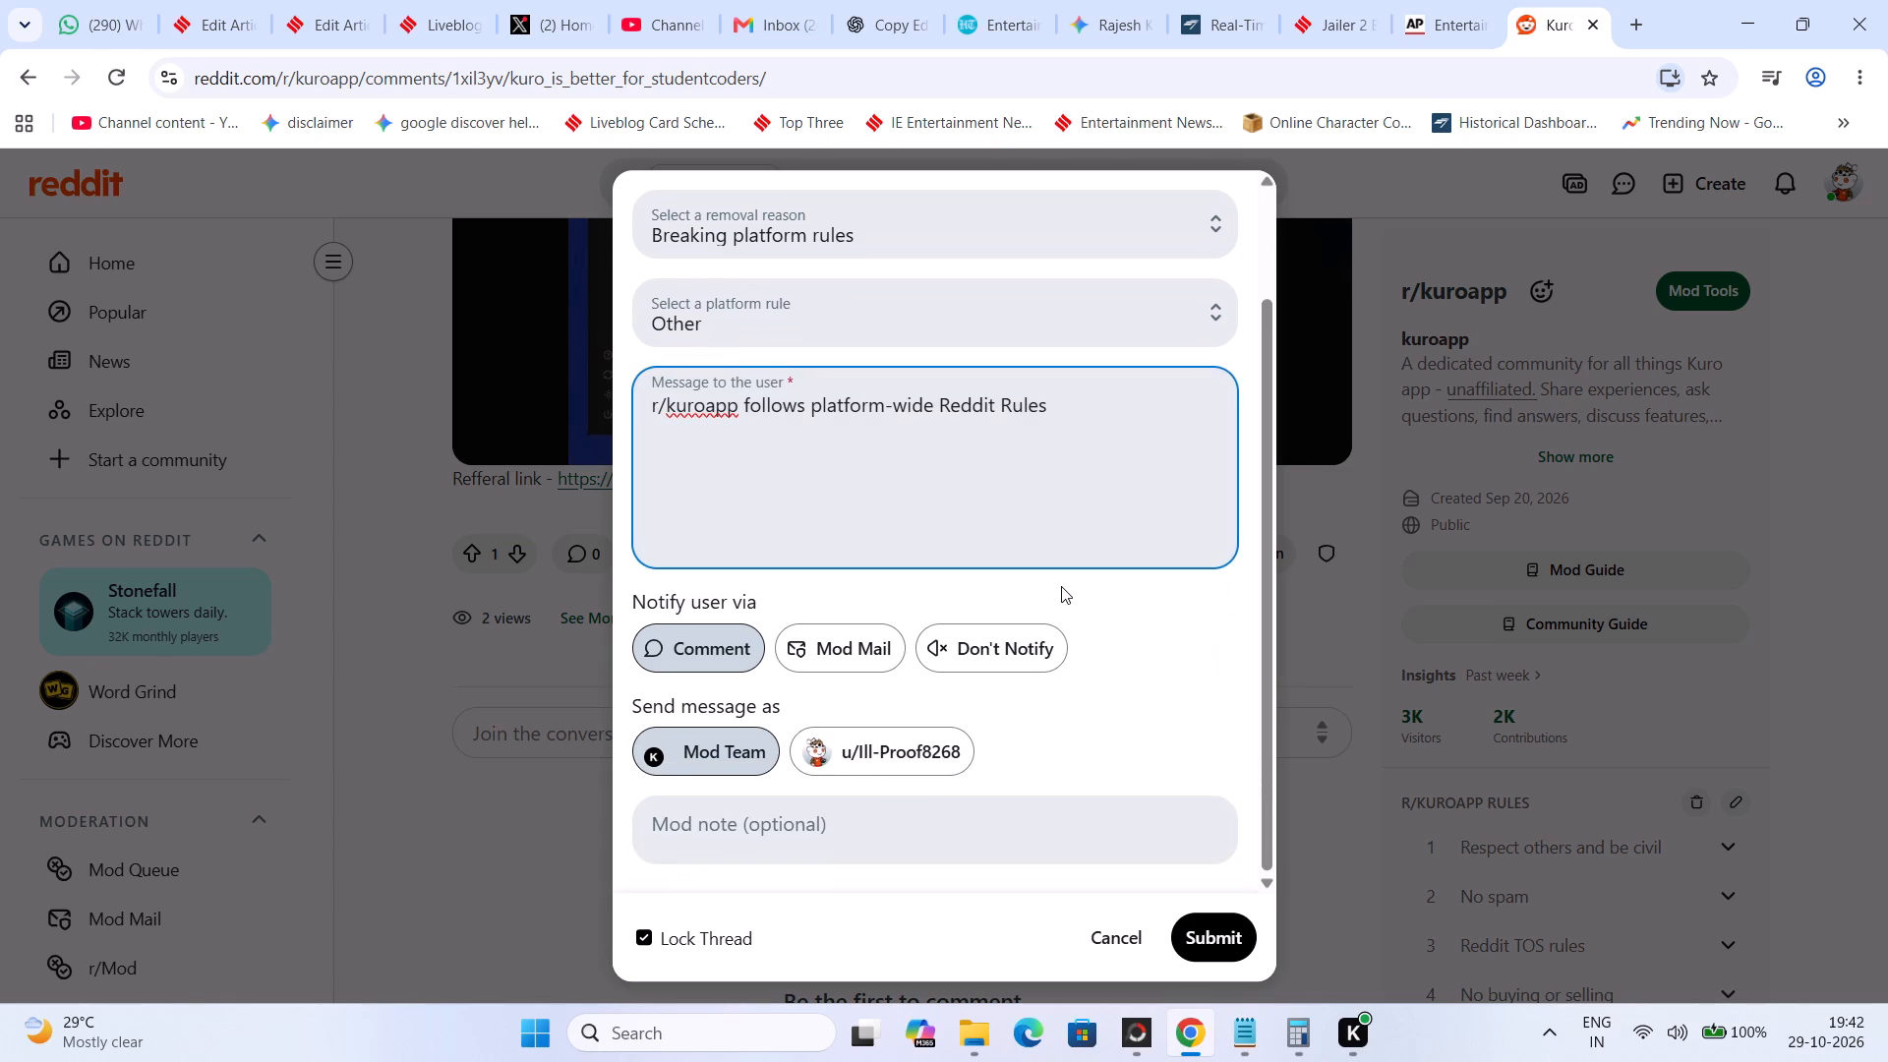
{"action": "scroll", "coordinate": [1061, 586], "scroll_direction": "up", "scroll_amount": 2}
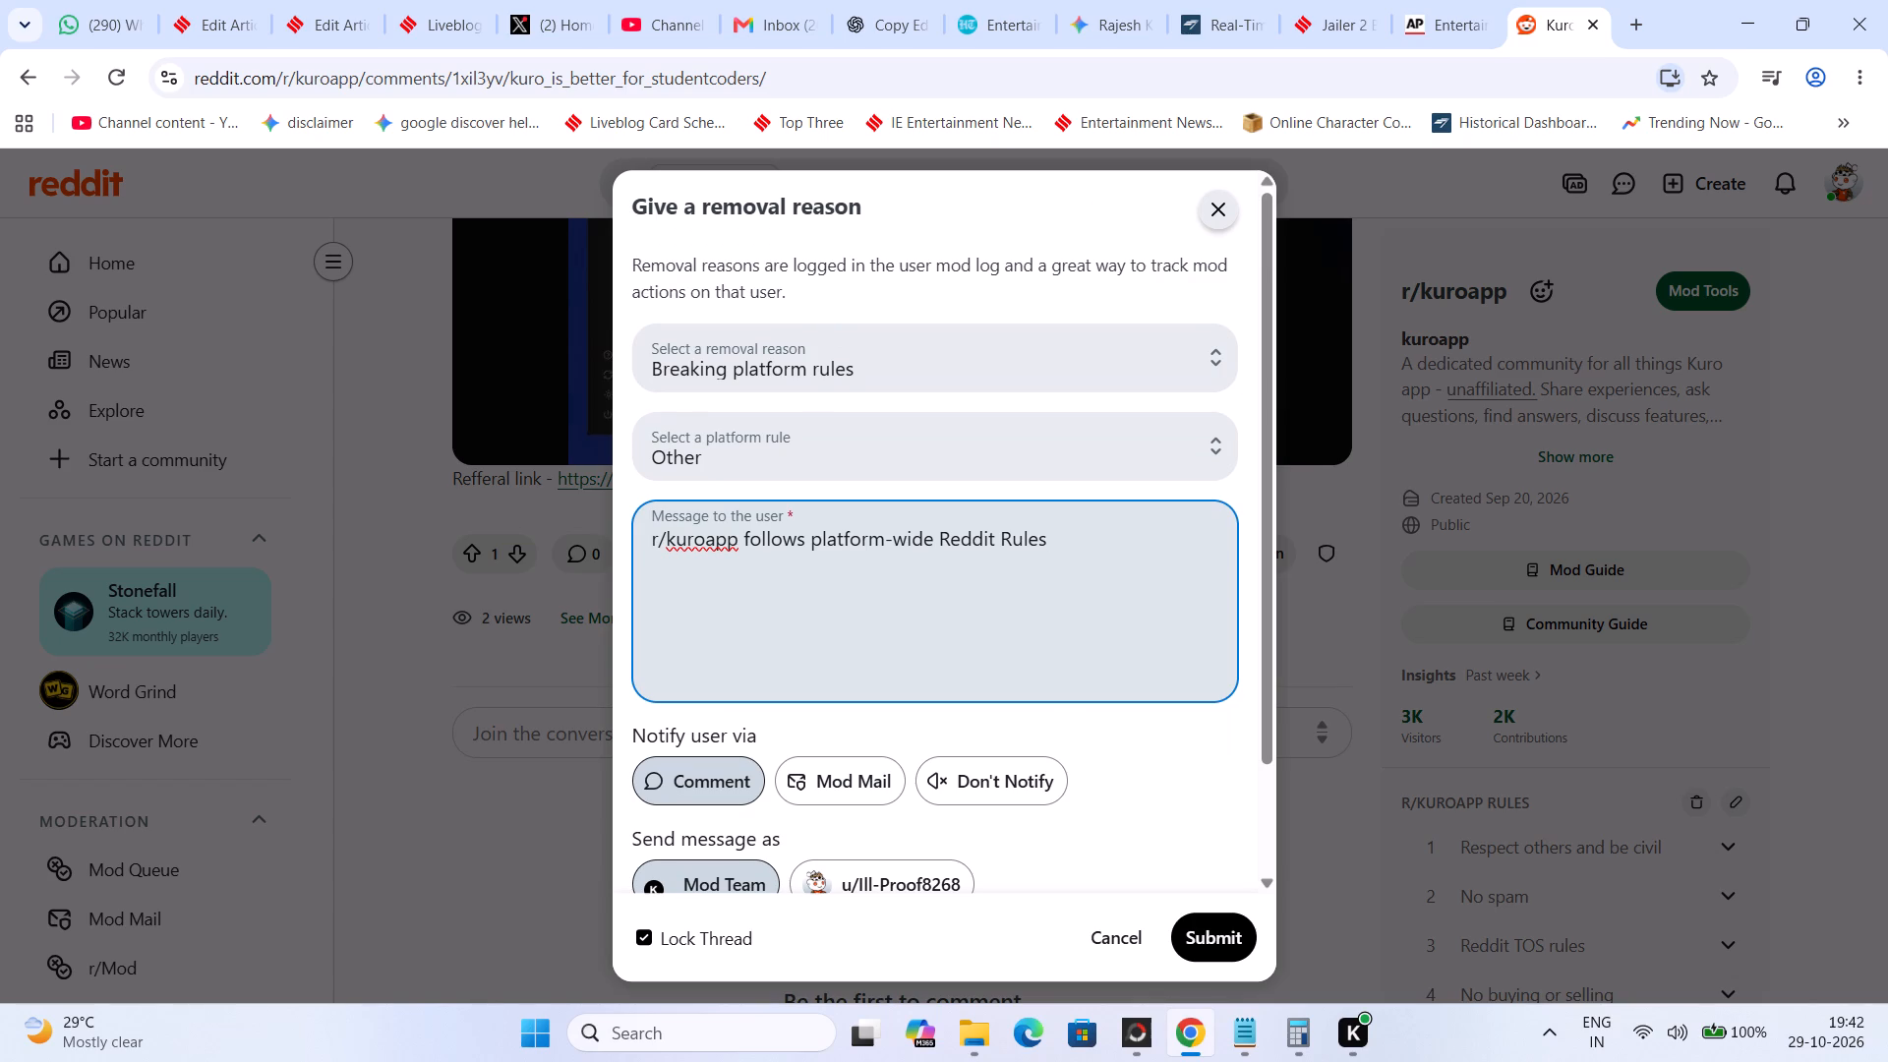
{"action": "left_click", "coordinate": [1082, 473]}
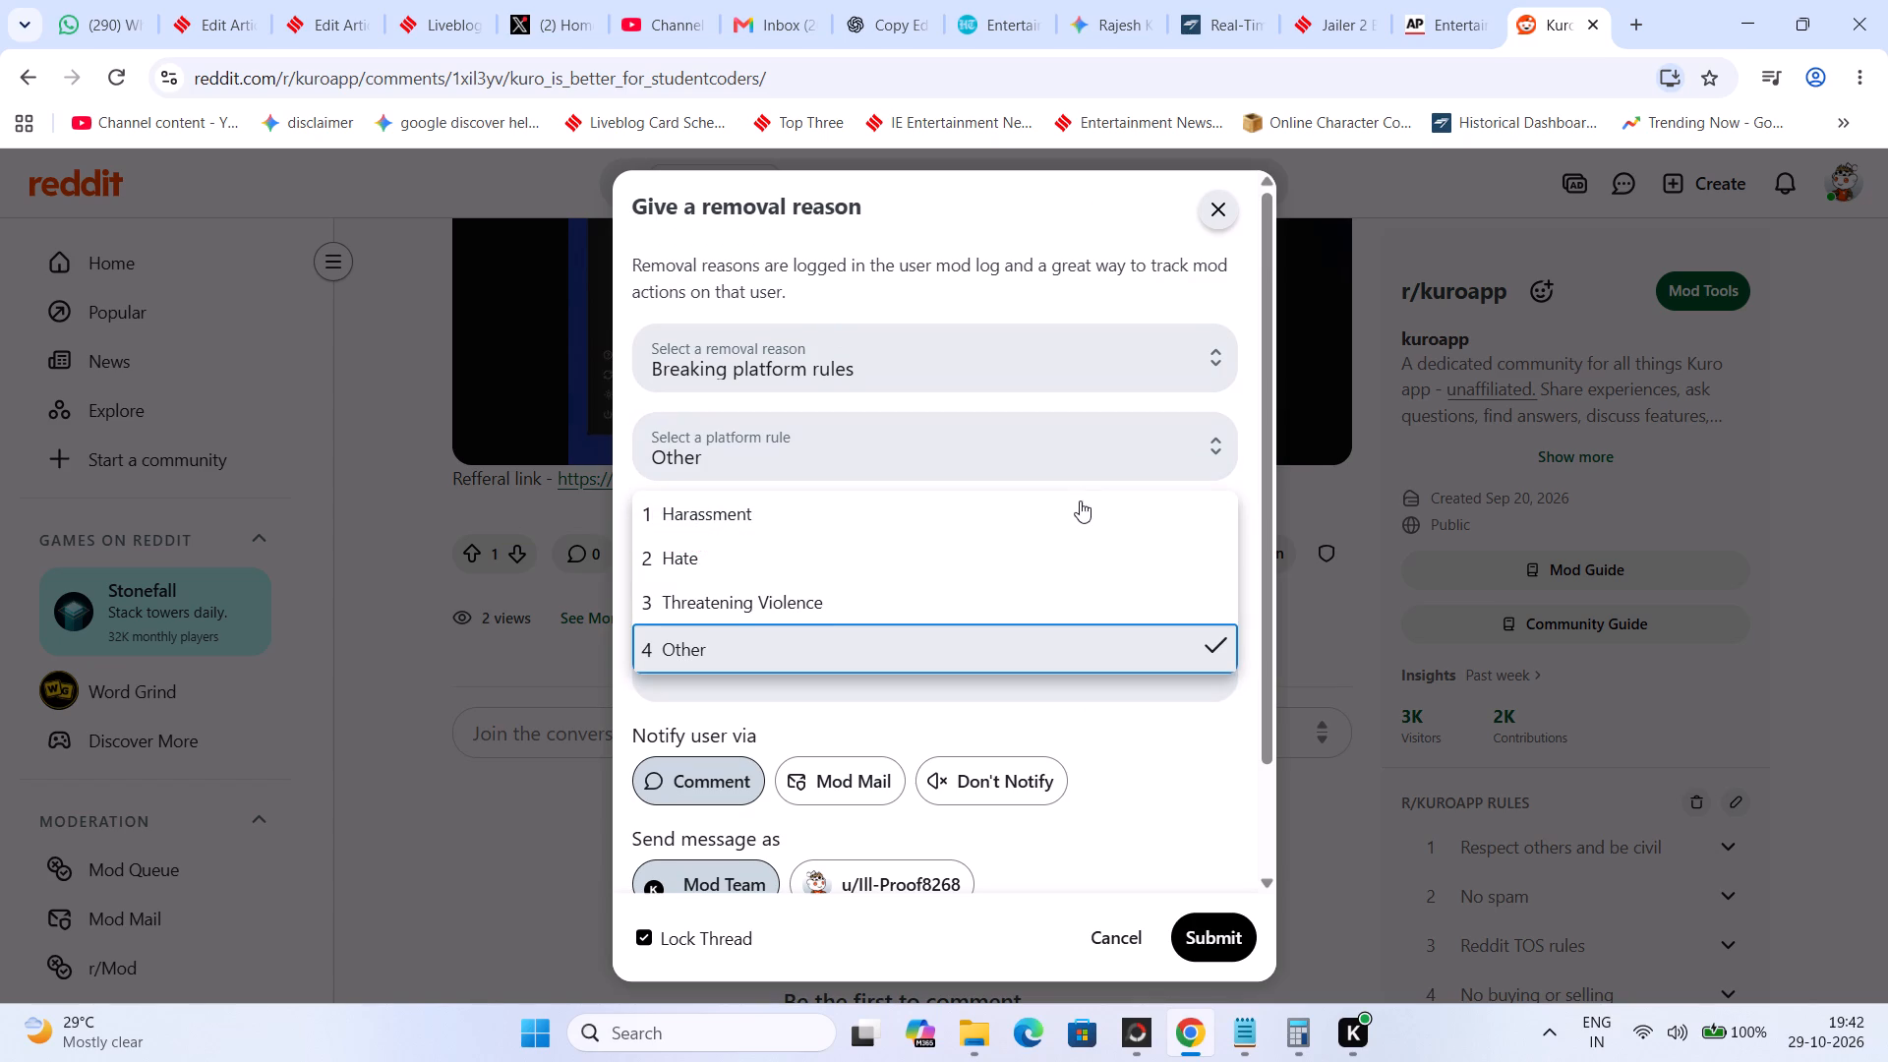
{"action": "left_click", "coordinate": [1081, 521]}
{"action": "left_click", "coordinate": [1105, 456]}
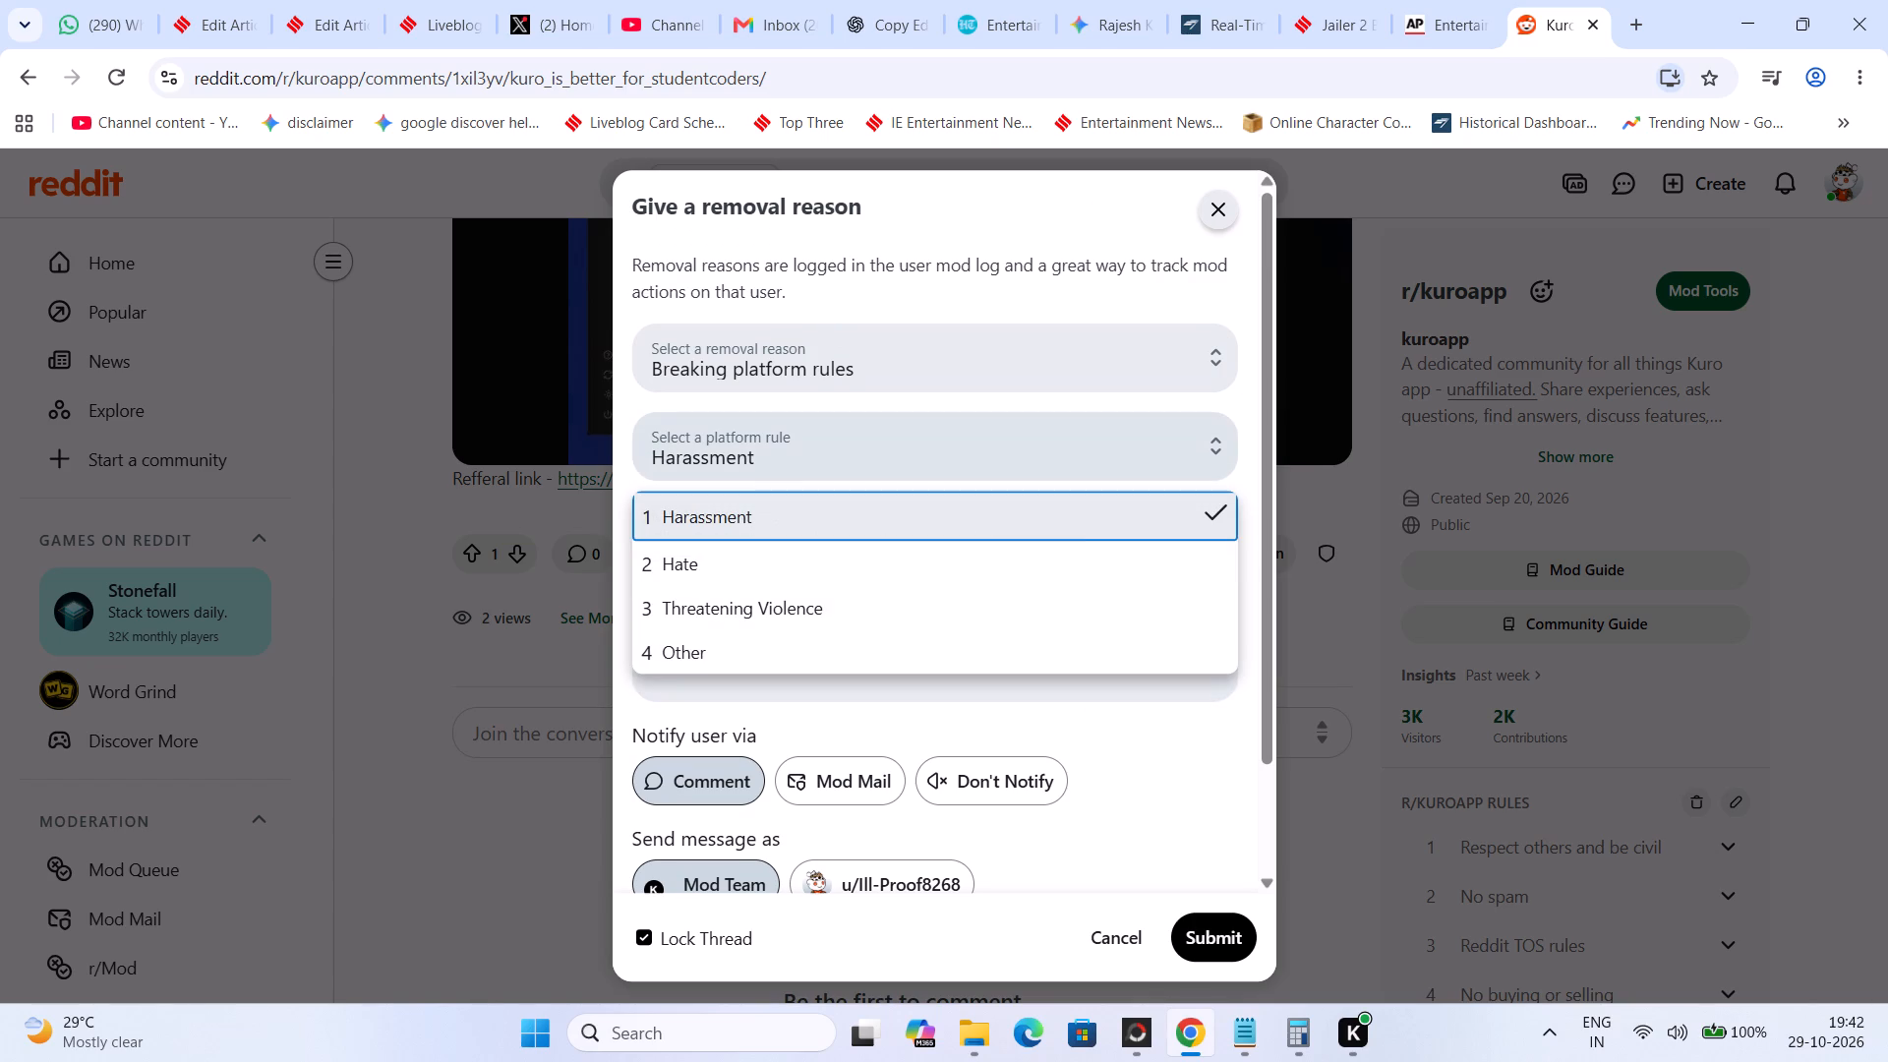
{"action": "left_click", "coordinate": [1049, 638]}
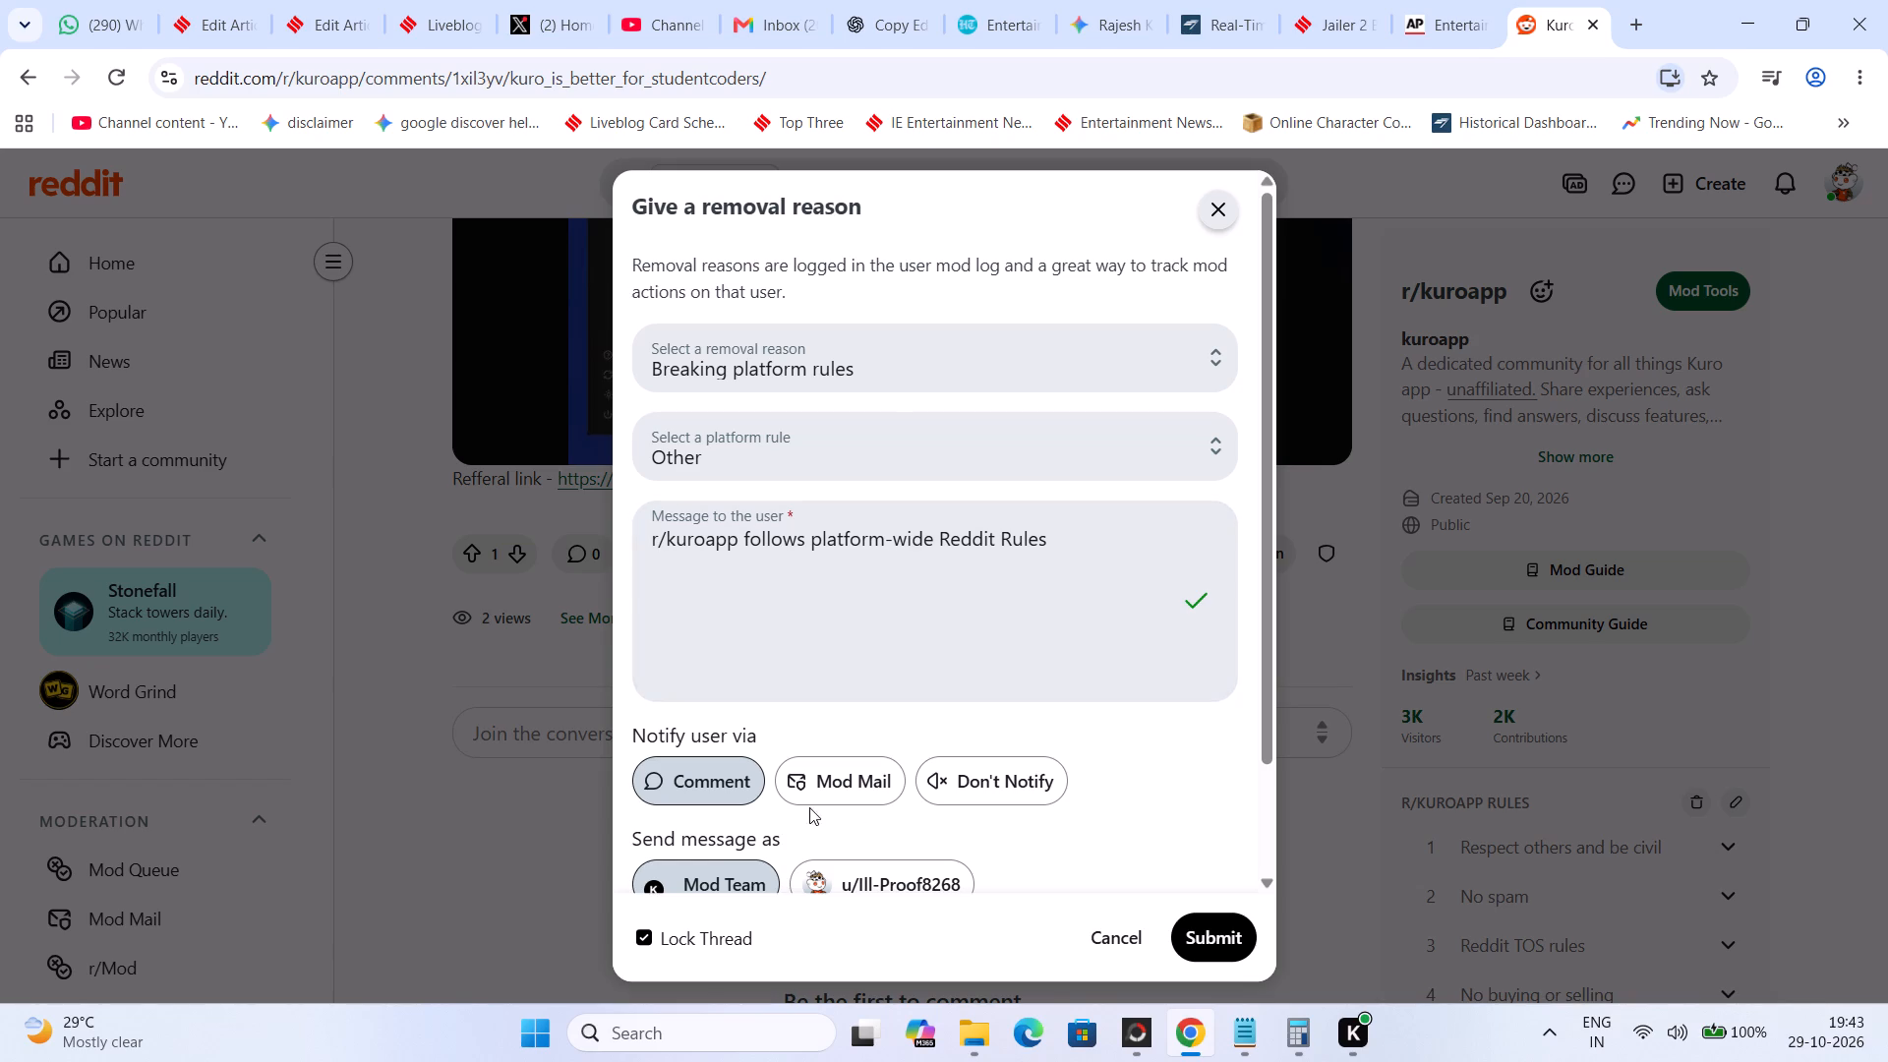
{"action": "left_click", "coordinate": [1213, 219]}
Return to the Reddit home feed and open the r/kuroapp post about the earning cap to read its comments.
{"action": "scroll", "coordinate": [1131, 341], "scroll_direction": "up", "scroll_amount": 4}
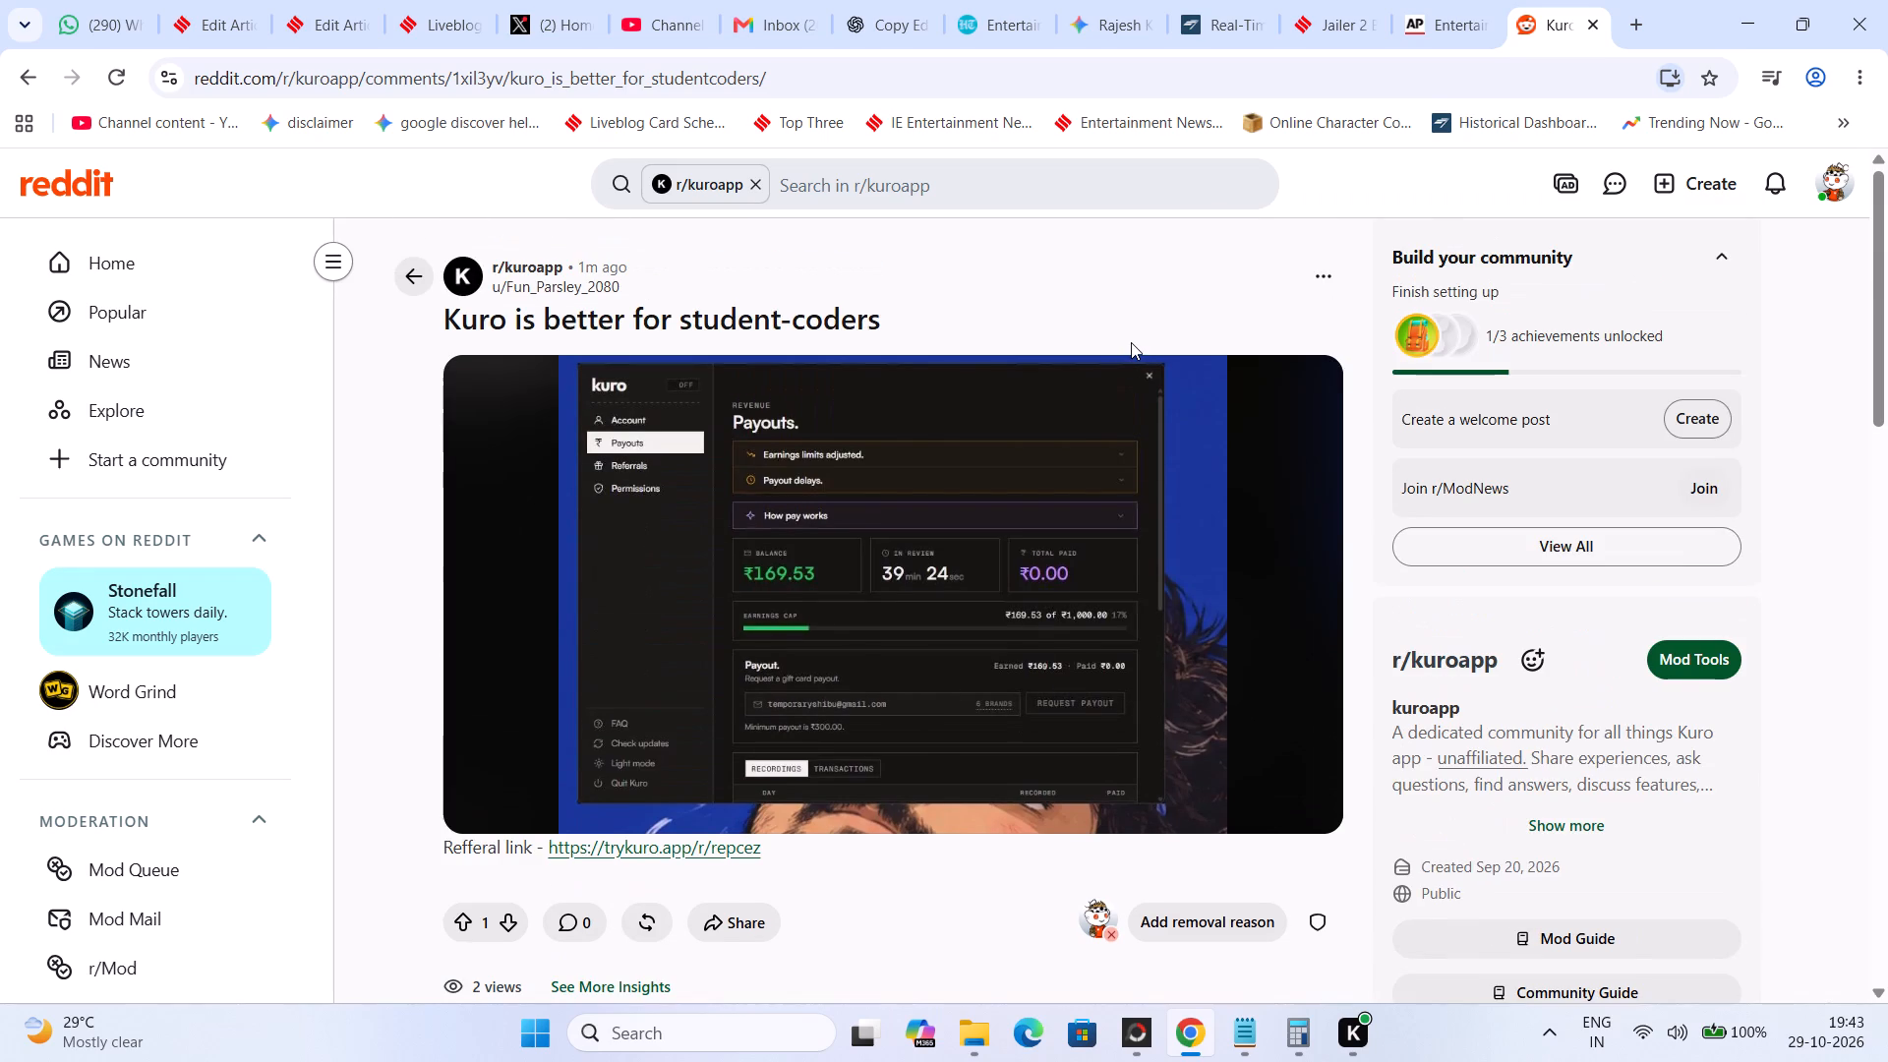
{"action": "left_click", "coordinate": [71, 171]}
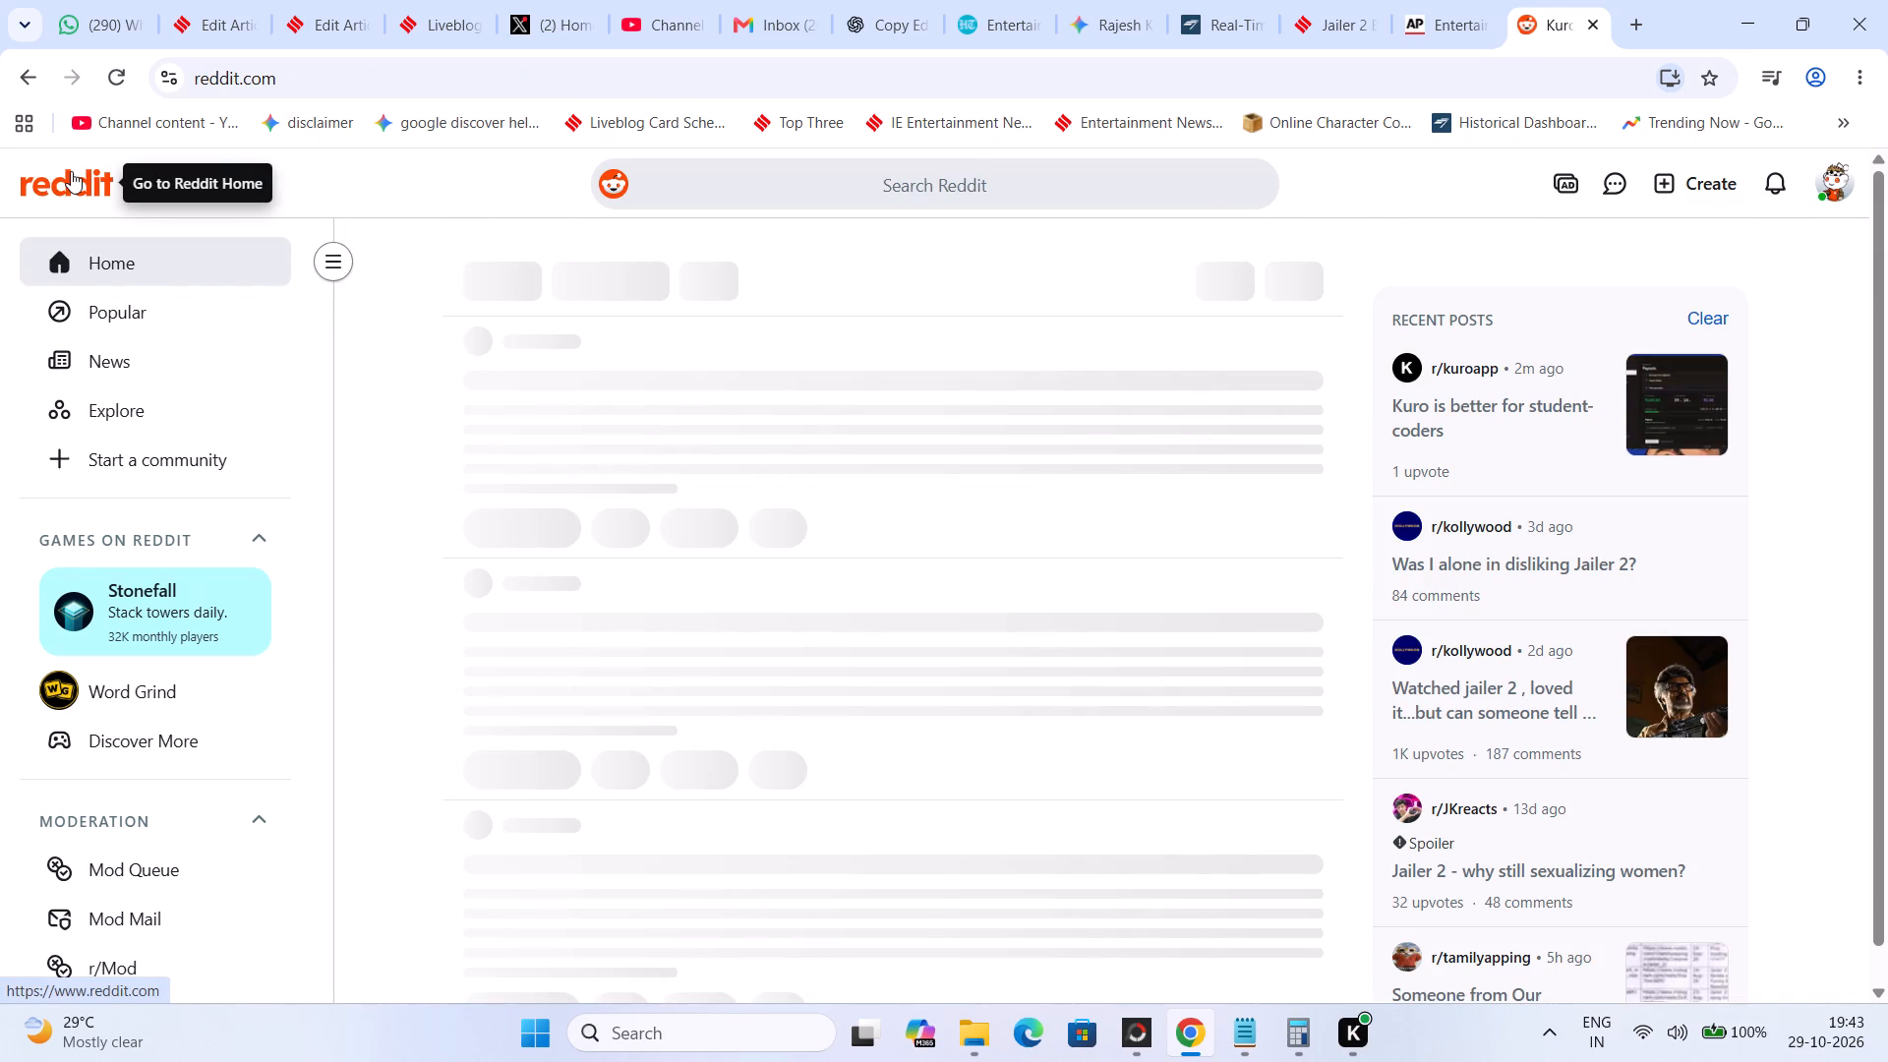
{"action": "scroll", "coordinate": [993, 396], "scroll_direction": "down", "scroll_amount": 4}
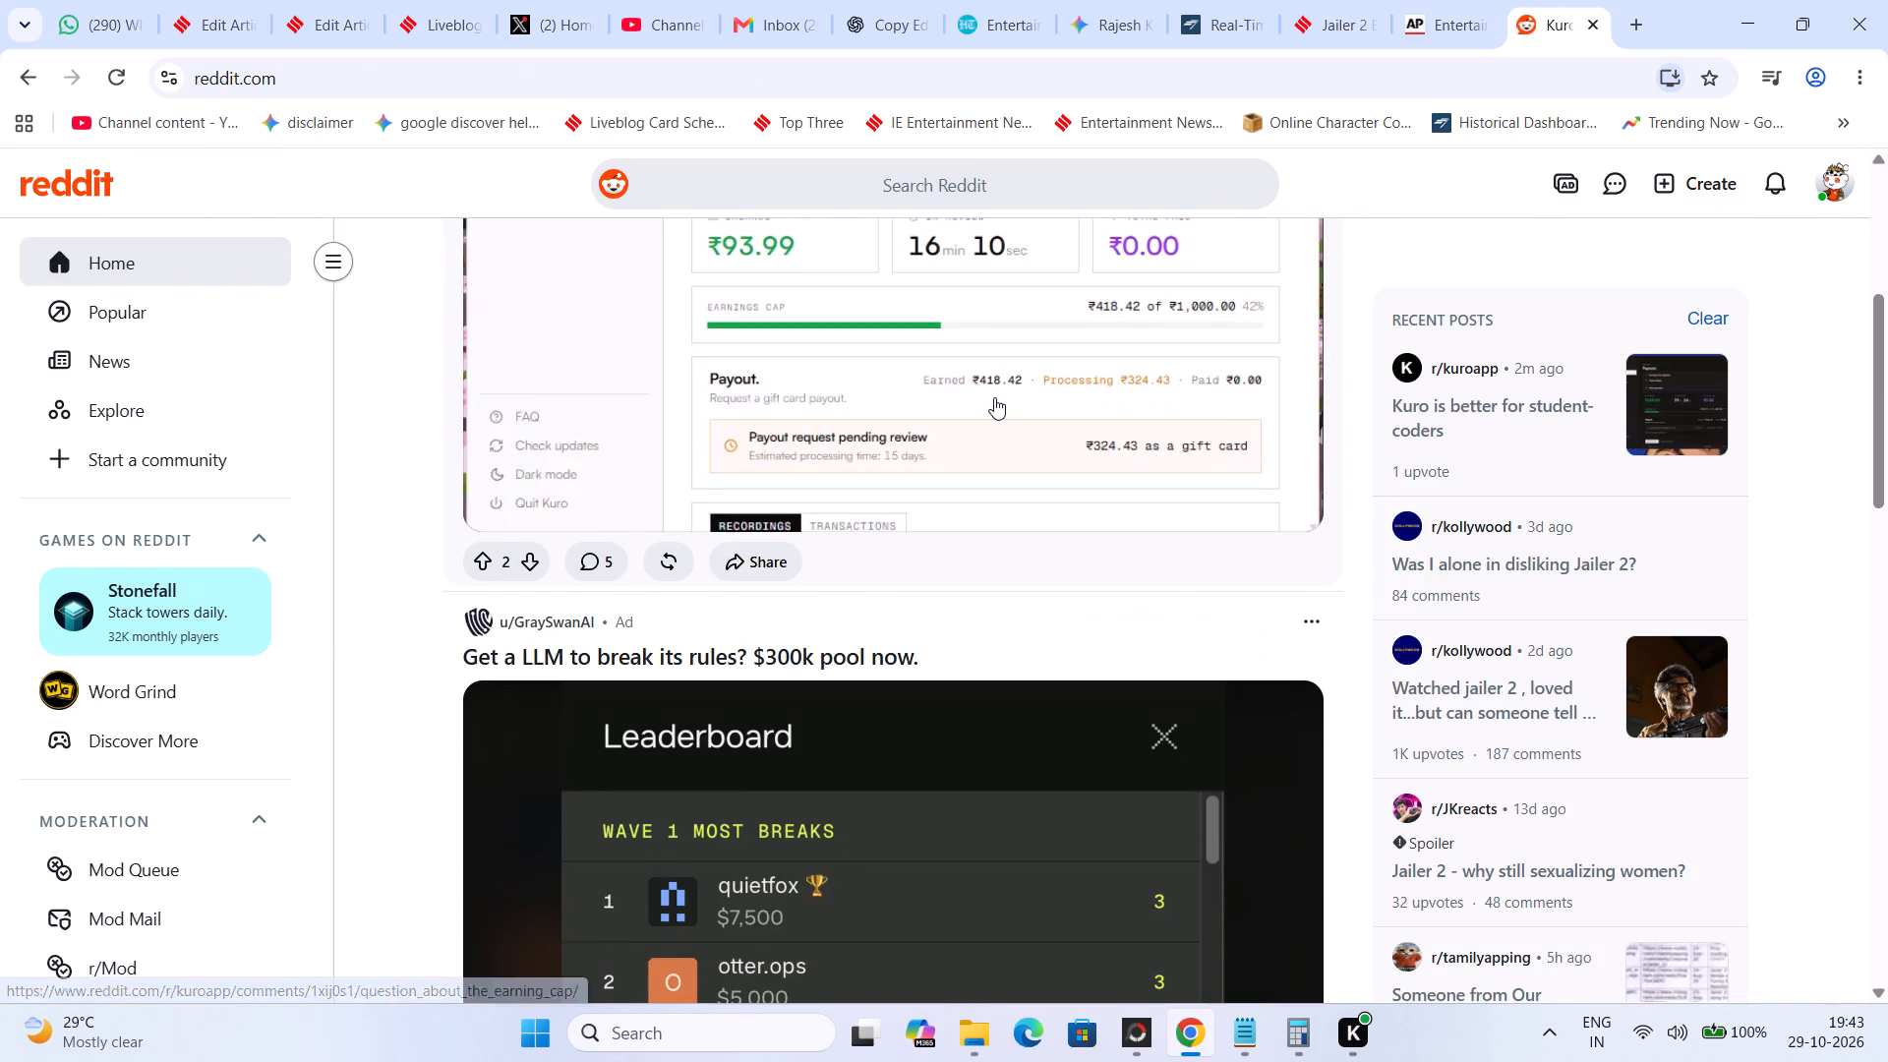
{"action": "left_click", "coordinate": [994, 541]}
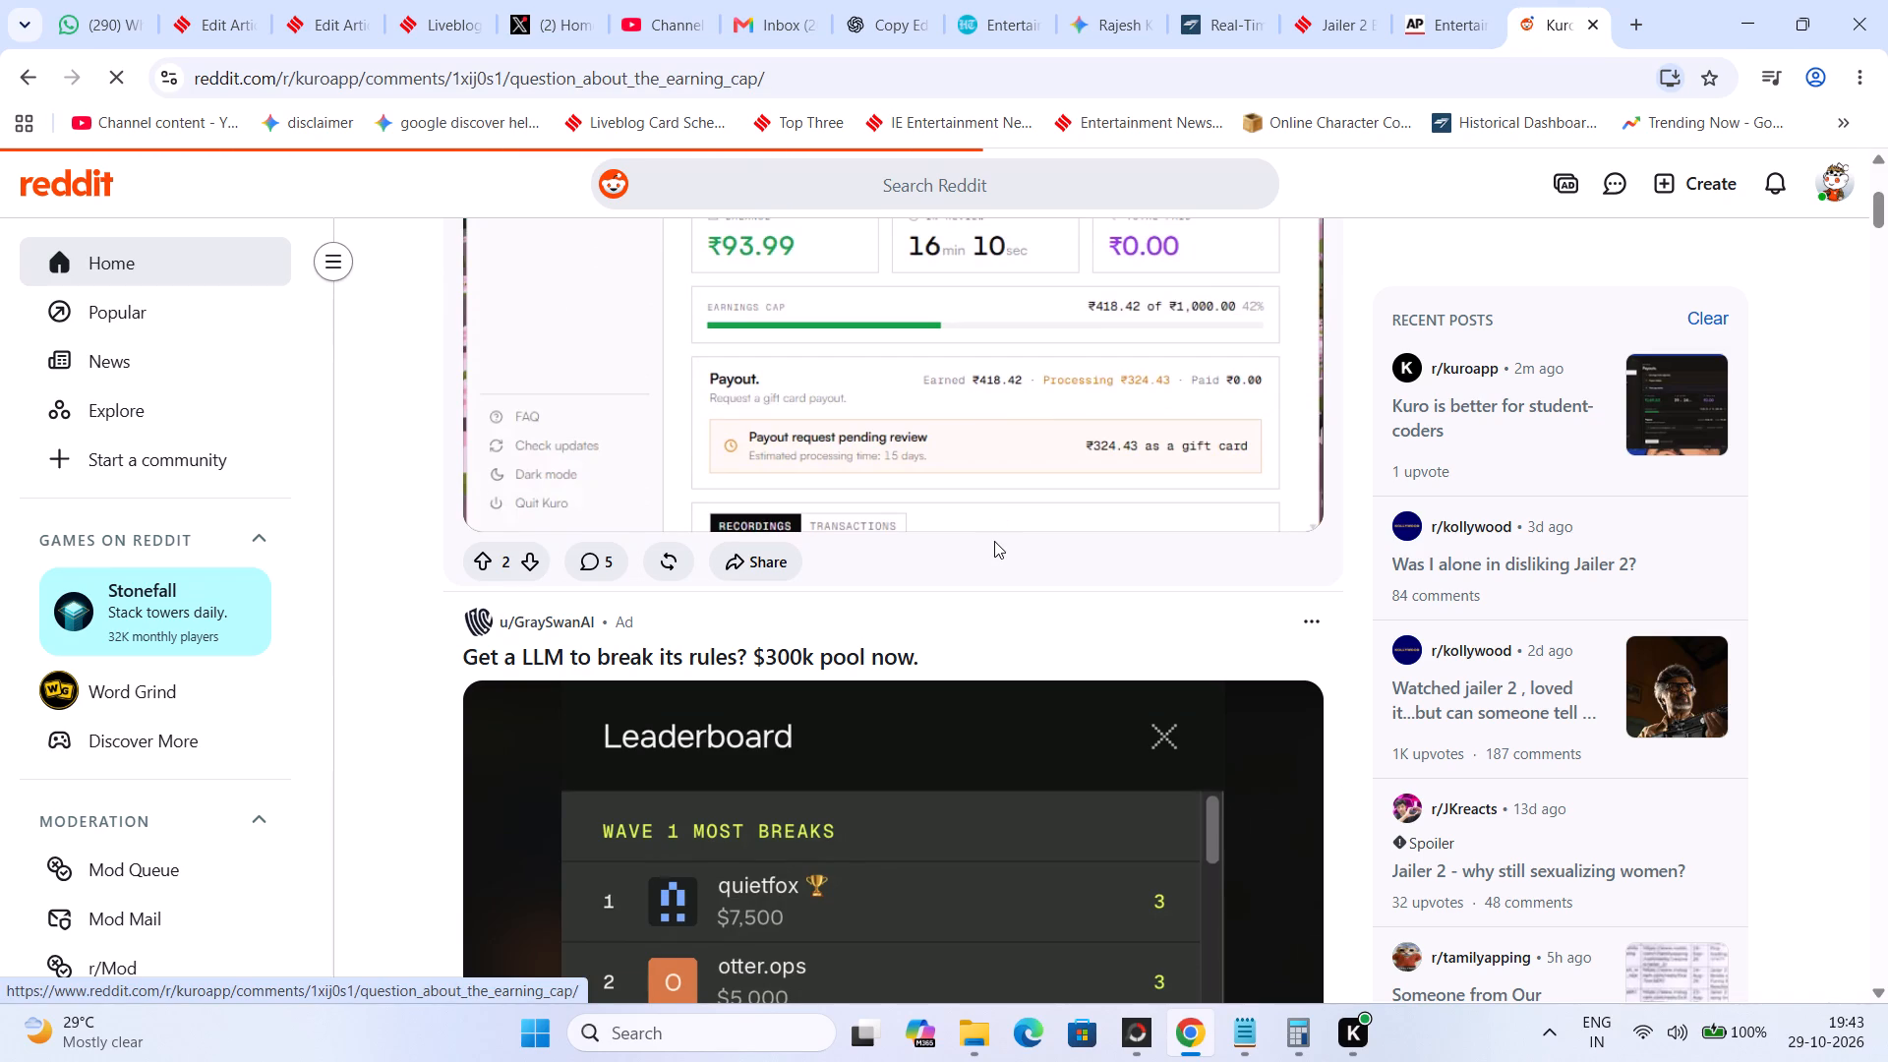
{"action": "scroll", "coordinate": [994, 541], "scroll_direction": "down", "scroll_amount": 6}
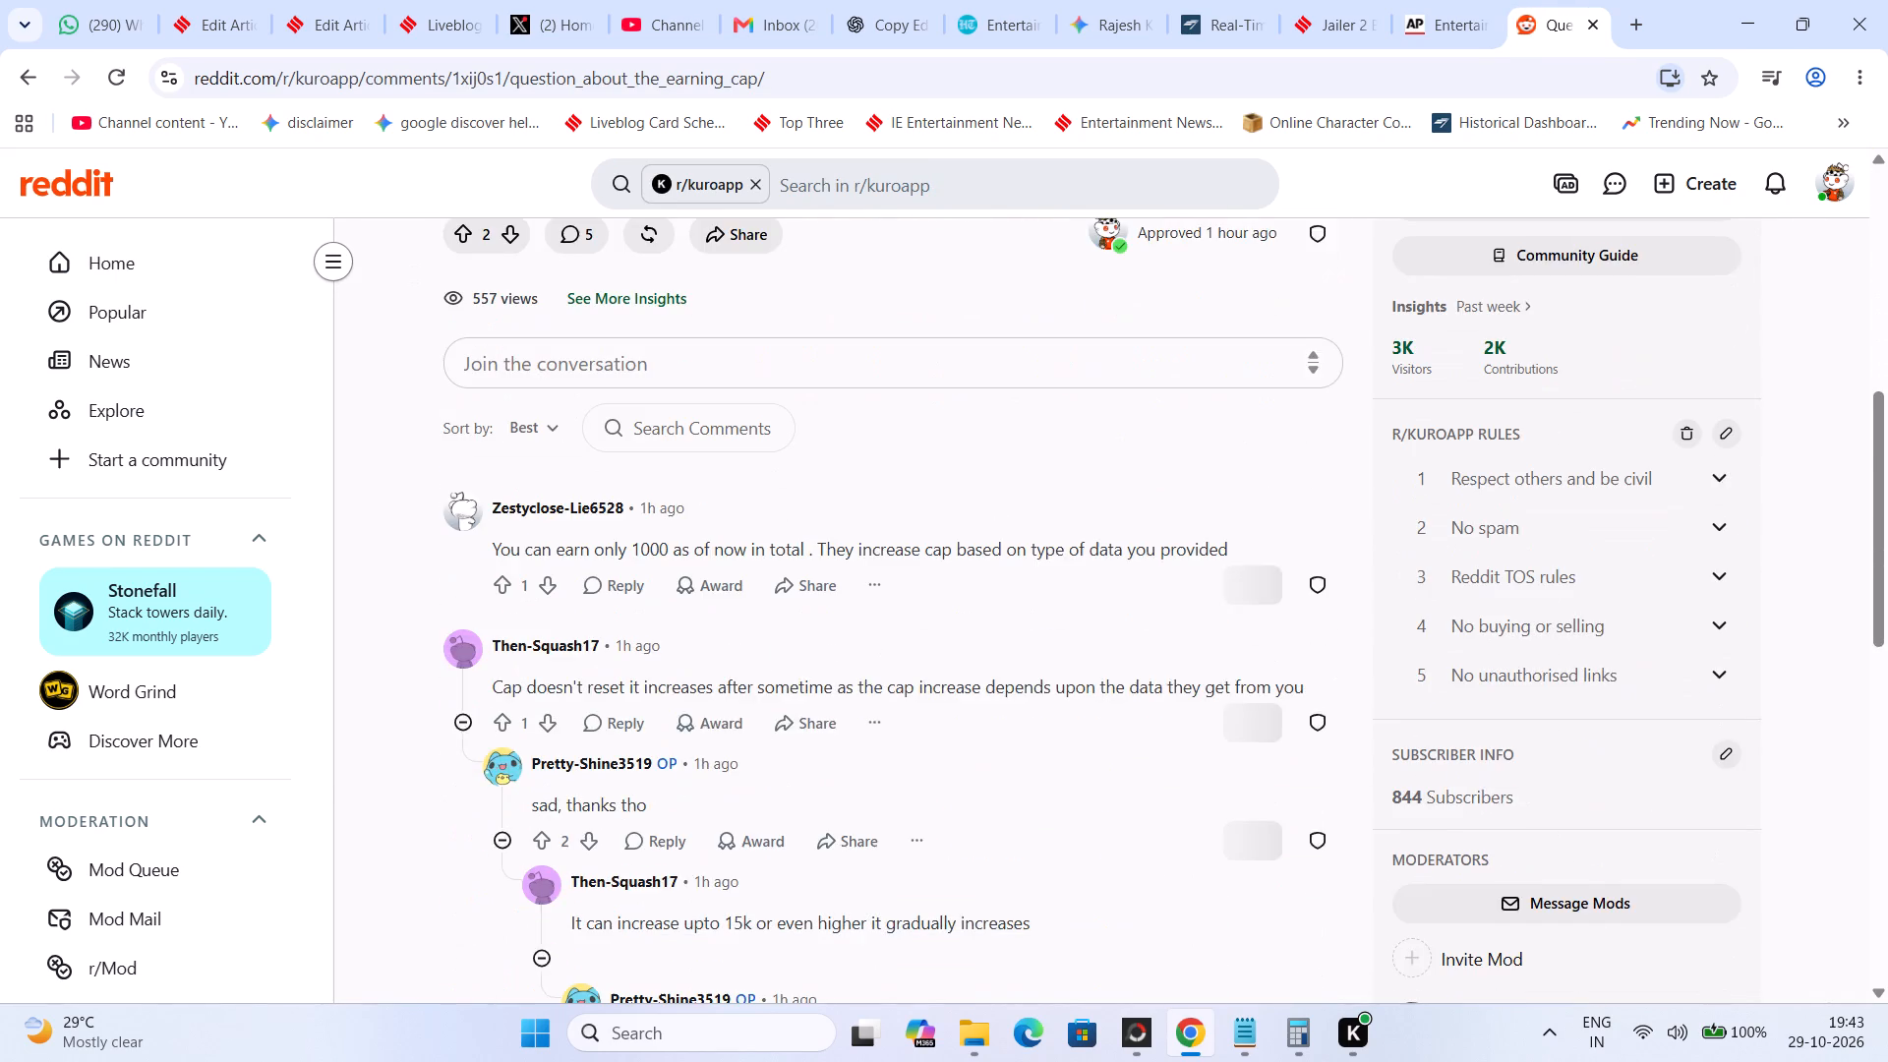
{"action": "scroll", "coordinate": [994, 541], "scroll_direction": "down", "scroll_amount": 2}
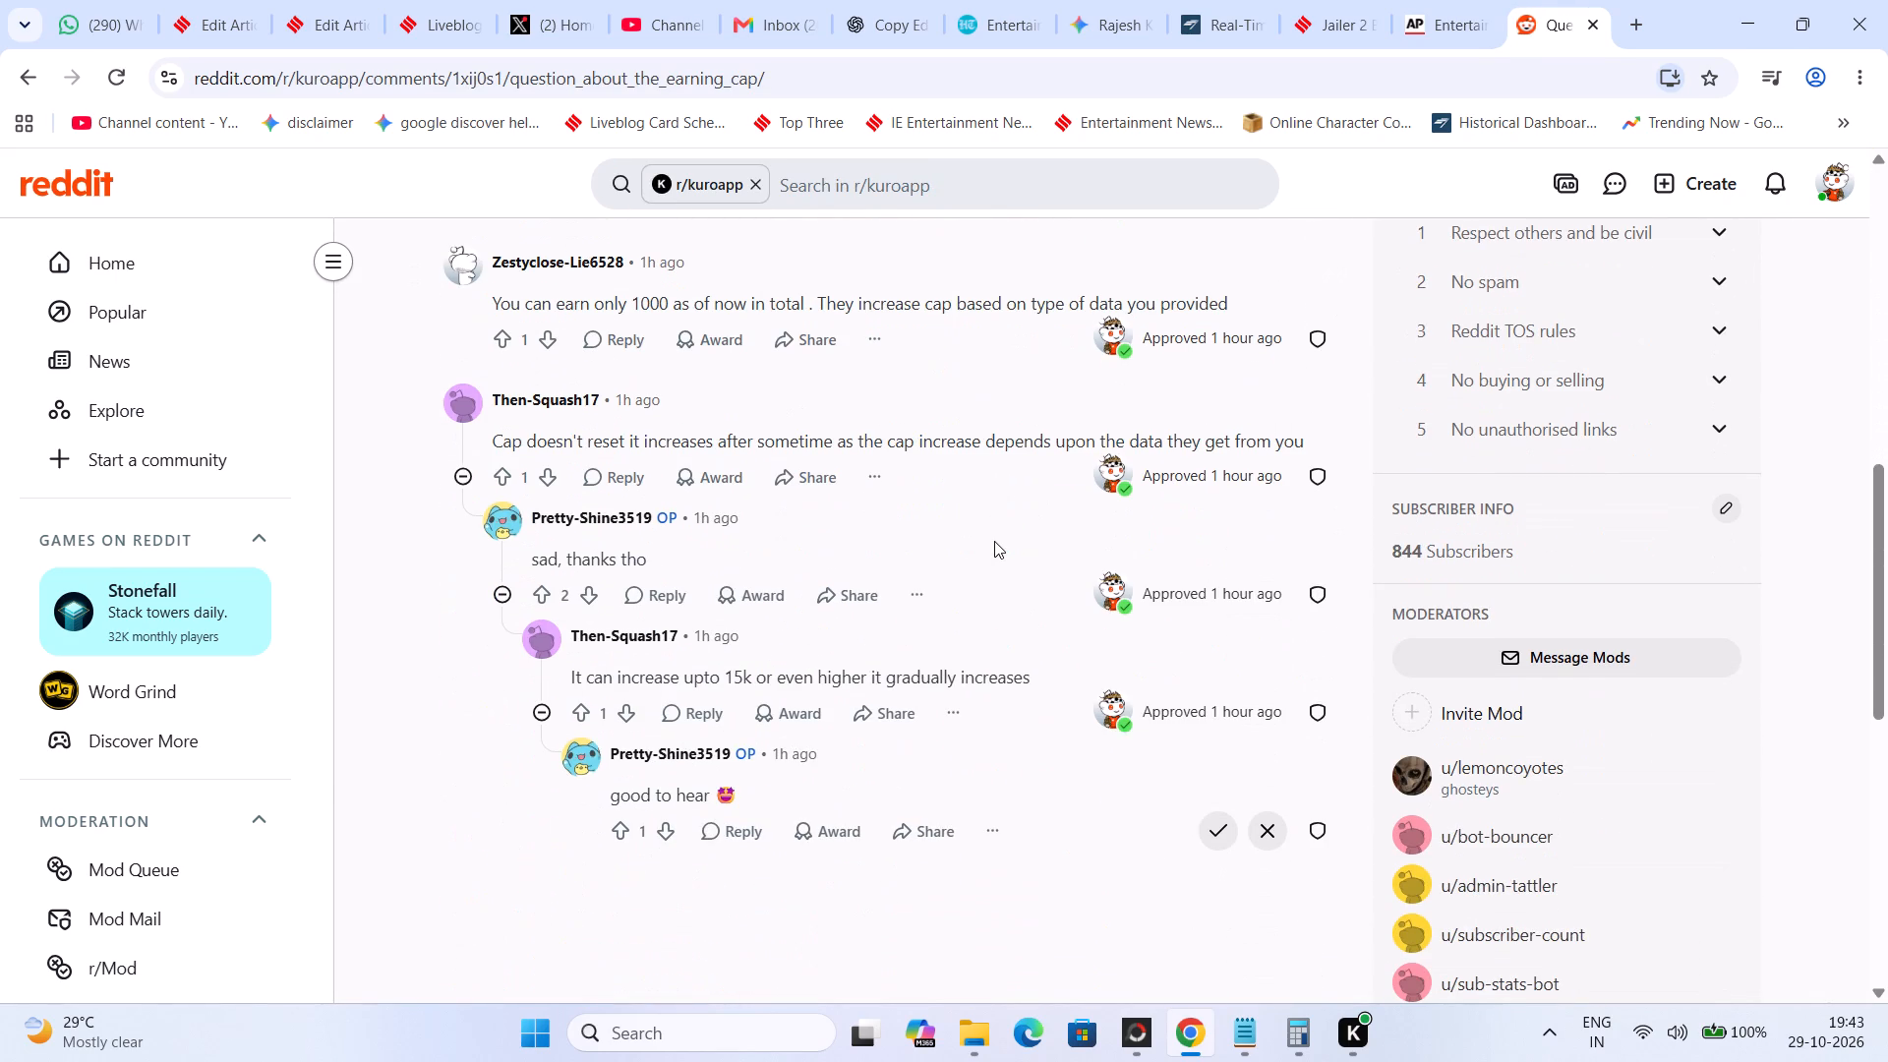
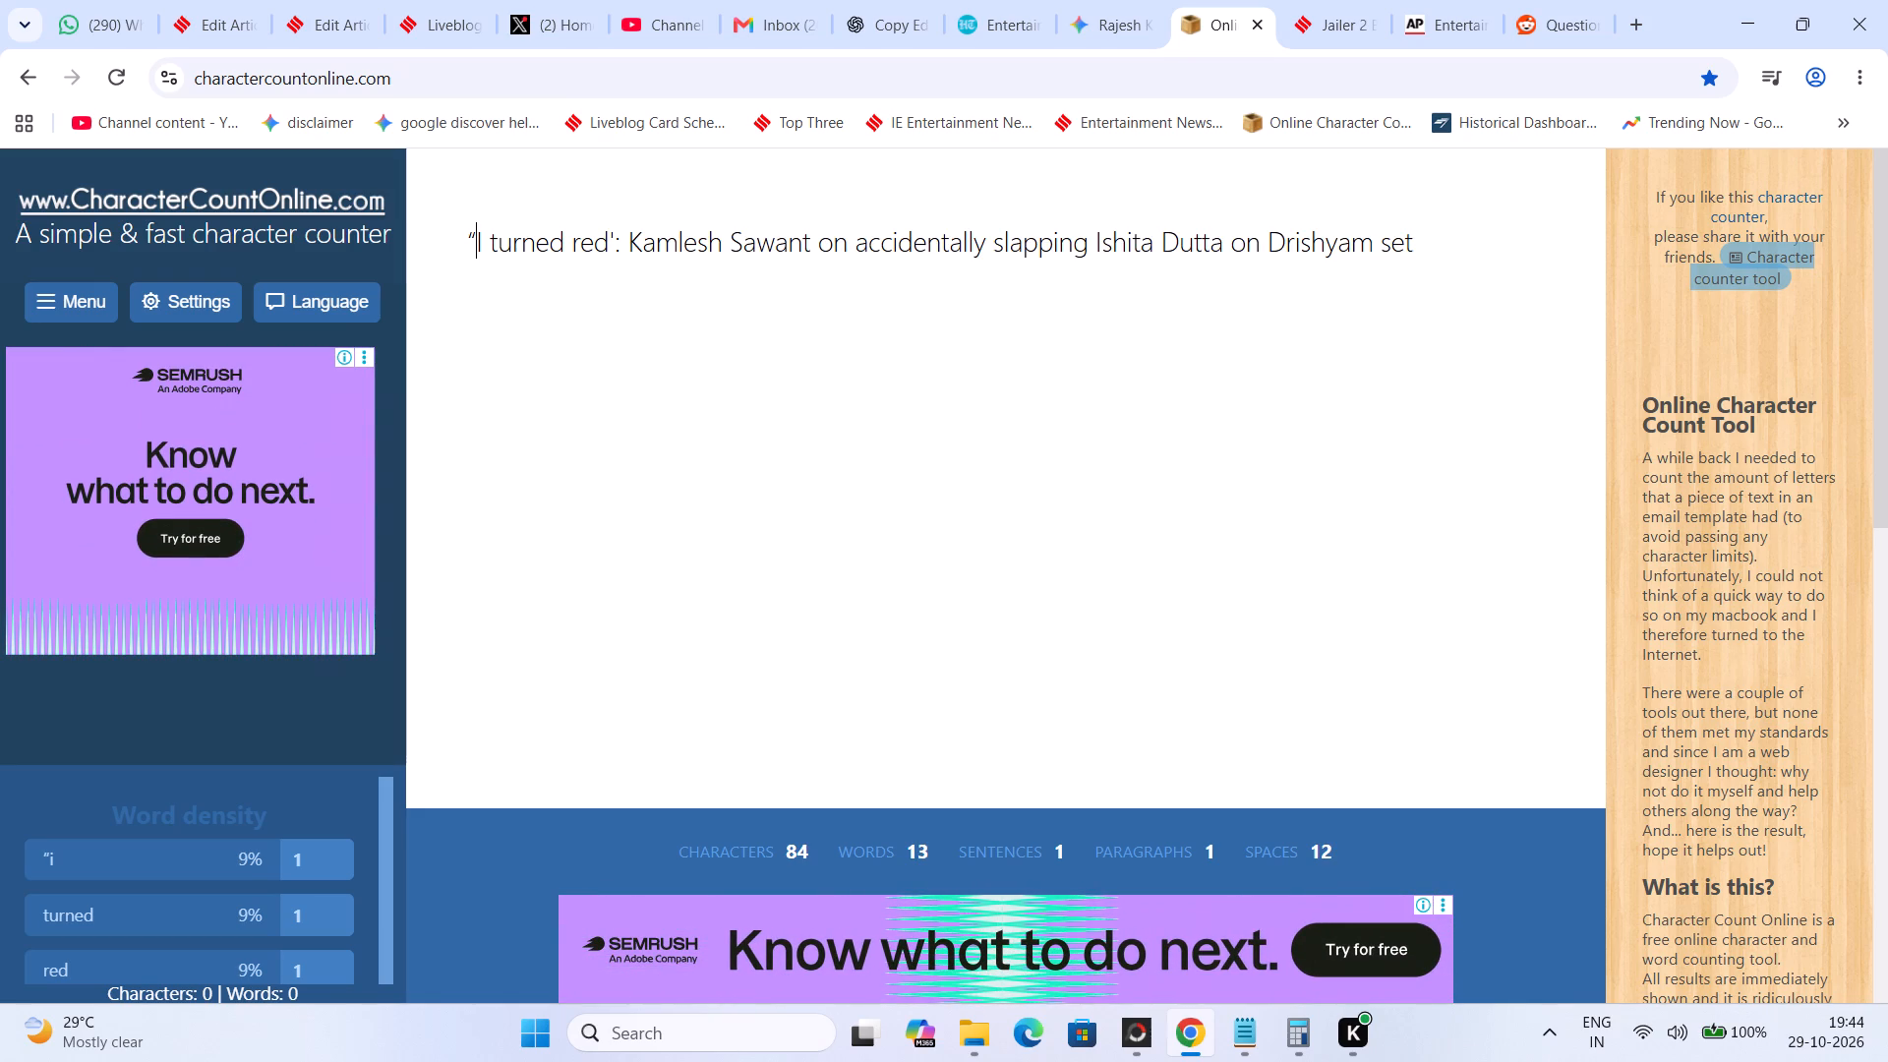
{"action": "left_click_drag", "start_coordinate": [477, 244], "coordinate": [434, 244]}
{"action": "key", "text": "apostrophe"}
{"action": "triple_click", "coordinate": [916, 223]}
{"action": "key", "text": "ctrl+x"}
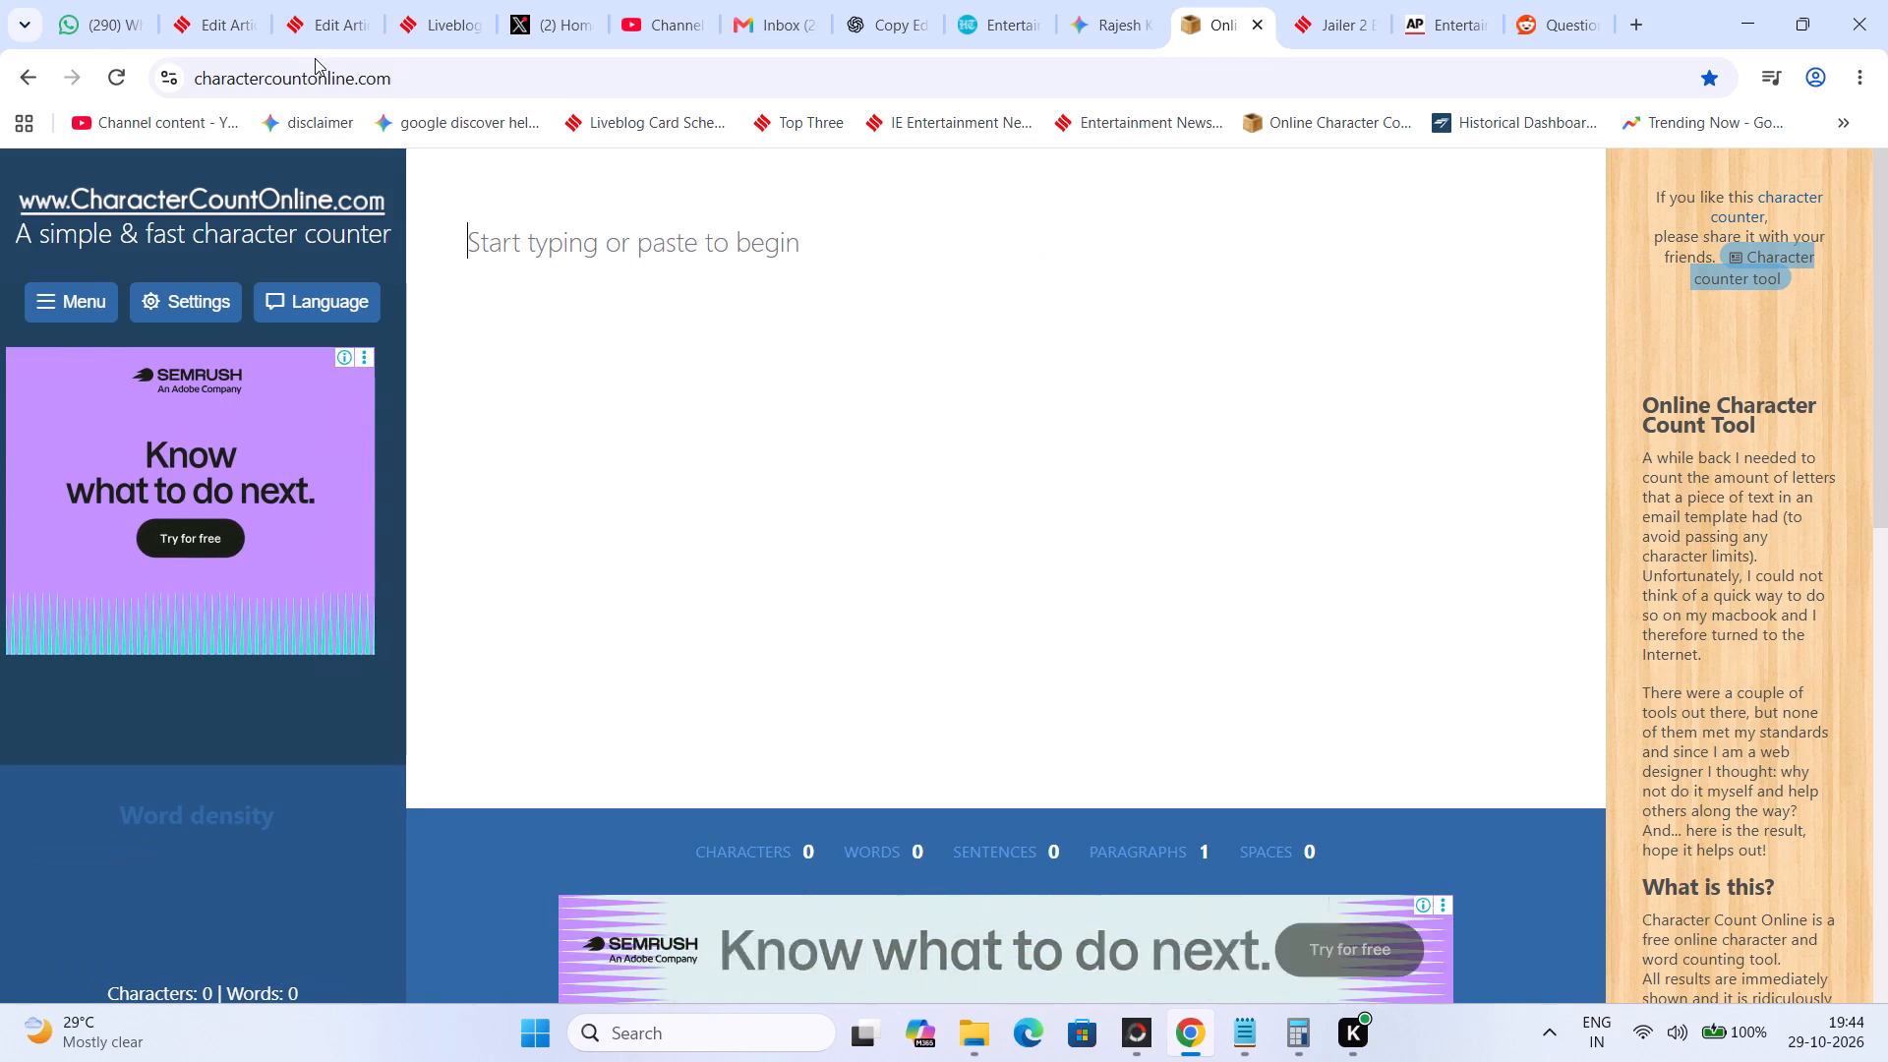
Replace the Kamlesh Sawant article's title with "'I turned red': Kamlesh Sawant on accidentally slapping Ishita Dutta on Drishyam set".
{"action": "left_click", "coordinate": [231, 0]}
{"action": "triple_click", "coordinate": [477, 287]}
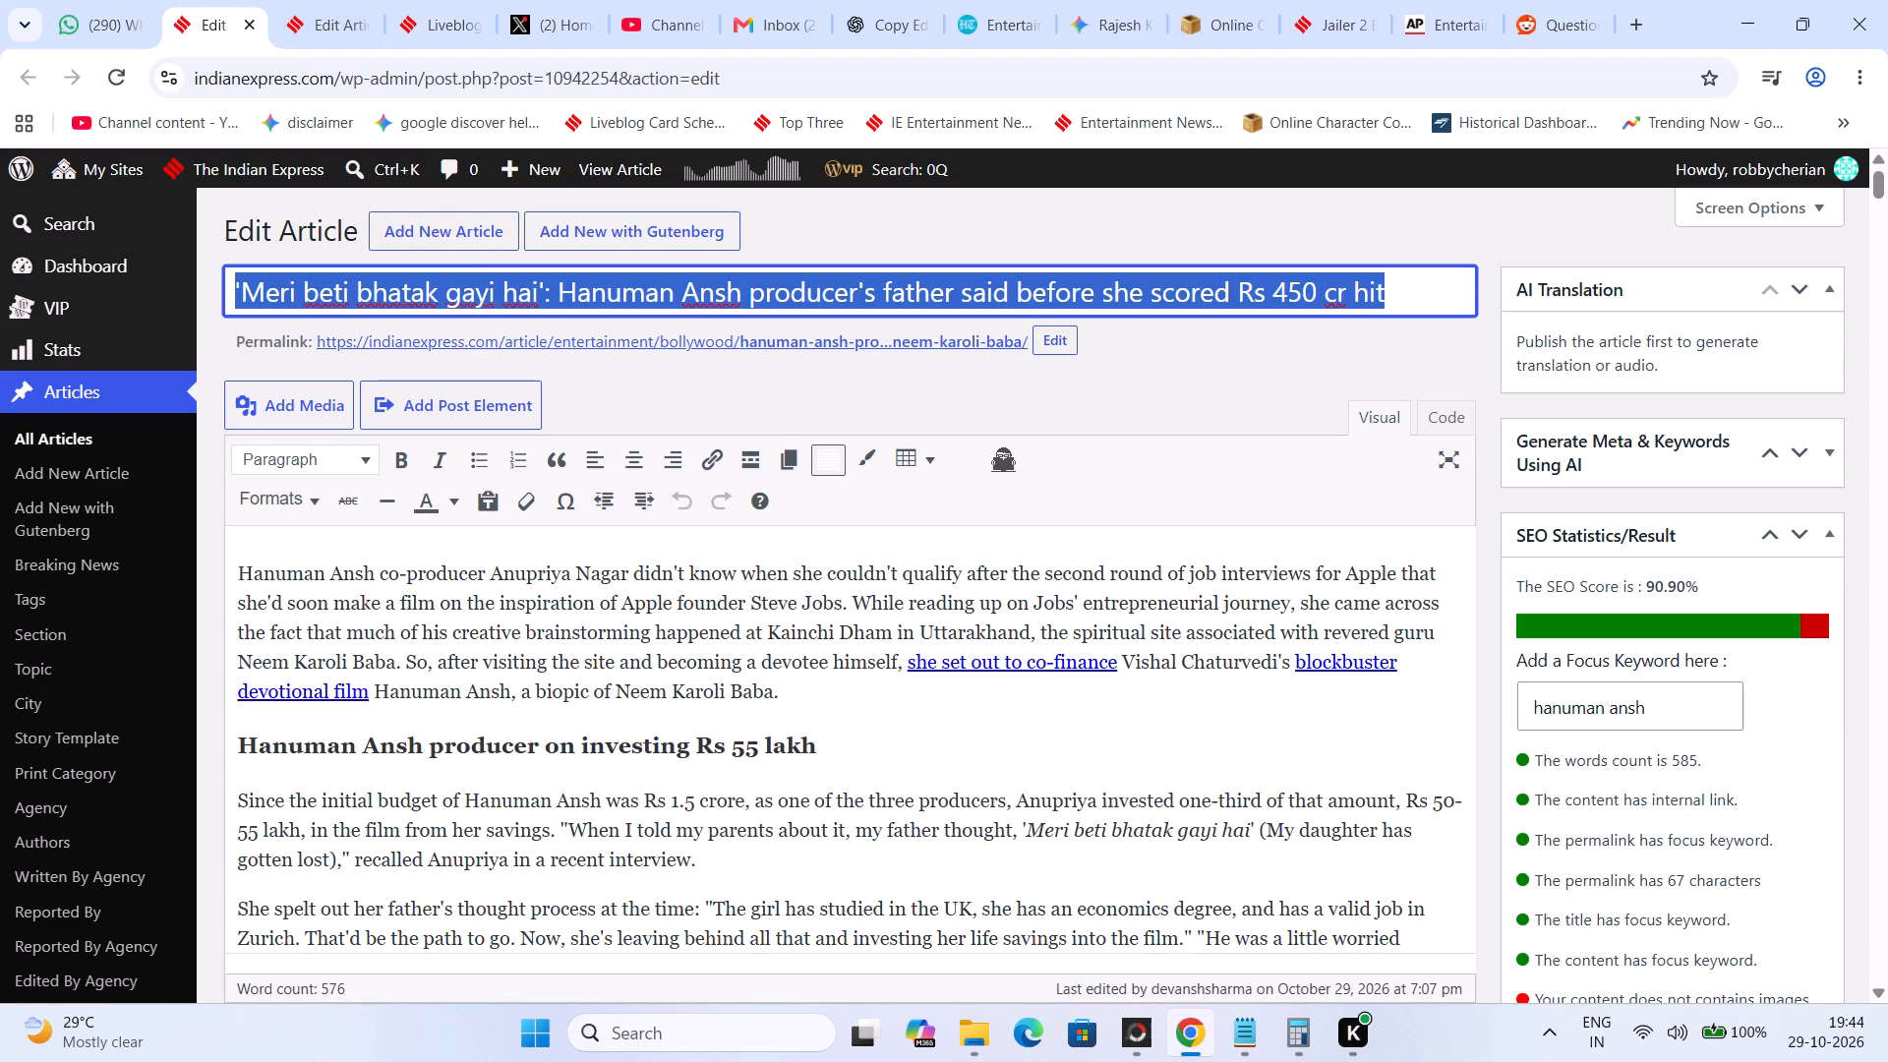
{"action": "left_click", "coordinate": [379, 0]}
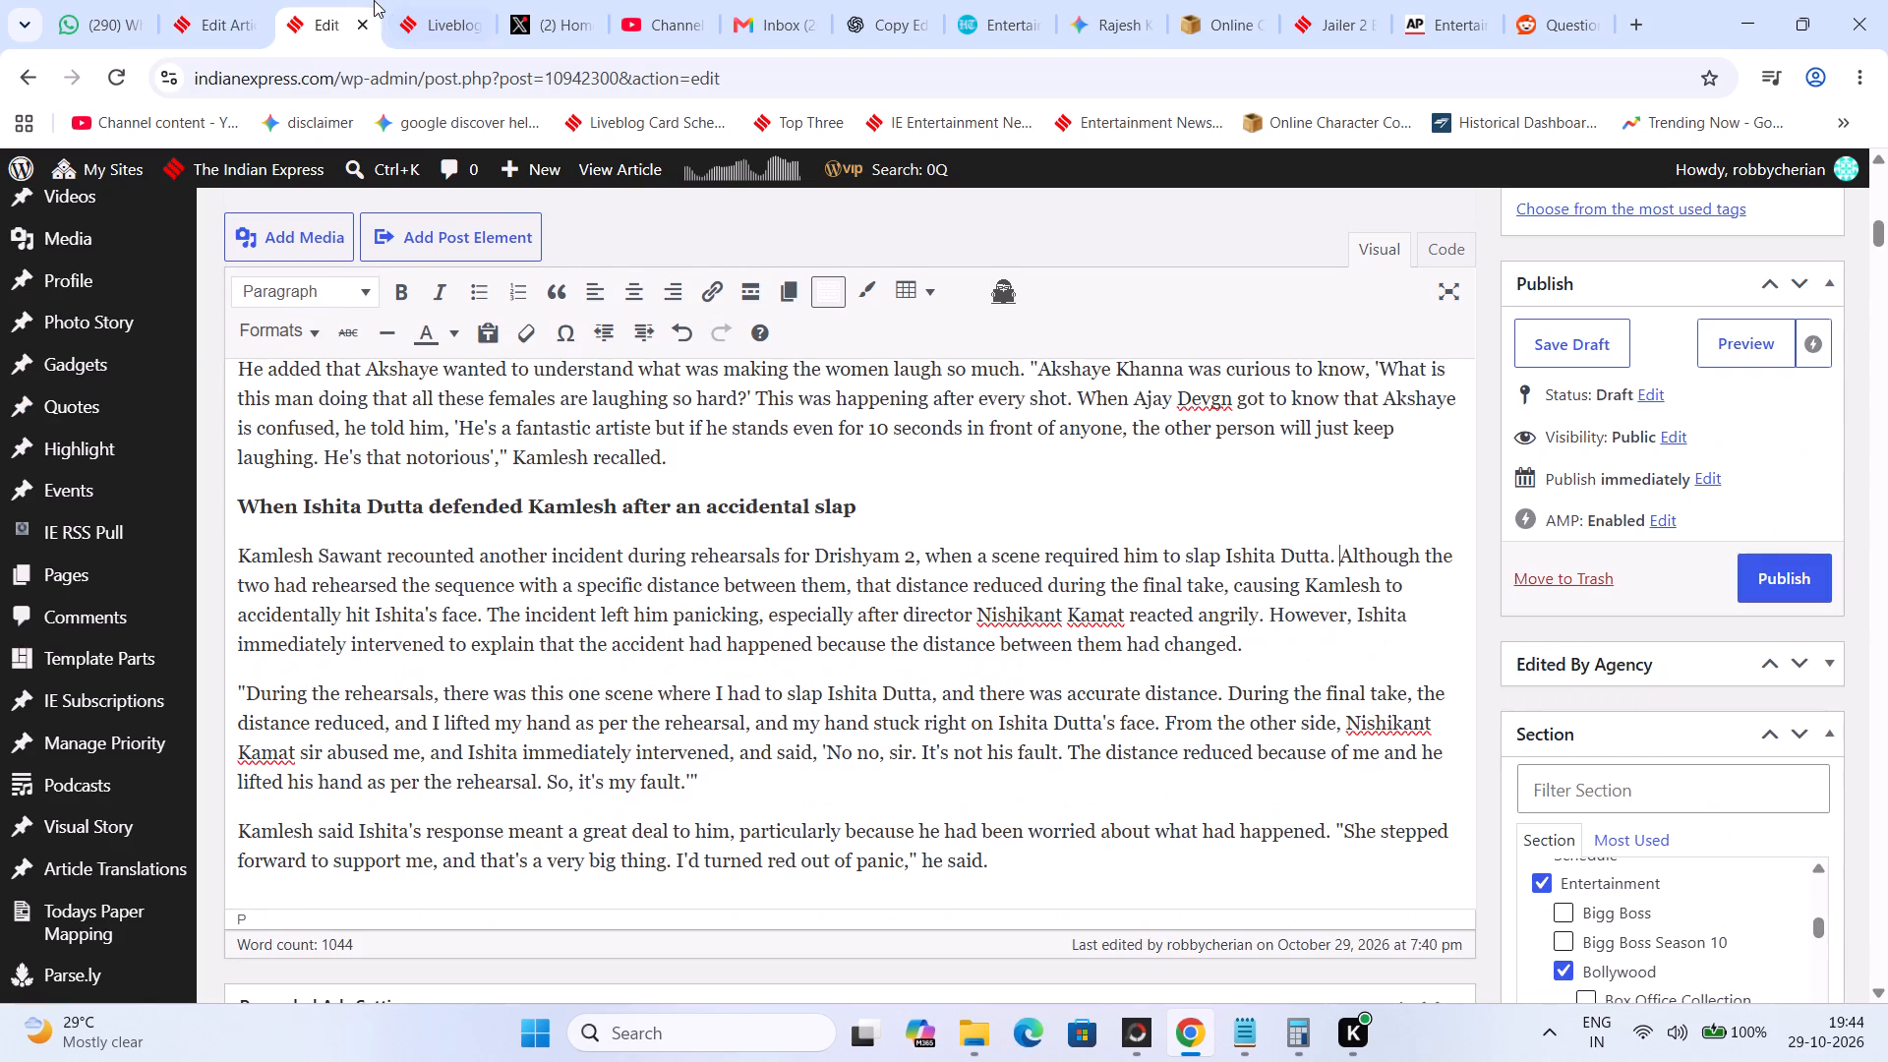
{"action": "scroll", "coordinate": [442, 540], "scroll_direction": "up", "scroll_amount": 17}
{"action": "triple_click", "coordinate": [681, 398]}
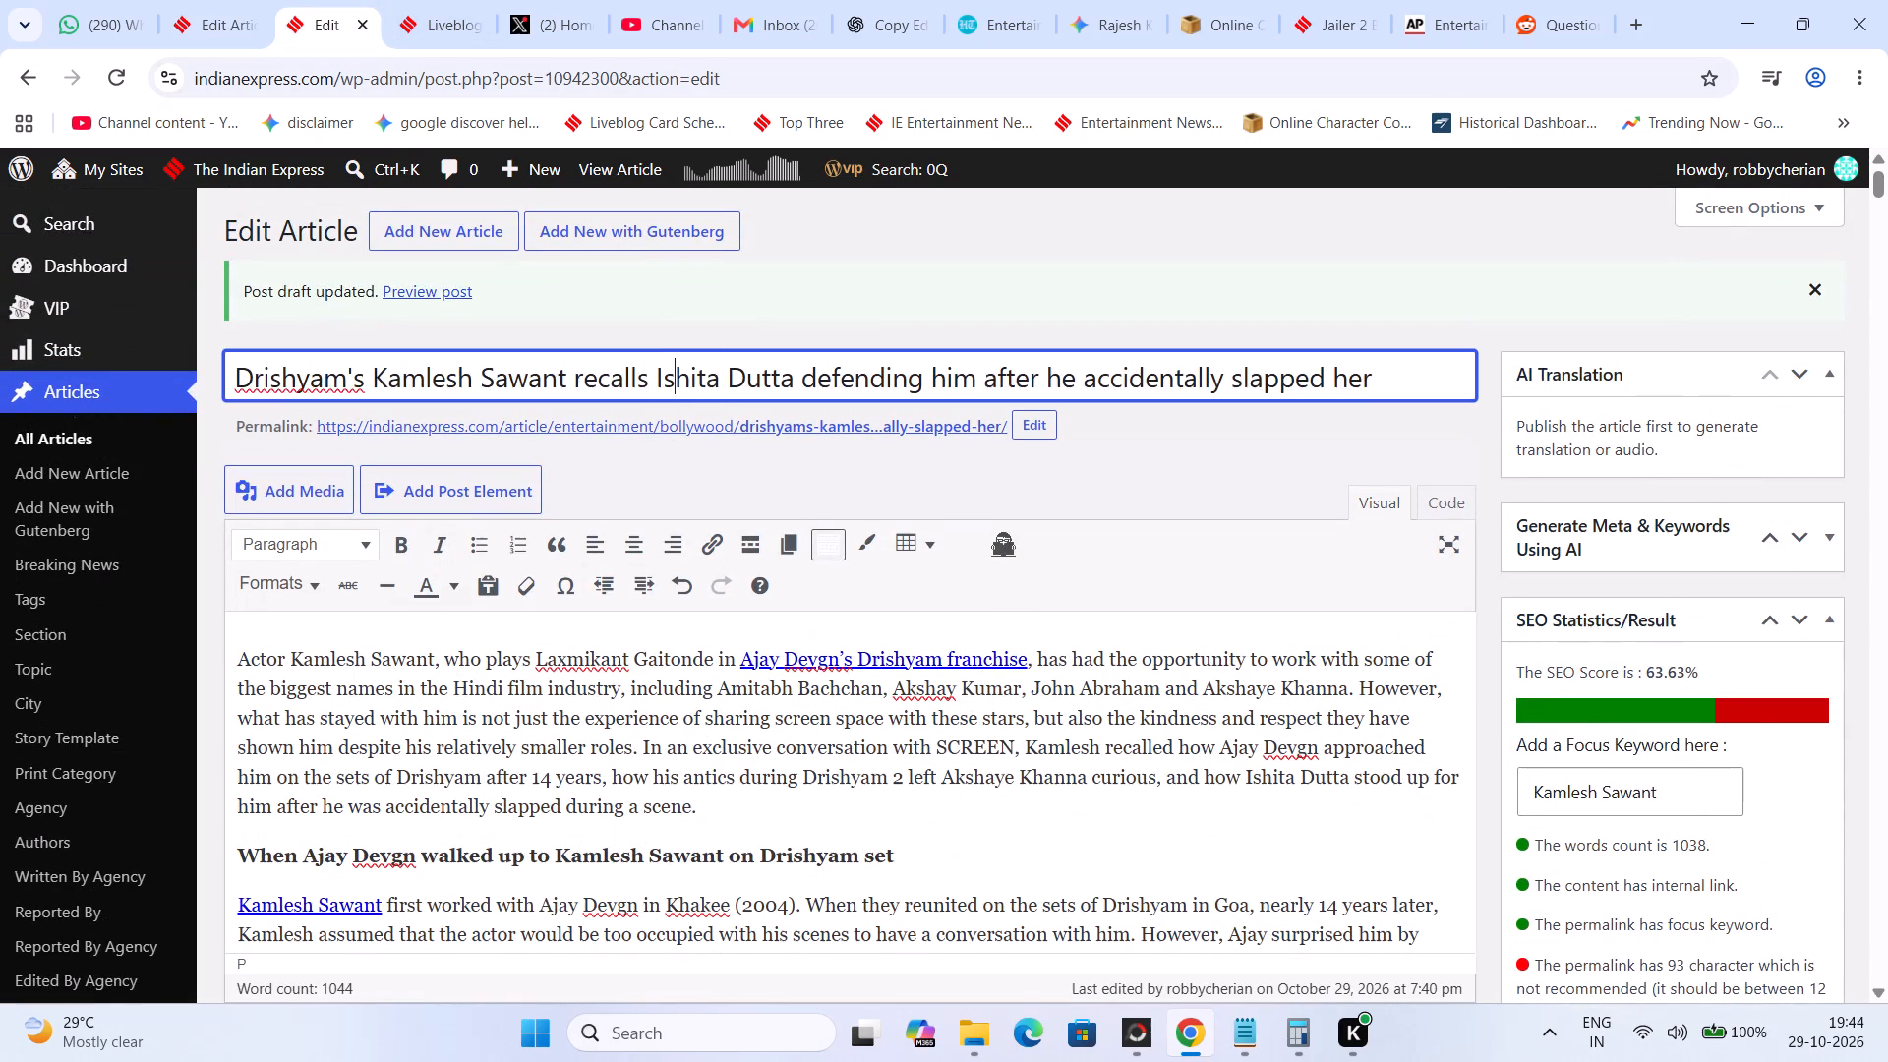
{"action": "key", "text": "ctrl+v"}
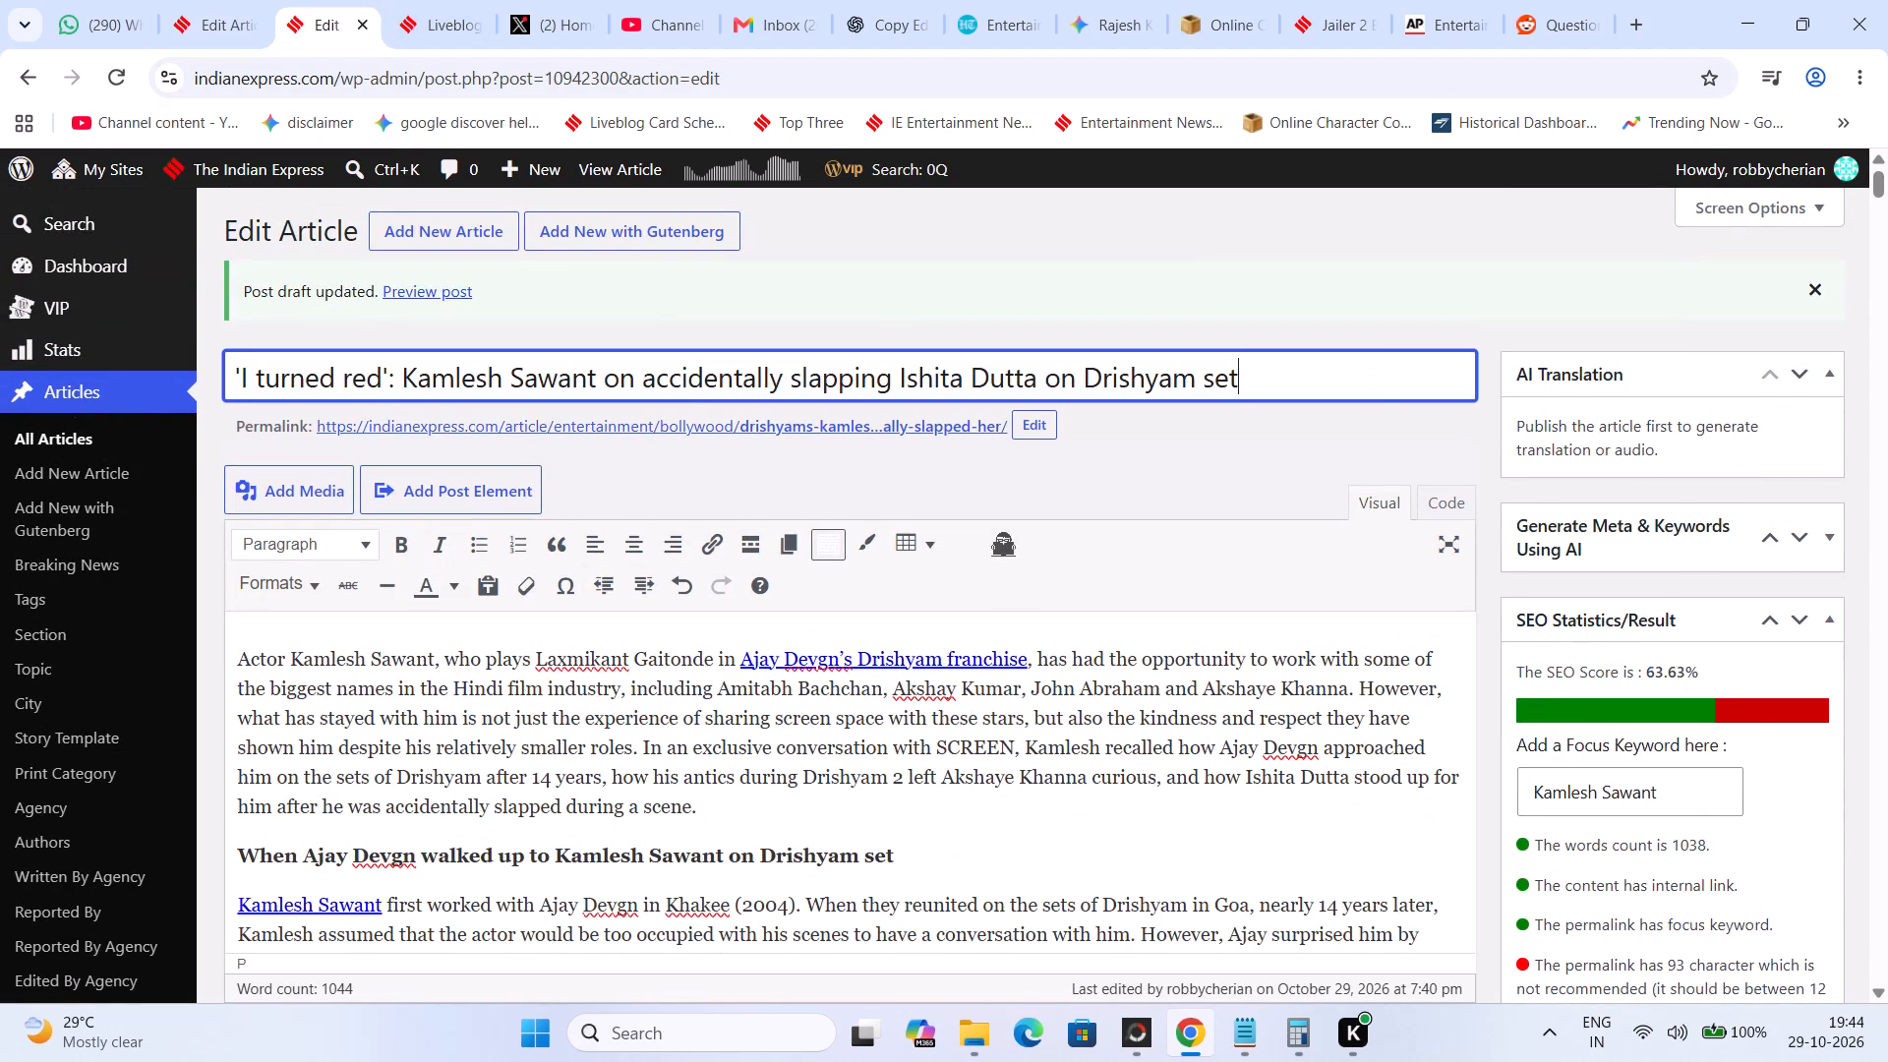
Replace the permalink slug with the title text after the colon, "Kamlesh Sawant on accidentally slapping Ishita Dutta on Drishyam set".
{"action": "left_click_drag", "start_coordinate": [401, 386], "coordinate": [1414, 381]}
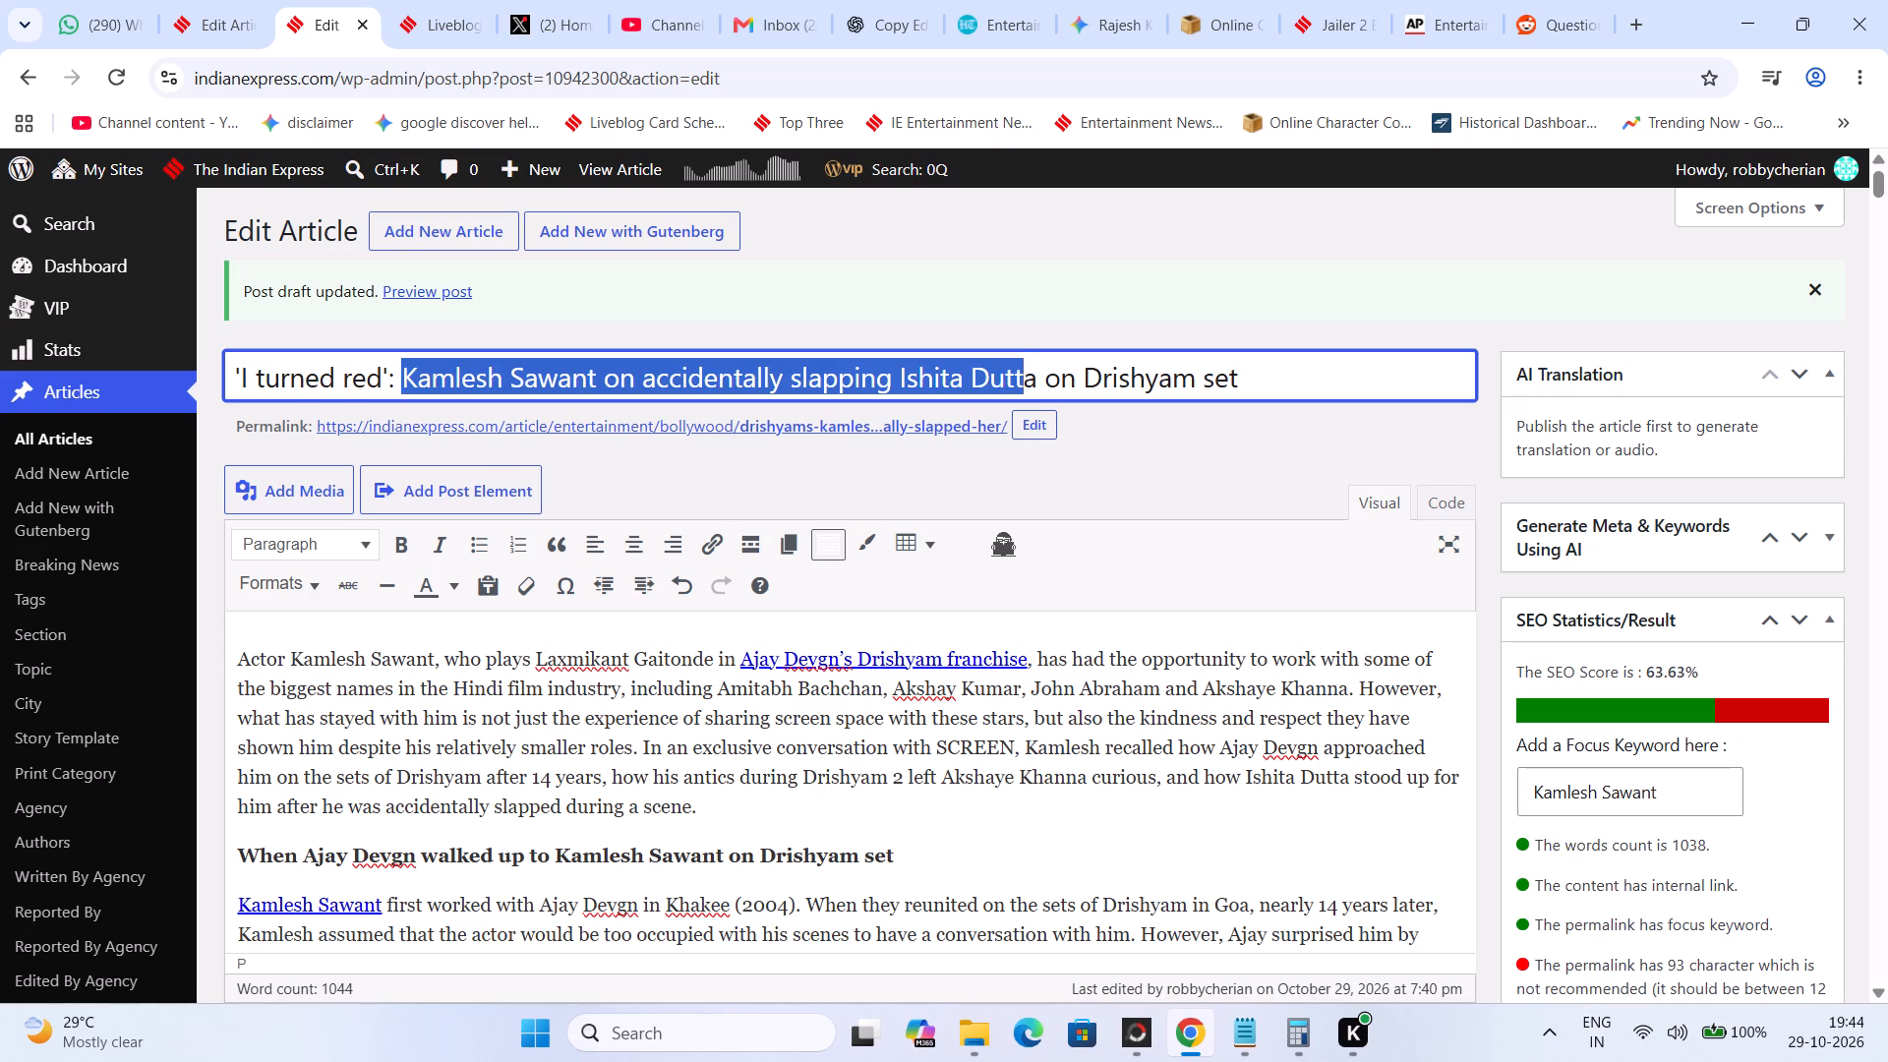
{"action": "key", "text": "ctrl+c"}
{"action": "left_click", "coordinate": [1039, 434]}
{"action": "triple_click", "coordinate": [947, 433]}
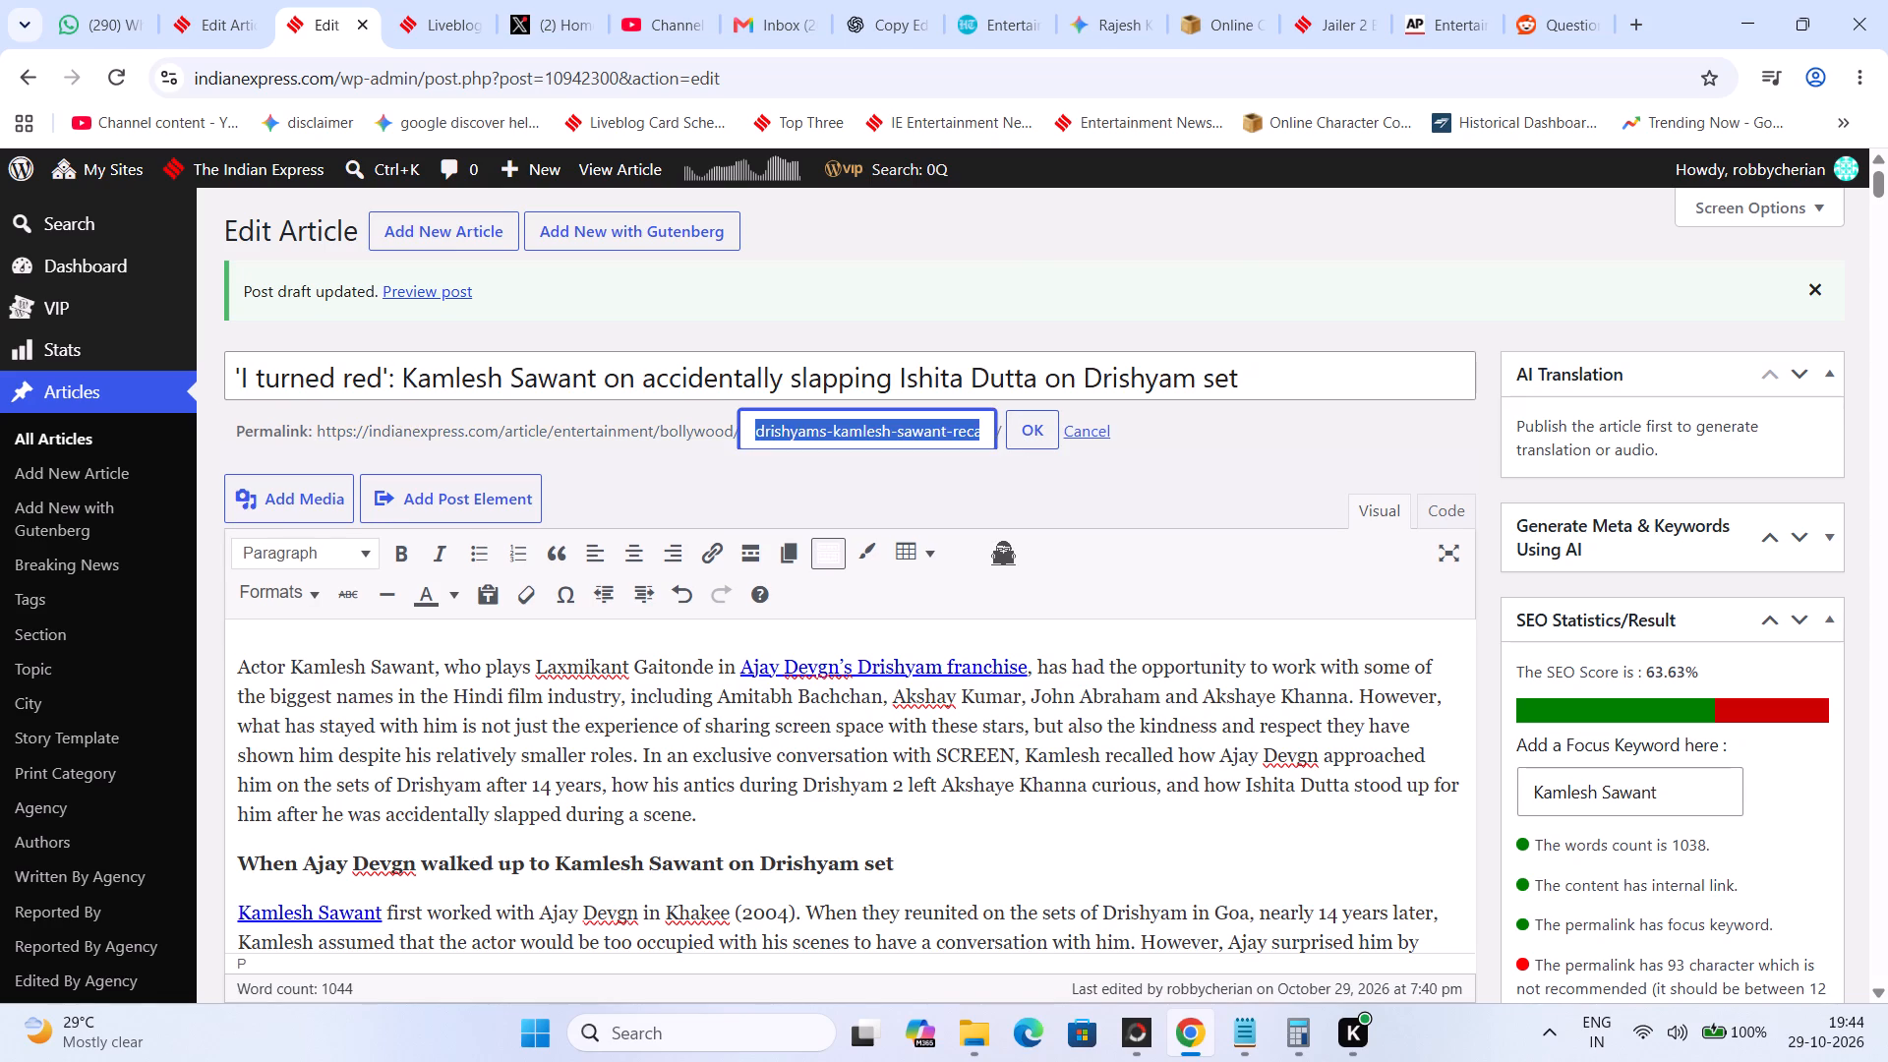
{"action": "key", "text": "ctrl+v"}
{"action": "left_click", "coordinate": [1014, 429]}
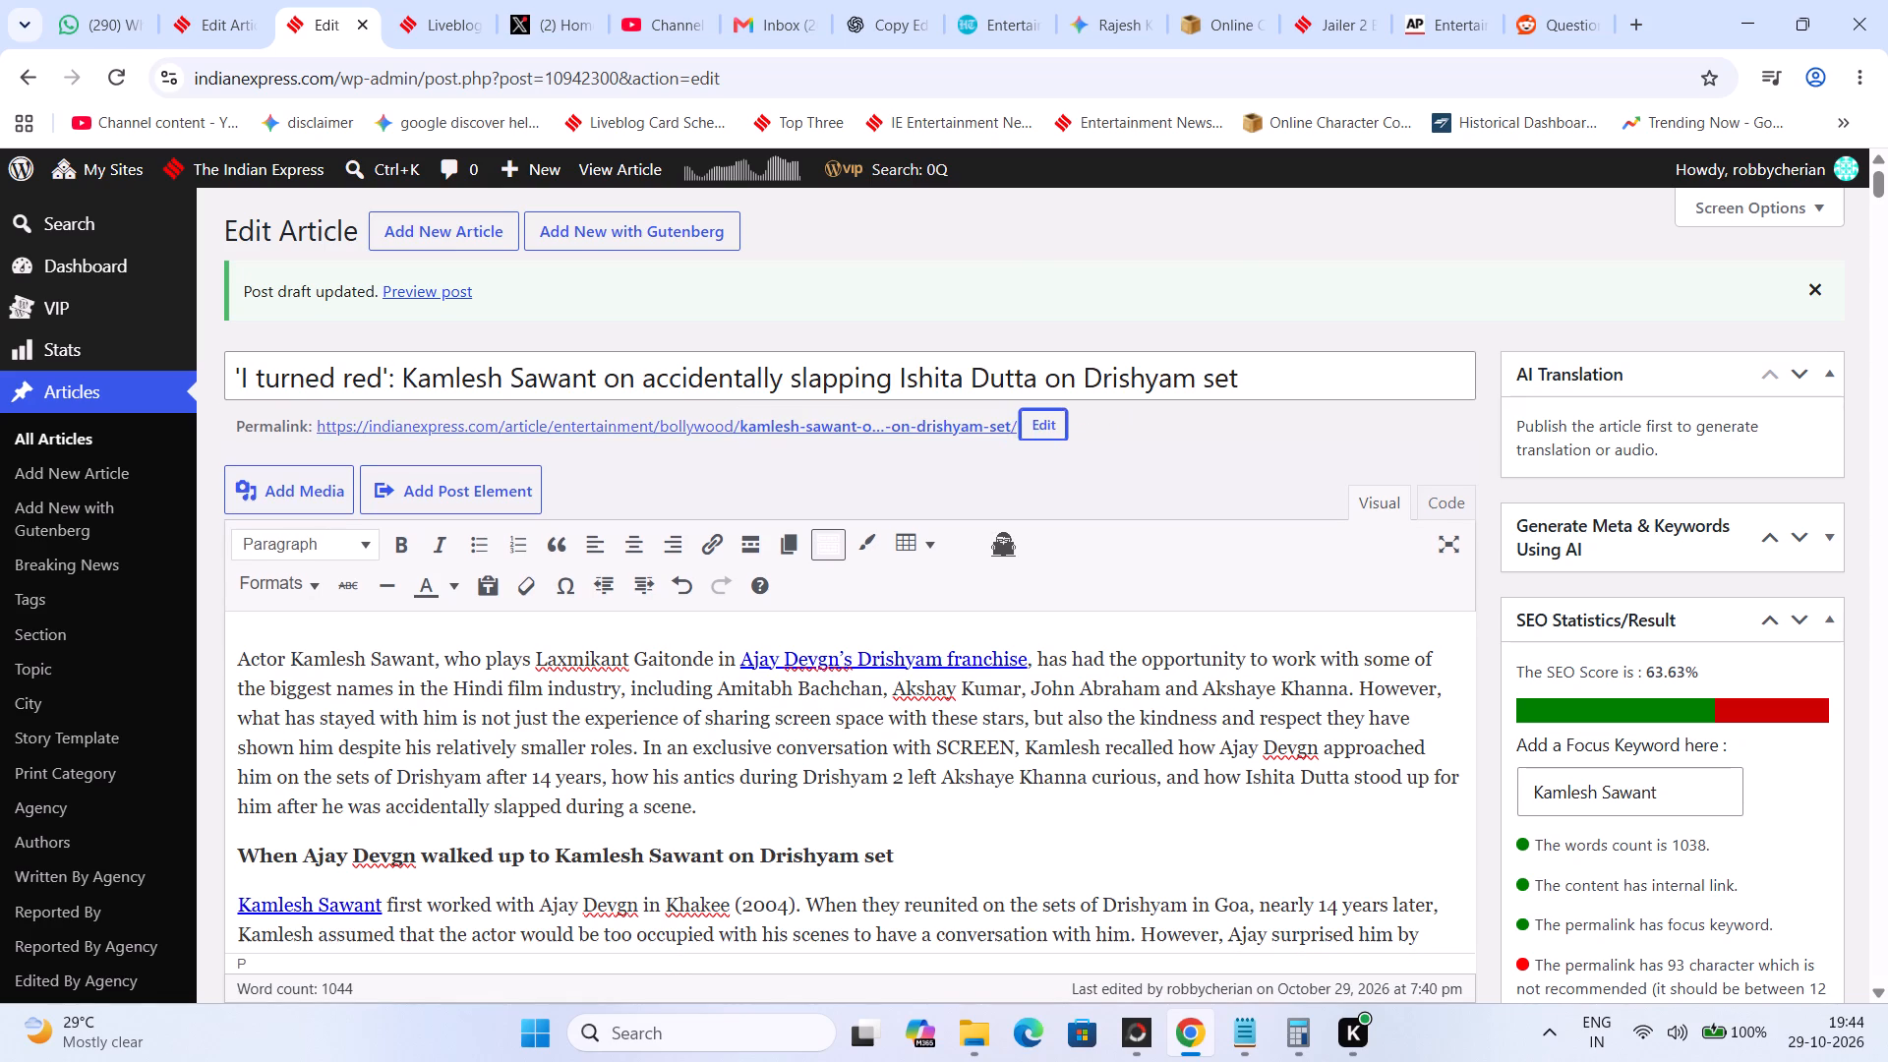
Set the Alternate Heading to the title text "Kamlesh Sawant on accidentally slapping Ishita Dutta on Drishyam set".
{"action": "left_click_drag", "start_coordinate": [1253, 373], "coordinate": [405, 373]}
{"action": "key", "text": "ctrl+c"}
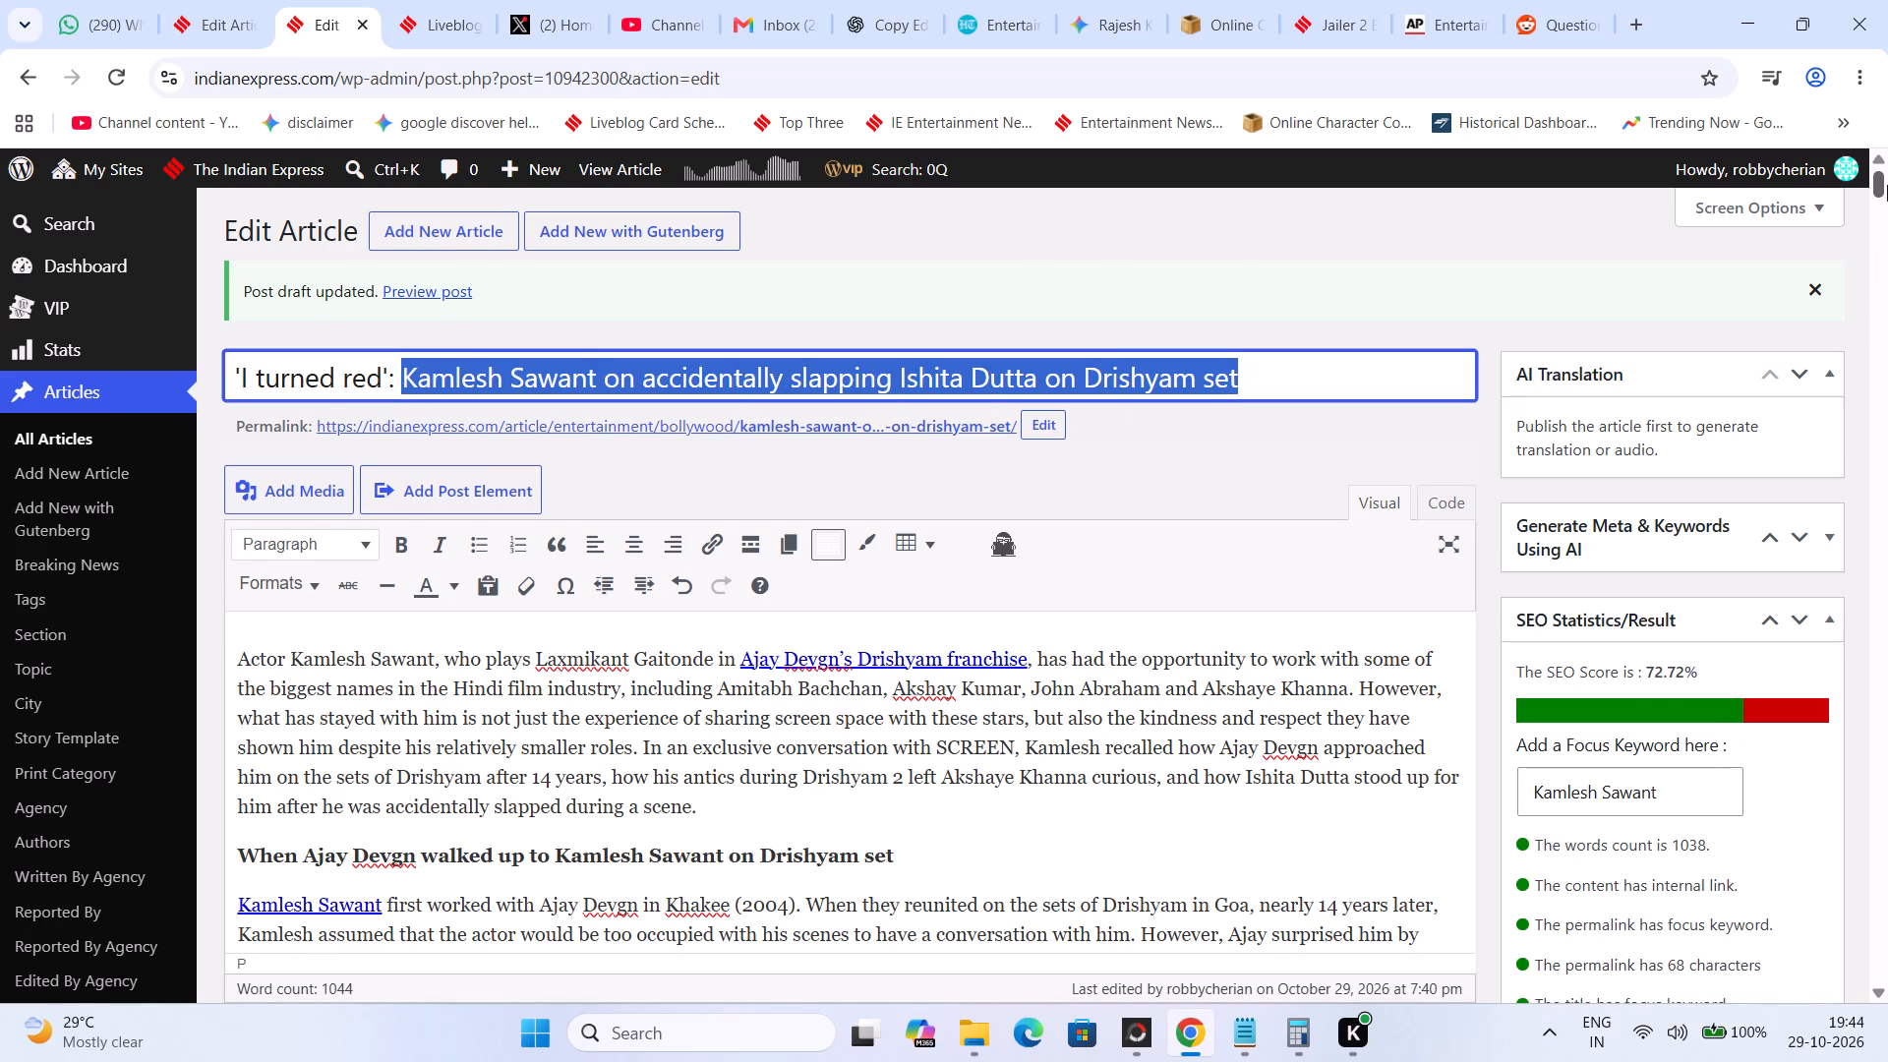
{"action": "left_click_drag", "start_coordinate": [1887, 201], "coordinate": [1883, 914]}
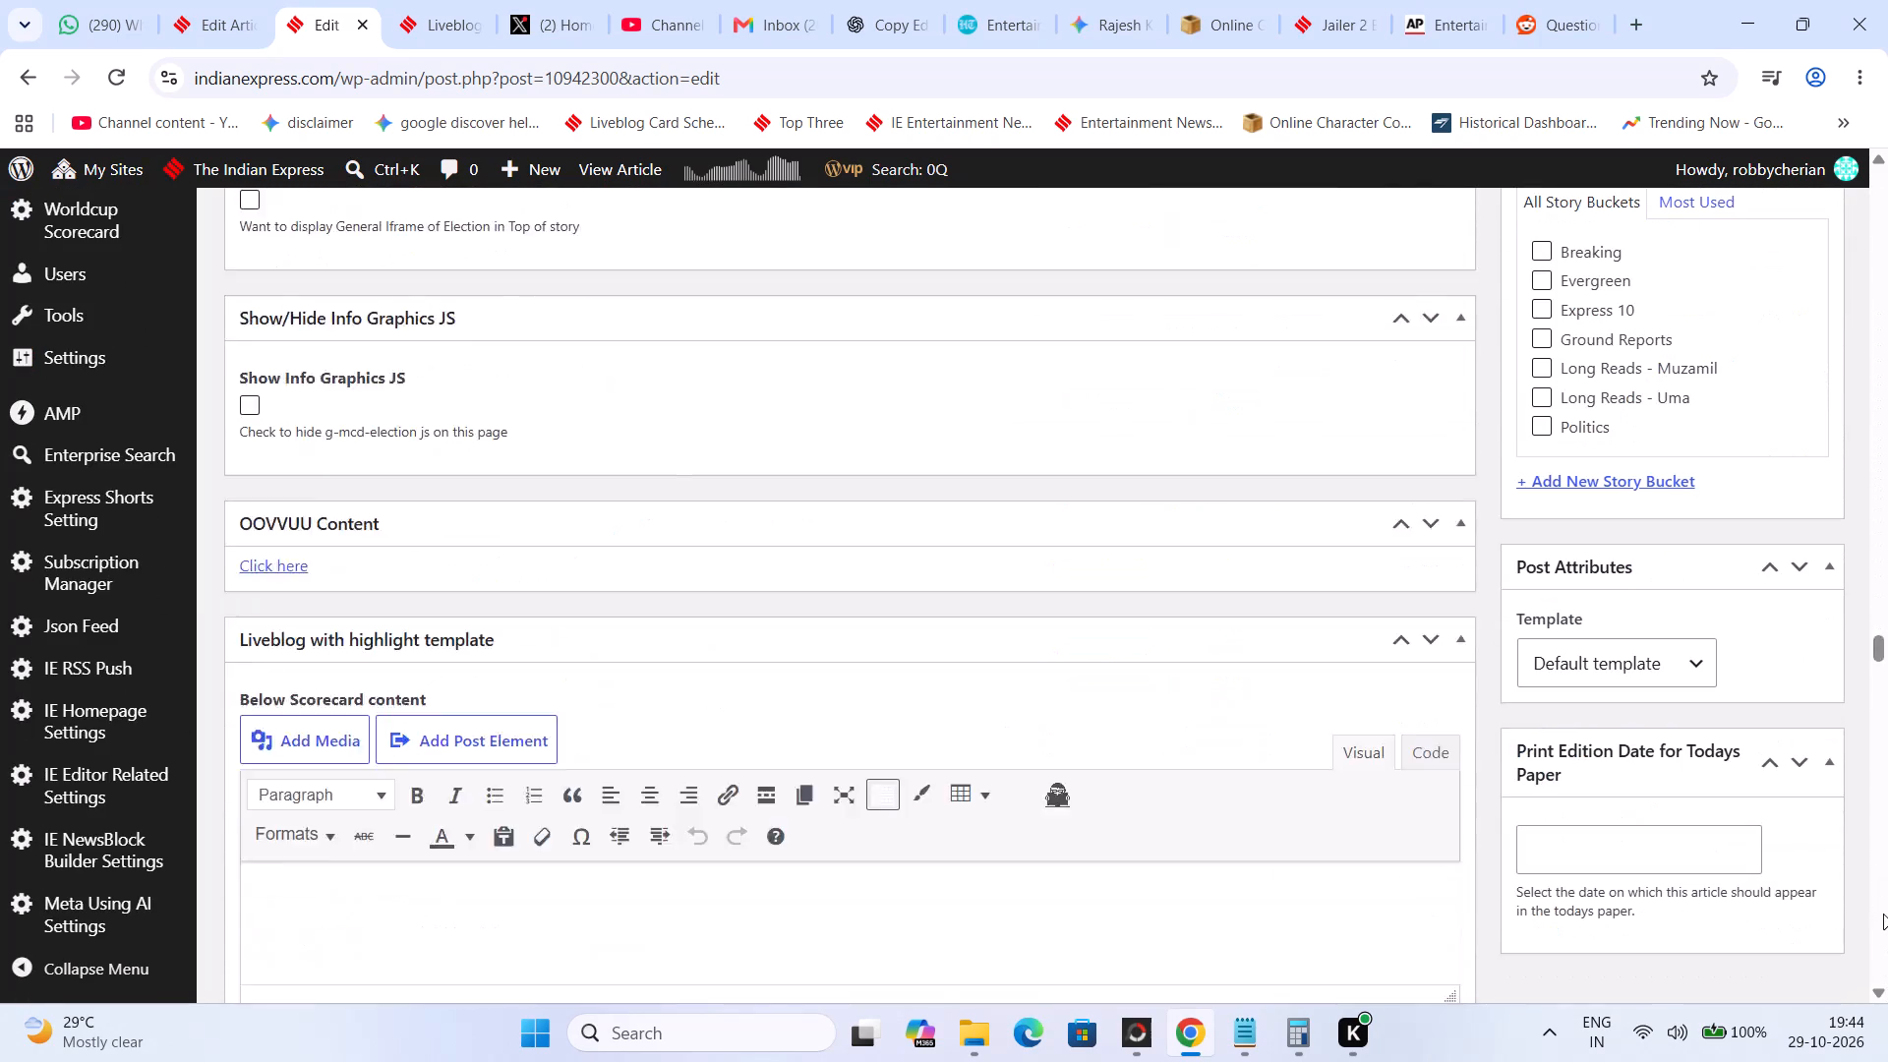
{"action": "left_click_drag", "start_coordinate": [1883, 914], "coordinate": [1887, 923]}
{"action": "left_click_drag", "start_coordinate": [1887, 924], "coordinate": [1887, 1061]}
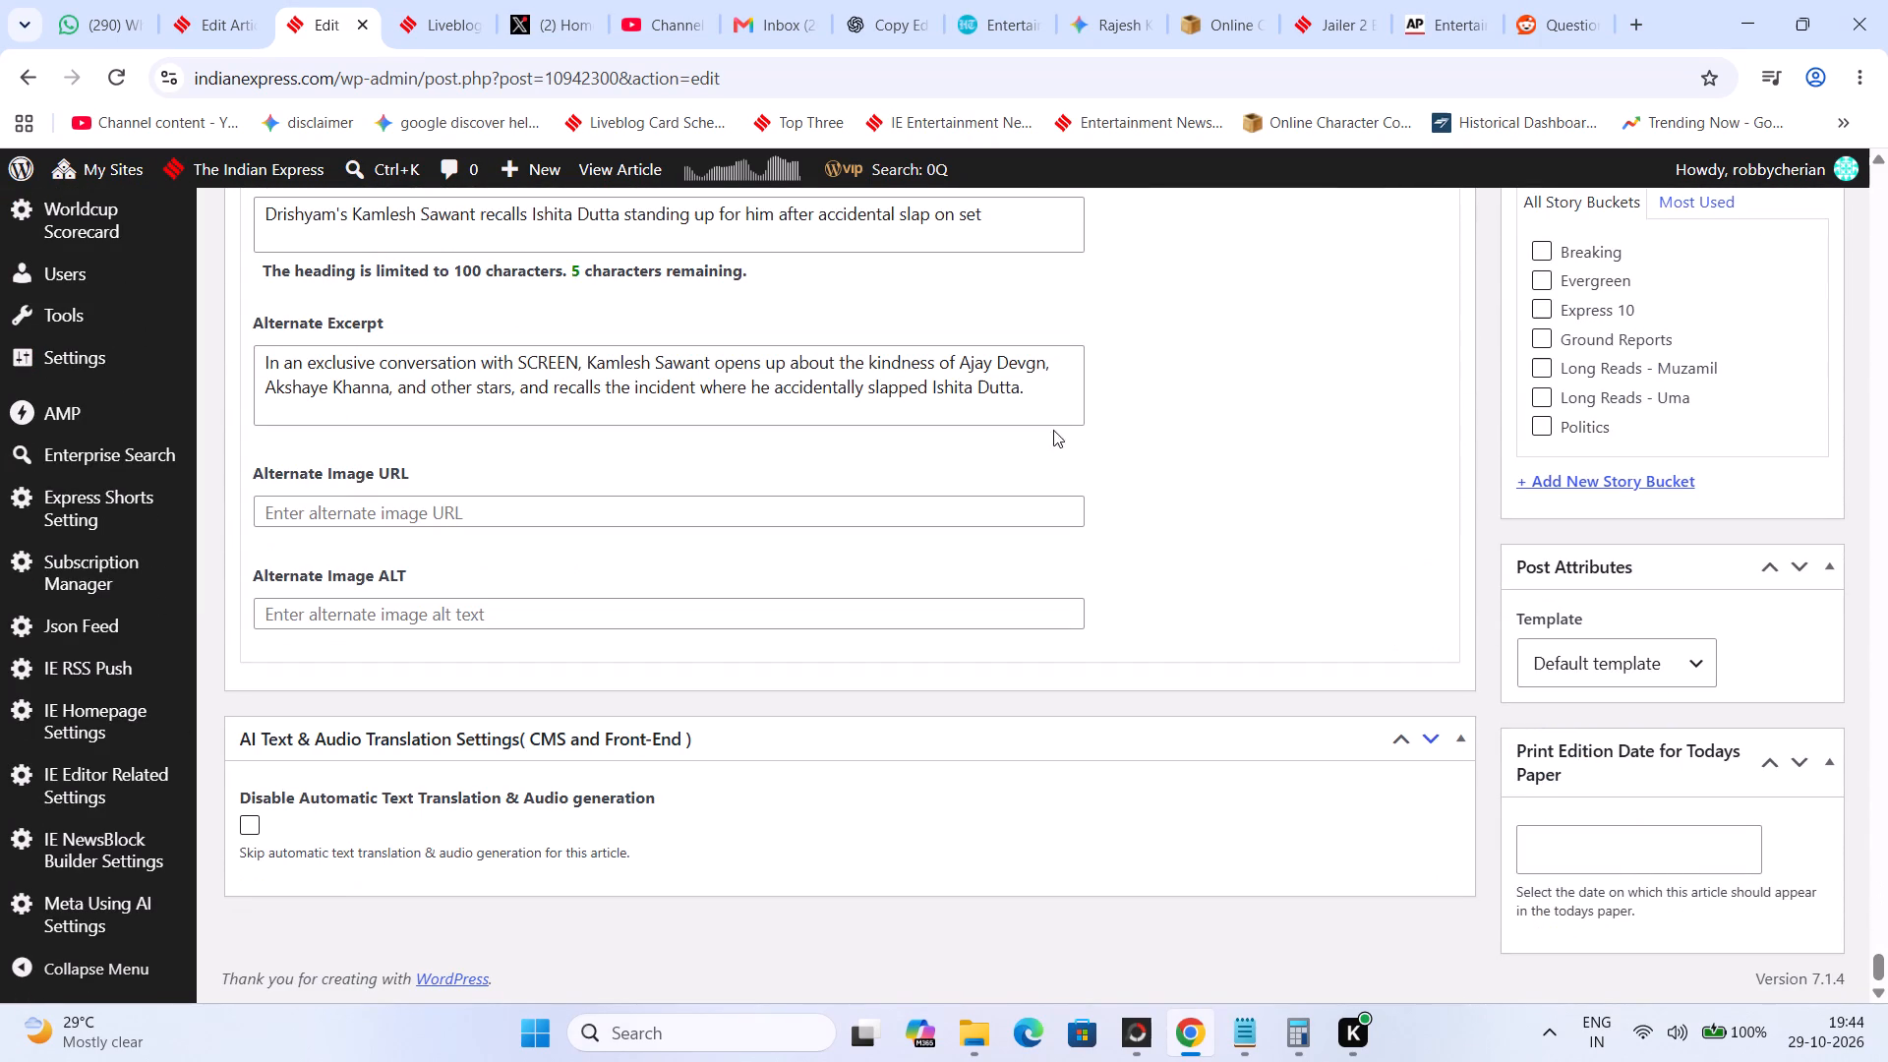
{"action": "triple_click", "coordinate": [786, 221]}
{"action": "key", "text": "ctrl+v"}
Clear the Alternate Excerpt text.
{"action": "triple_click", "coordinate": [774, 370]}
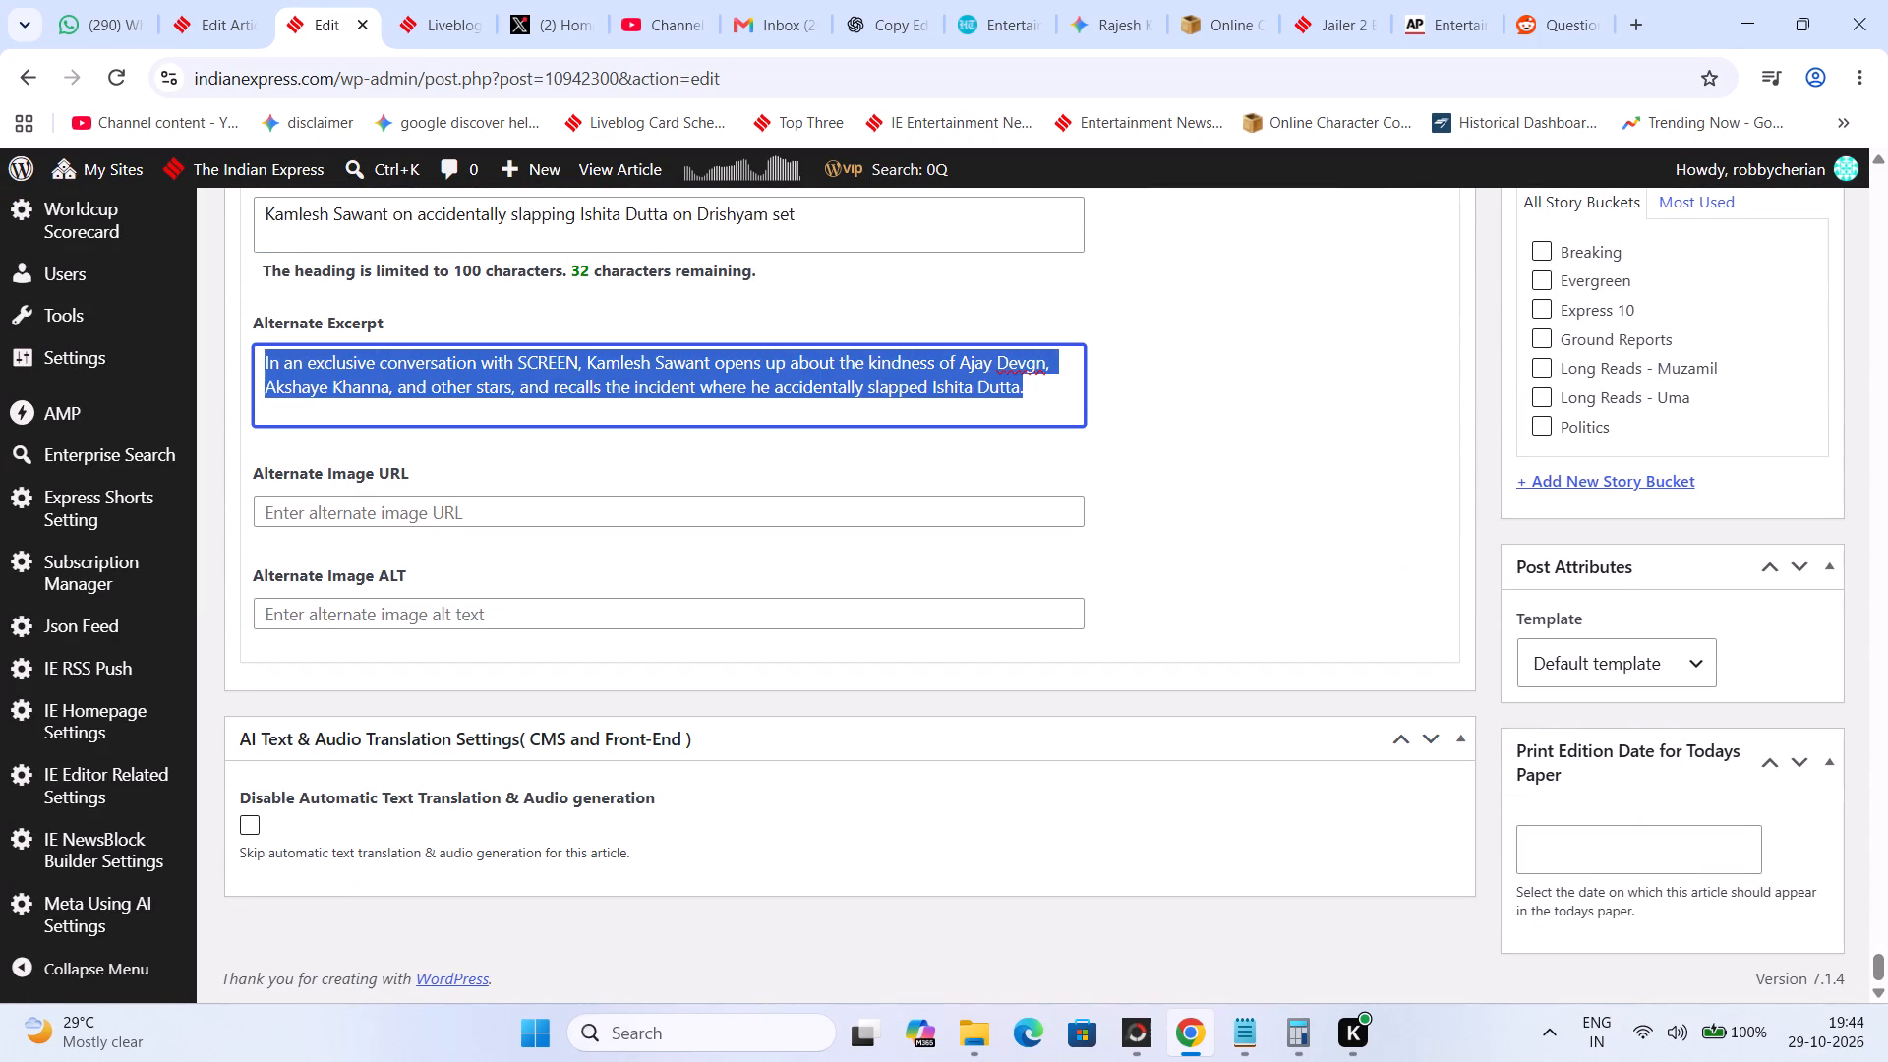
{"action": "key", "text": "BackSpace"}
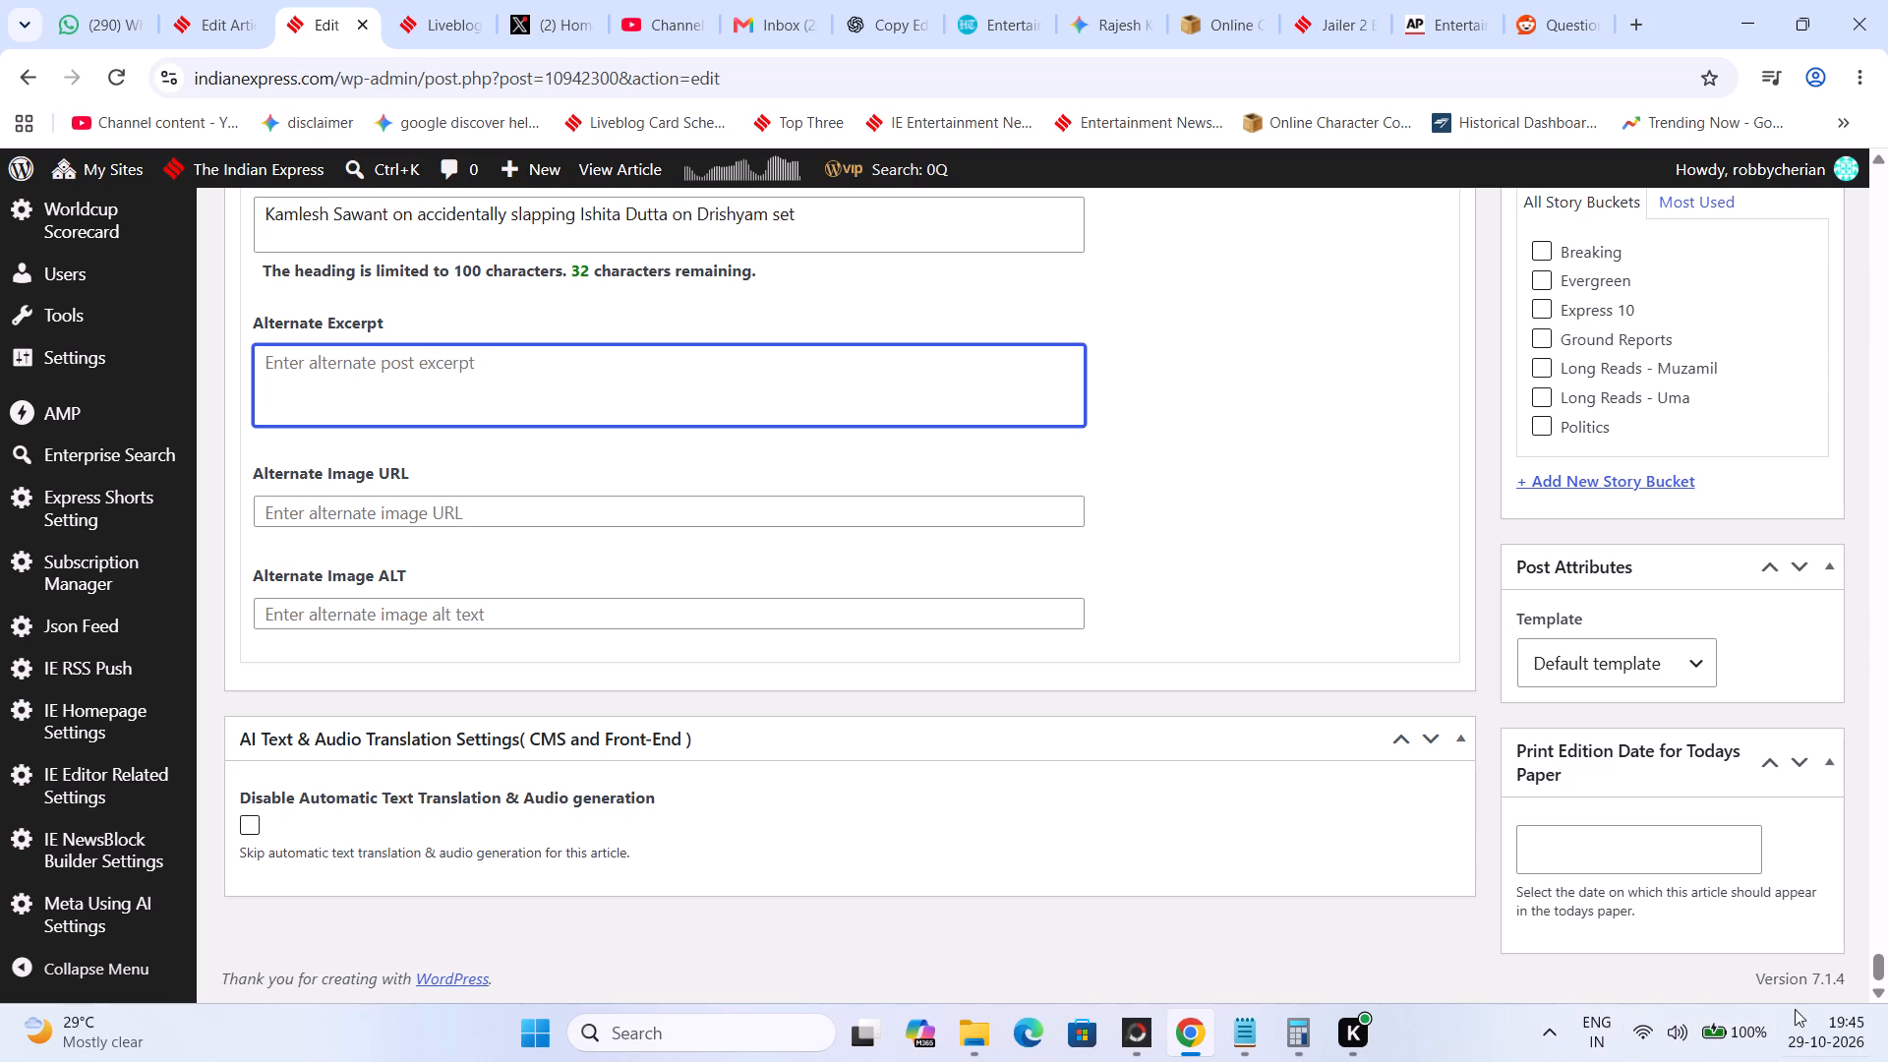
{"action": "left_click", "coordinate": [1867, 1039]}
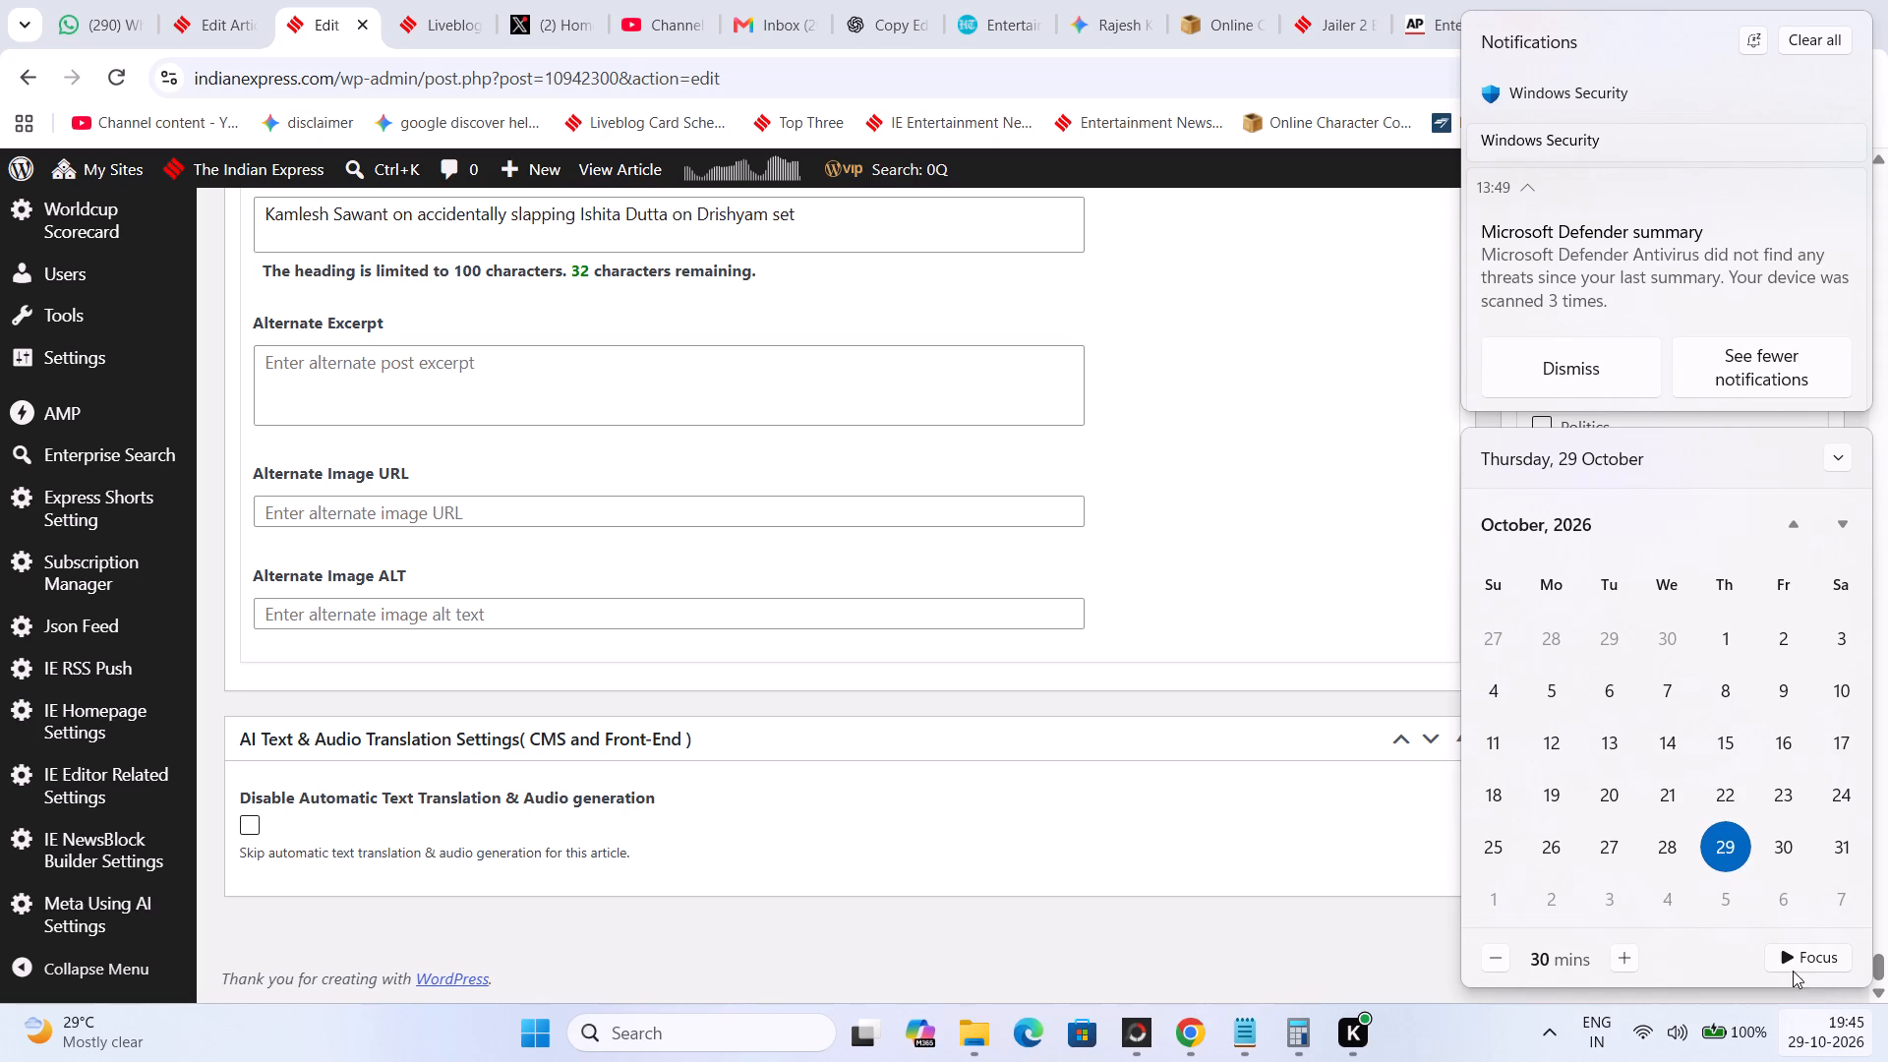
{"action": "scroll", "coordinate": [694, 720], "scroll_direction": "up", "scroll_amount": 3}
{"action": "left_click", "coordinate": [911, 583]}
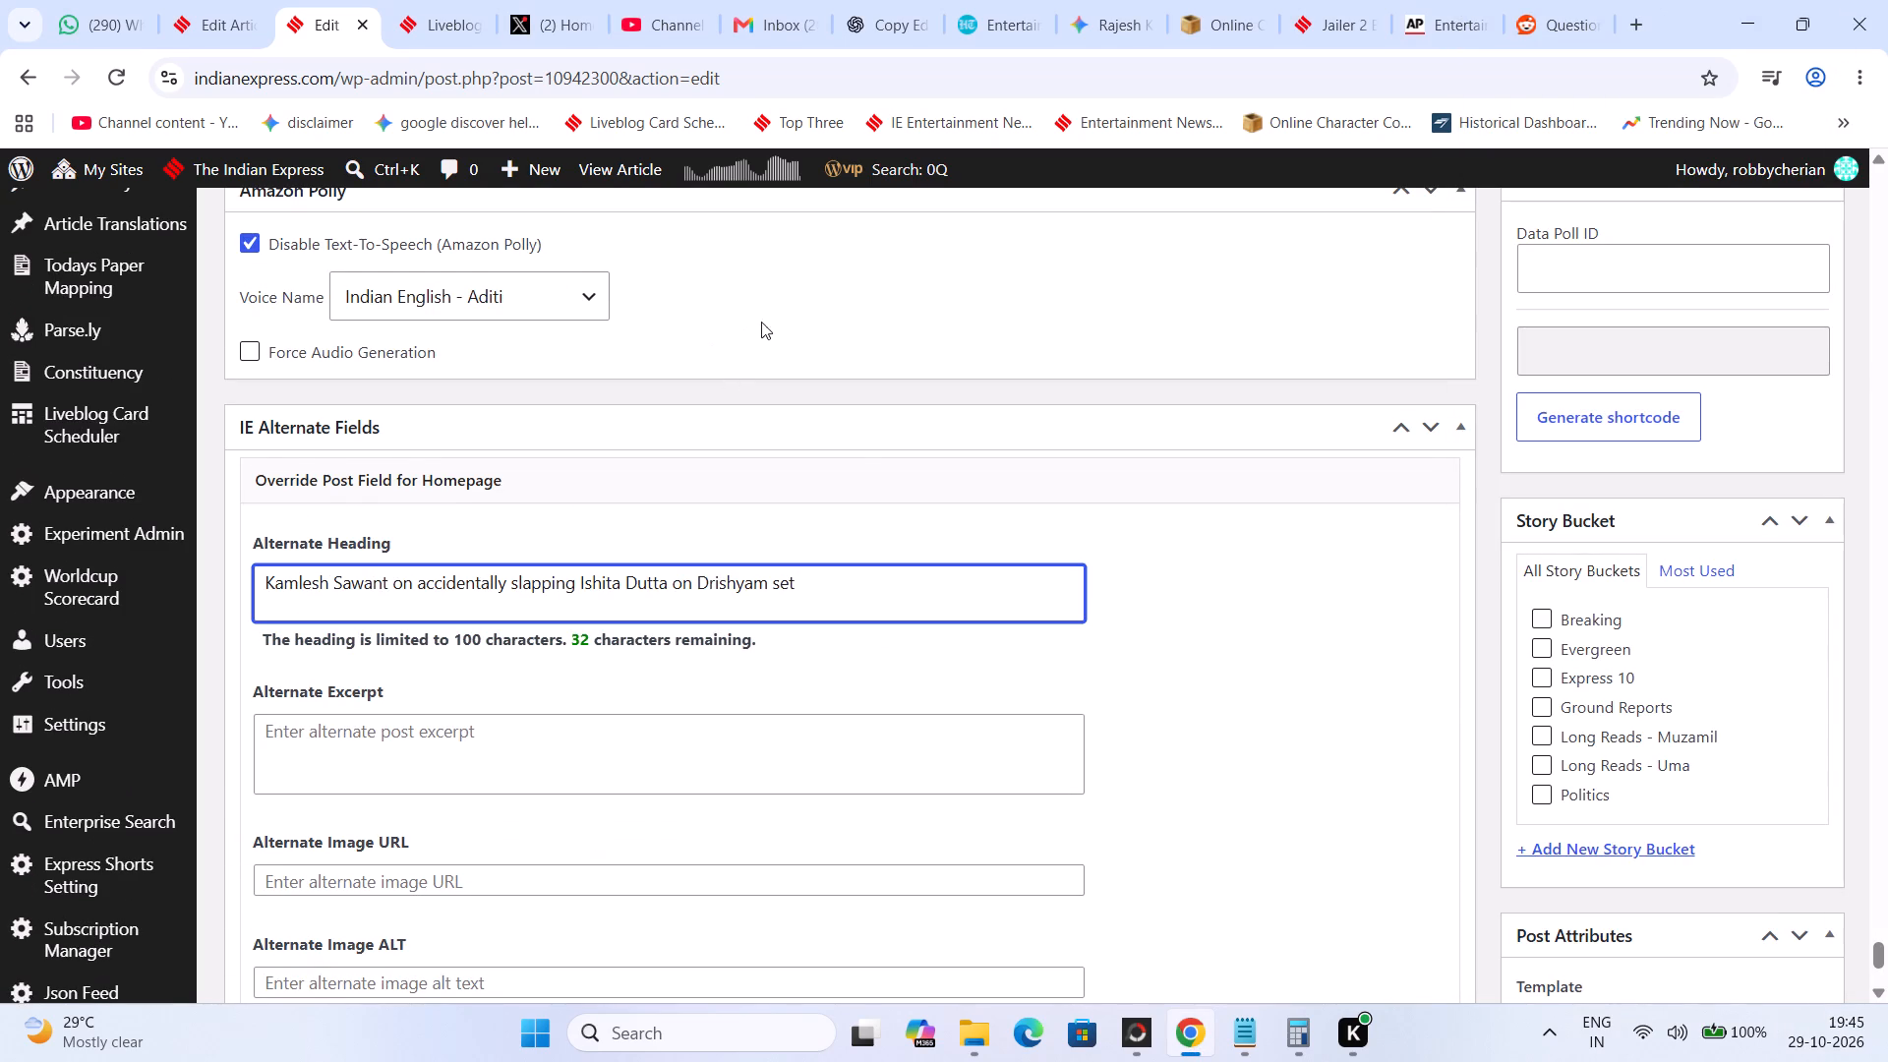
In the article's main Excerpt, insert "a gap of" before "14 years".
{"action": "left_click", "coordinate": [1887, 192]}
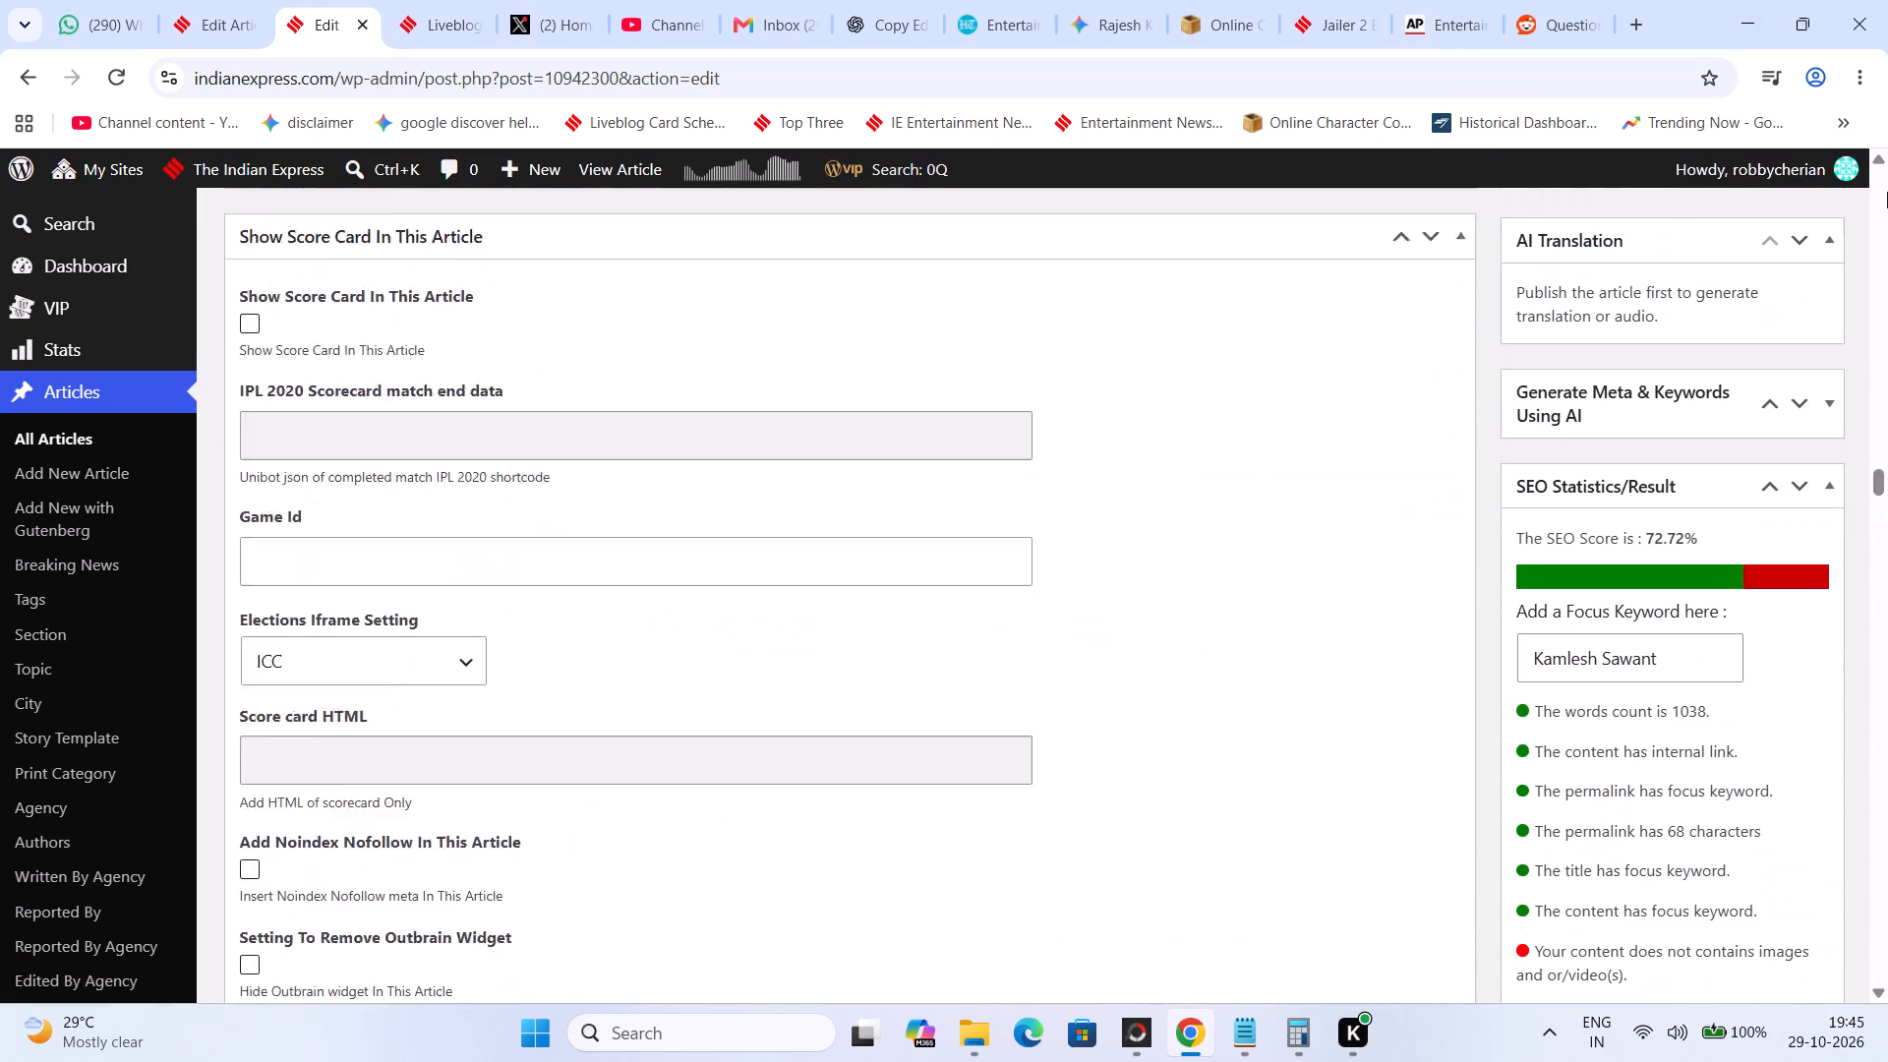
{"action": "left_click", "coordinate": [1887, 192]}
{"action": "scroll", "coordinate": [717, 520], "scroll_direction": "up", "scroll_amount": 5}
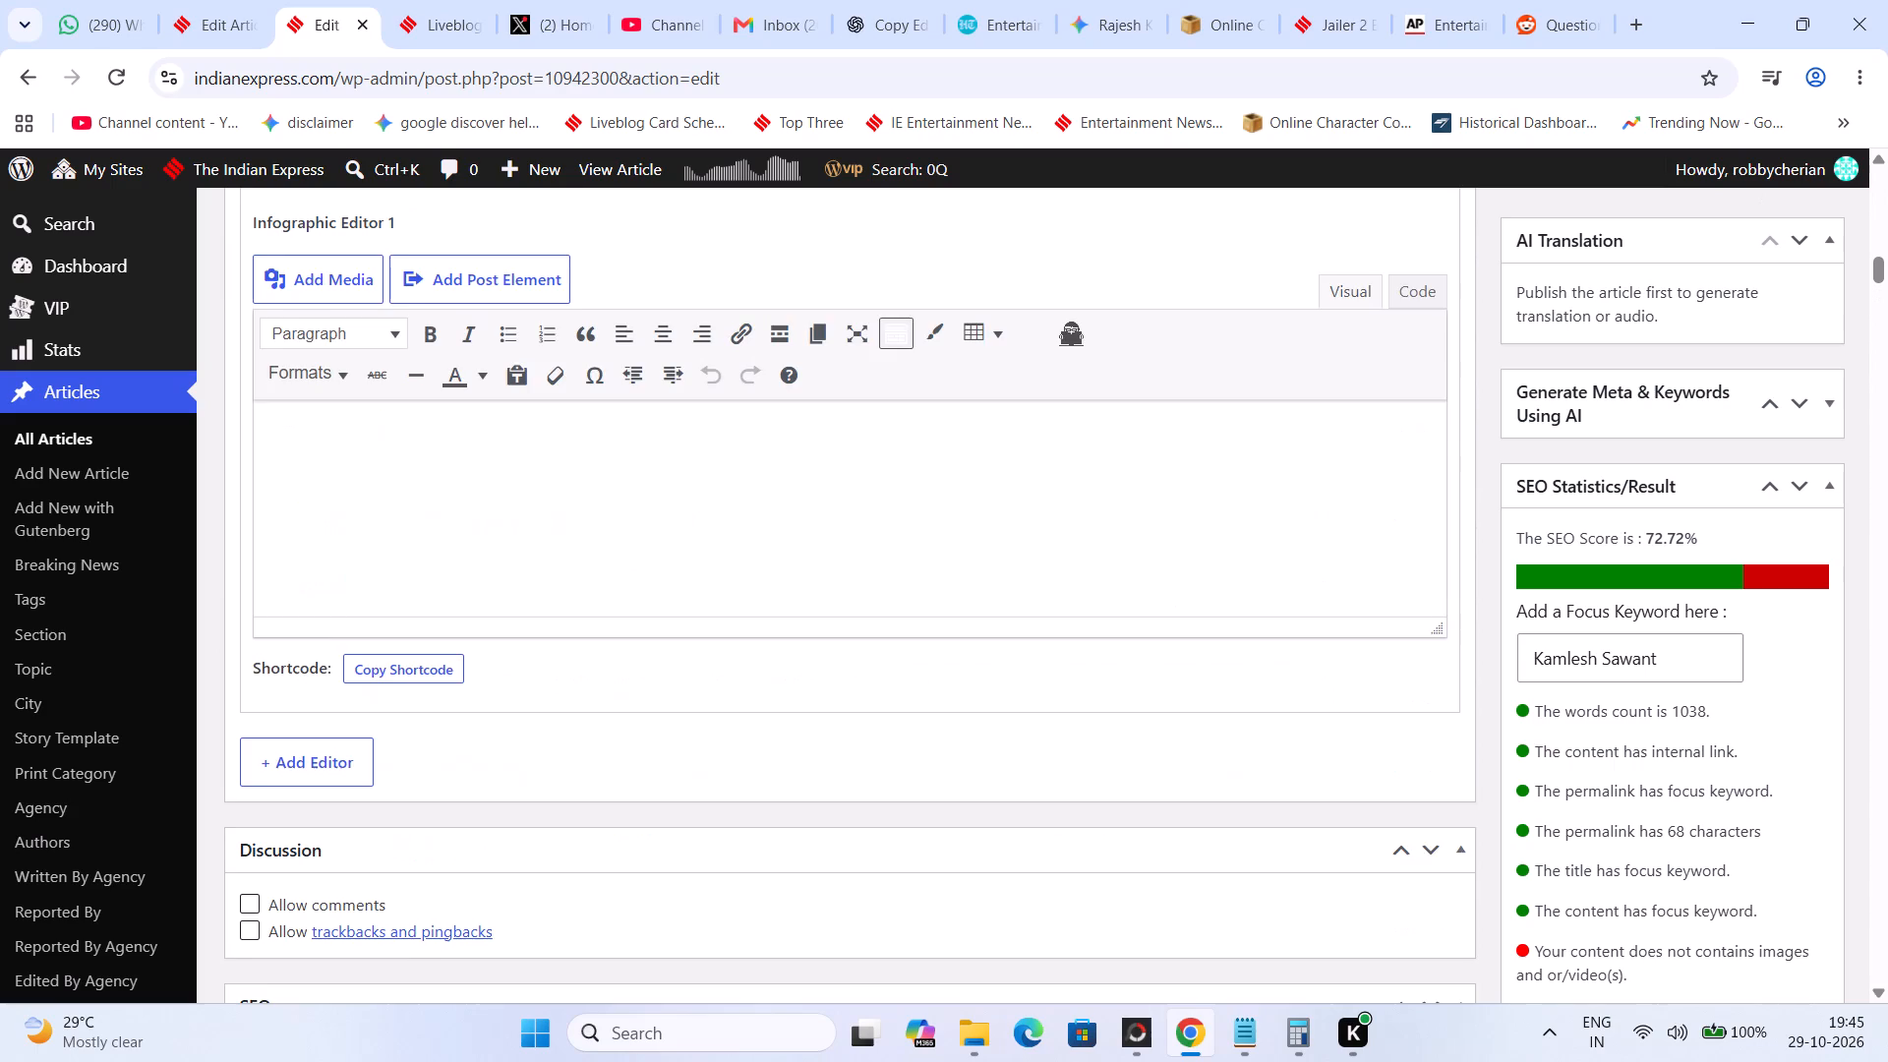
{"action": "scroll", "coordinate": [715, 522], "scroll_direction": "up", "scroll_amount": 3}
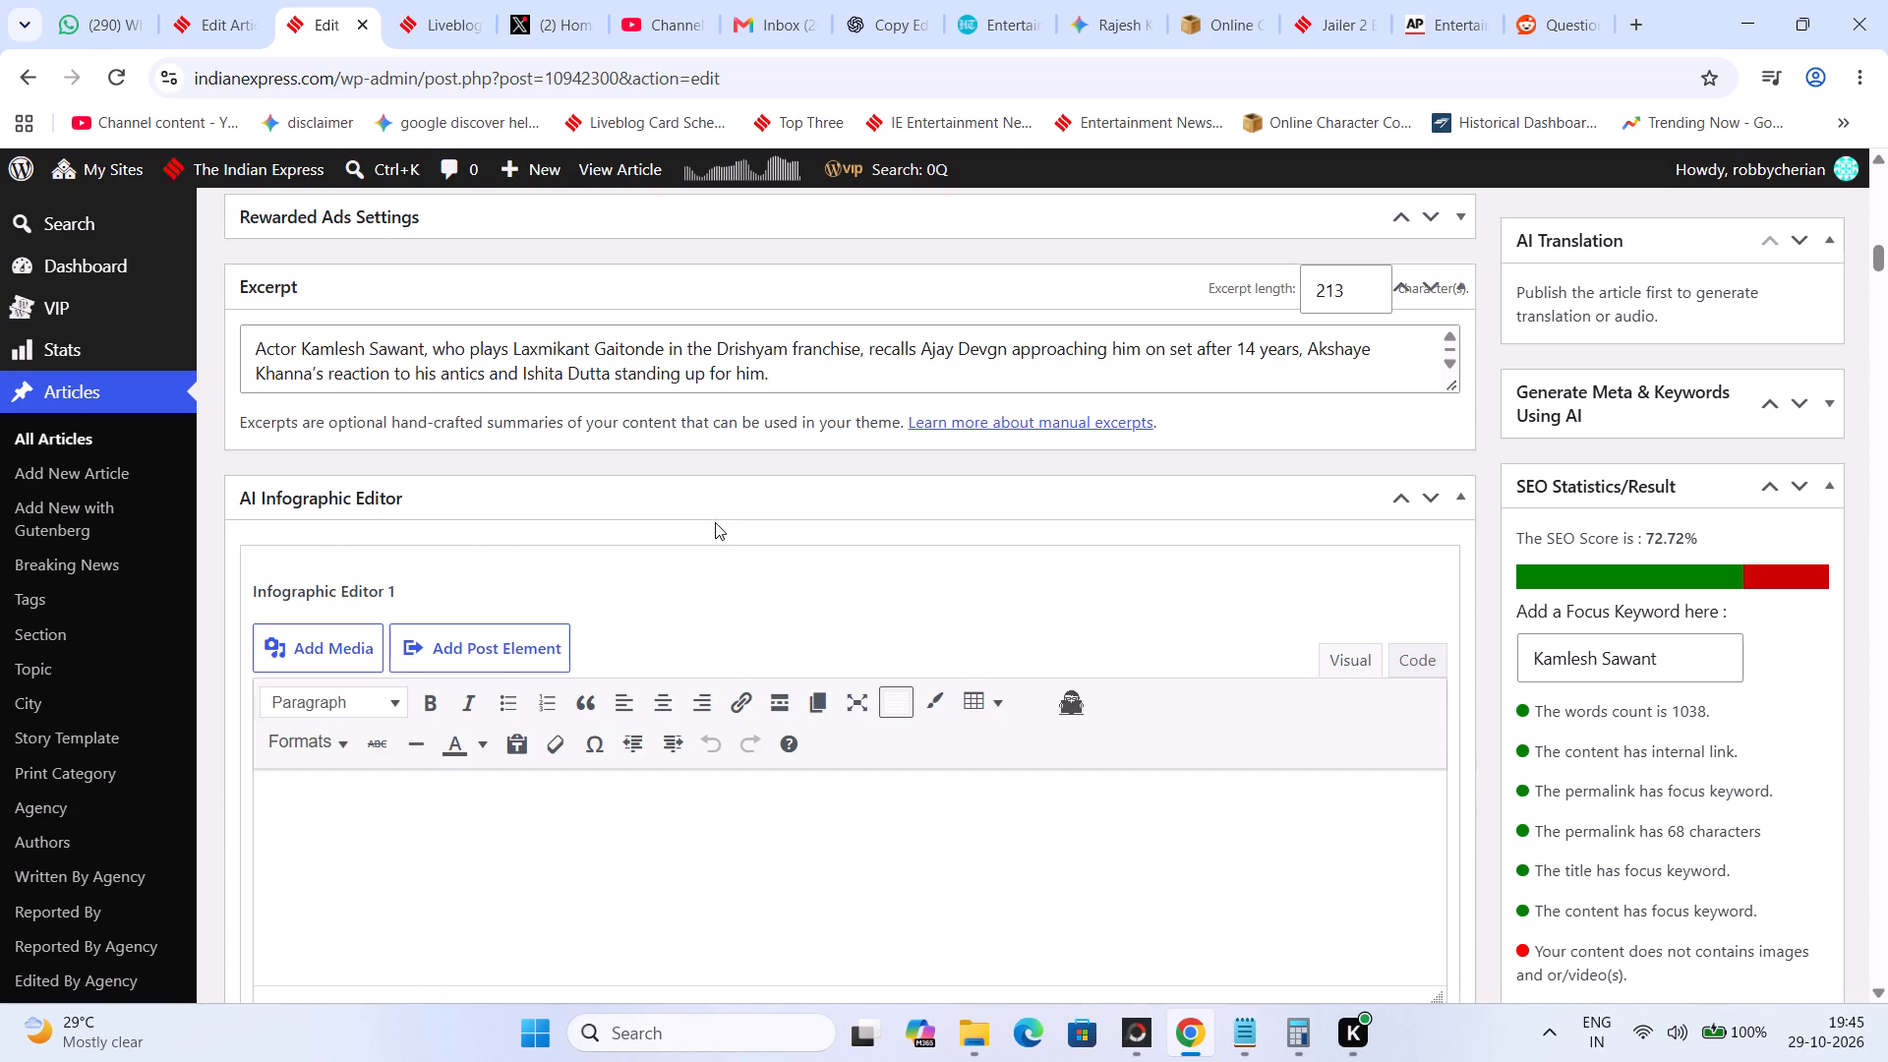
{"action": "triple_click", "coordinate": [818, 354]}
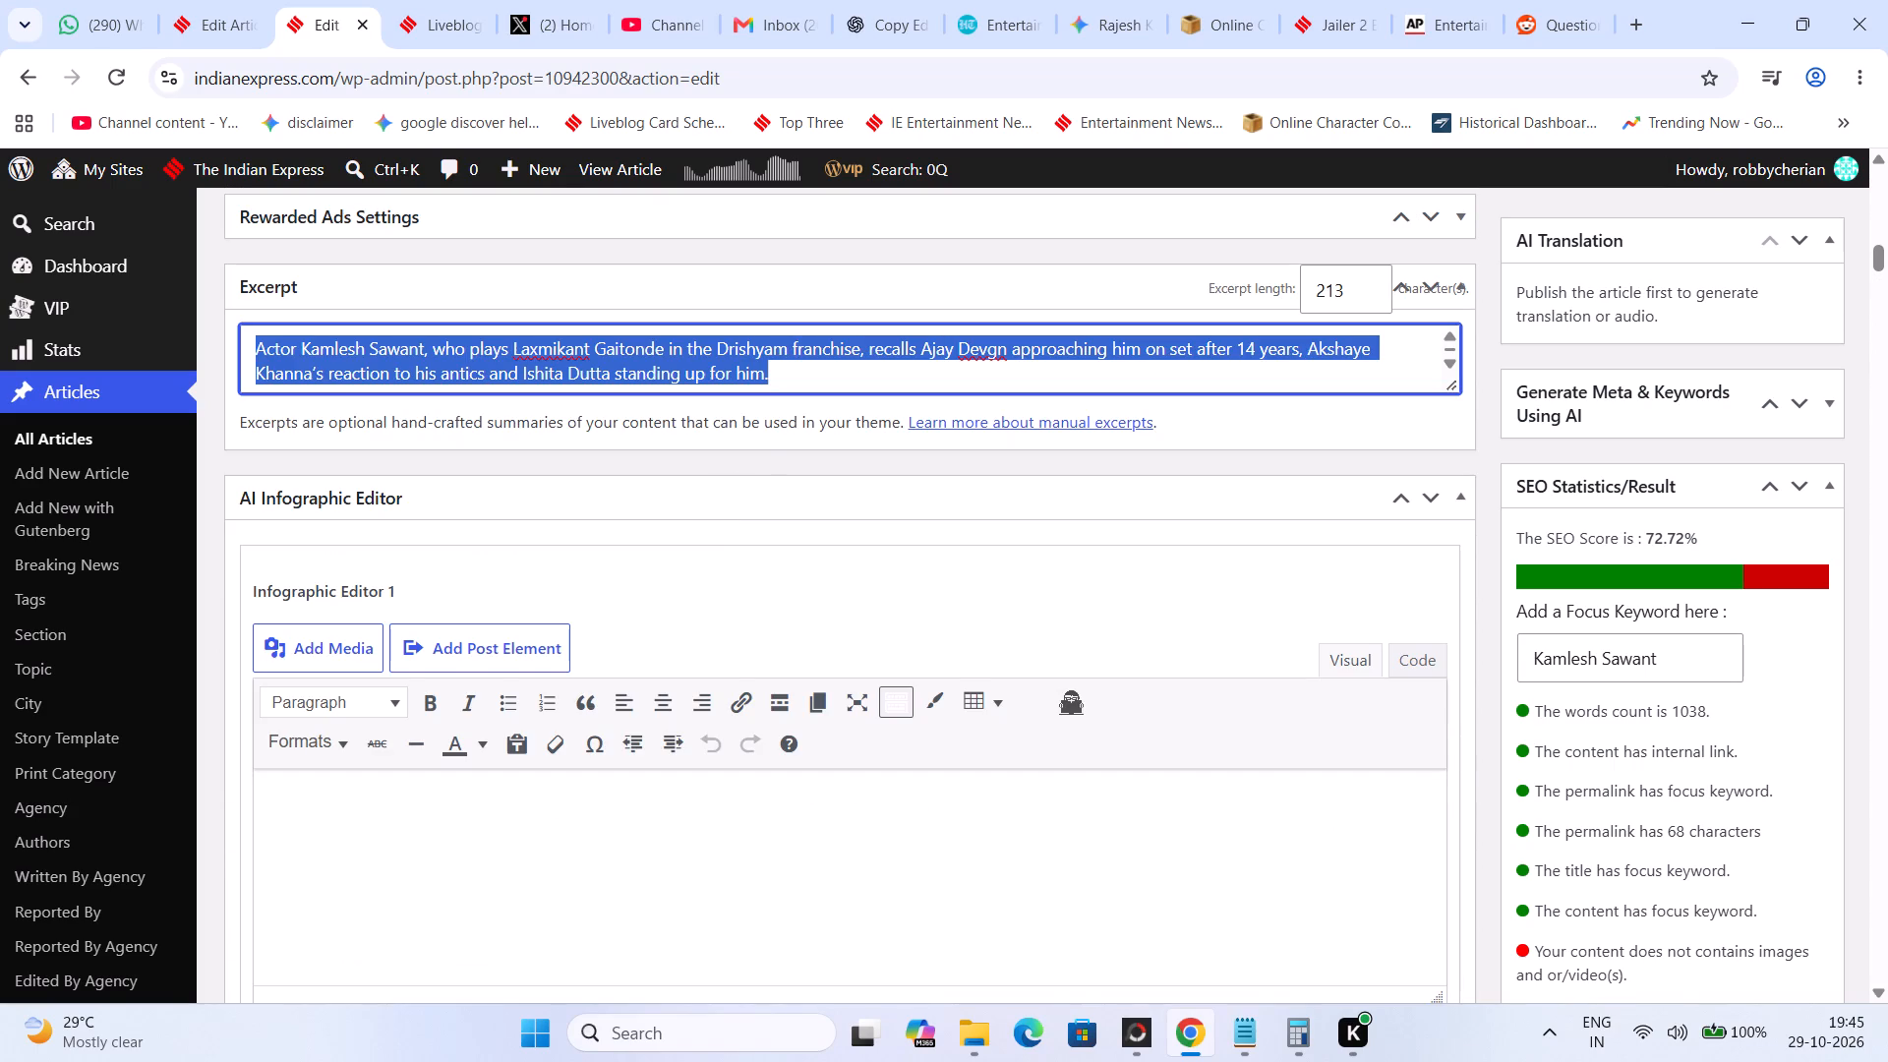
{"action": "right_click", "coordinate": [818, 354]}
{"action": "left_click", "coordinate": [902, 485]}
{"action": "left_click", "coordinate": [891, 384]}
{"action": "left_click", "coordinate": [1238, 354]}
{"action": "type", "text": "a"}
{"action": "key", "text": "space"}
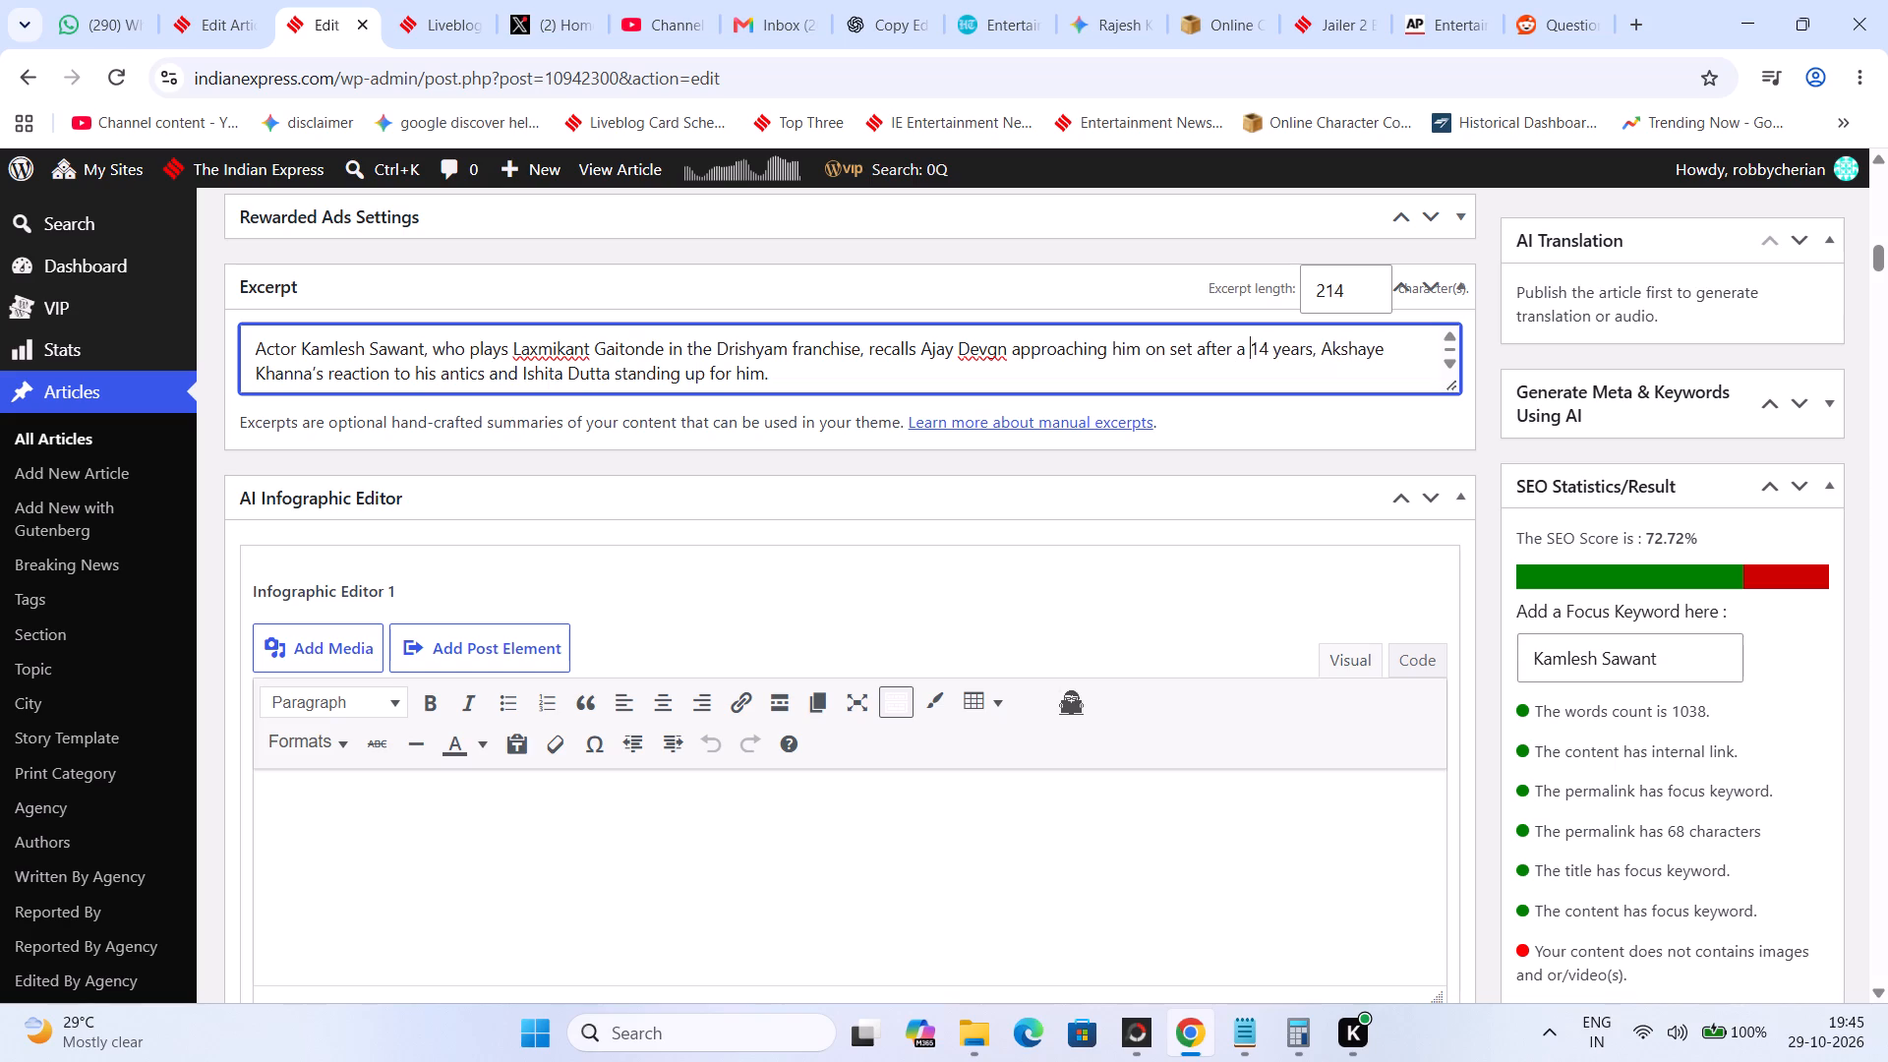
{"action": "type", "text": "gap of"}
{"action": "key", "text": "space"}
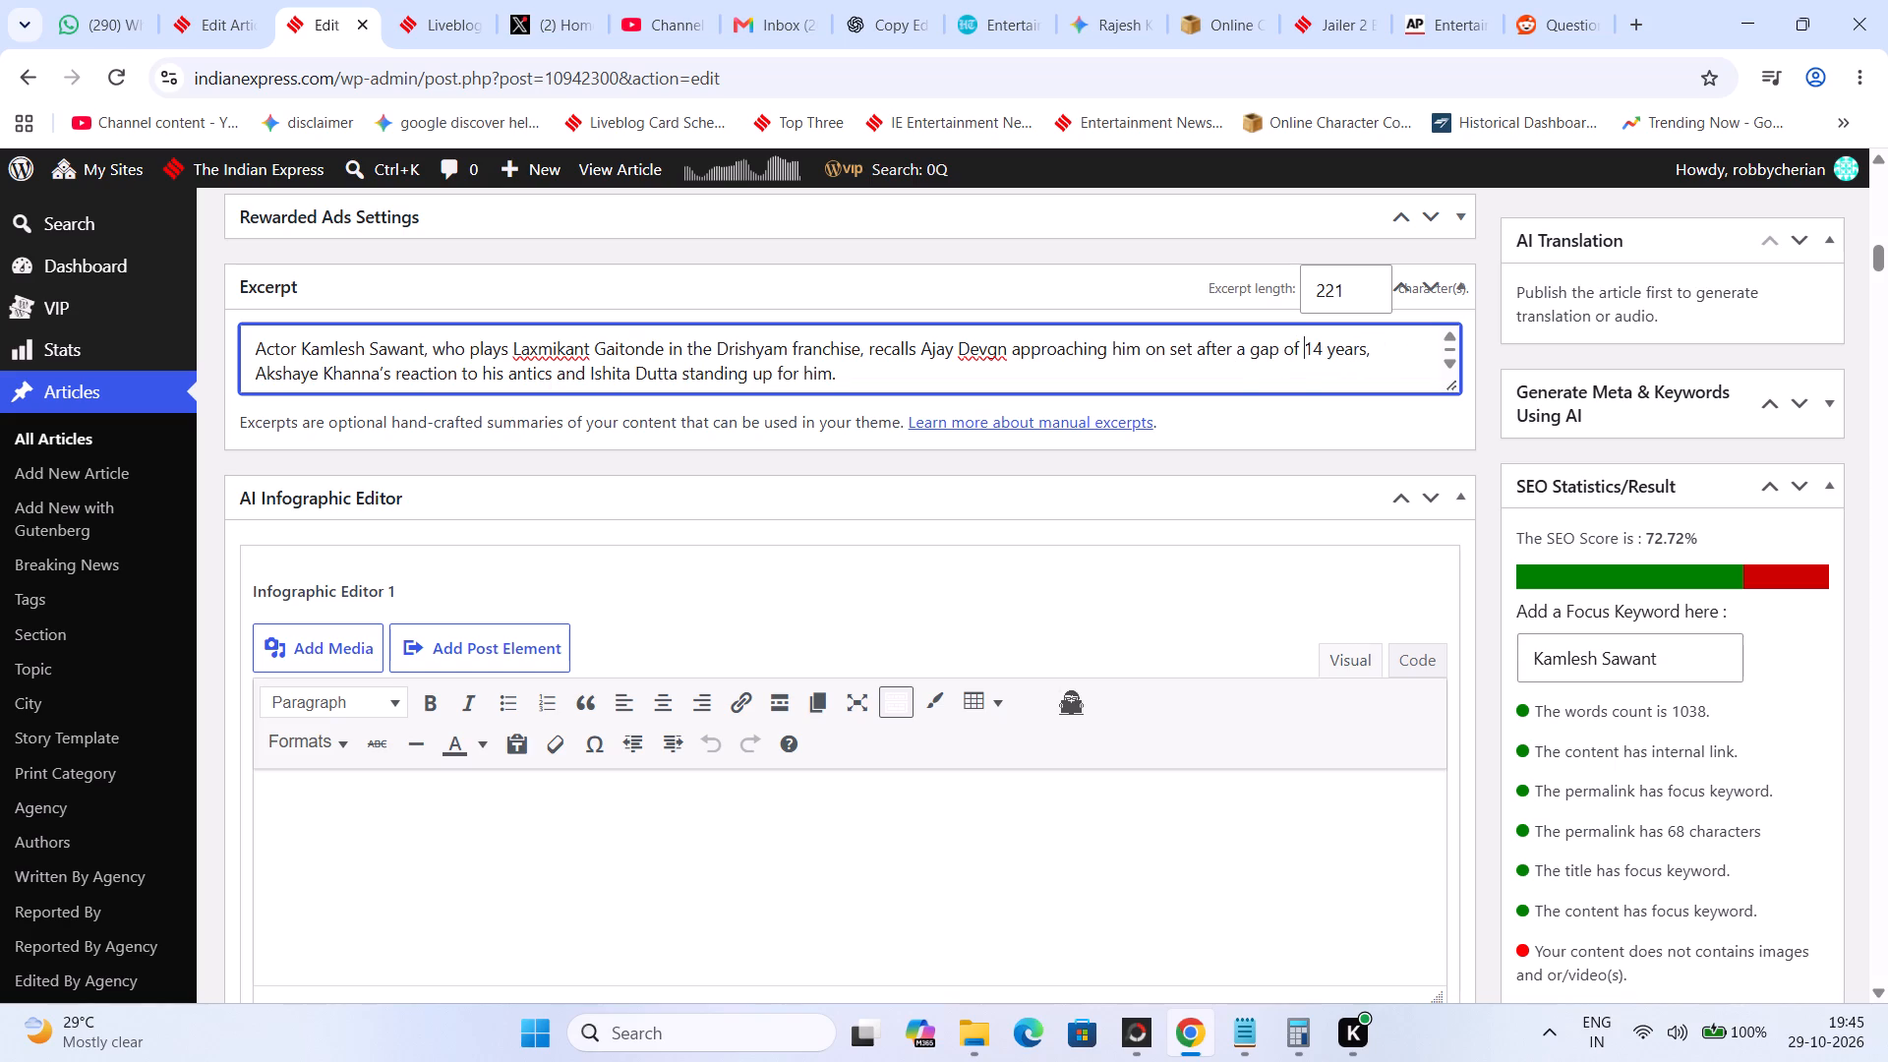
Review the featured image's alt text, title and caption in its attachment details, and set the same image as featured.
{"action": "left_click", "coordinate": [1887, 729]}
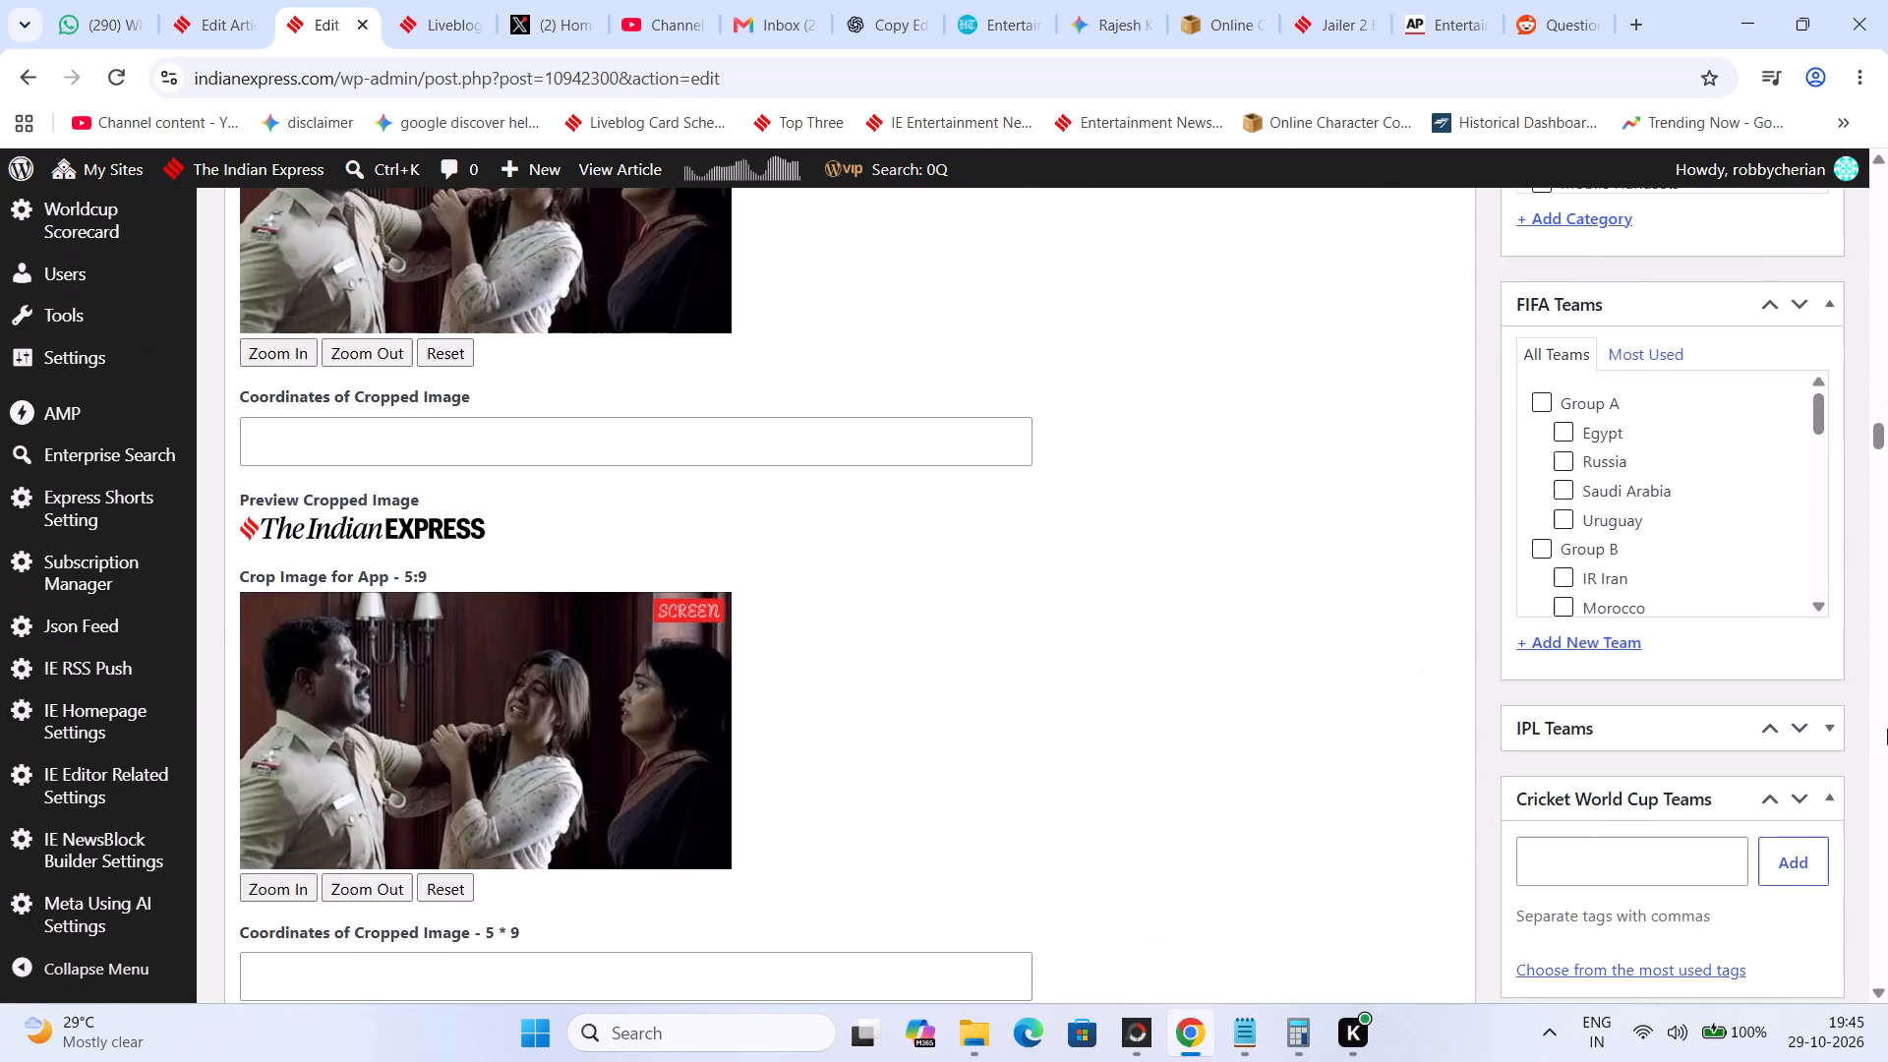
{"action": "triple_click", "coordinate": [1887, 729]}
{"action": "left_click", "coordinate": [1885, 729]}
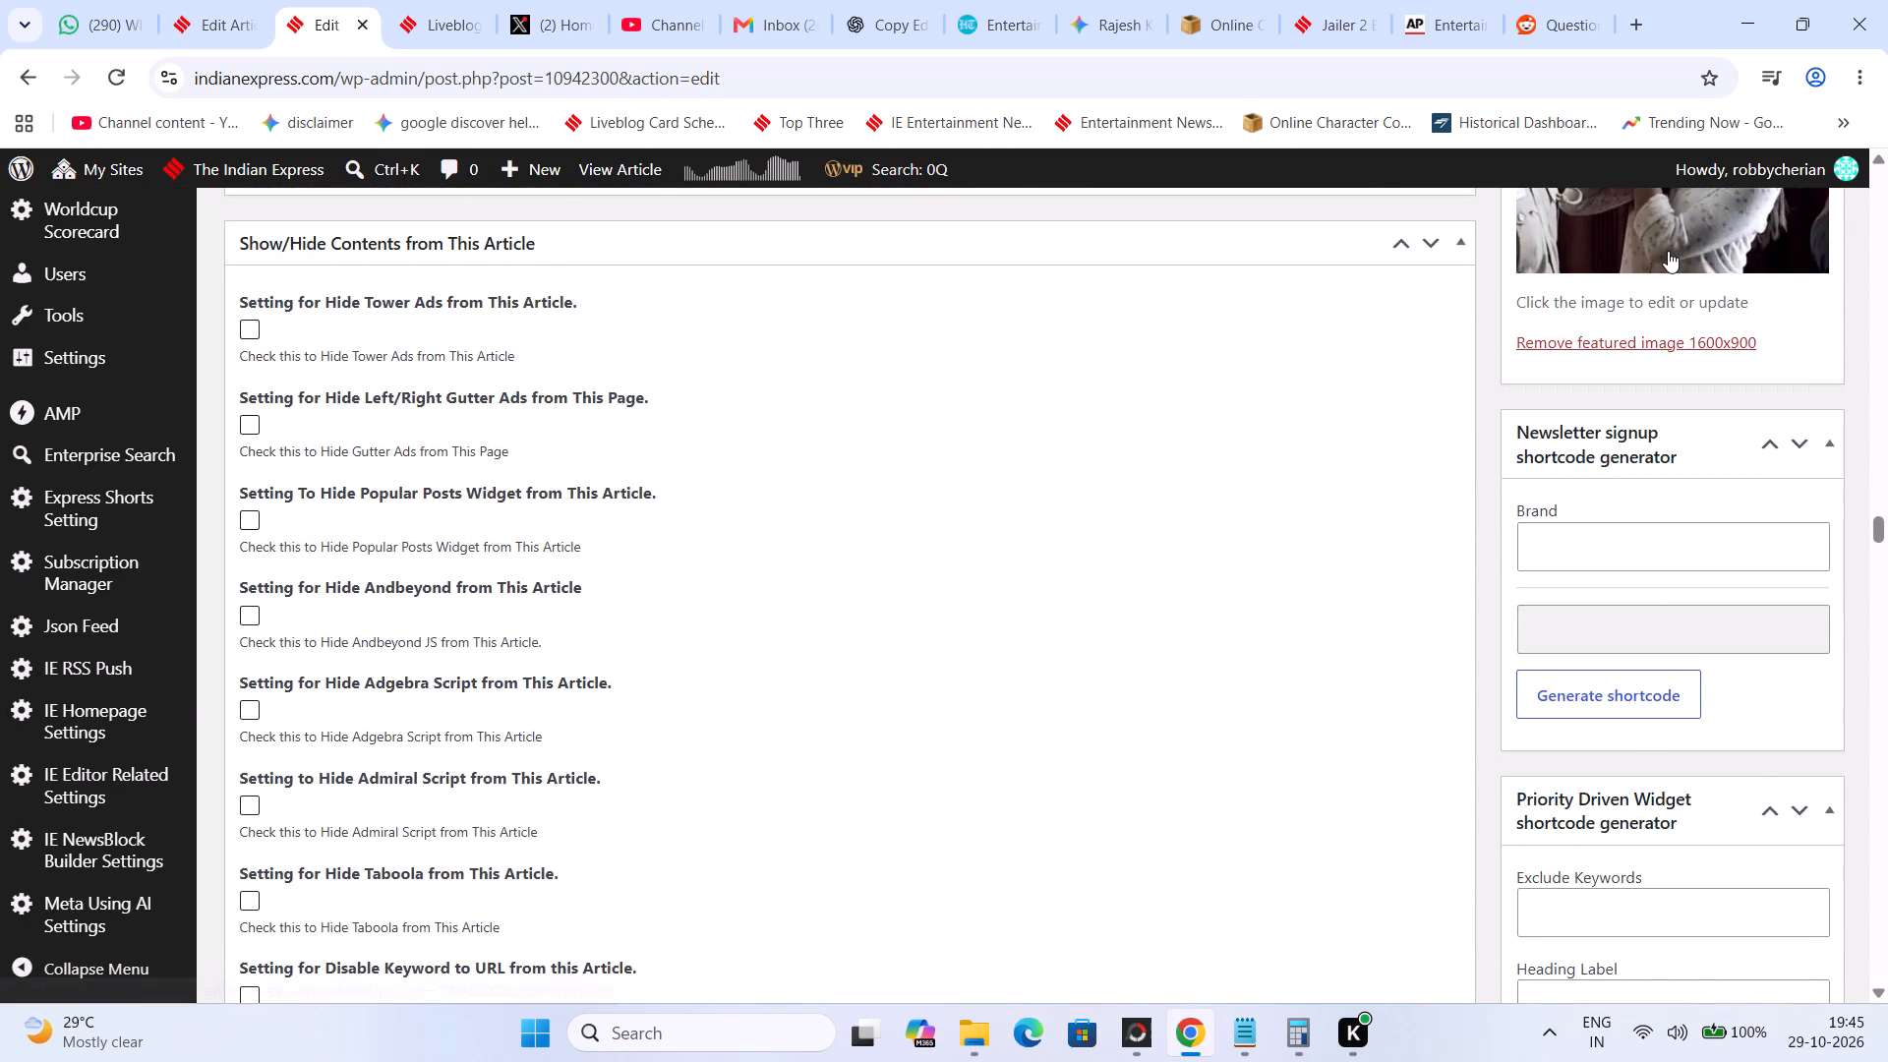
{"action": "left_click", "coordinate": [1668, 251]}
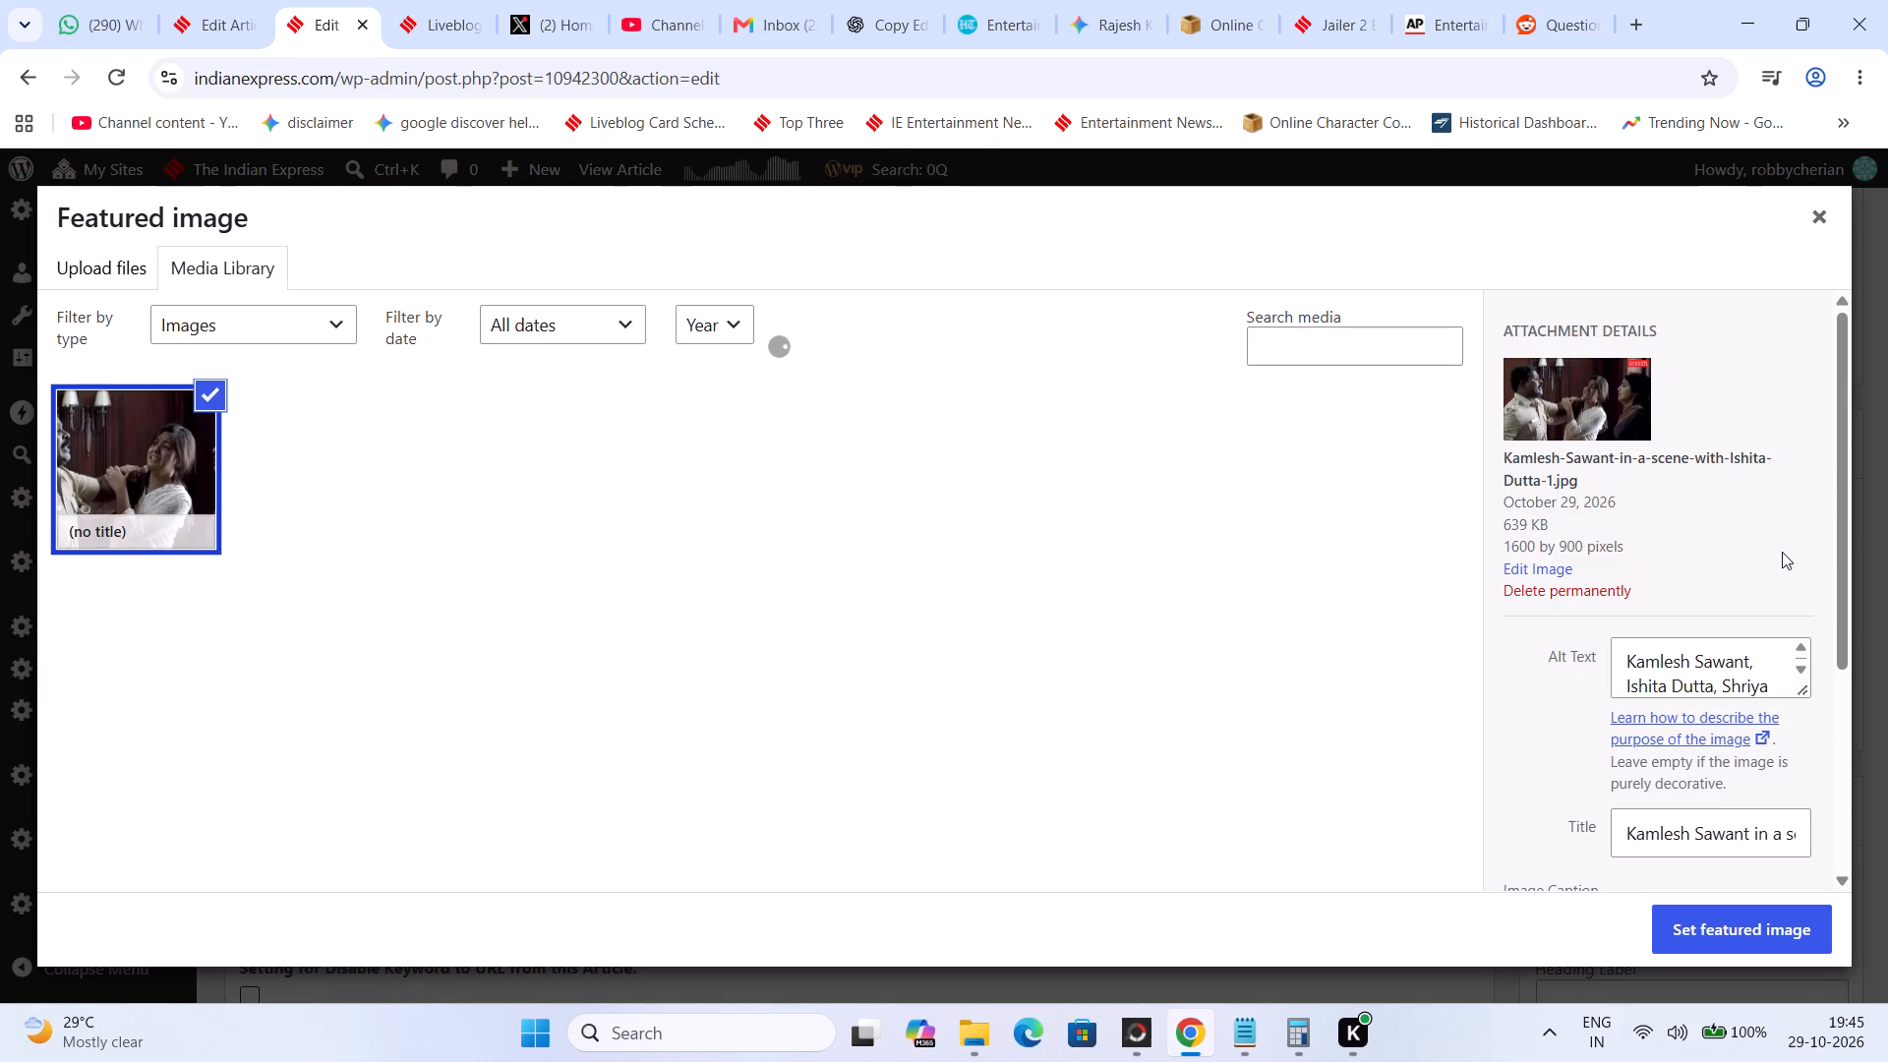
{"action": "scroll", "coordinate": [1782, 552], "scroll_direction": "down", "scroll_amount": 2}
{"action": "scroll", "coordinate": [1677, 649], "scroll_direction": "down", "scroll_amount": 1}
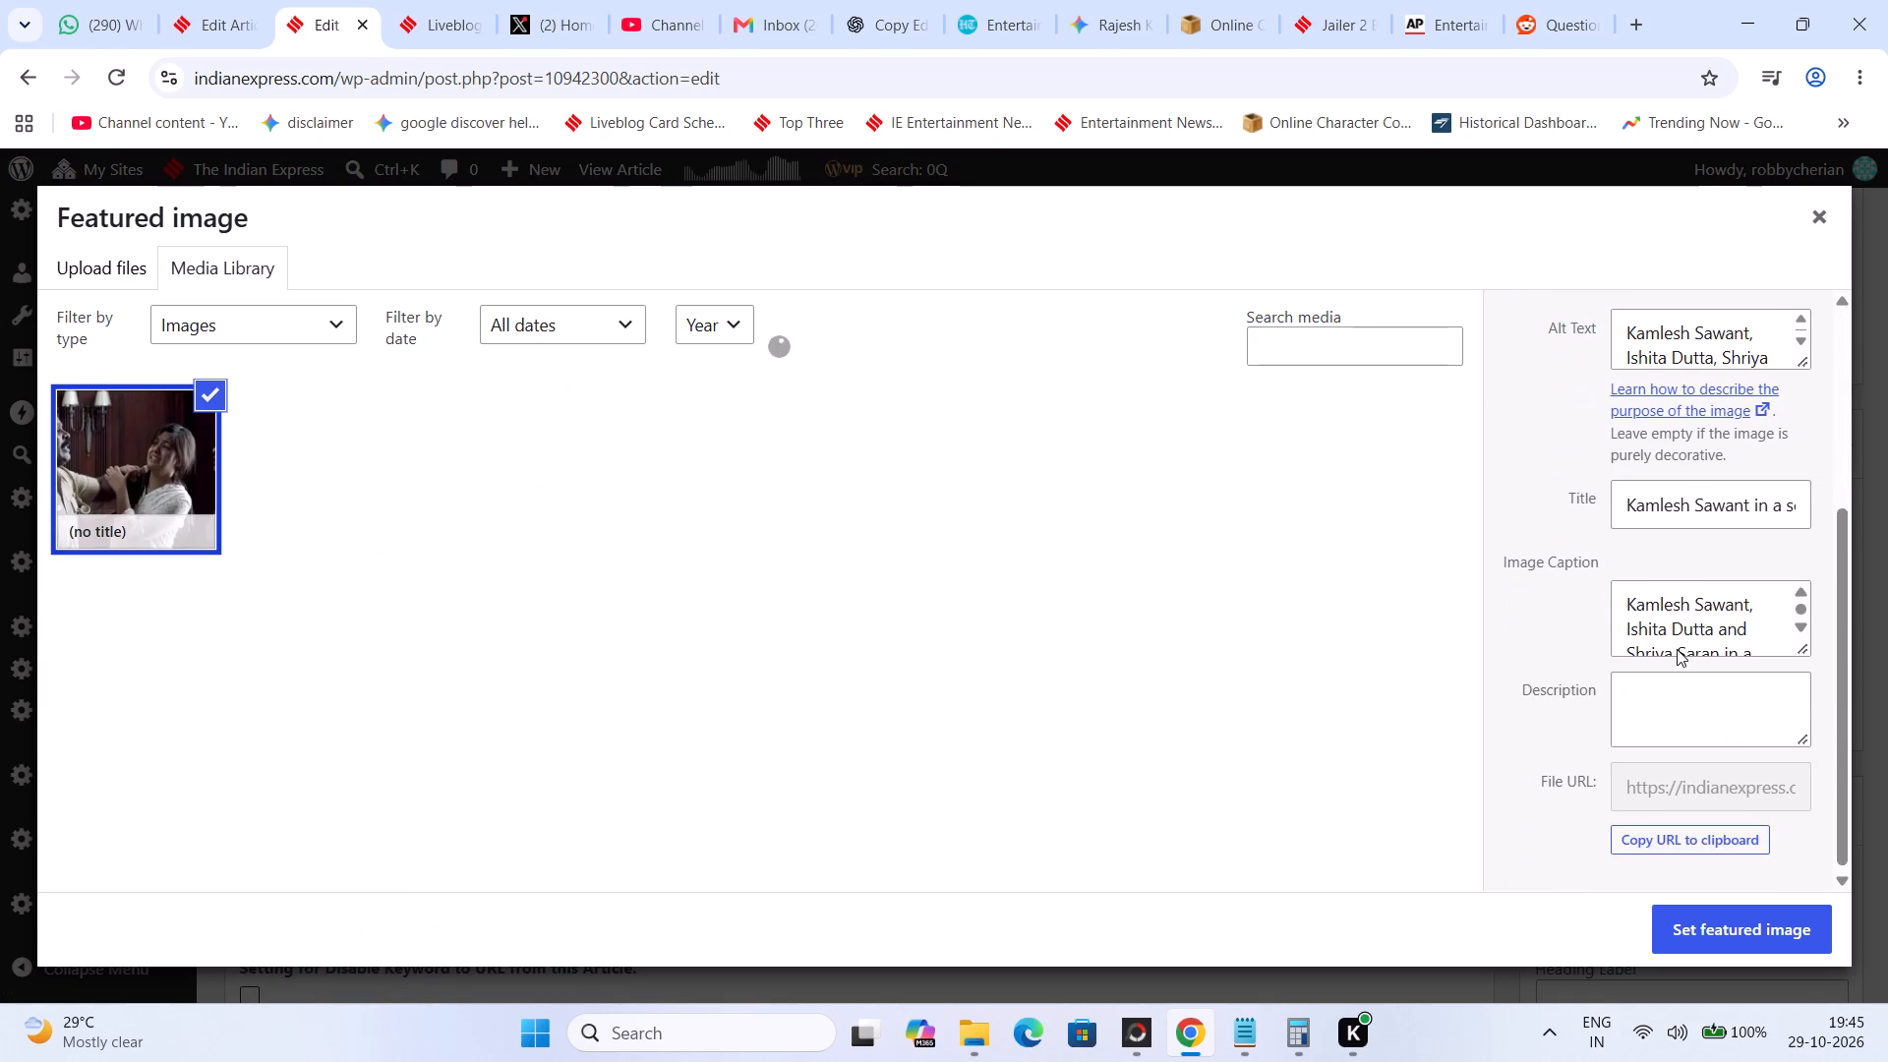
{"action": "scroll", "coordinate": [1694, 626], "scroll_direction": "down", "scroll_amount": 1}
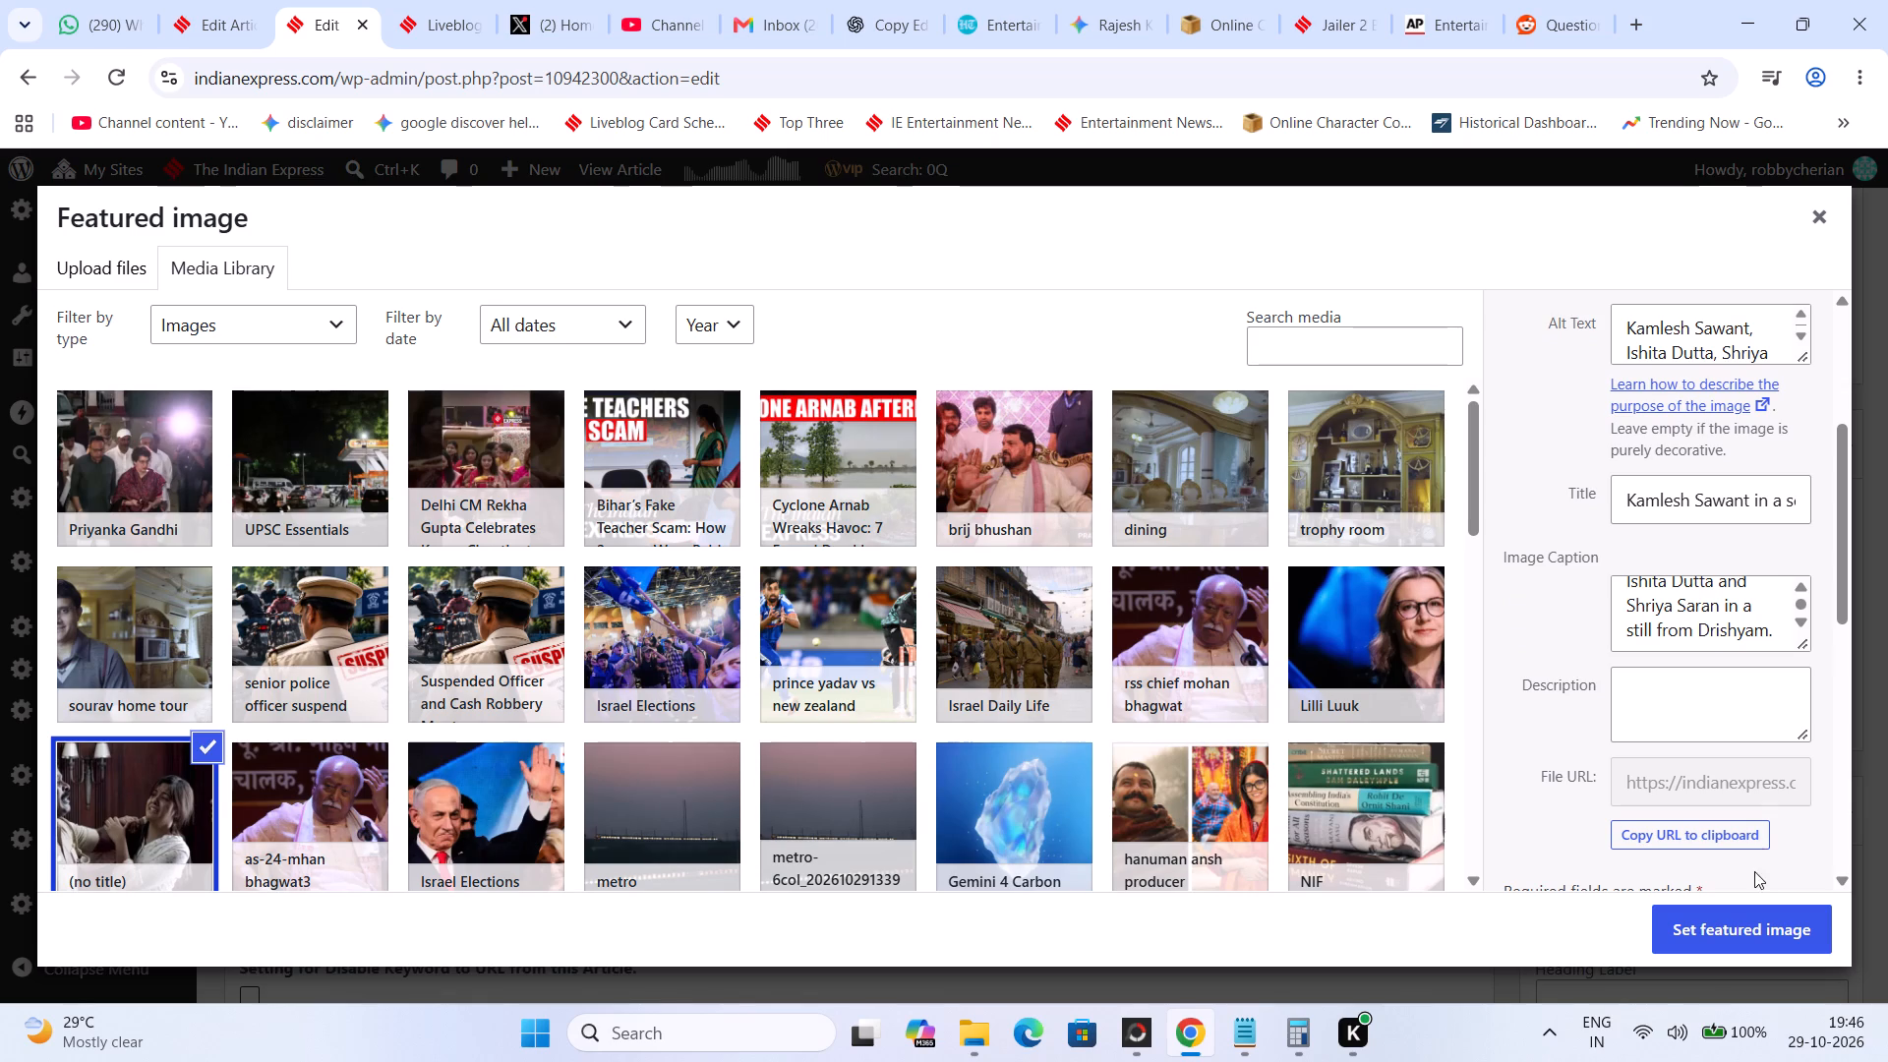
{"action": "left_click", "coordinate": [1742, 936]}
Return to the article body and review the Ajay Devgn section, along with the SEO results and tags.
{"action": "left_click_drag", "start_coordinate": [1887, 509], "coordinate": [1887, 227]}
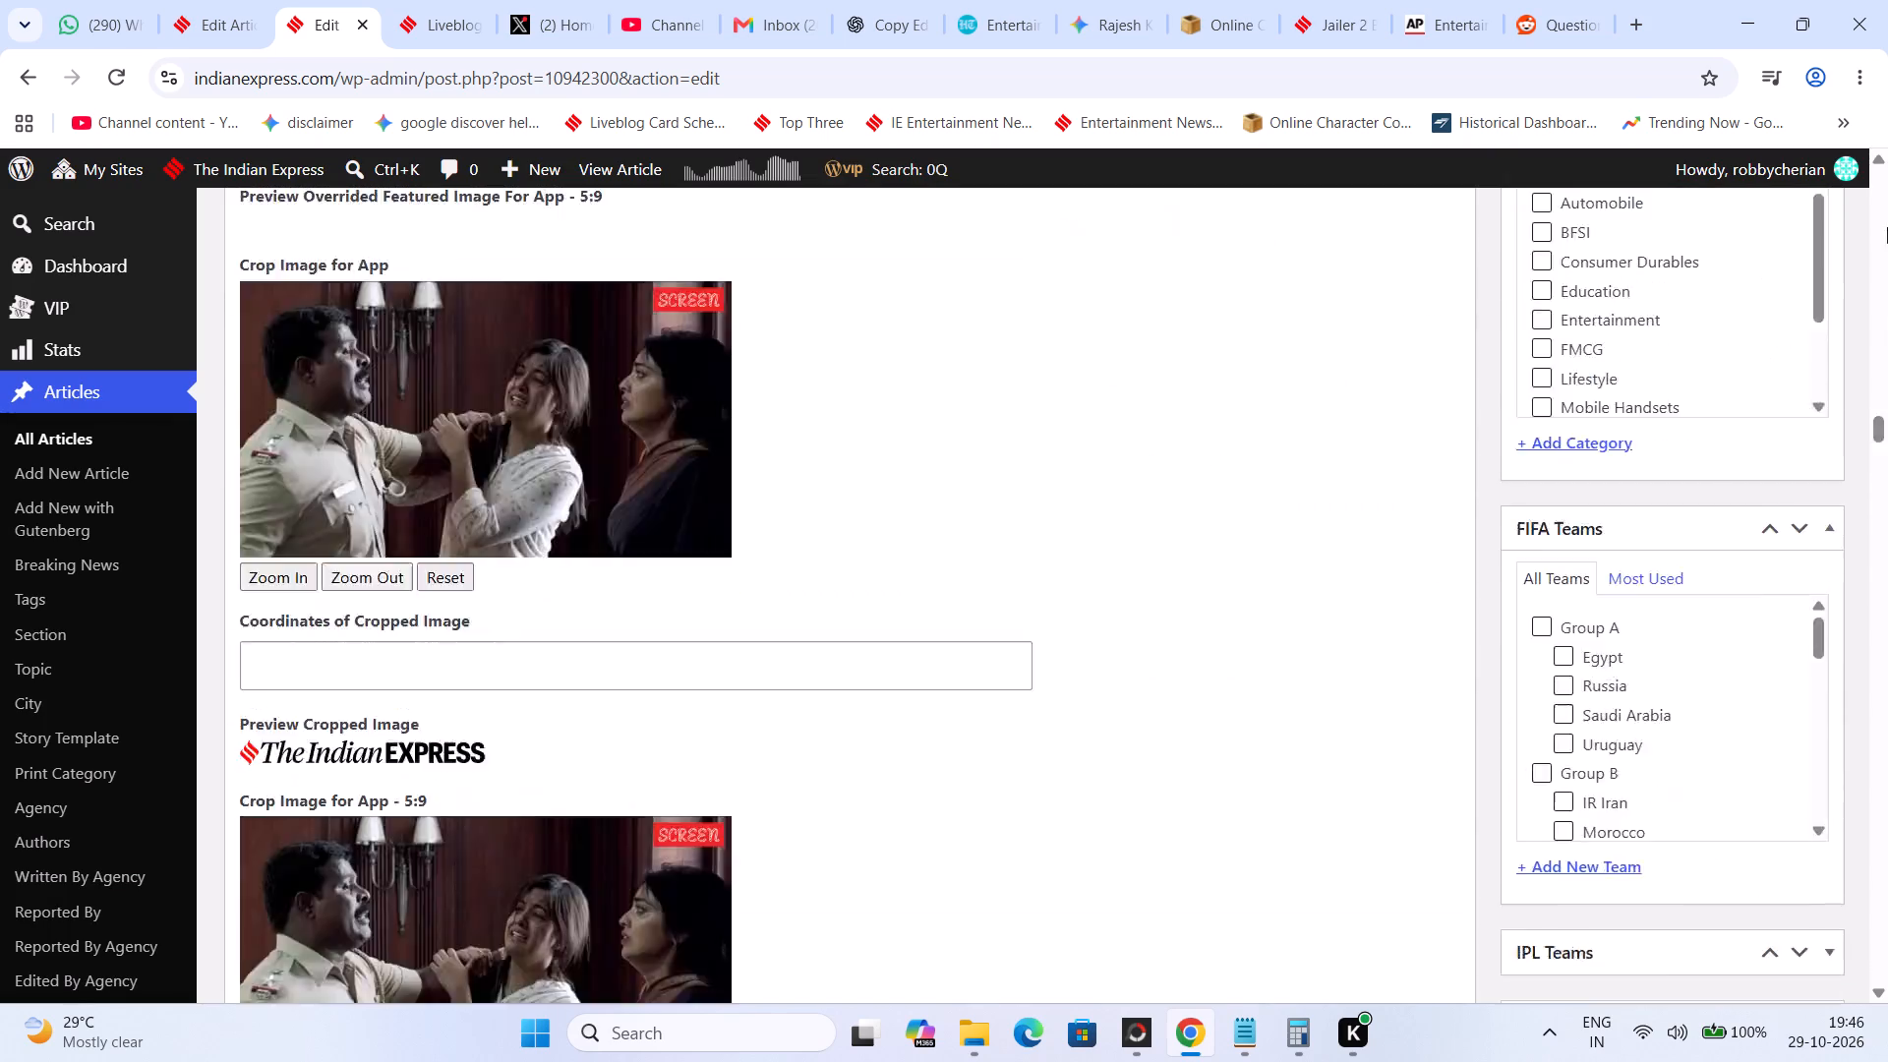
{"action": "left_click_drag", "start_coordinate": [1887, 227], "coordinate": [1887, 134]}
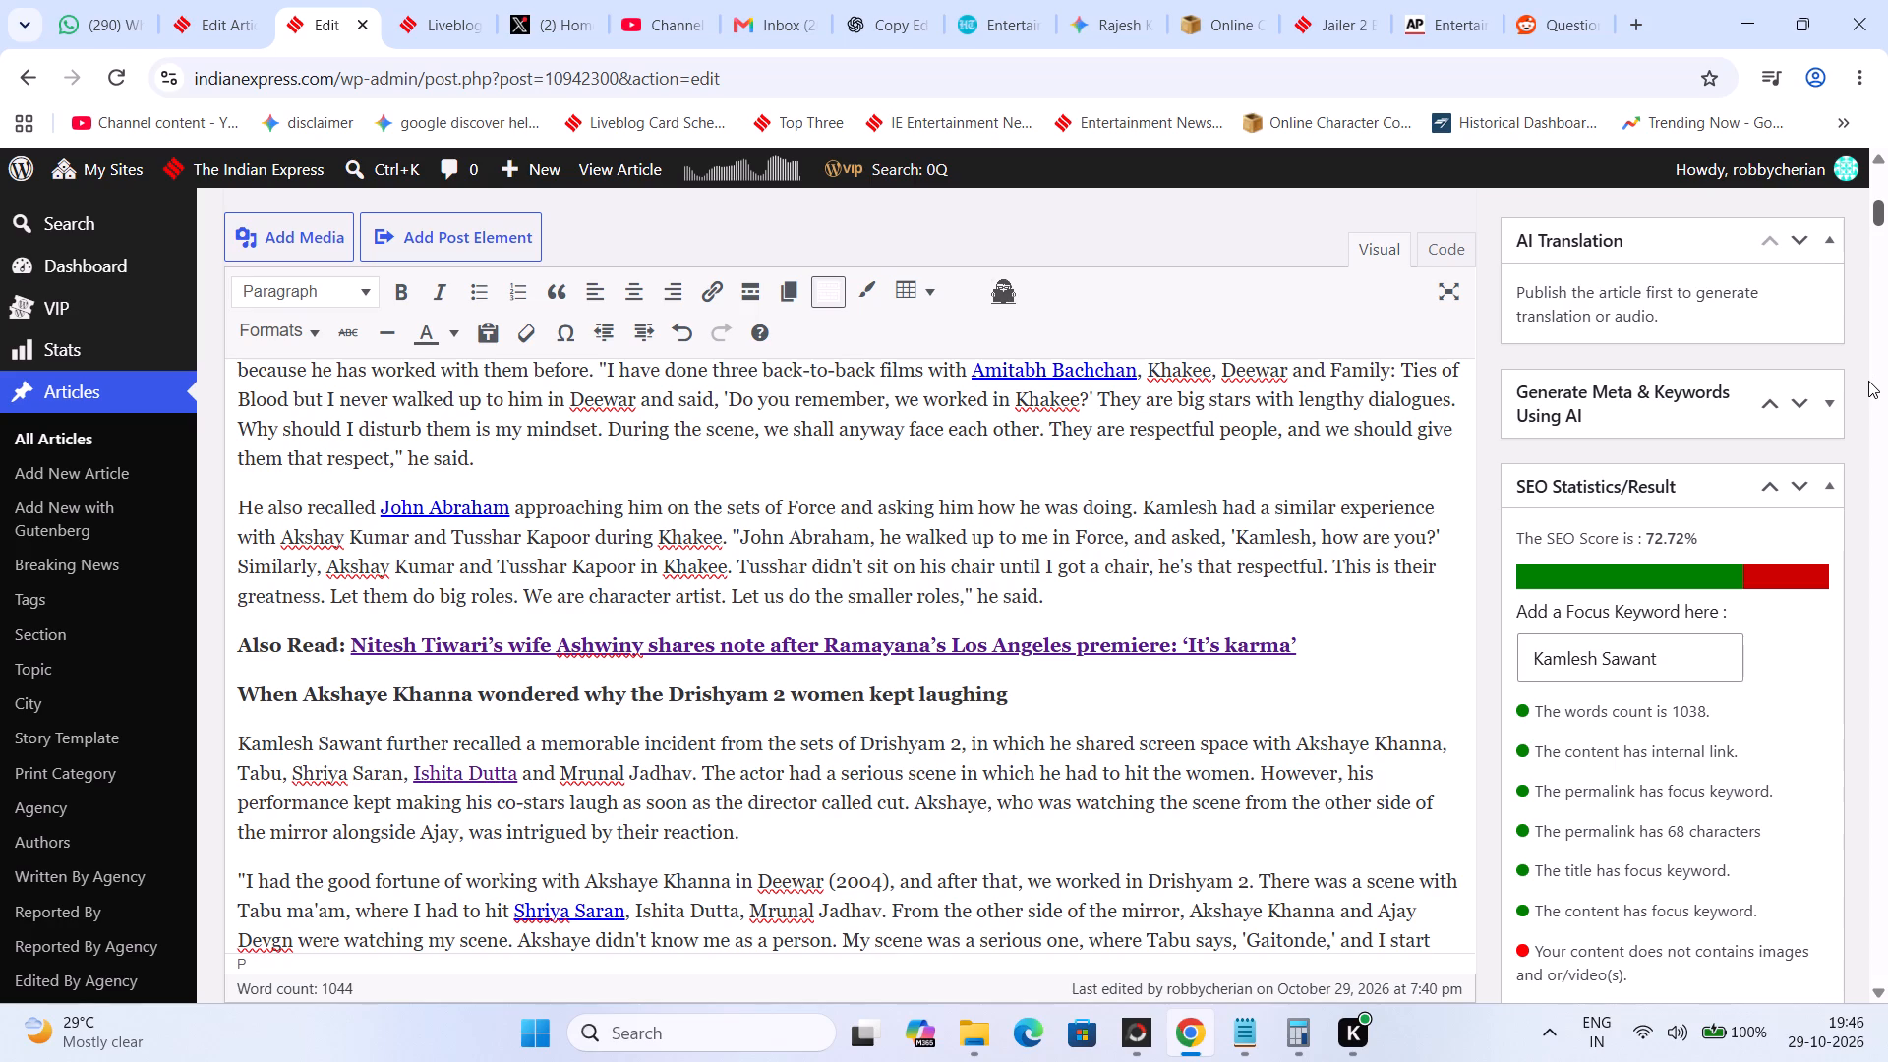
{"action": "scroll", "coordinate": [1868, 381], "scroll_direction": "up", "scroll_amount": 4}
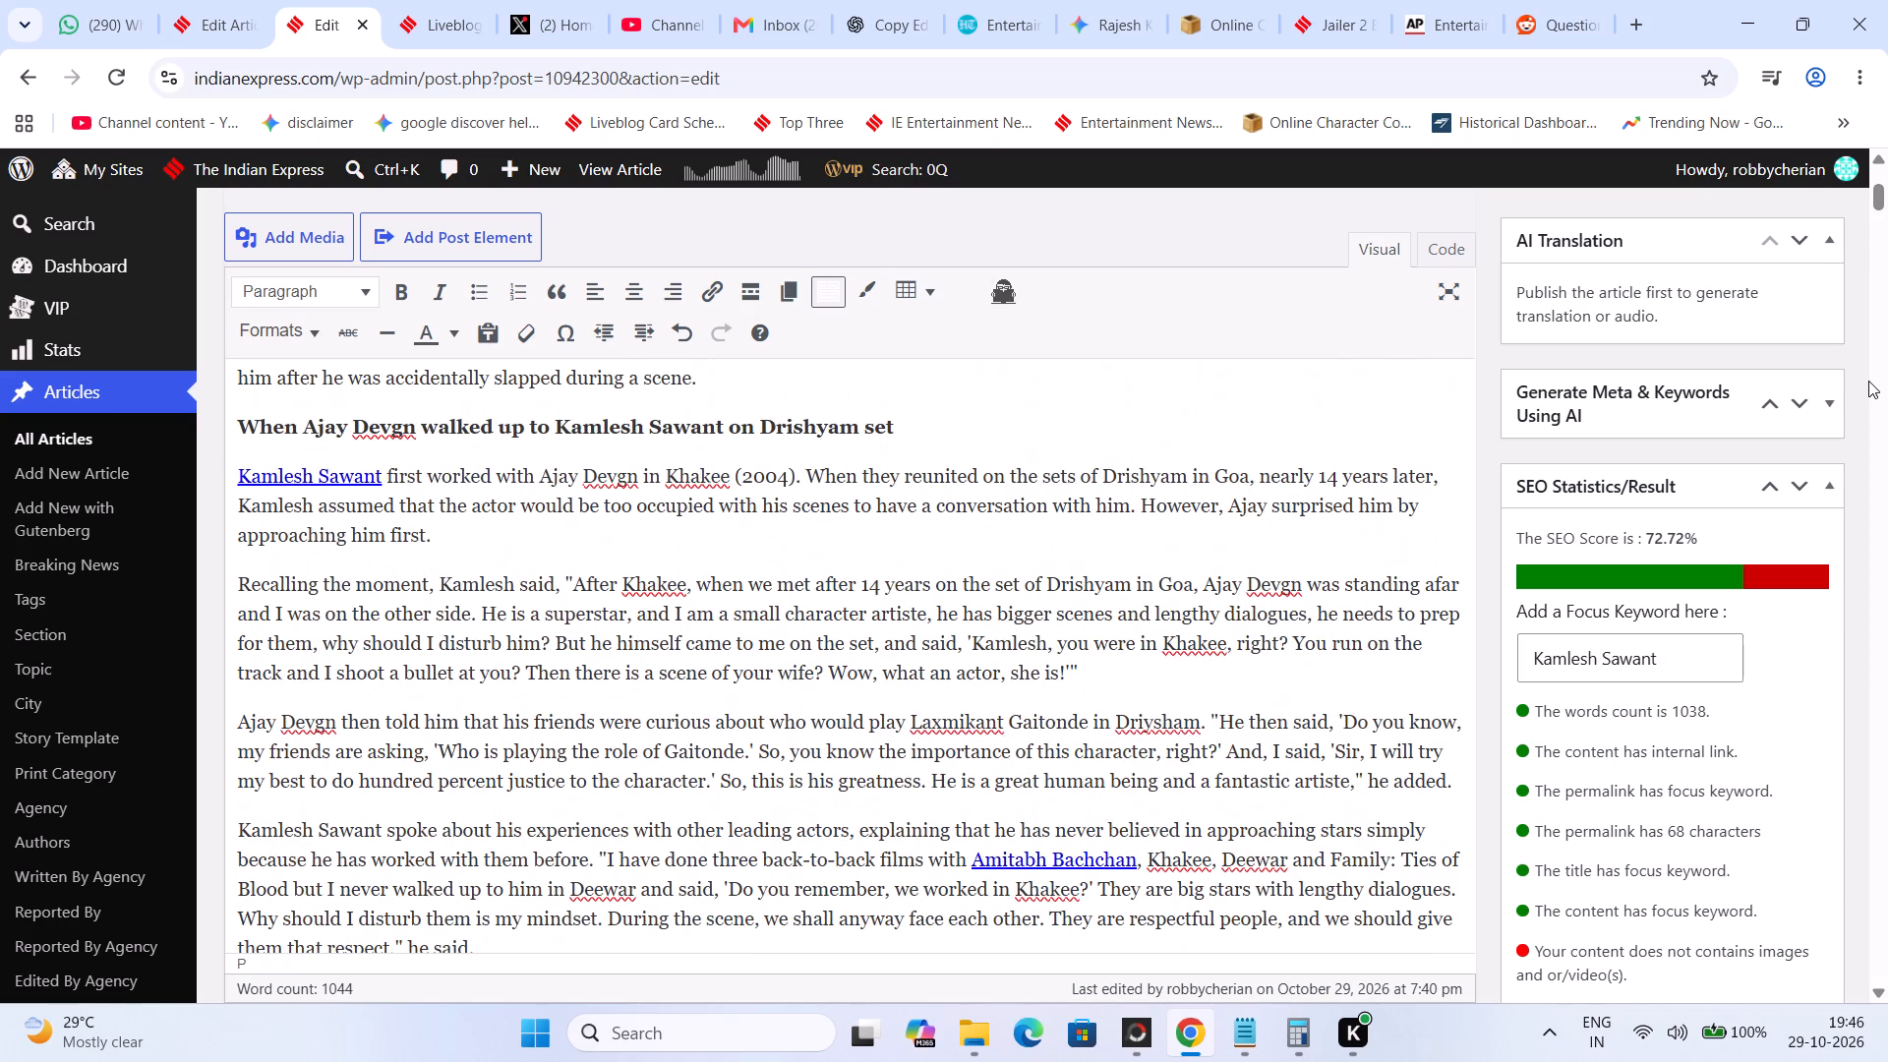
{"action": "scroll", "coordinate": [1867, 382], "scroll_direction": "up", "scroll_amount": 13}
{"action": "left_click", "coordinate": [1887, 634]}
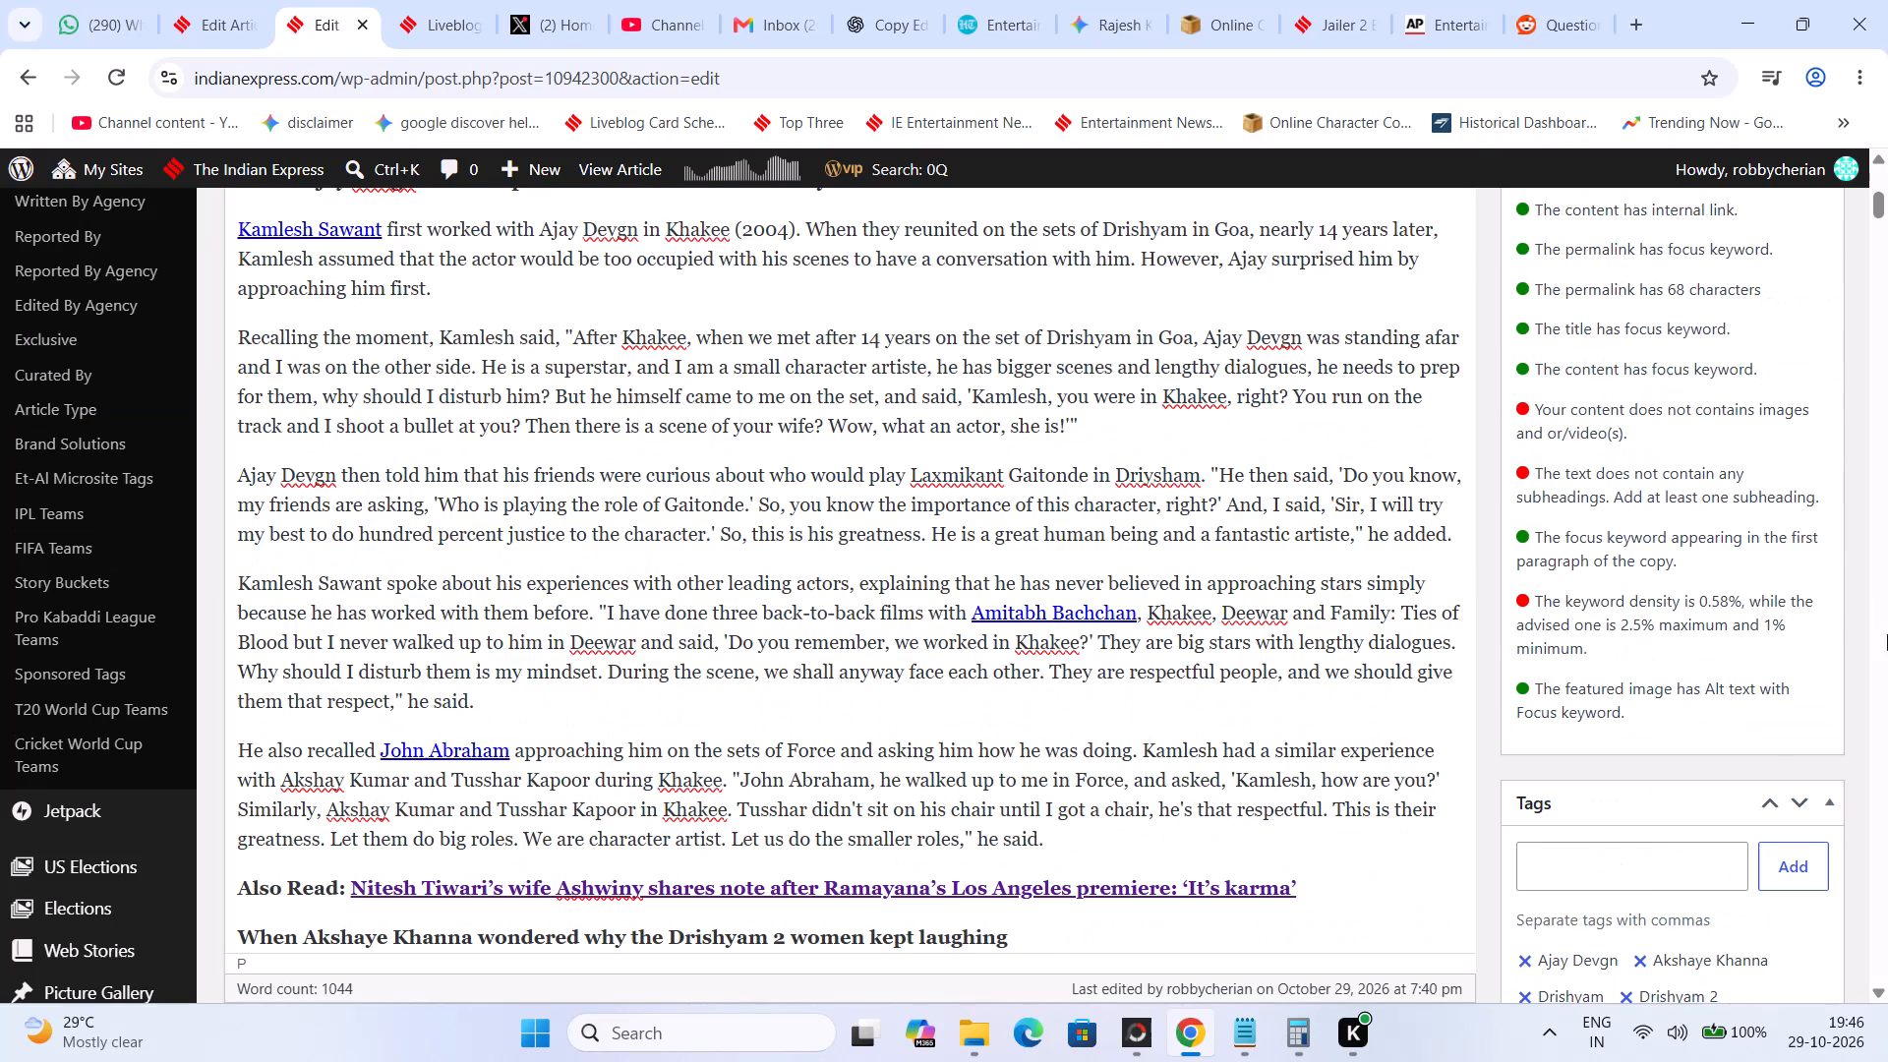
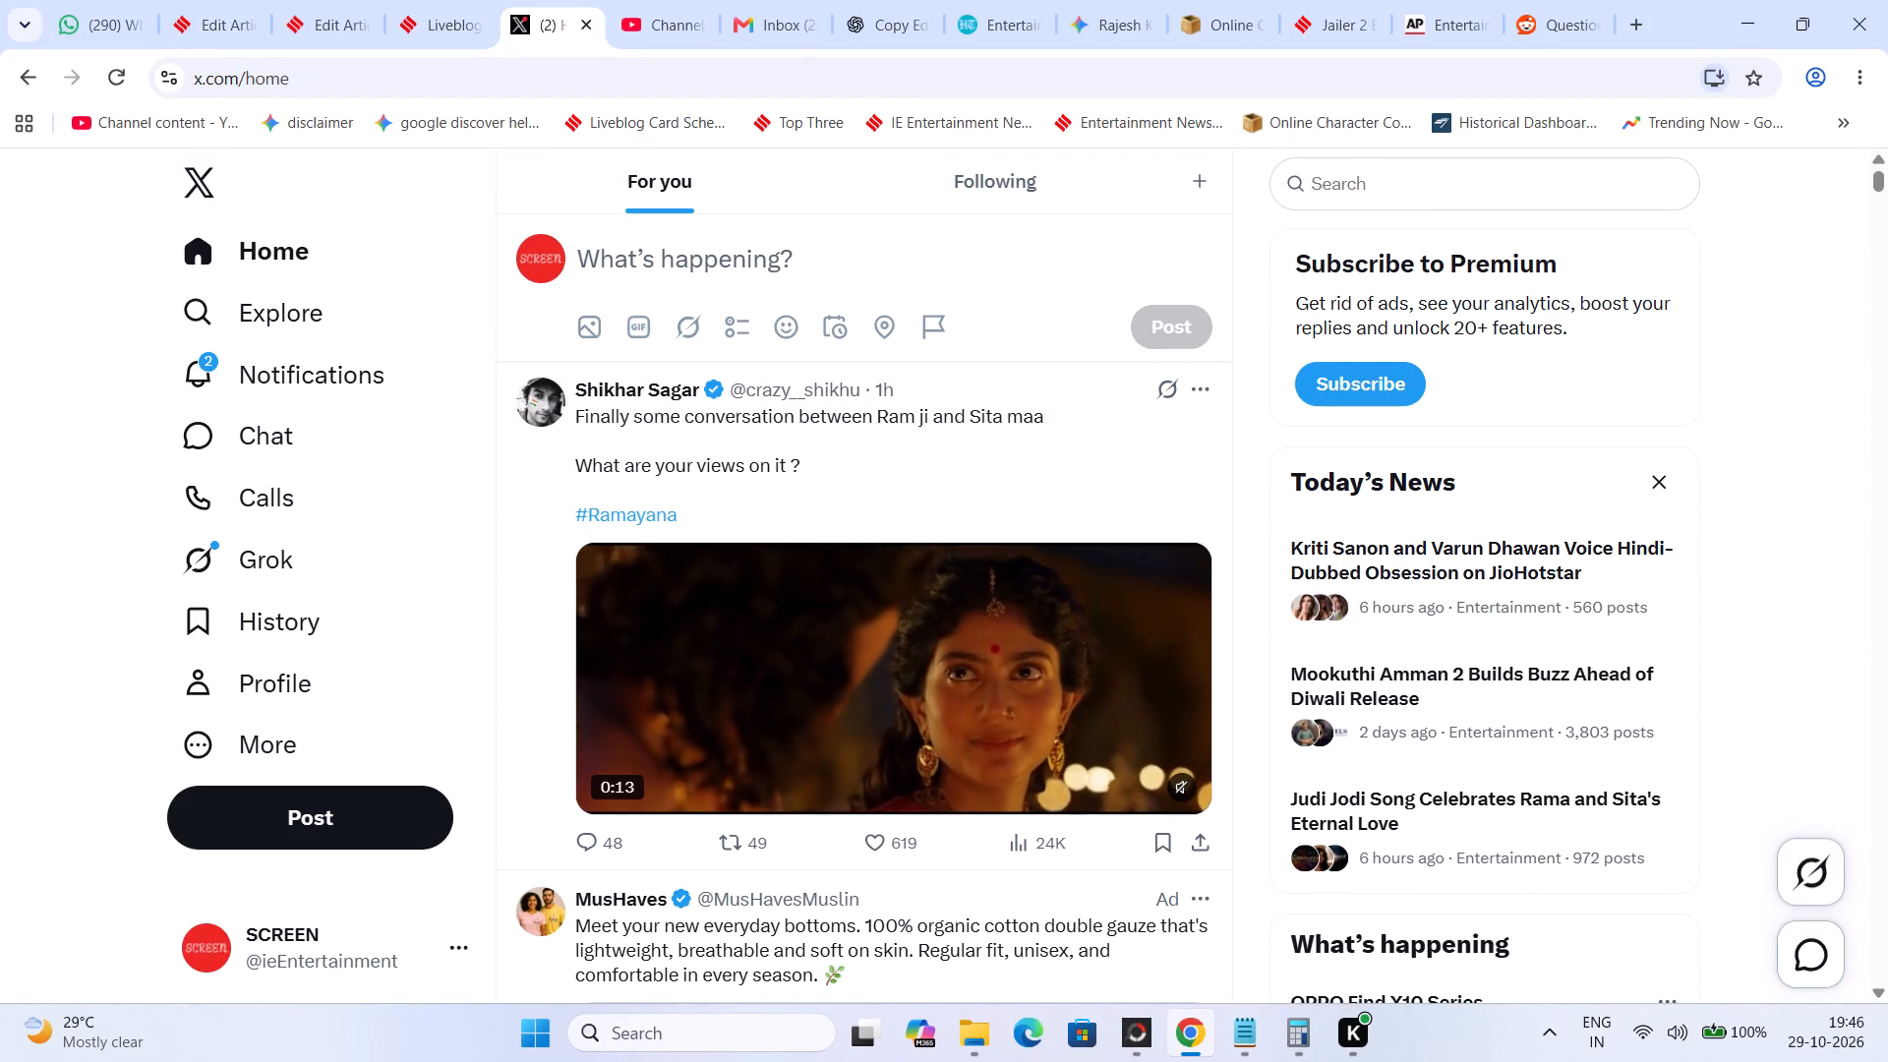
Browse the For you feed on X, looking over the recent entertainment posts.
{"action": "scroll", "coordinate": [907, 290], "scroll_direction": "down", "scroll_amount": 12}
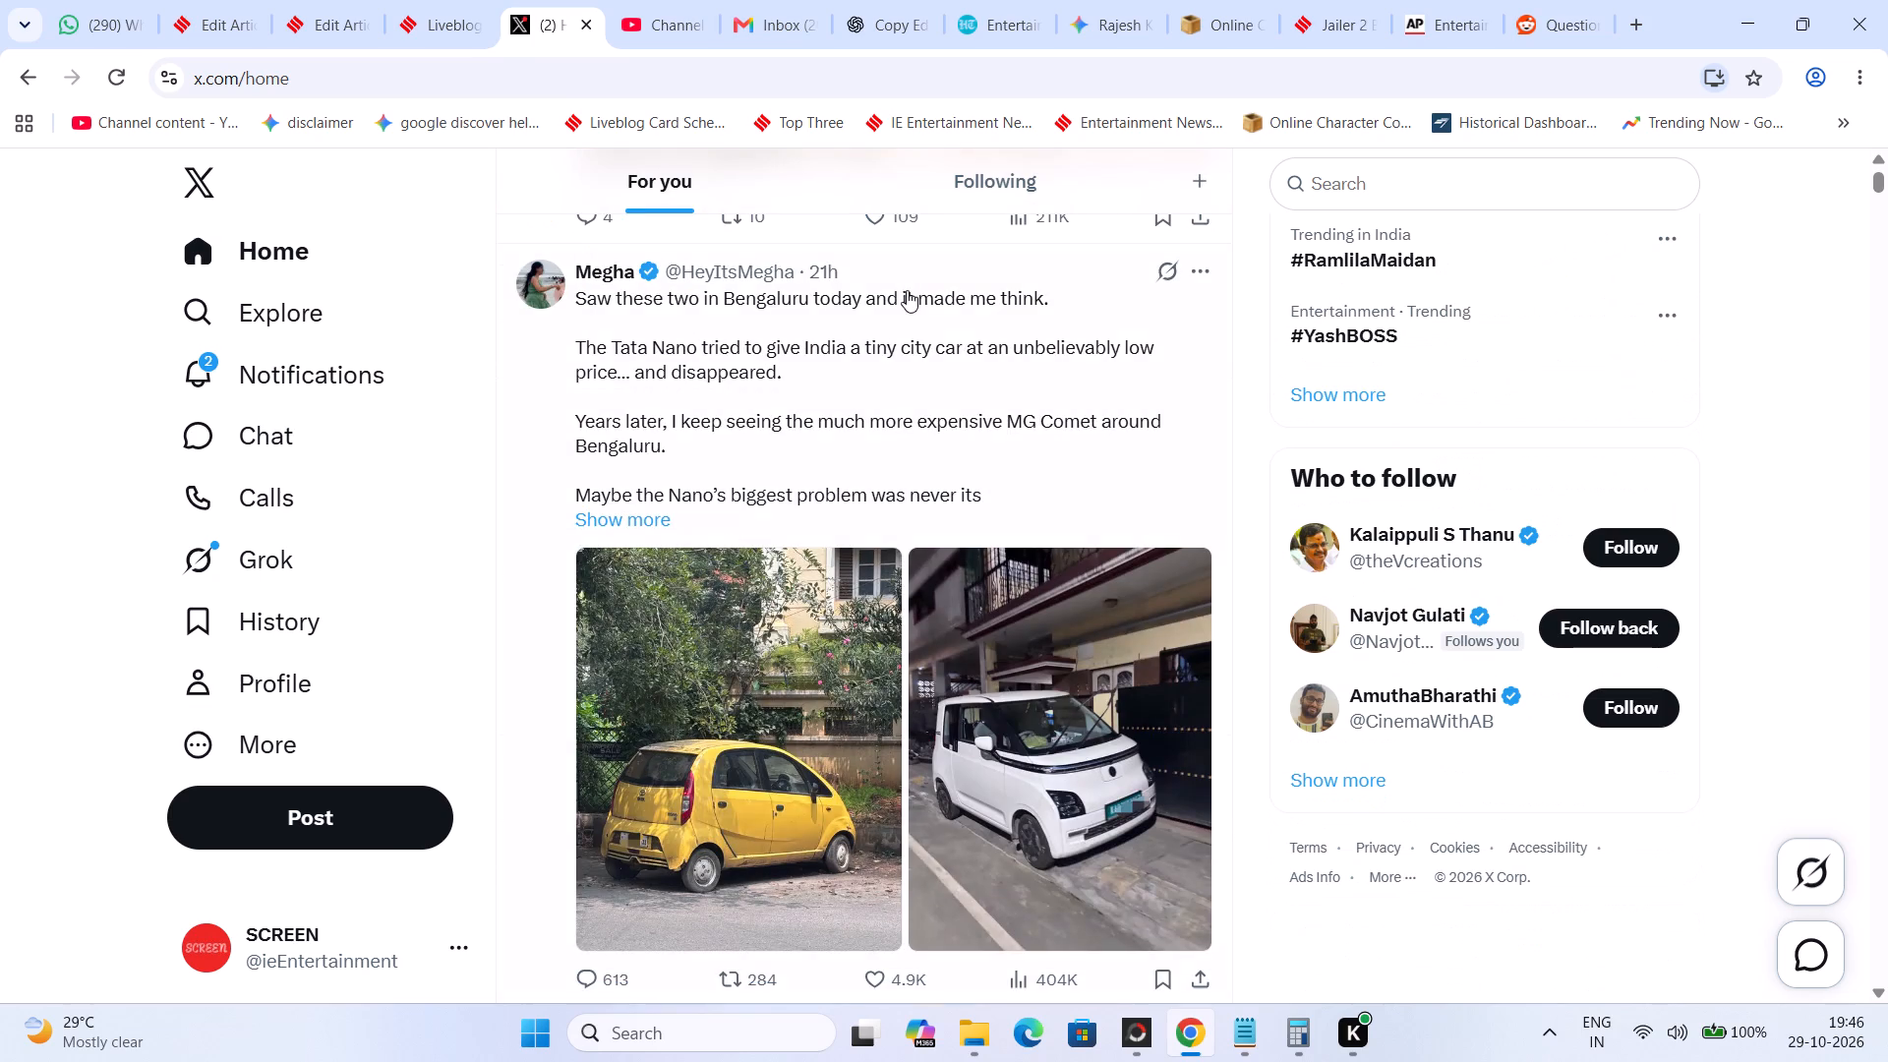
{"action": "scroll", "coordinate": [907, 290], "scroll_direction": "down", "scroll_amount": 5}
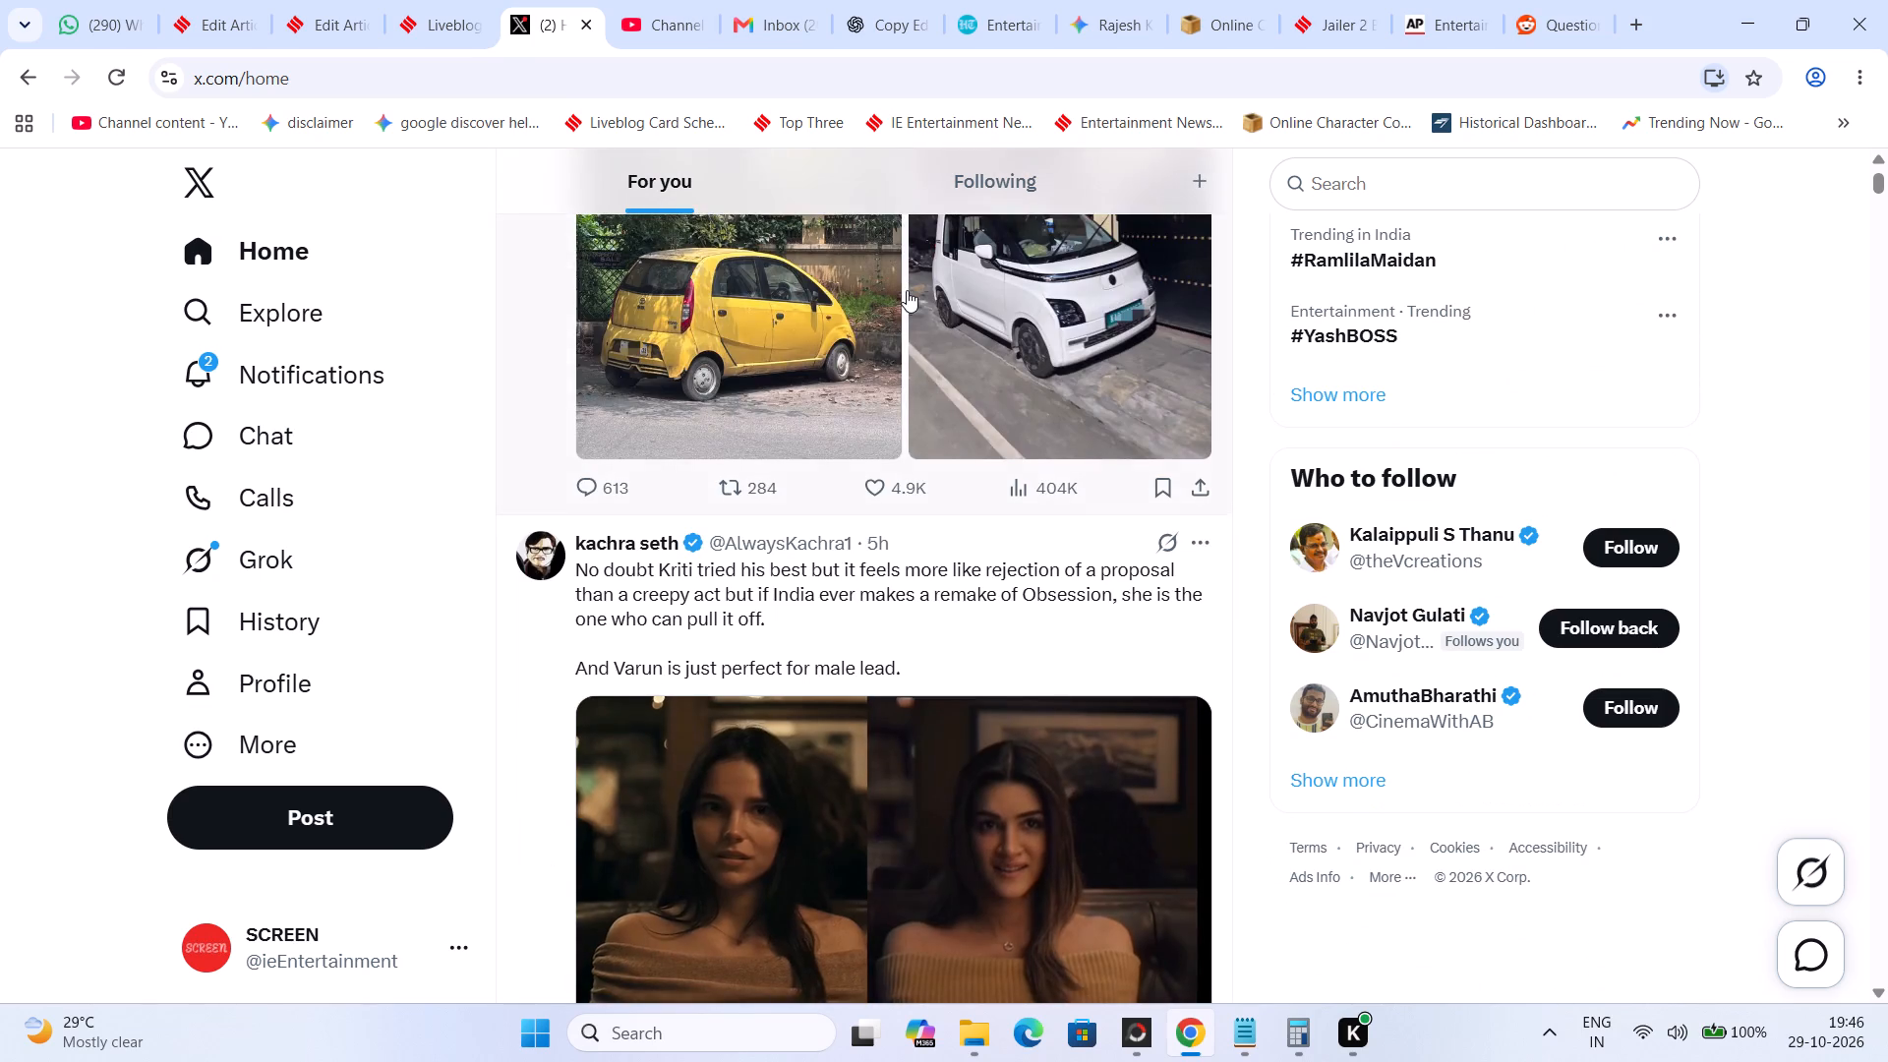
{"action": "scroll", "coordinate": [907, 290], "scroll_direction": "down", "scroll_amount": 1}
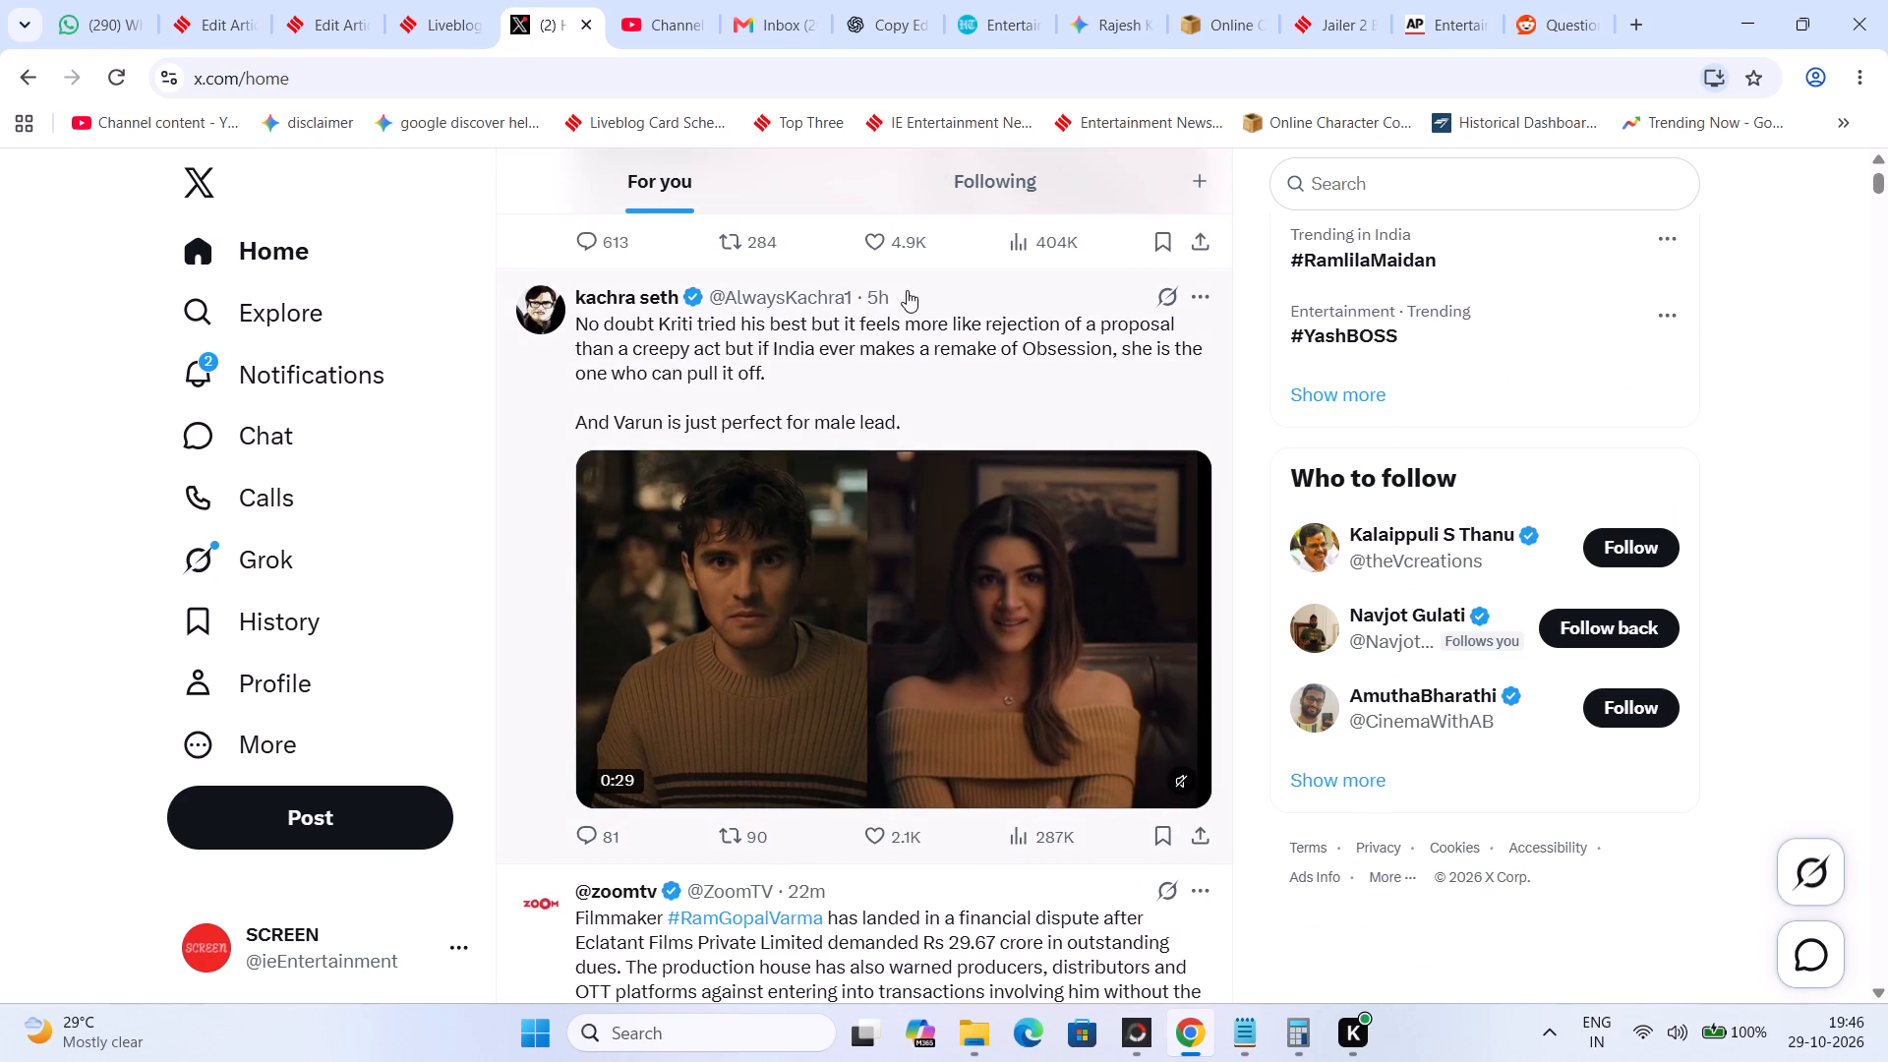
{"action": "scroll", "coordinate": [907, 290], "scroll_direction": "down", "scroll_amount": 11}
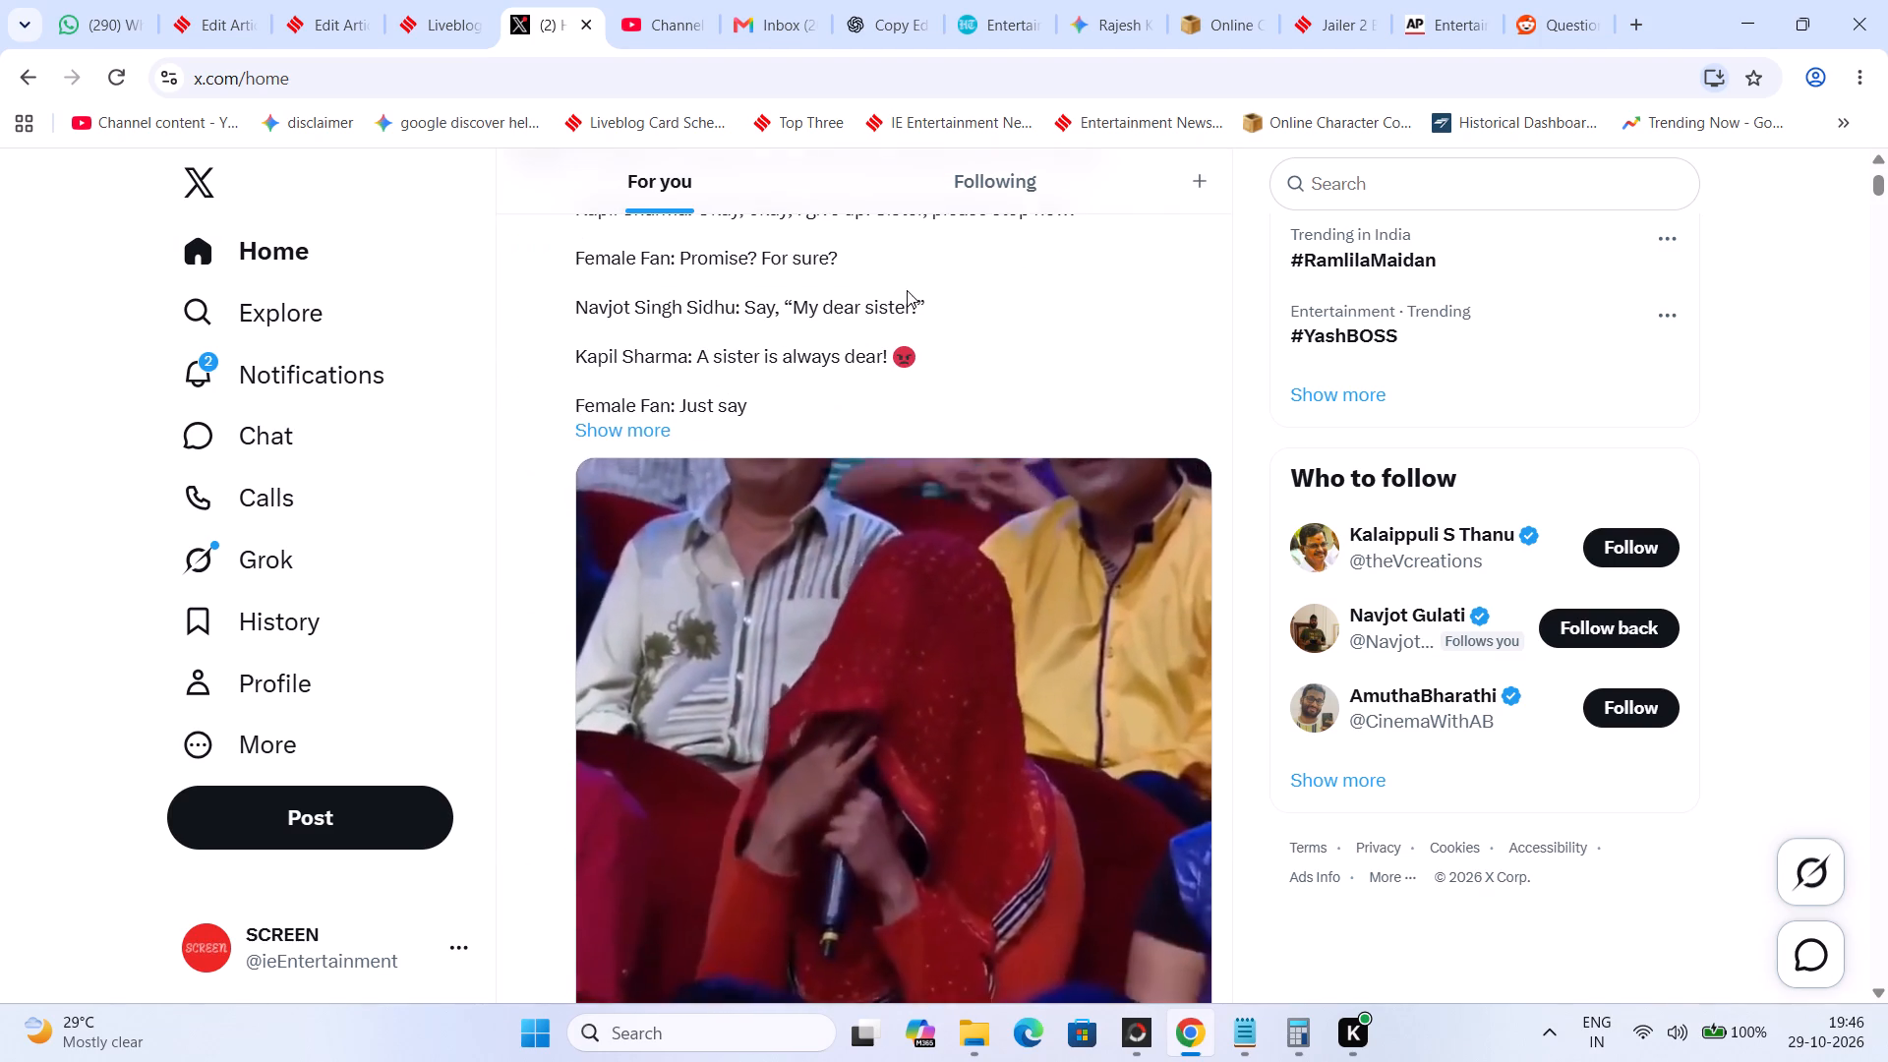
Expand the post quoting Kapil Sharma's exchange with a female fan, and view its full text and video.
{"action": "scroll", "coordinate": [907, 290], "scroll_direction": "up", "scroll_amount": 1}
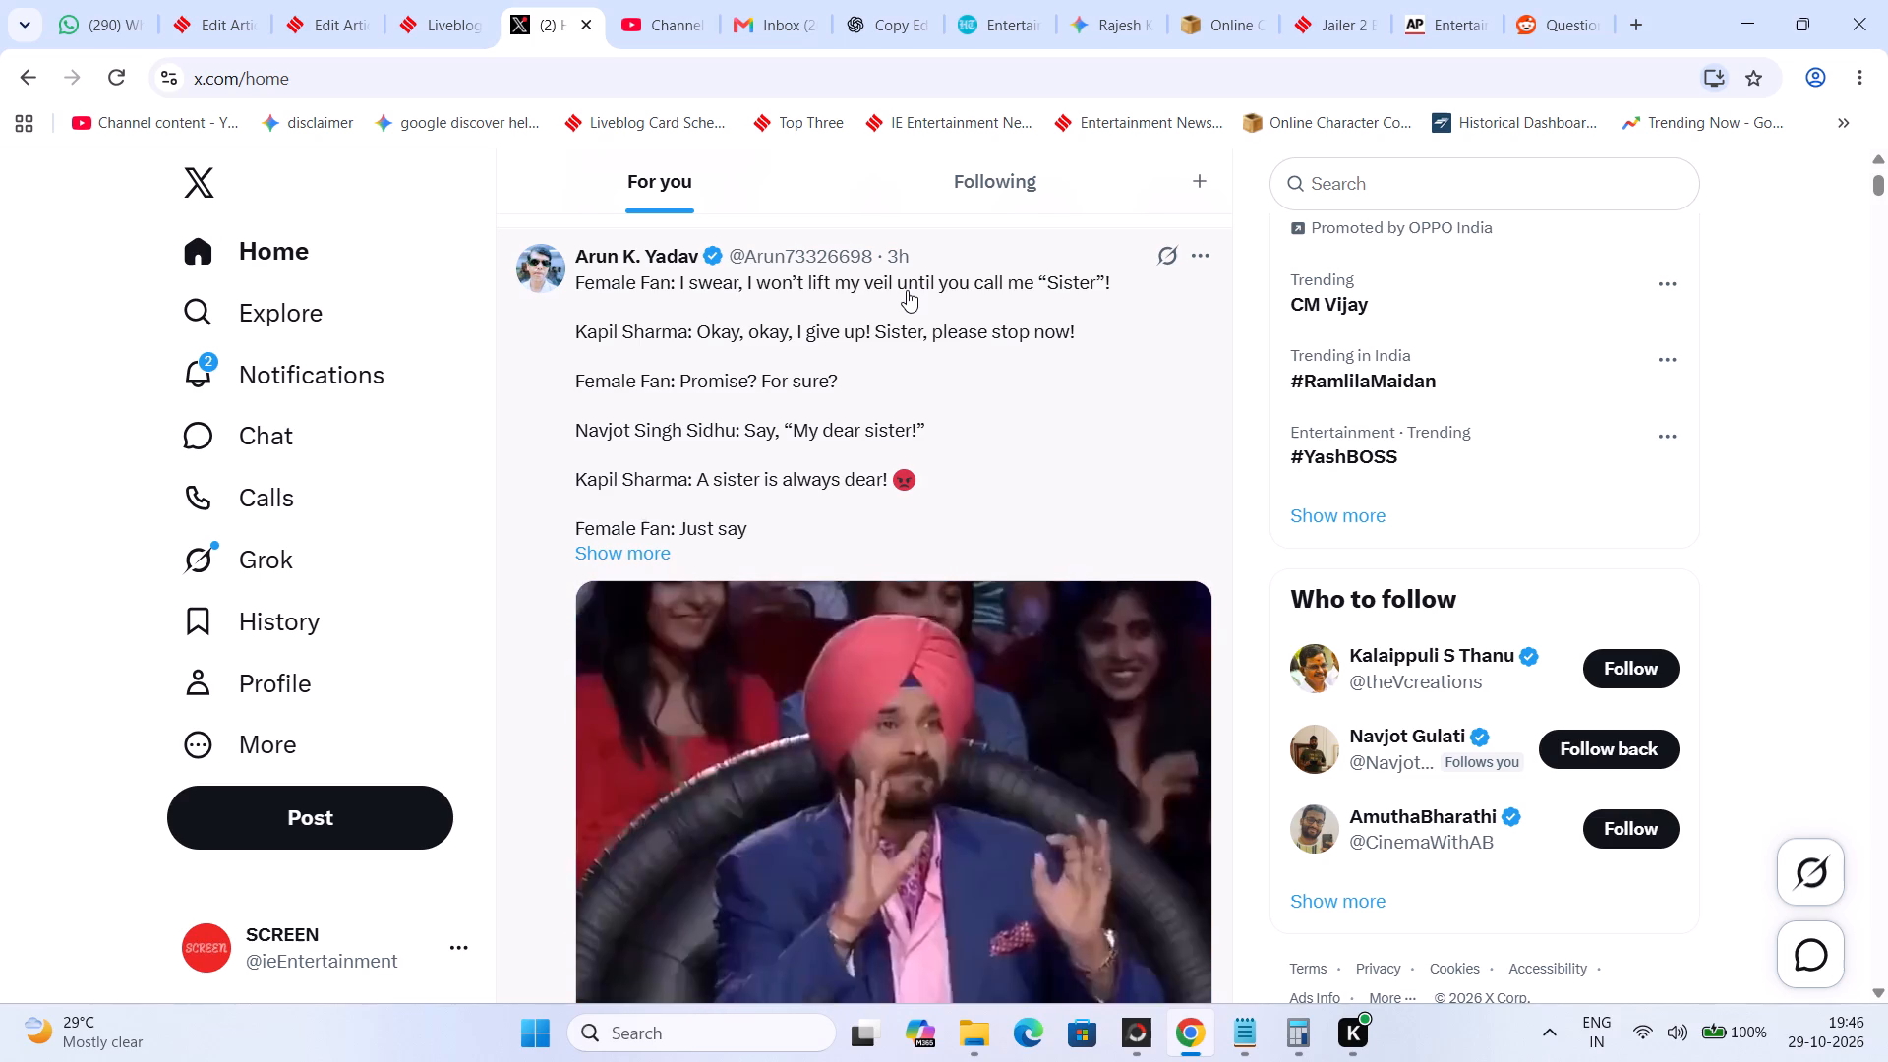
{"action": "left_click", "coordinate": [654, 545]}
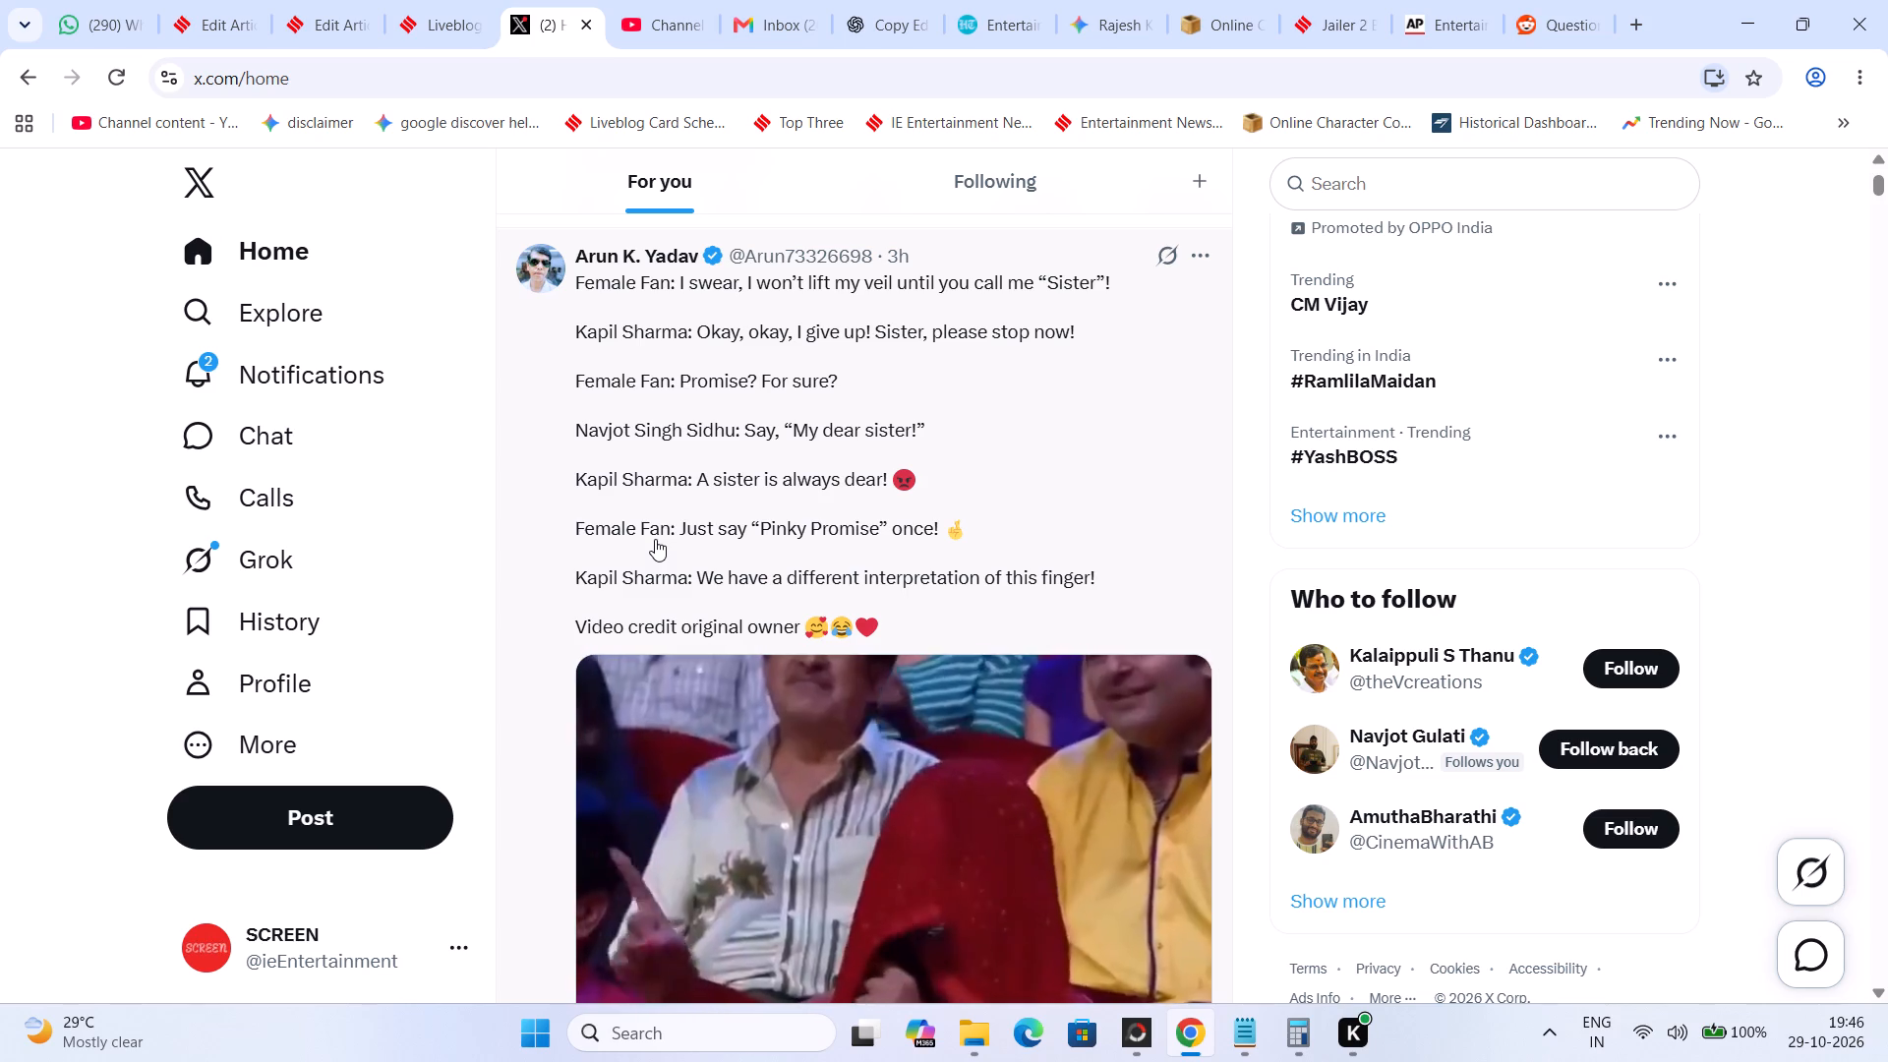
{"action": "scroll", "coordinate": [655, 539], "scroll_direction": "down", "scroll_amount": 4}
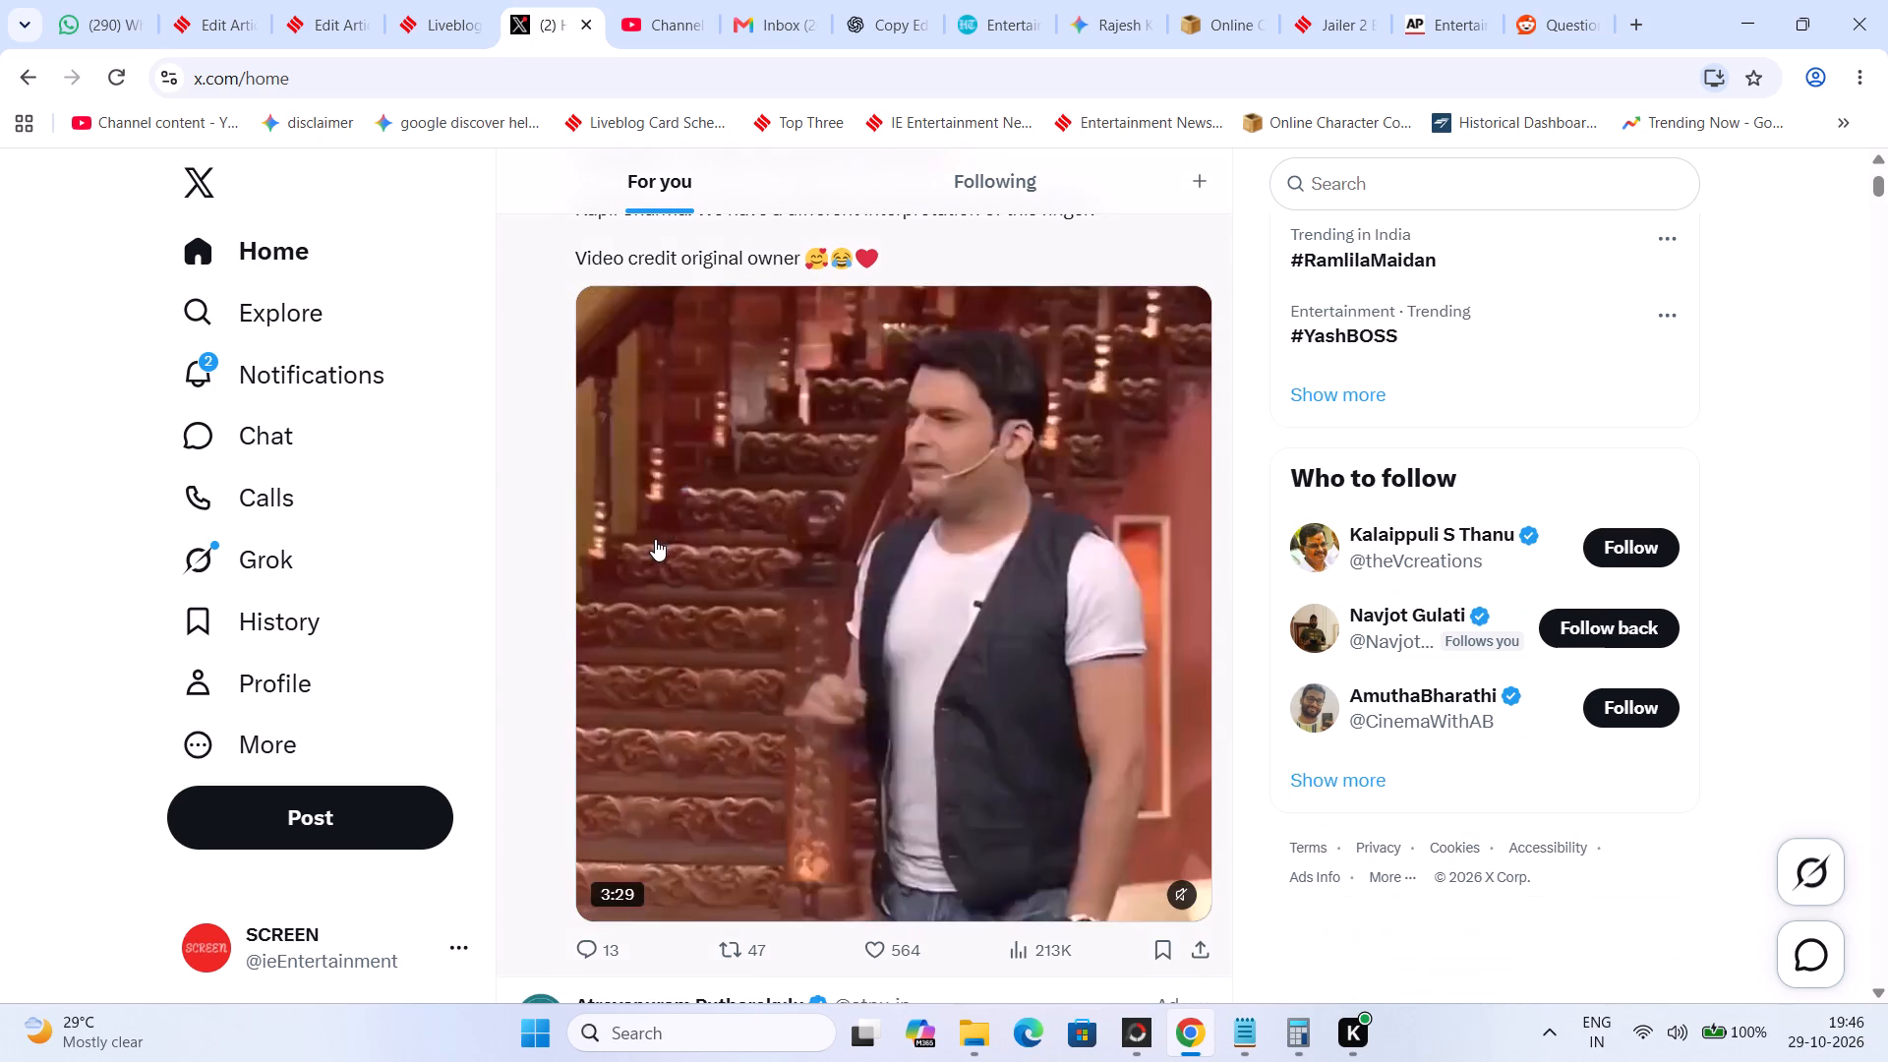
Look through the feed posts below the Kapil Sharma video, down to the office dance video about a 7% increment.
{"action": "scroll", "coordinate": [655, 539], "scroll_direction": "down", "scroll_amount": 8}
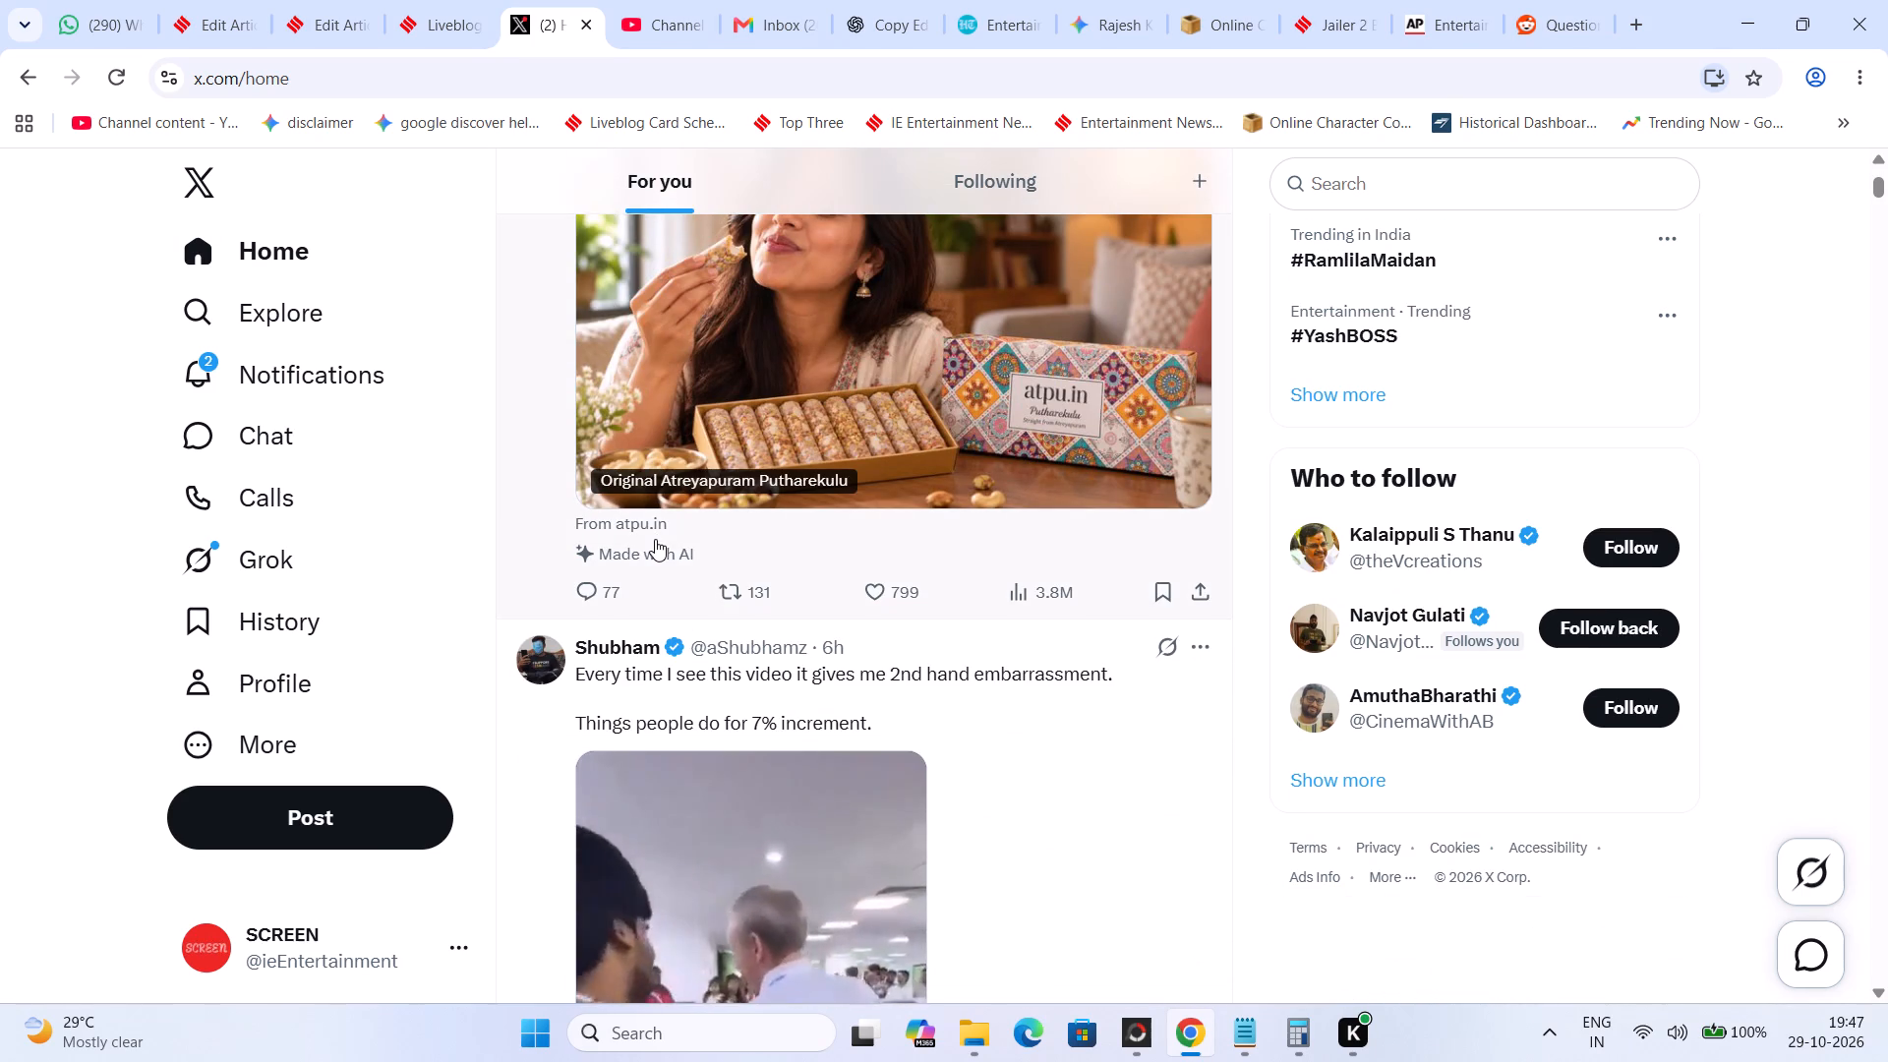
{"action": "scroll", "coordinate": [655, 539], "scroll_direction": "up", "scroll_amount": 3}
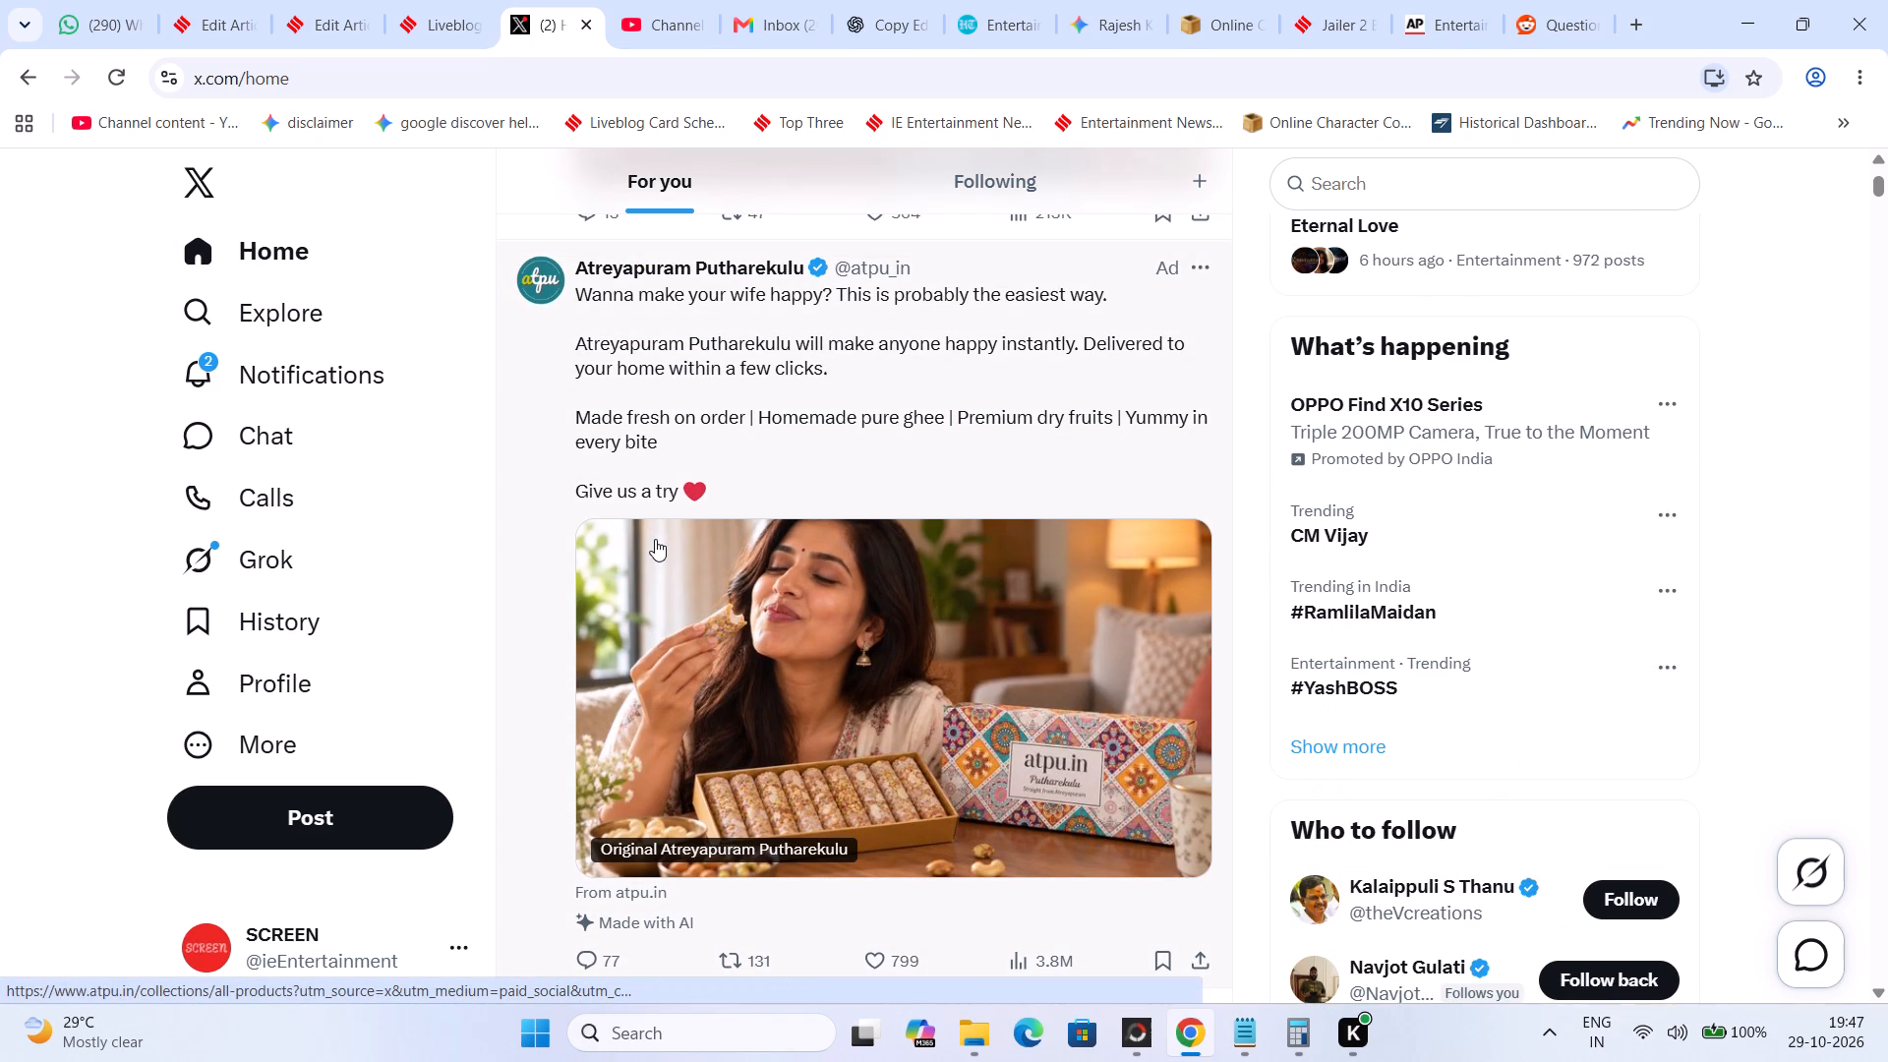
{"action": "scroll", "coordinate": [655, 539], "scroll_direction": "down", "scroll_amount": 7}
{"action": "scroll", "coordinate": [655, 539], "scroll_direction": "up", "scroll_amount": 2}
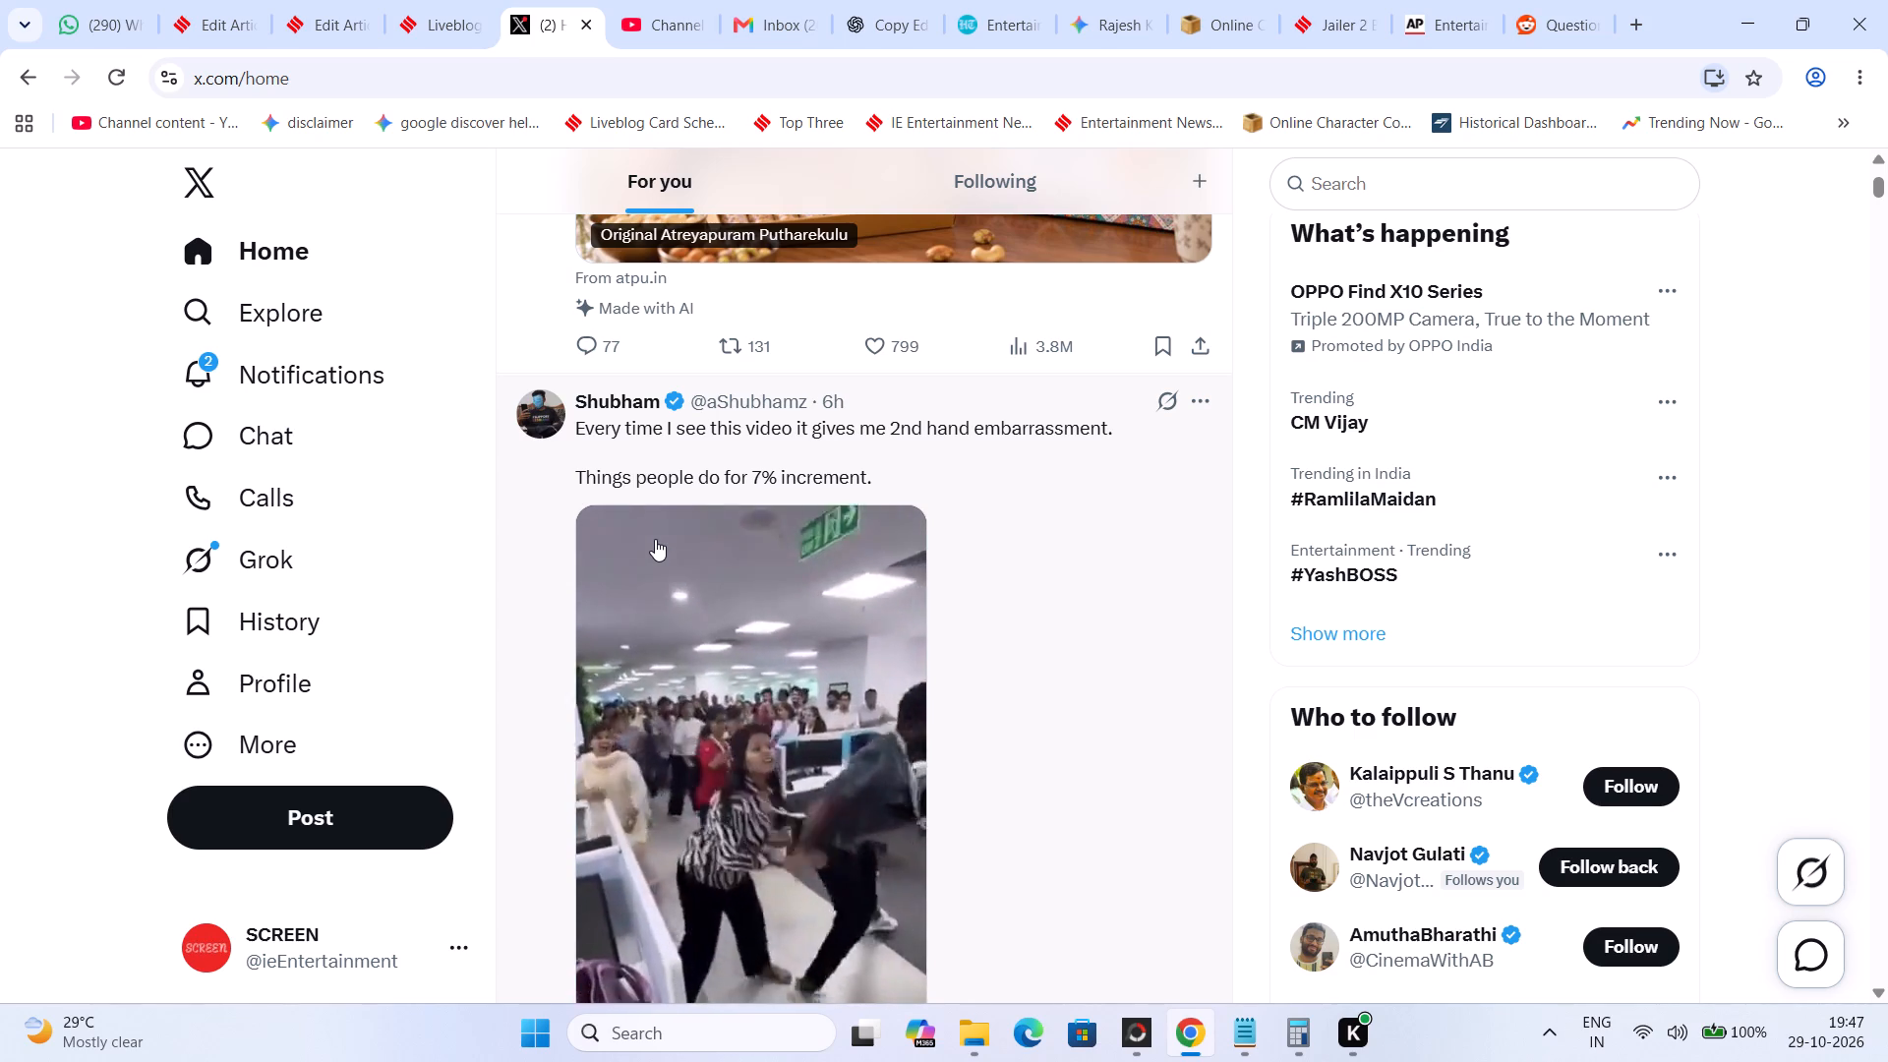
Return to the Kamlesh Sawant draft and look over its opening sections, SEO results, and the excerpt, infographic and category settings further down.
{"action": "left_click", "coordinate": [329, 0]}
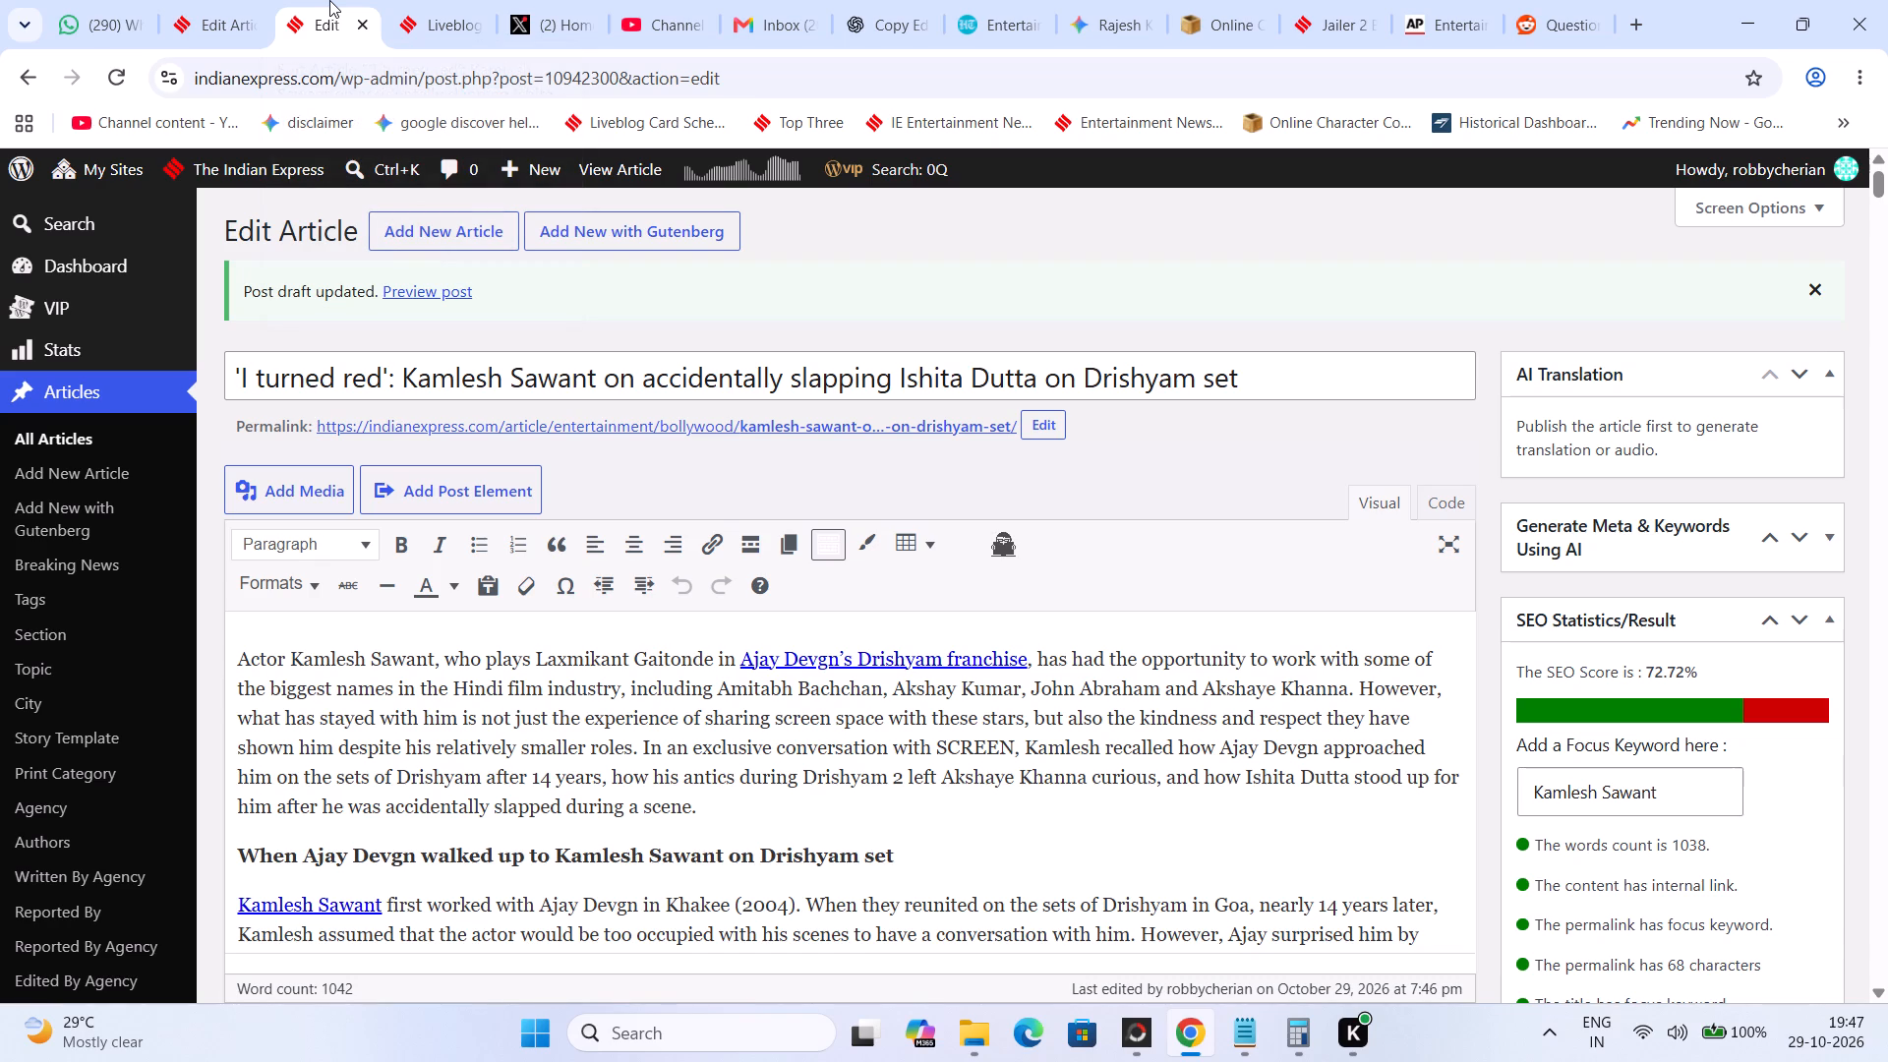
{"action": "scroll", "coordinate": [681, 549], "scroll_direction": "down", "scroll_amount": 3}
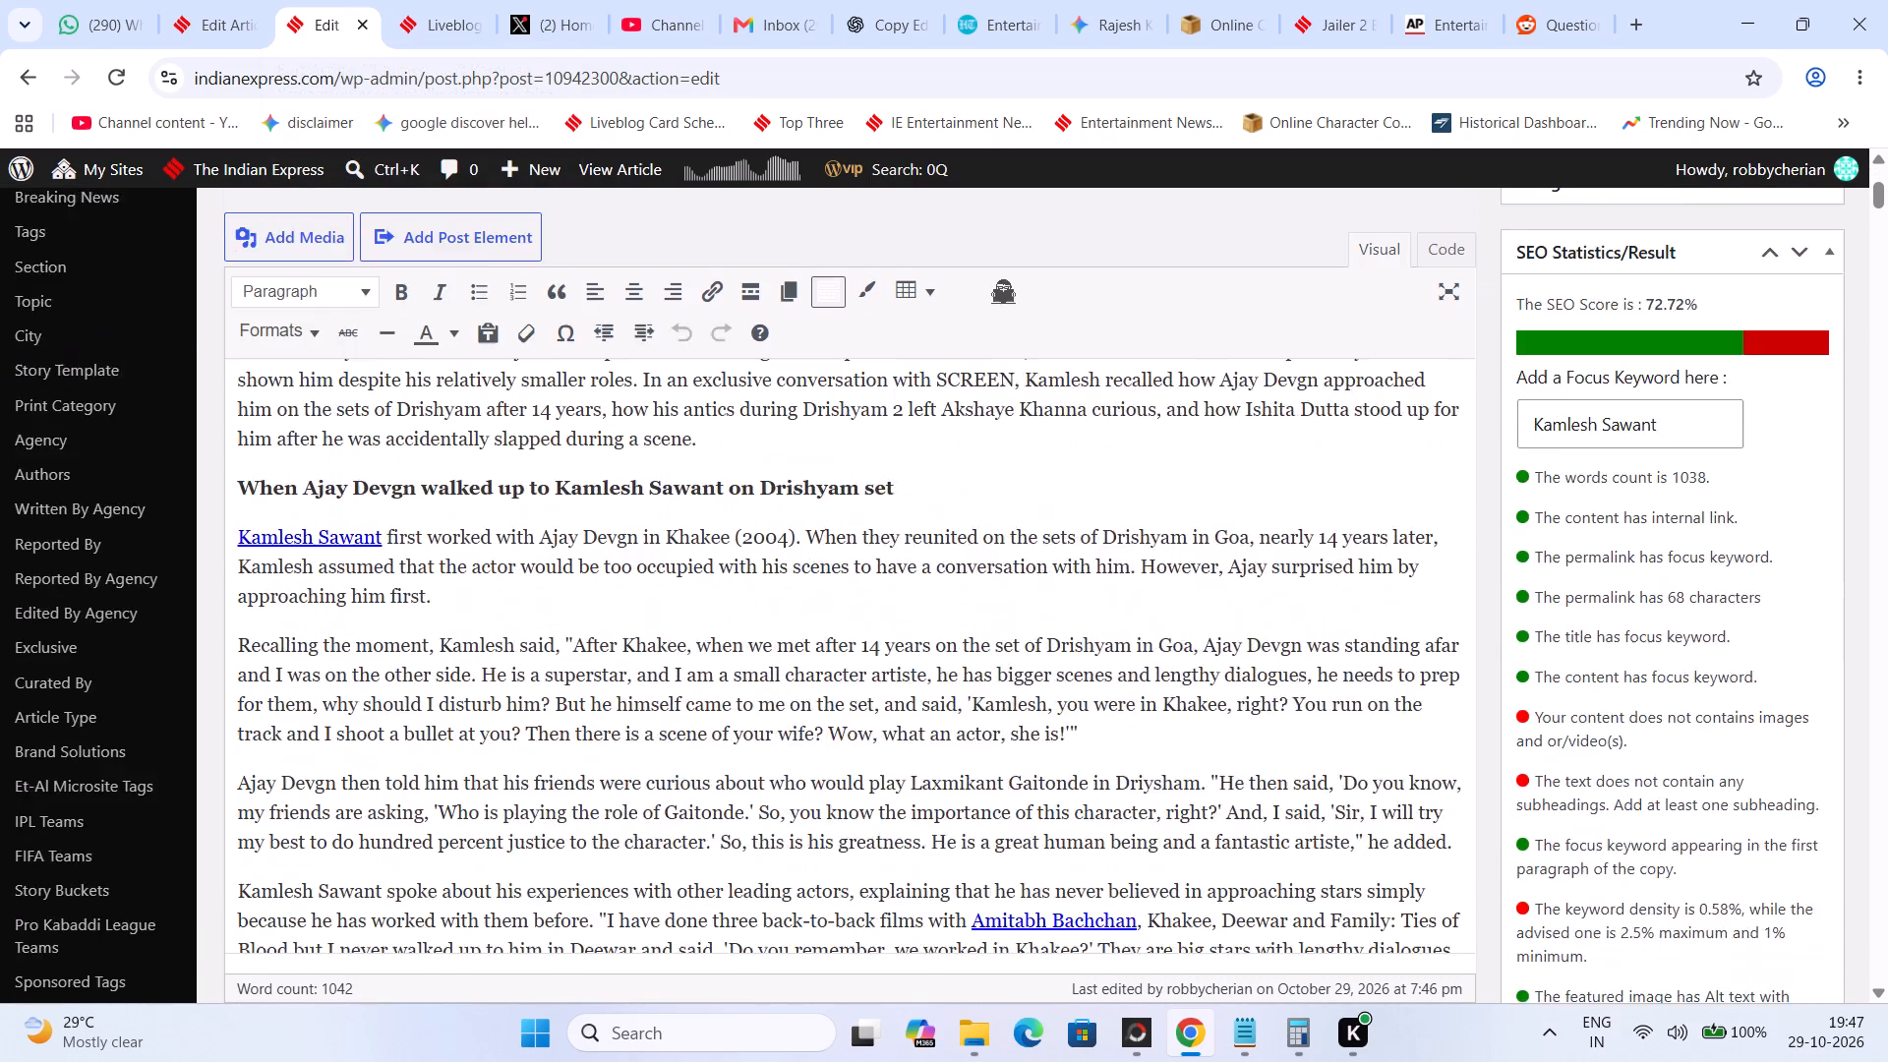
{"action": "scroll", "coordinate": [681, 549], "scroll_direction": "up", "scroll_amount": 2}
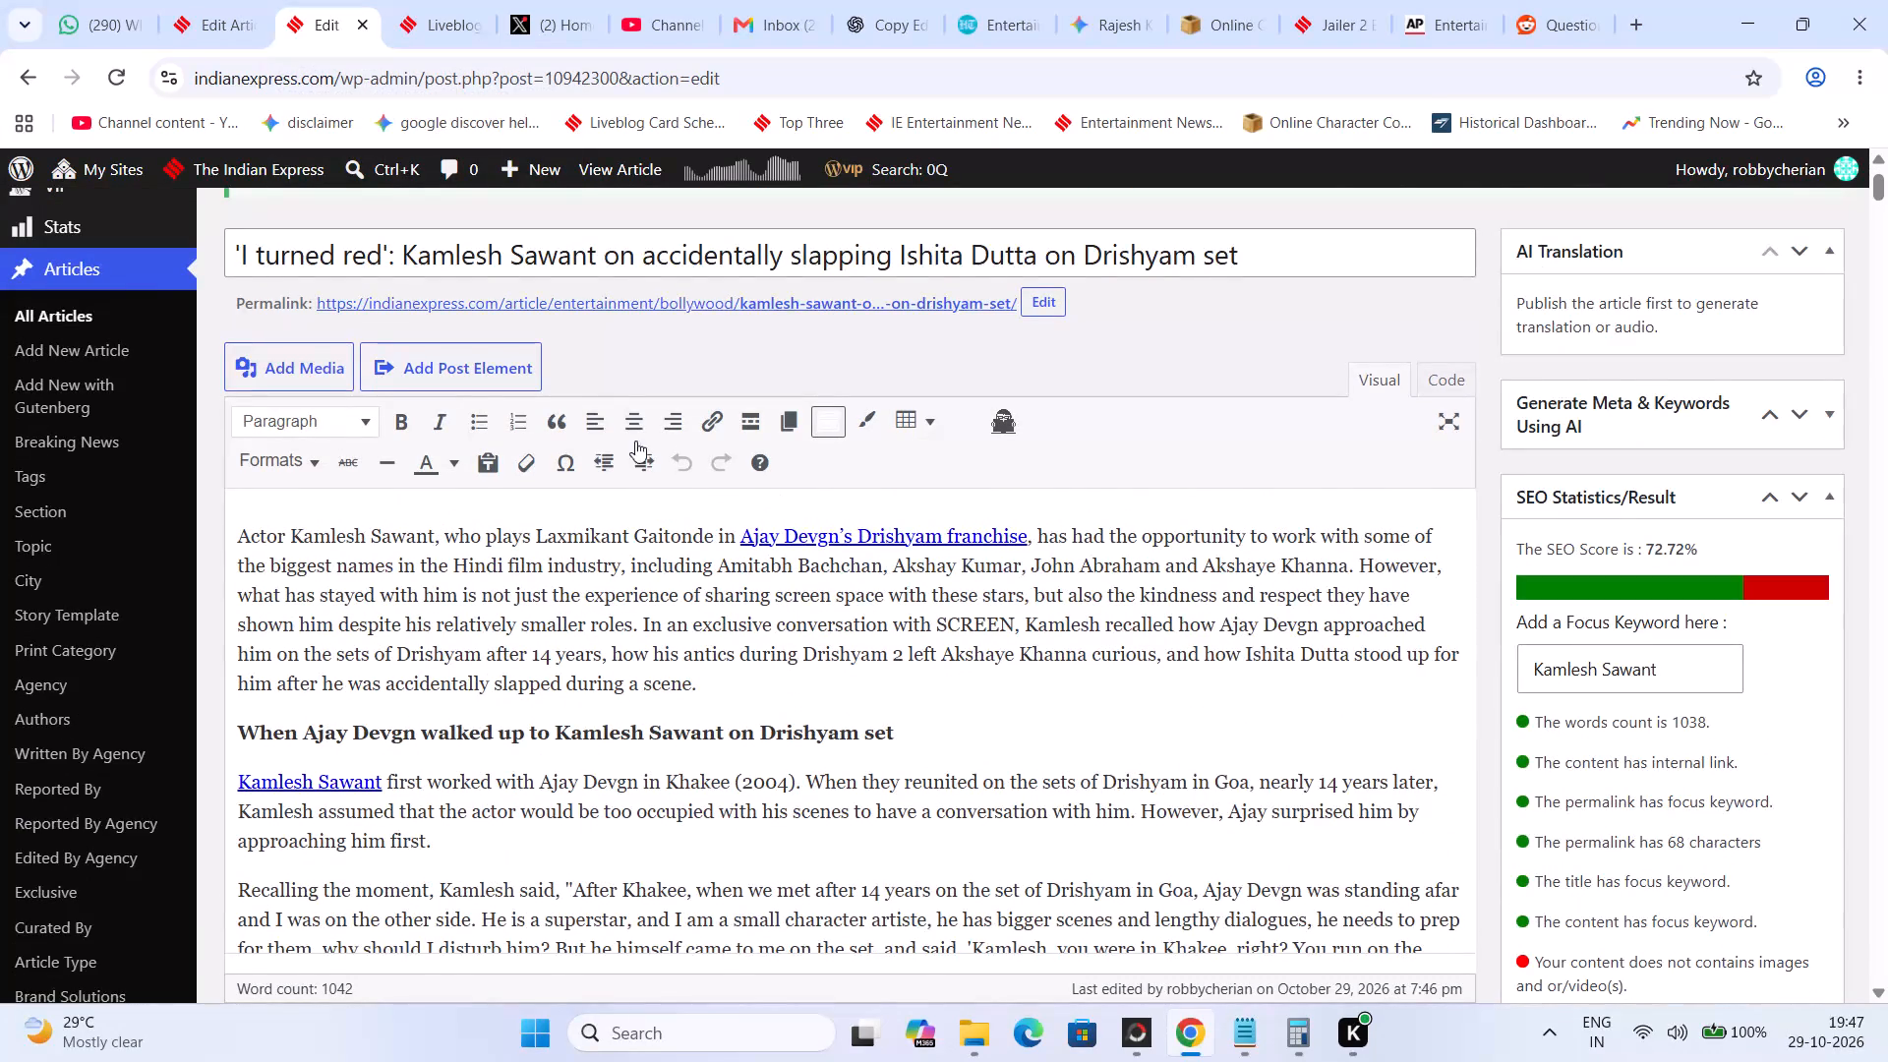
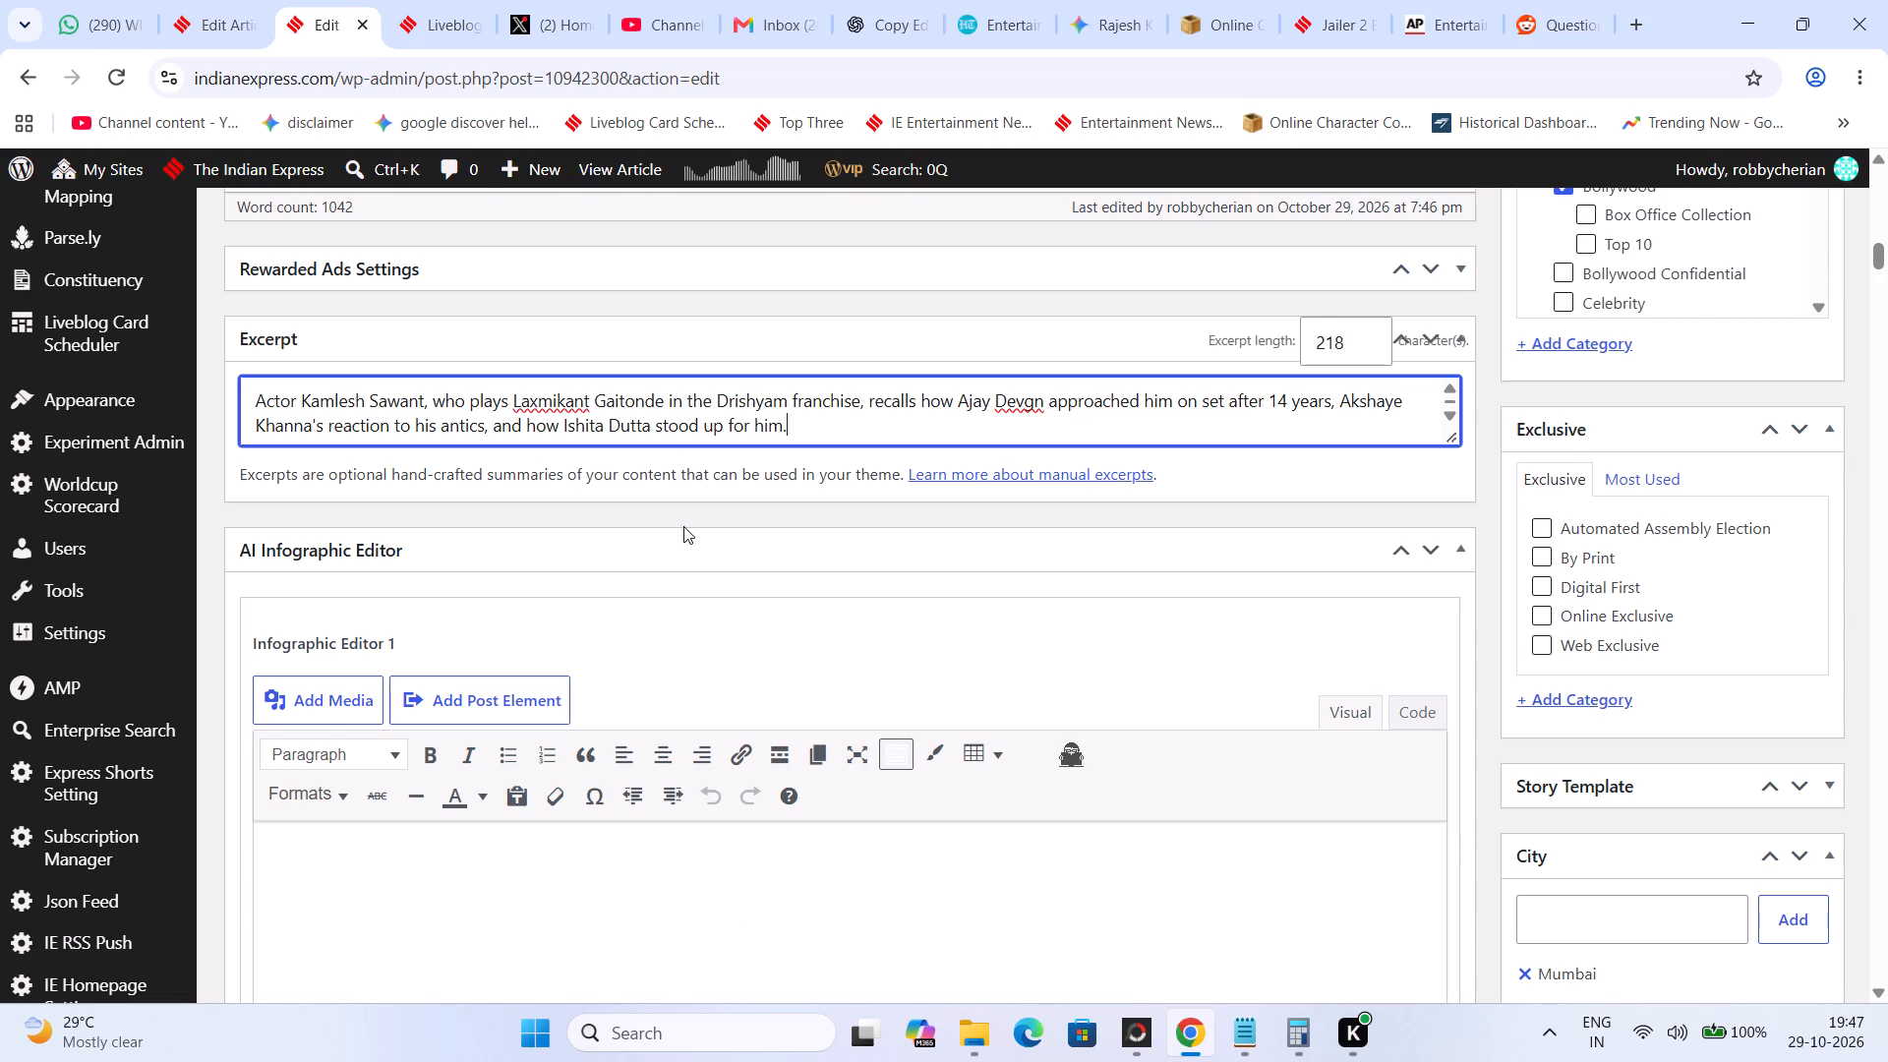
Save the draft of the Kamlesh Sawant Drishyam article with its current excerpt and body text.
{"action": "scroll", "coordinate": [683, 526], "scroll_direction": "up", "scroll_amount": 20}
{"action": "scroll", "coordinate": [683, 526], "scroll_direction": "up", "scroll_amount": 3}
{"action": "double_click", "coordinate": [1887, 706]}
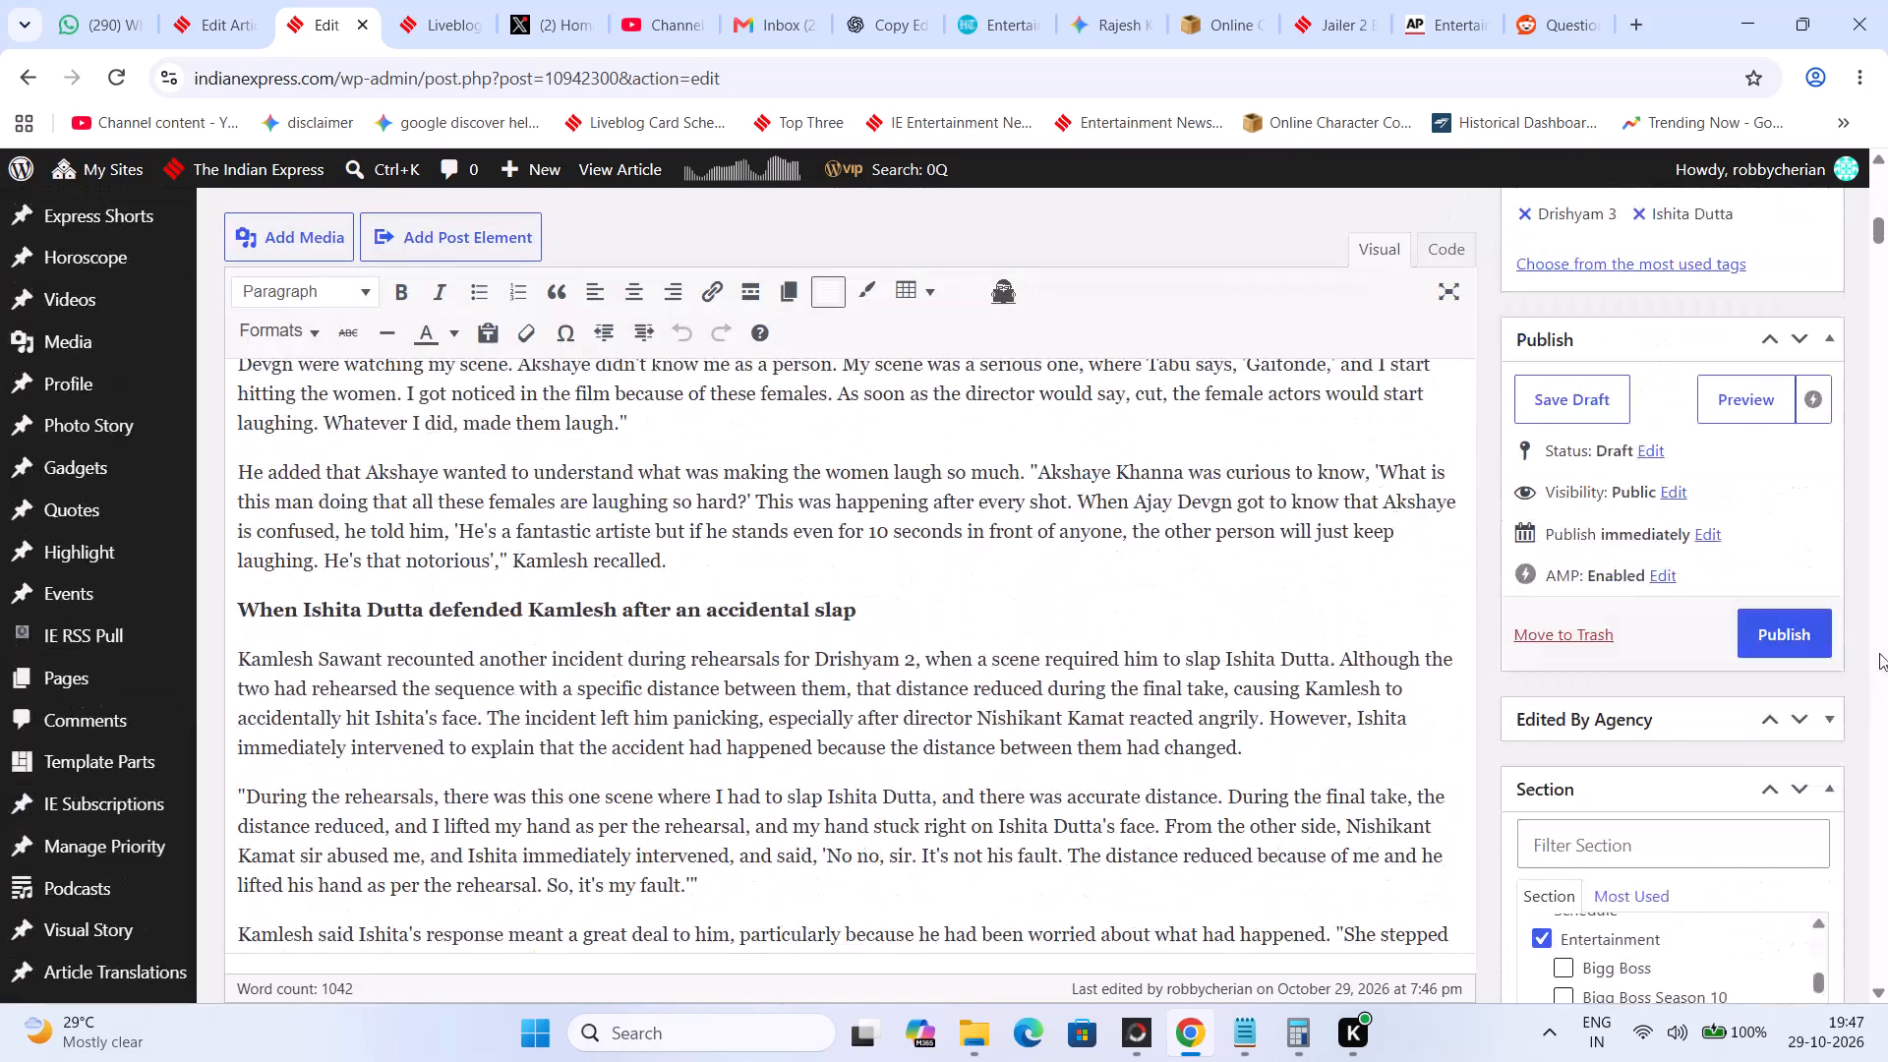
{"action": "left_click", "coordinate": [1563, 396]}
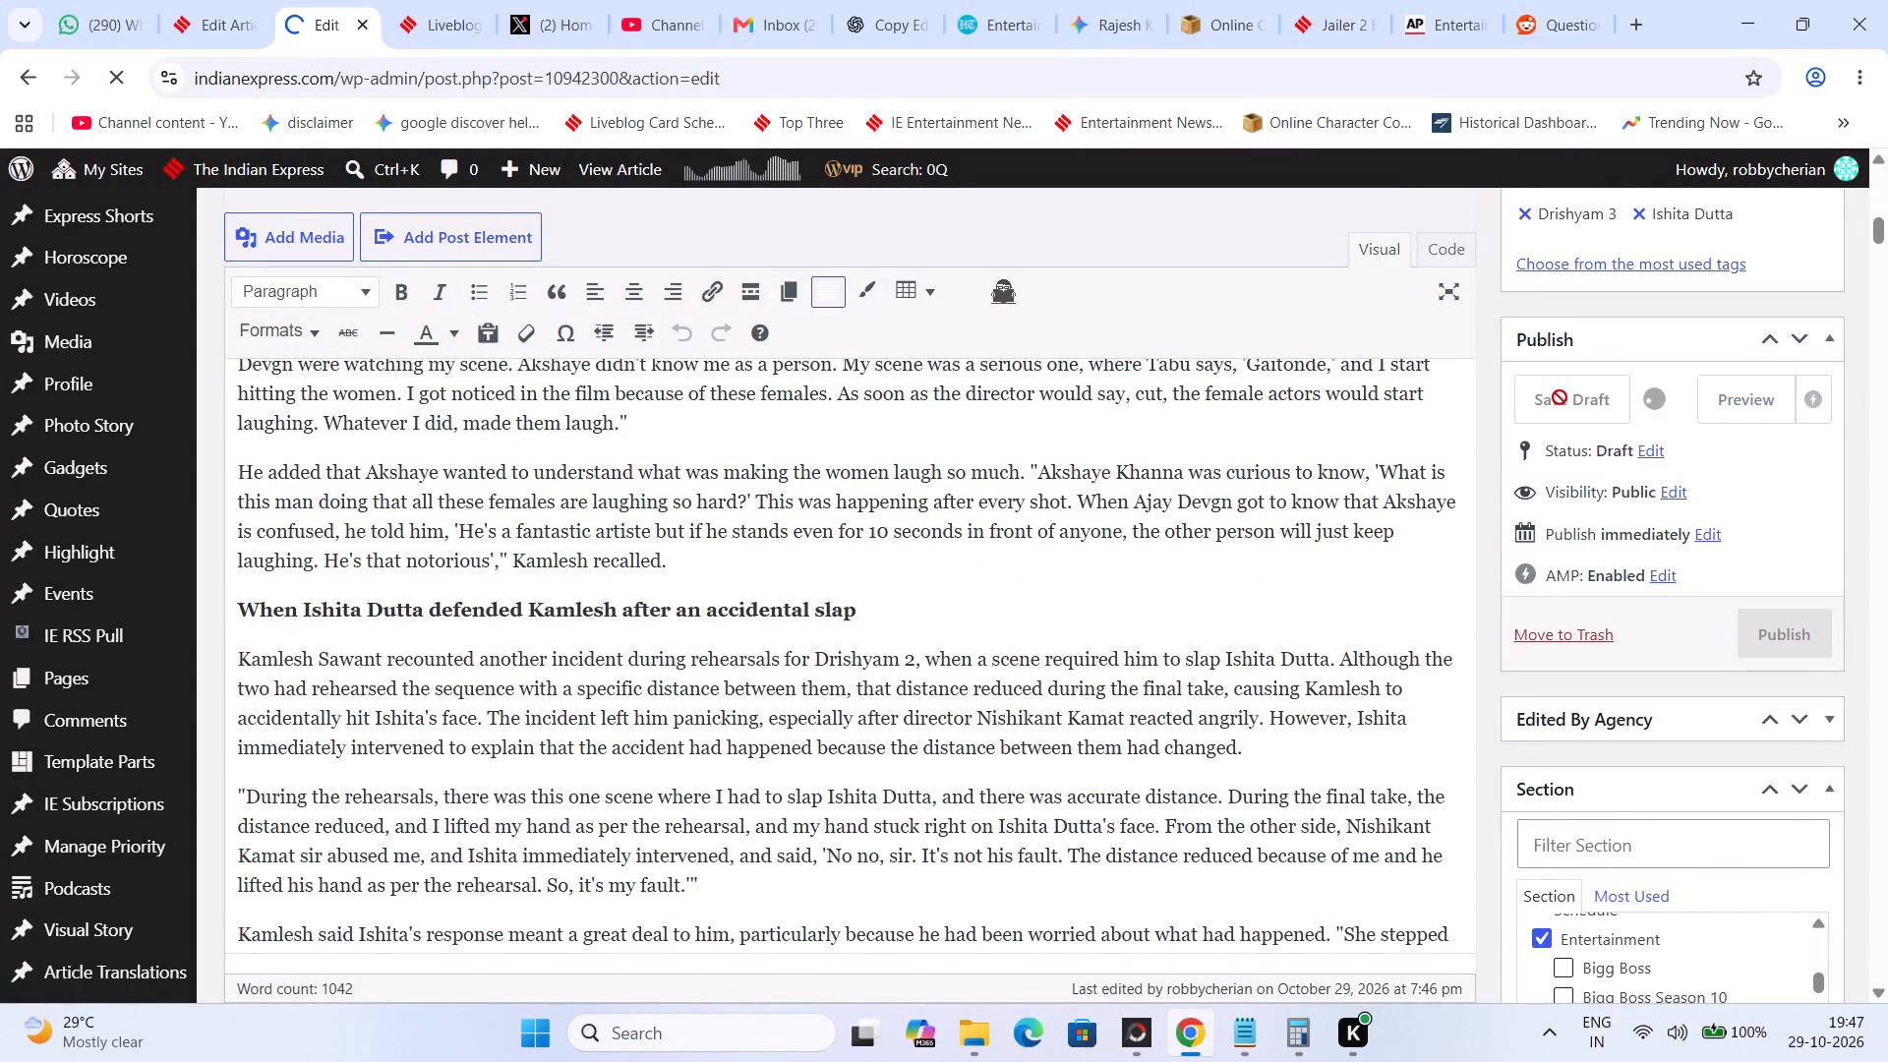
Switch to the liveblog card scheduler and view the scheduled cards for the Jailer 2 Day 14 live blog.
{"action": "left_click", "coordinate": [456, 0]}
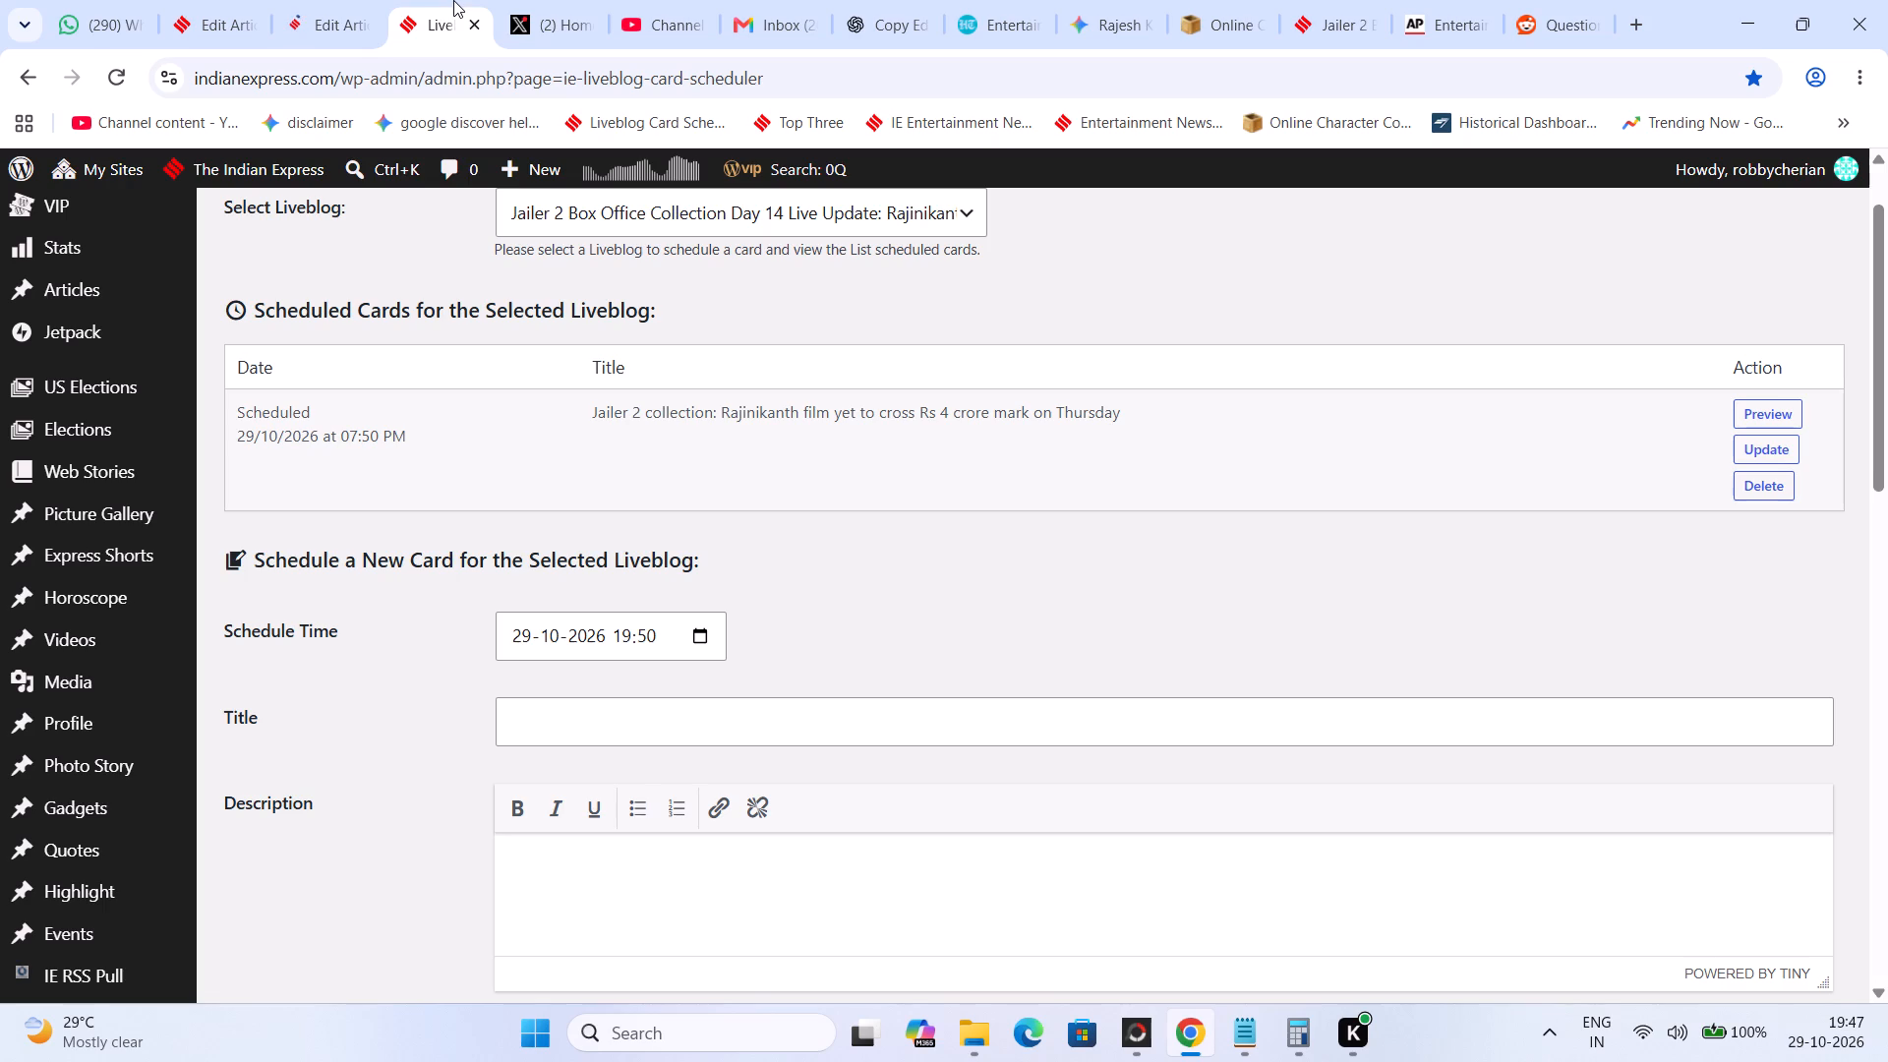
Return to the Kamlesh Sawant article and correct the end of the opening paragraph to "after she was accidentally slapped during a scene".
{"action": "left_click", "coordinate": [324, 0]}
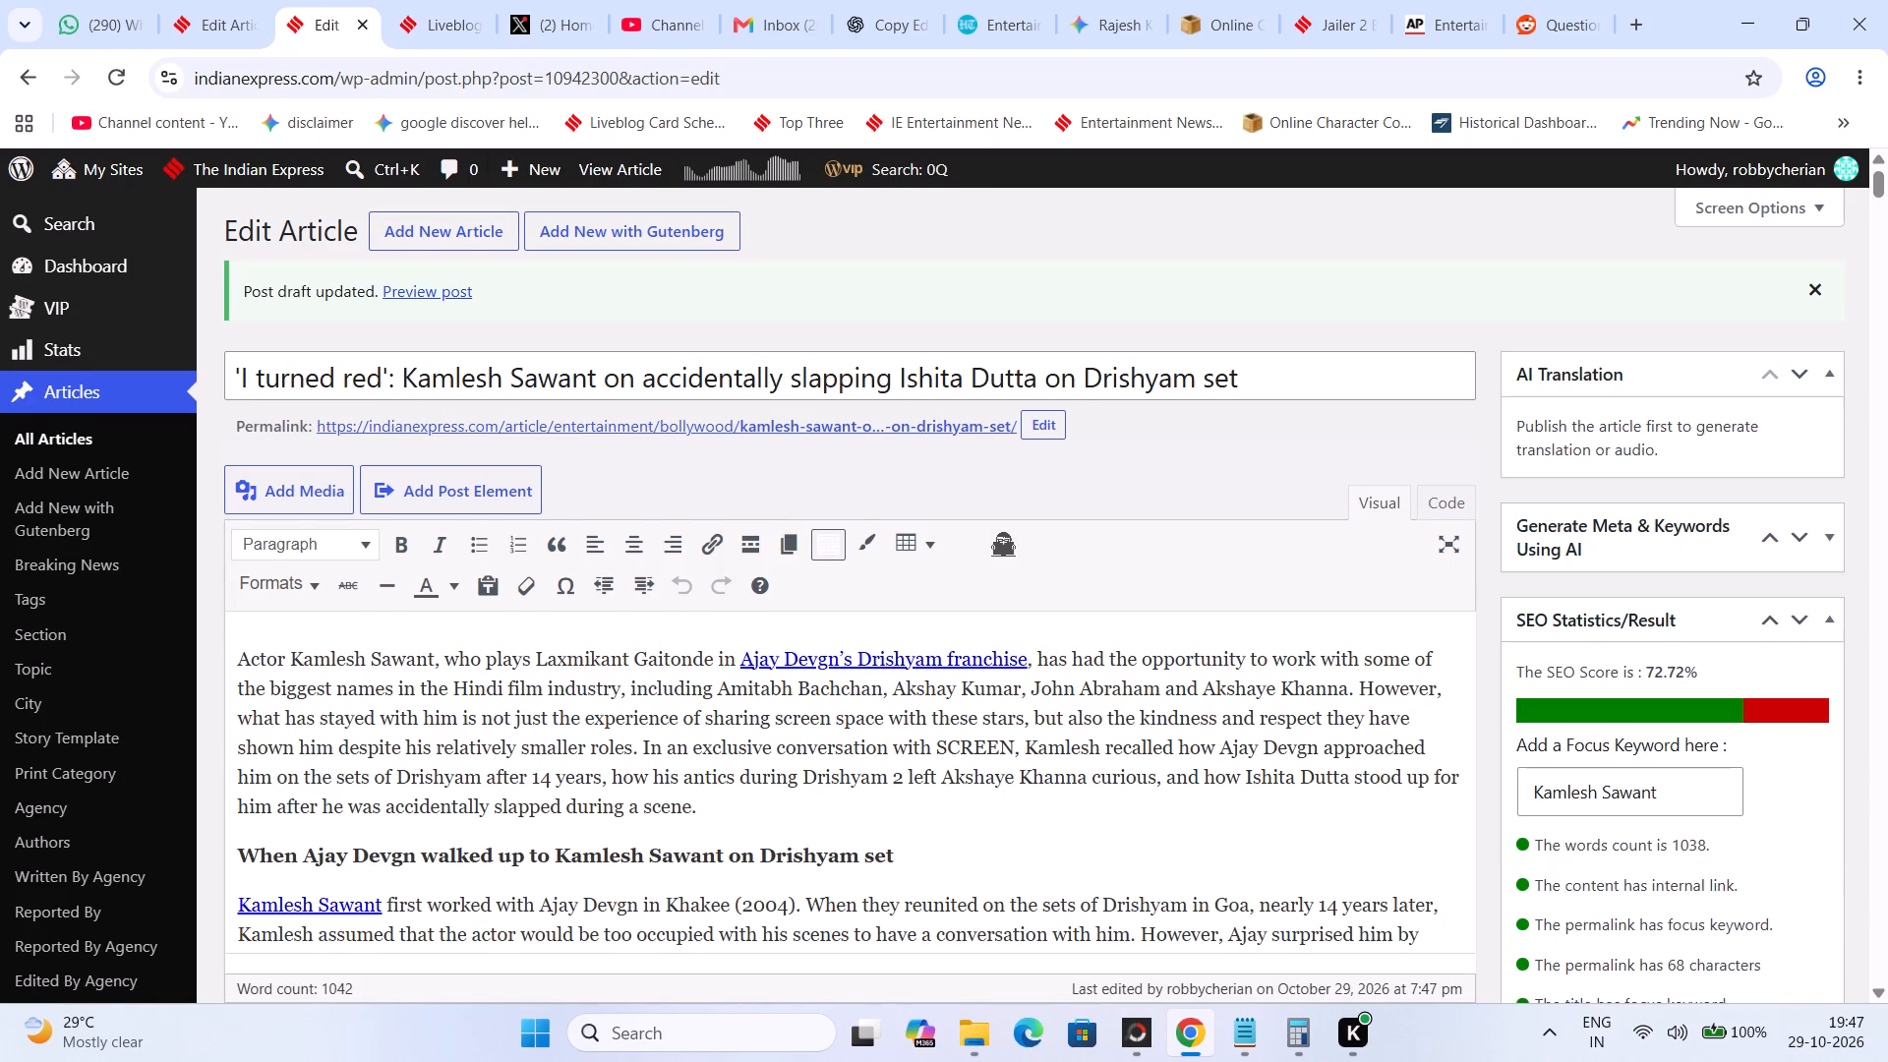
{"action": "scroll", "coordinate": [714, 688], "scroll_direction": "down", "scroll_amount": 2}
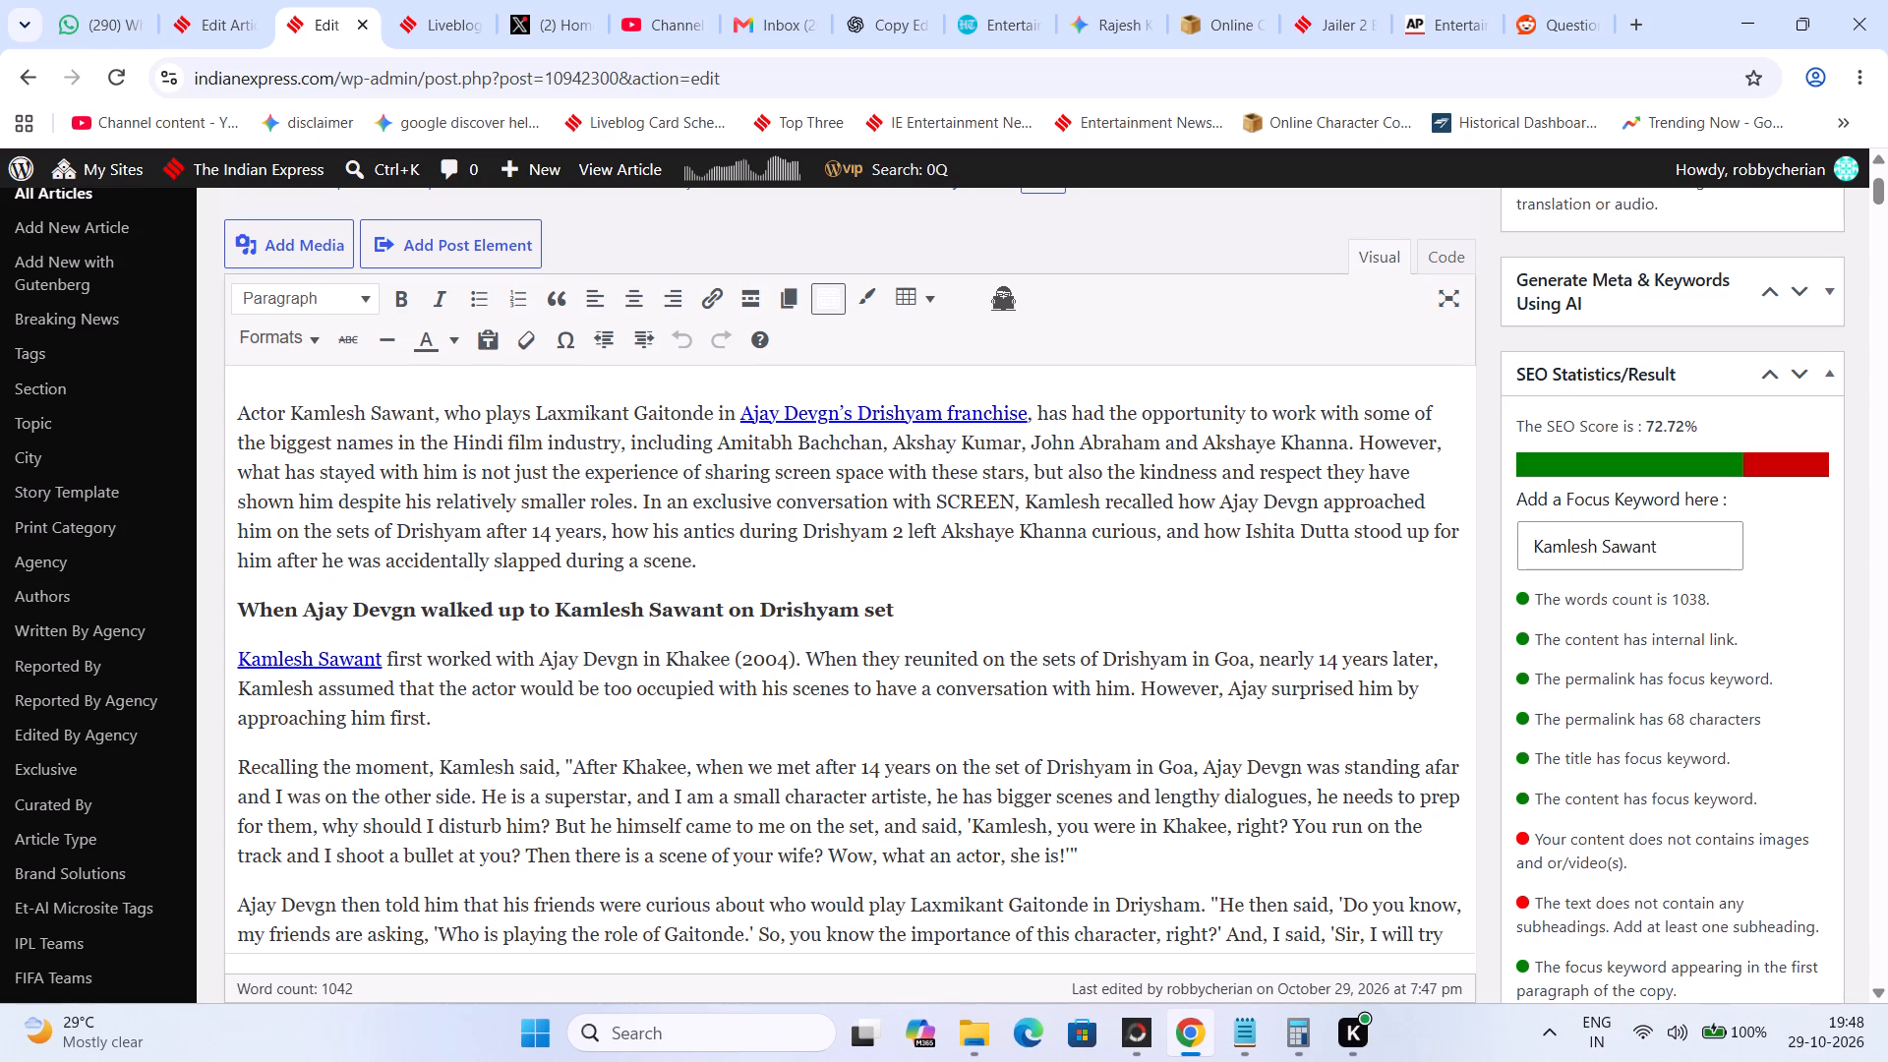
{"action": "left_click", "coordinate": [323, 561]}
{"action": "key", "text": "s"}
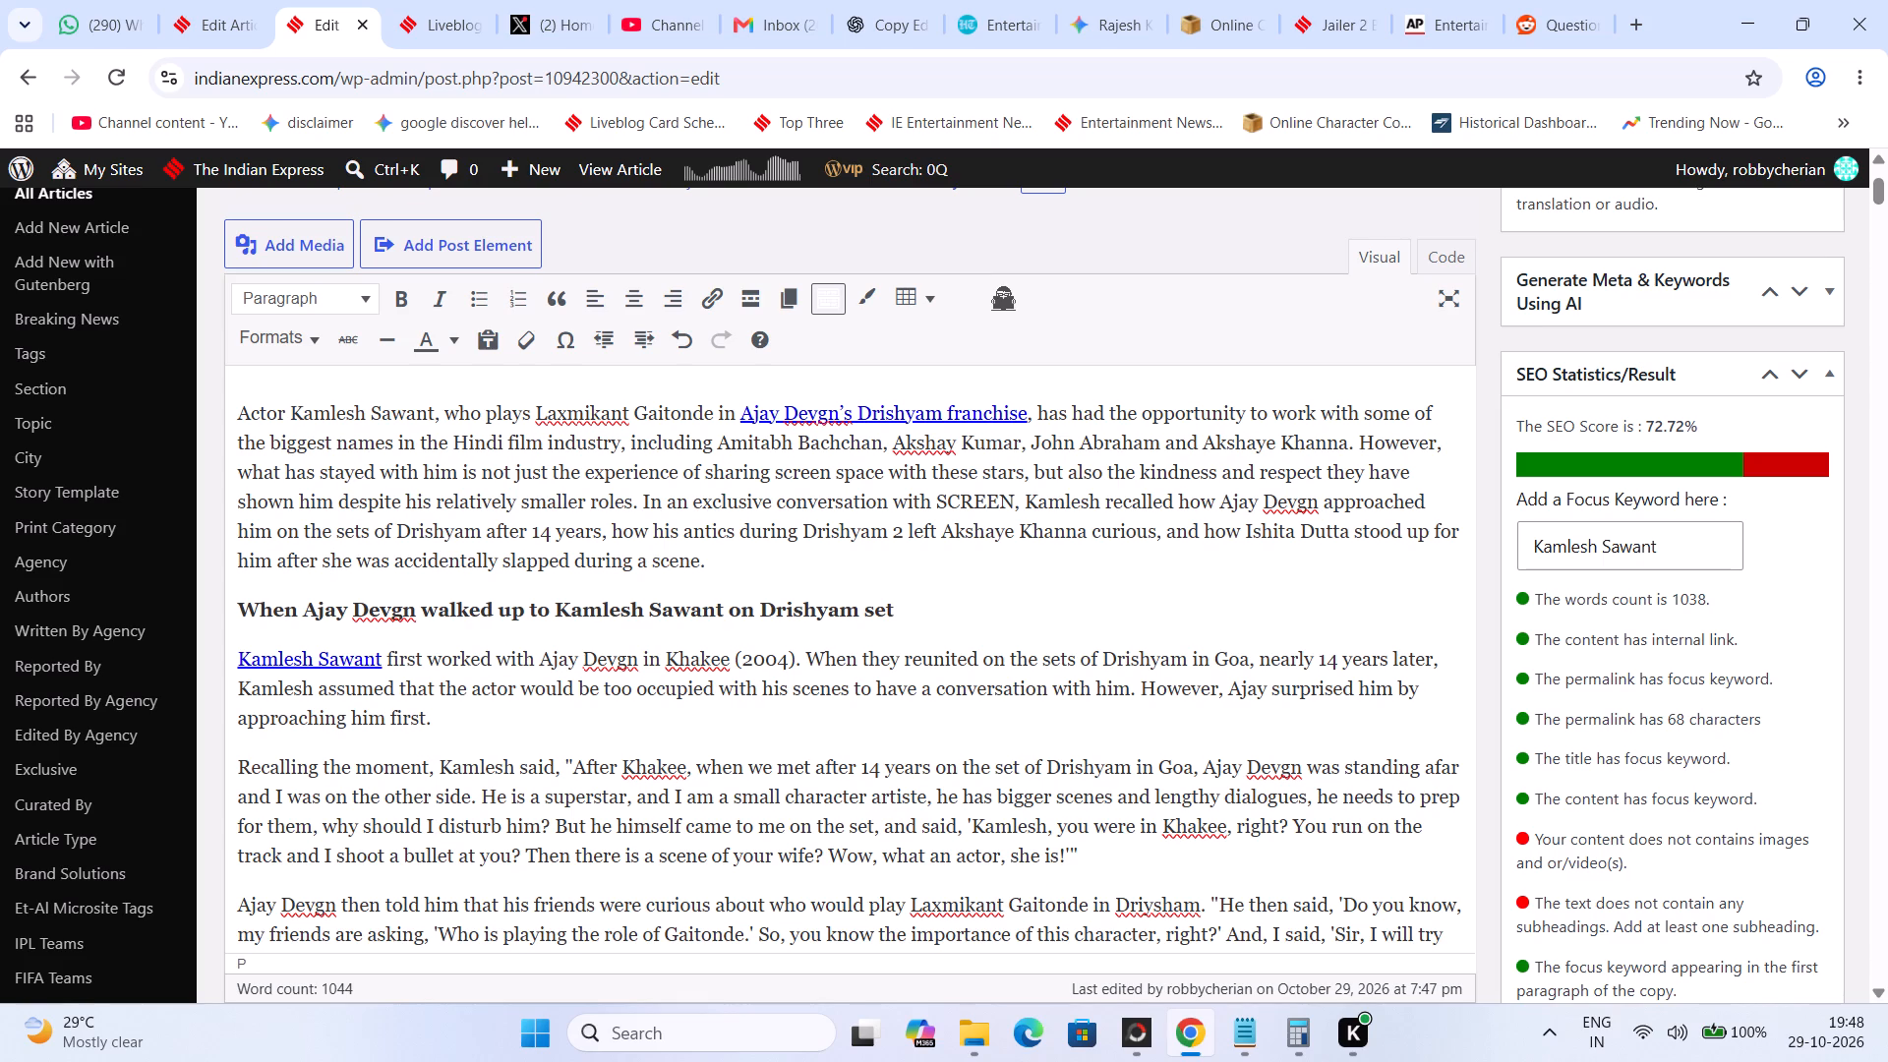
In the first paragraph about the Drishyam 2 sets, delete the clause listing co-stars so the first sentence ends at "Drishyam 2".
{"action": "scroll", "coordinate": [601, 614], "scroll_direction": "down", "scroll_amount": 1}
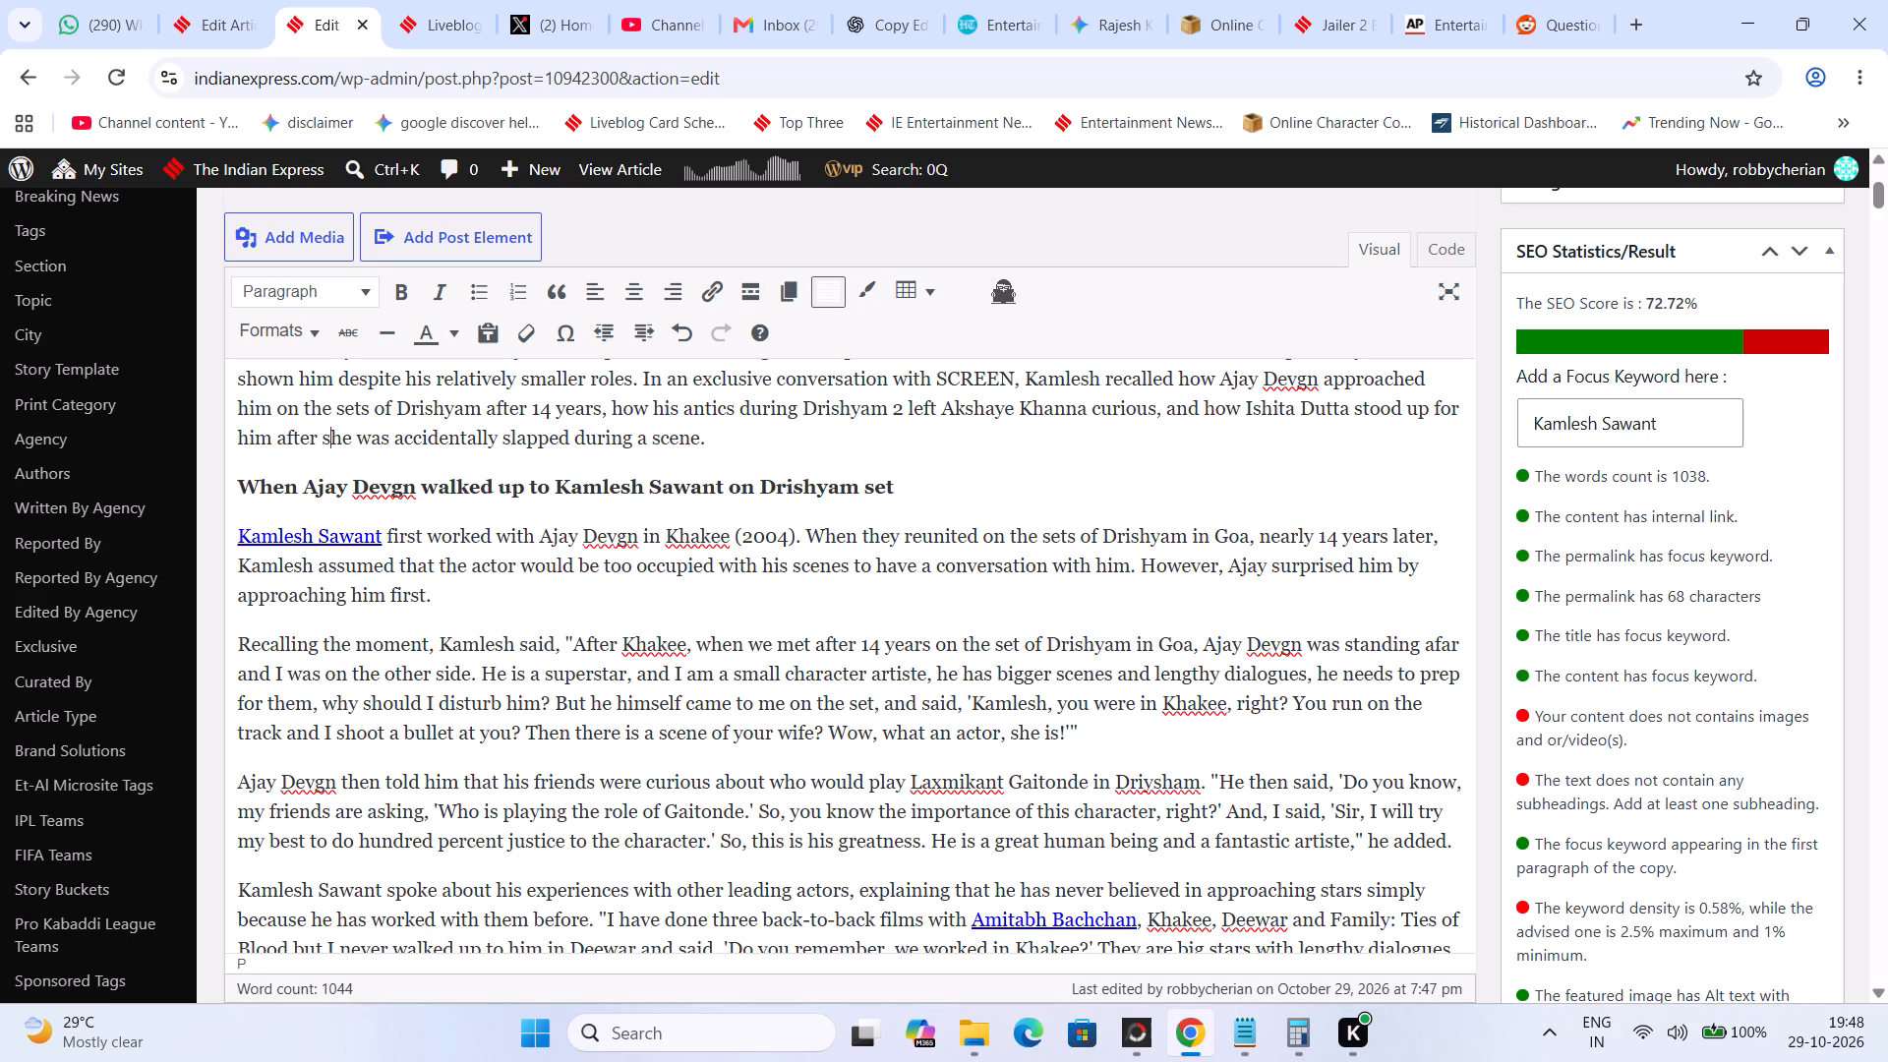
{"action": "scroll", "coordinate": [615, 618], "scroll_direction": "down", "scroll_amount": 1}
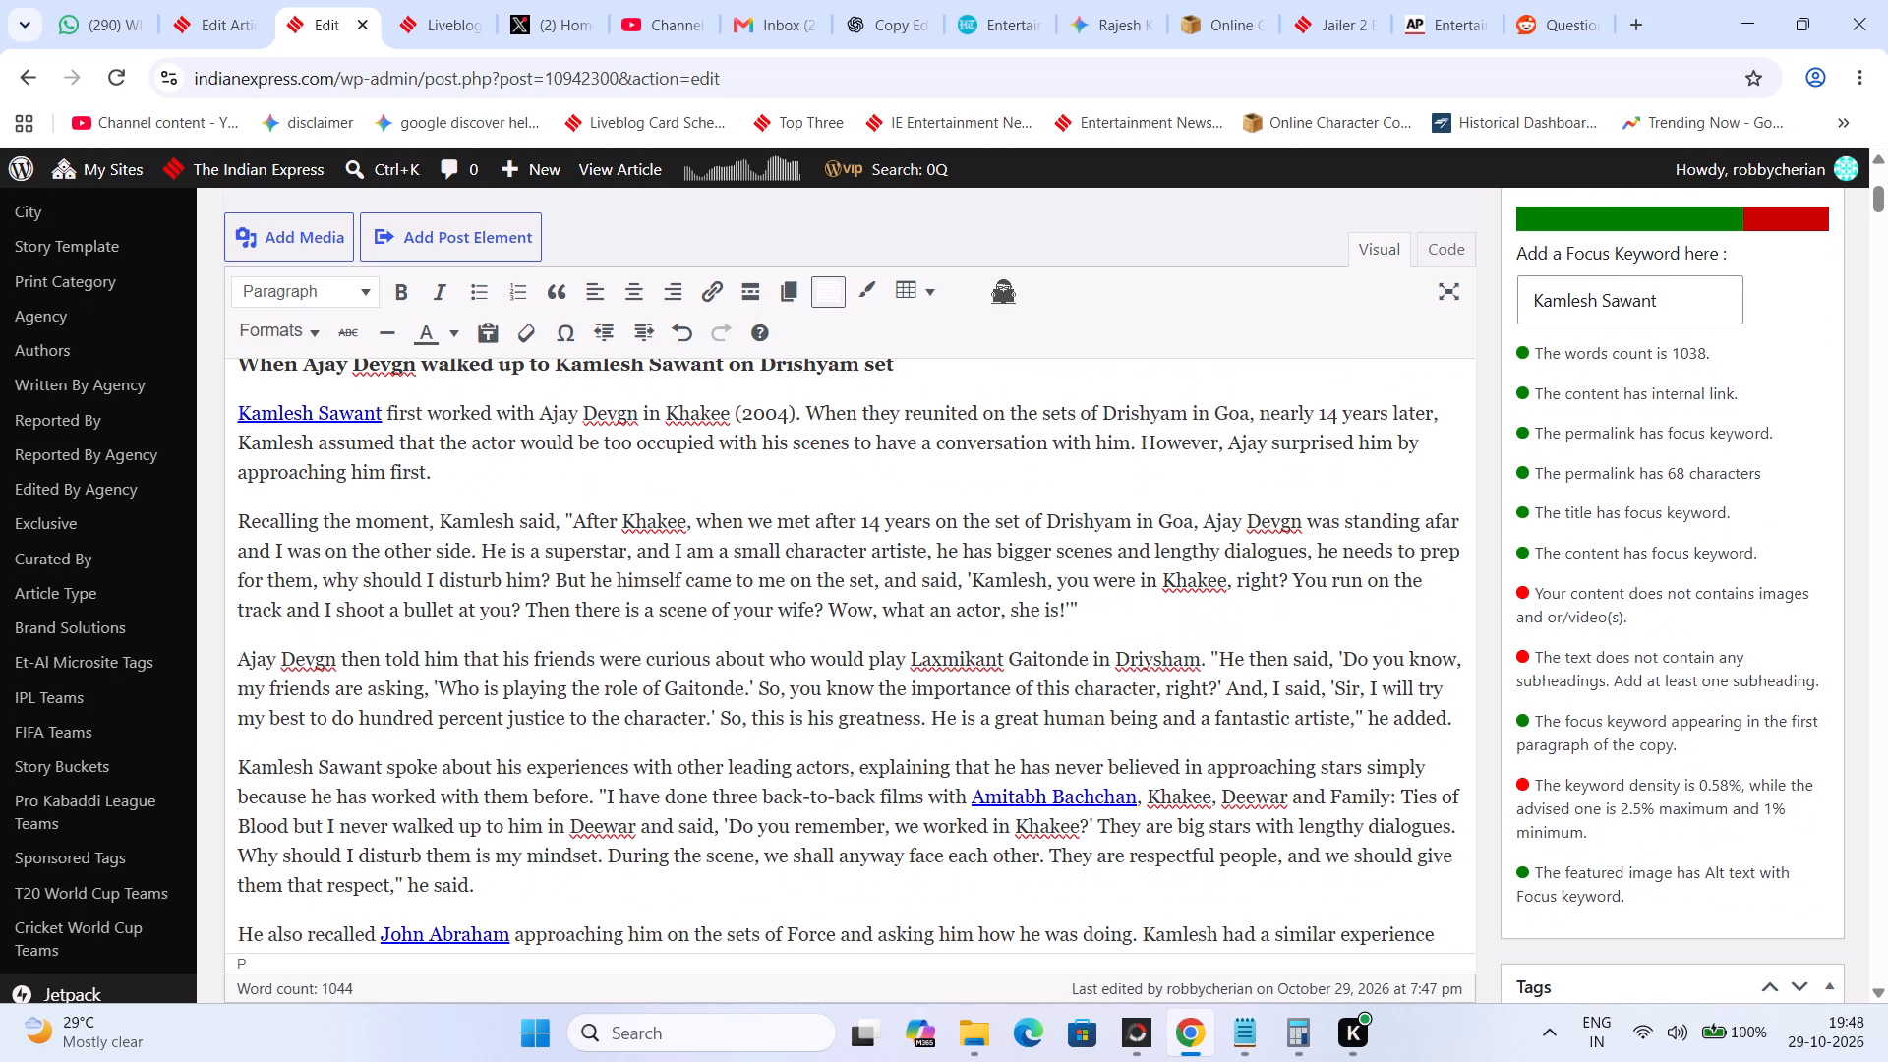
{"action": "scroll", "coordinate": [615, 618], "scroll_direction": "down", "scroll_amount": 2}
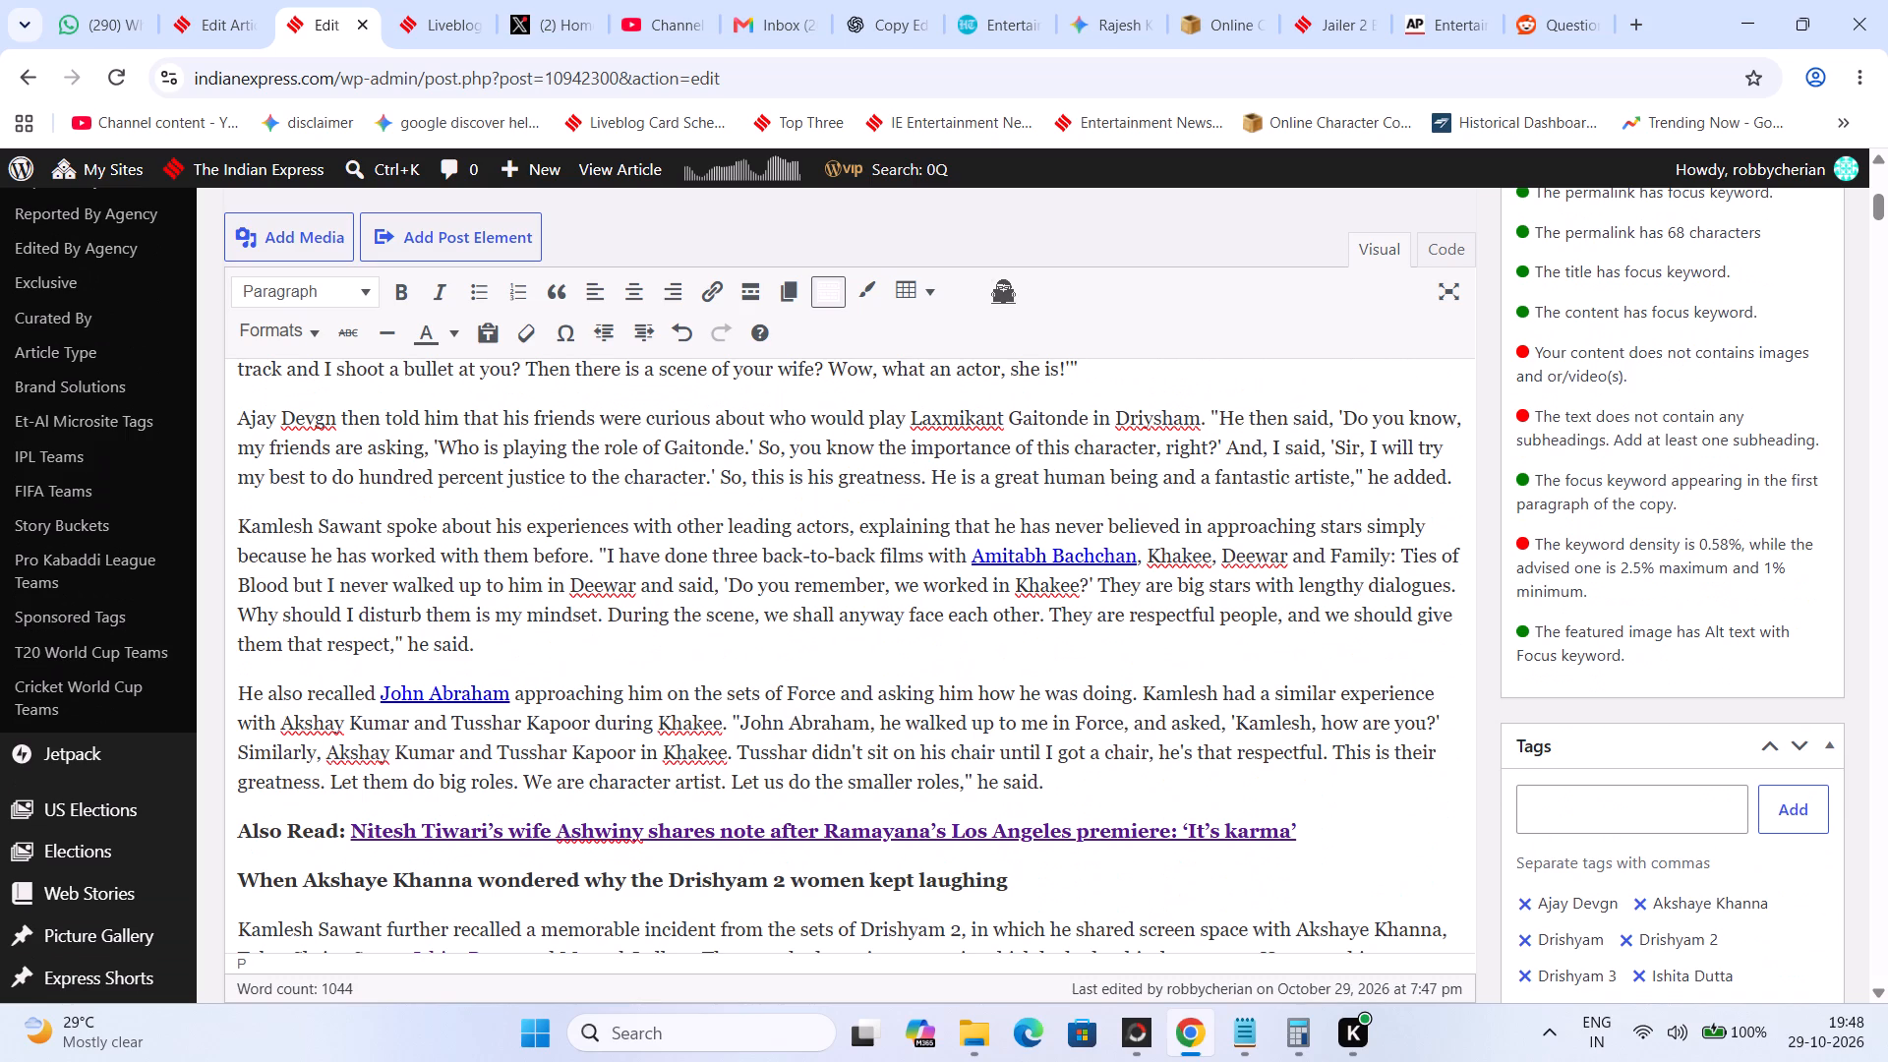
{"action": "scroll", "coordinate": [615, 618], "scroll_direction": "down", "scroll_amount": 1}
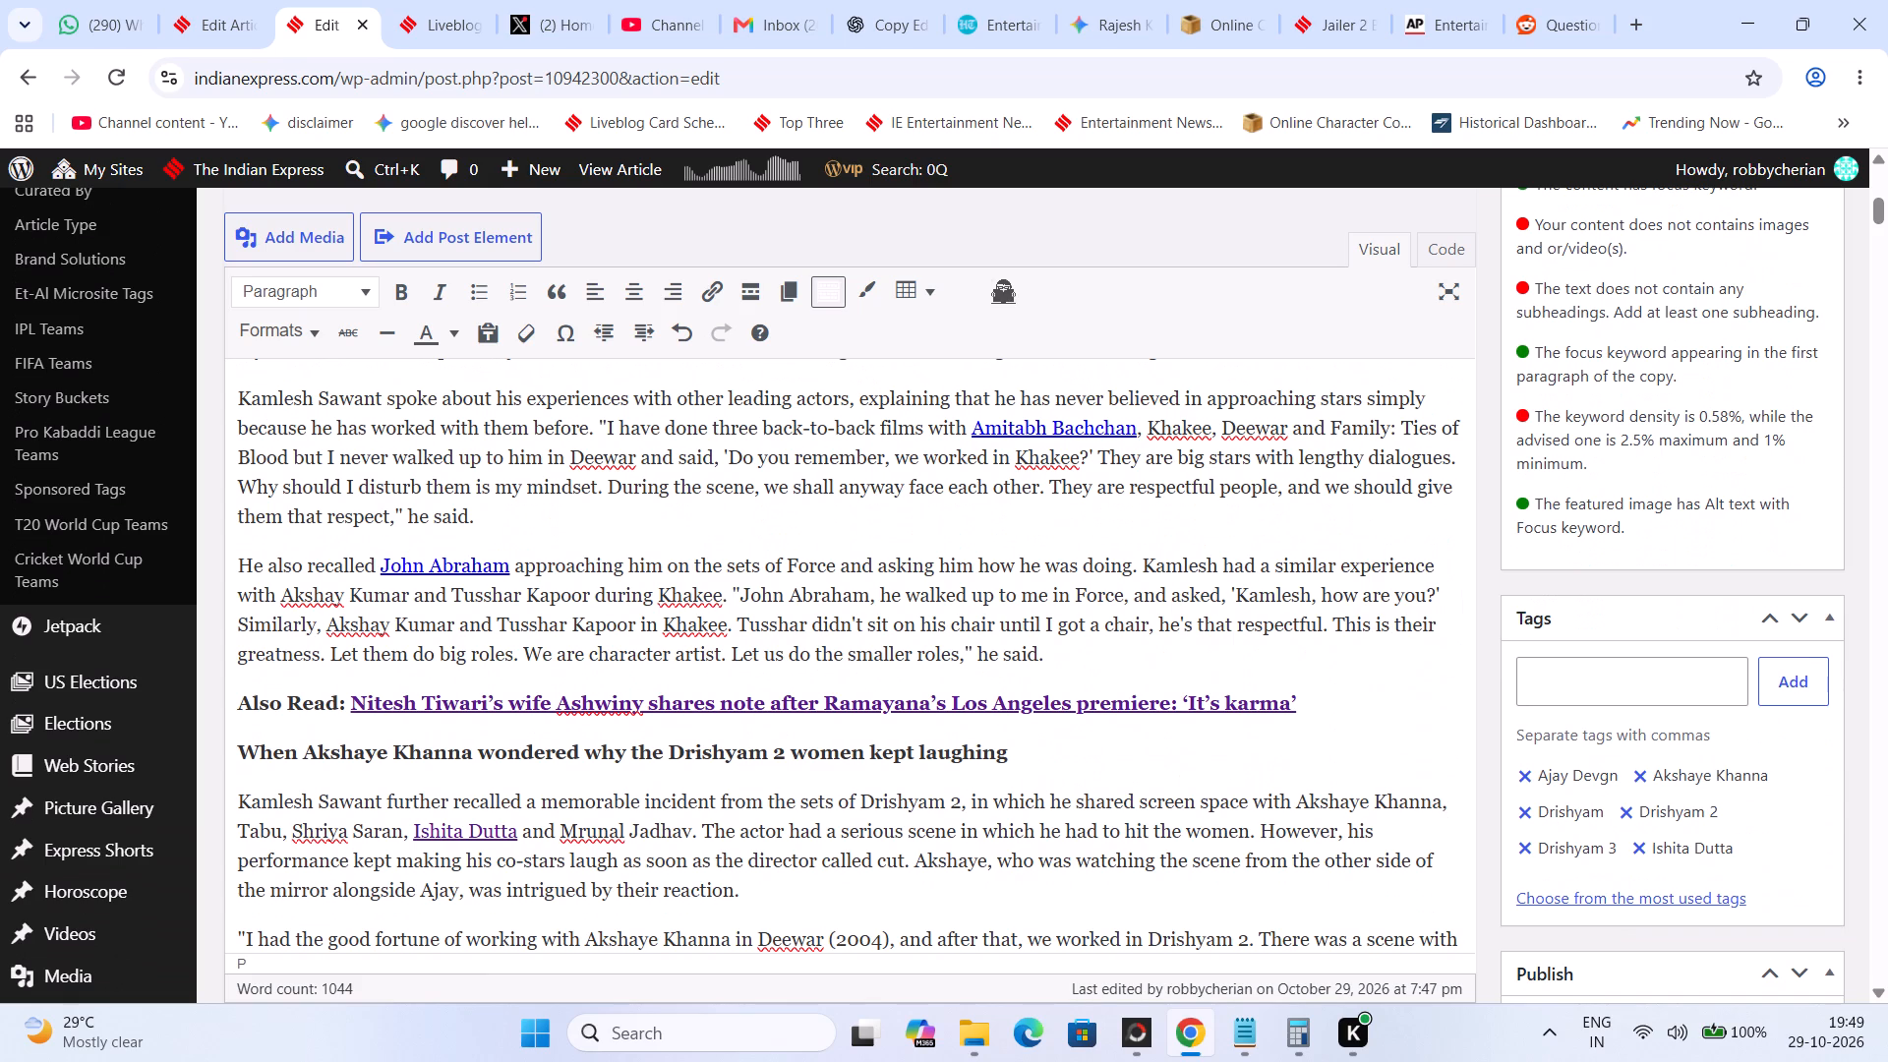
{"action": "scroll", "coordinate": [615, 618], "scroll_direction": "down", "scroll_amount": 1}
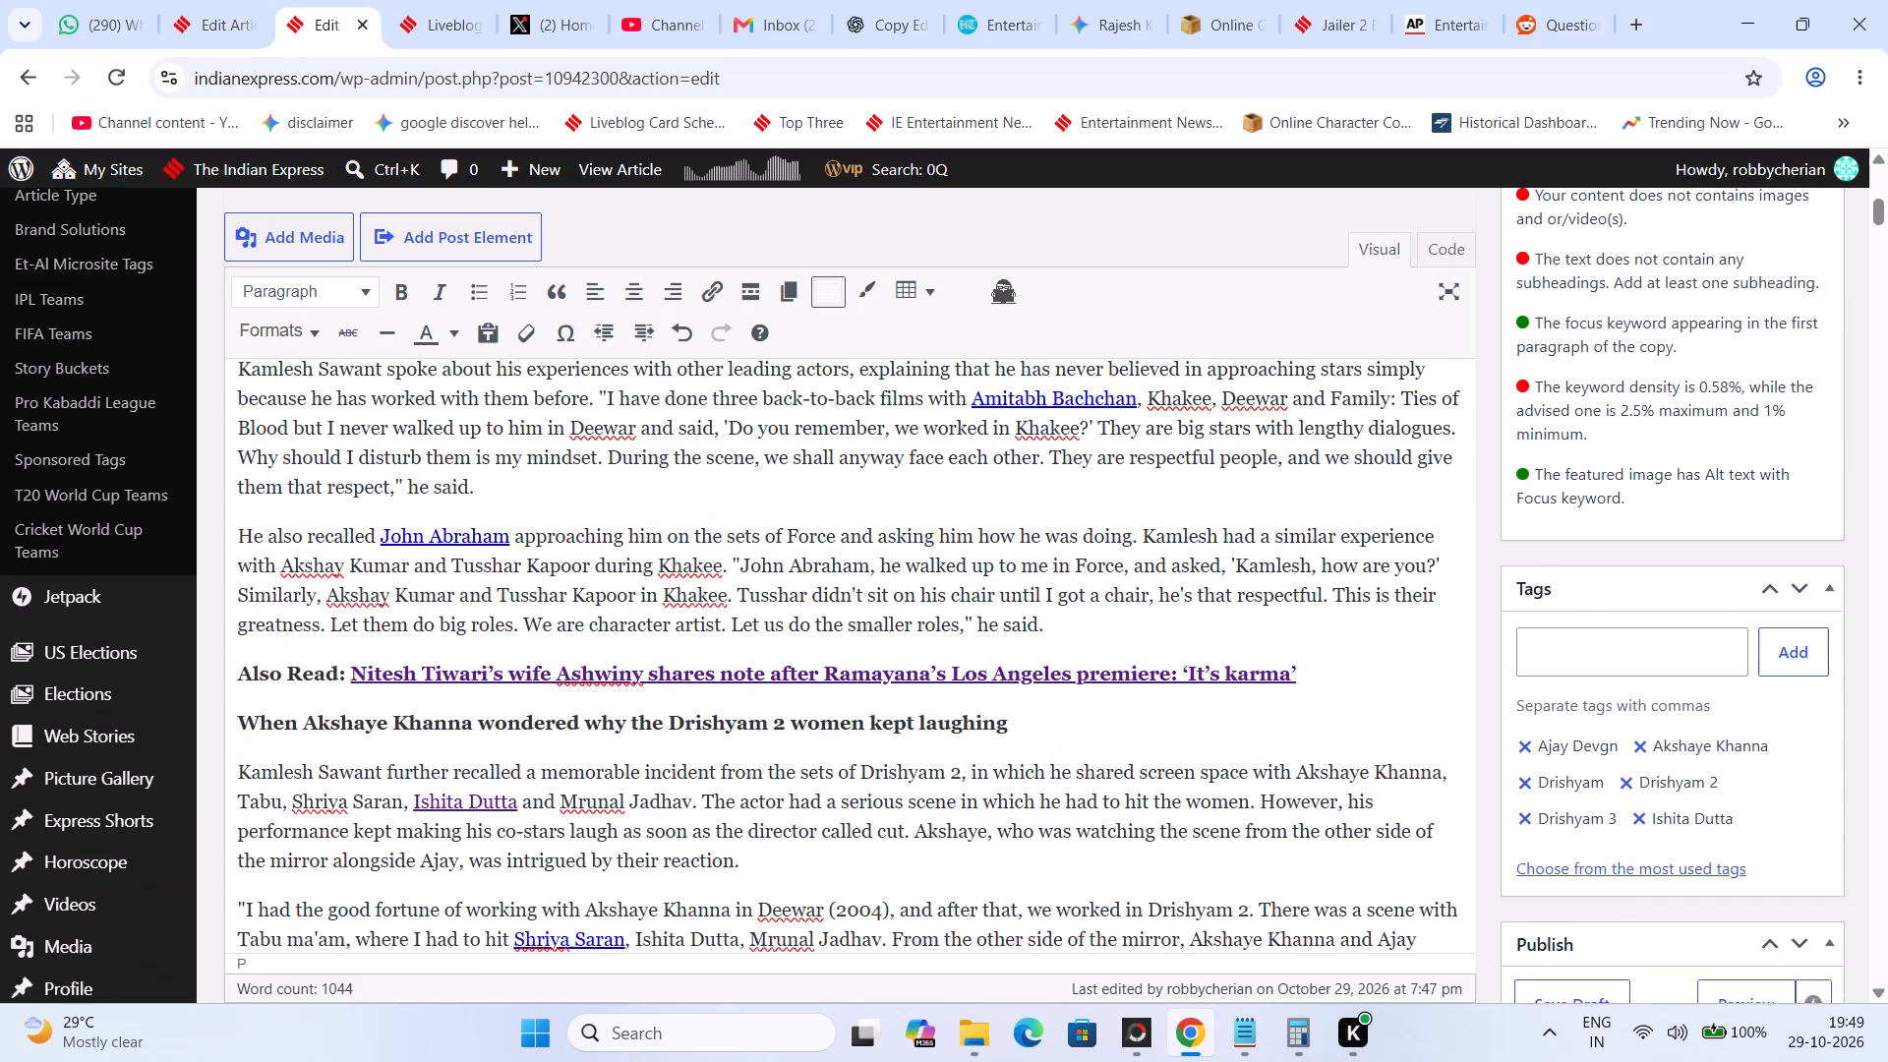
{"action": "scroll", "coordinate": [615, 618], "scroll_direction": "down", "scroll_amount": 1}
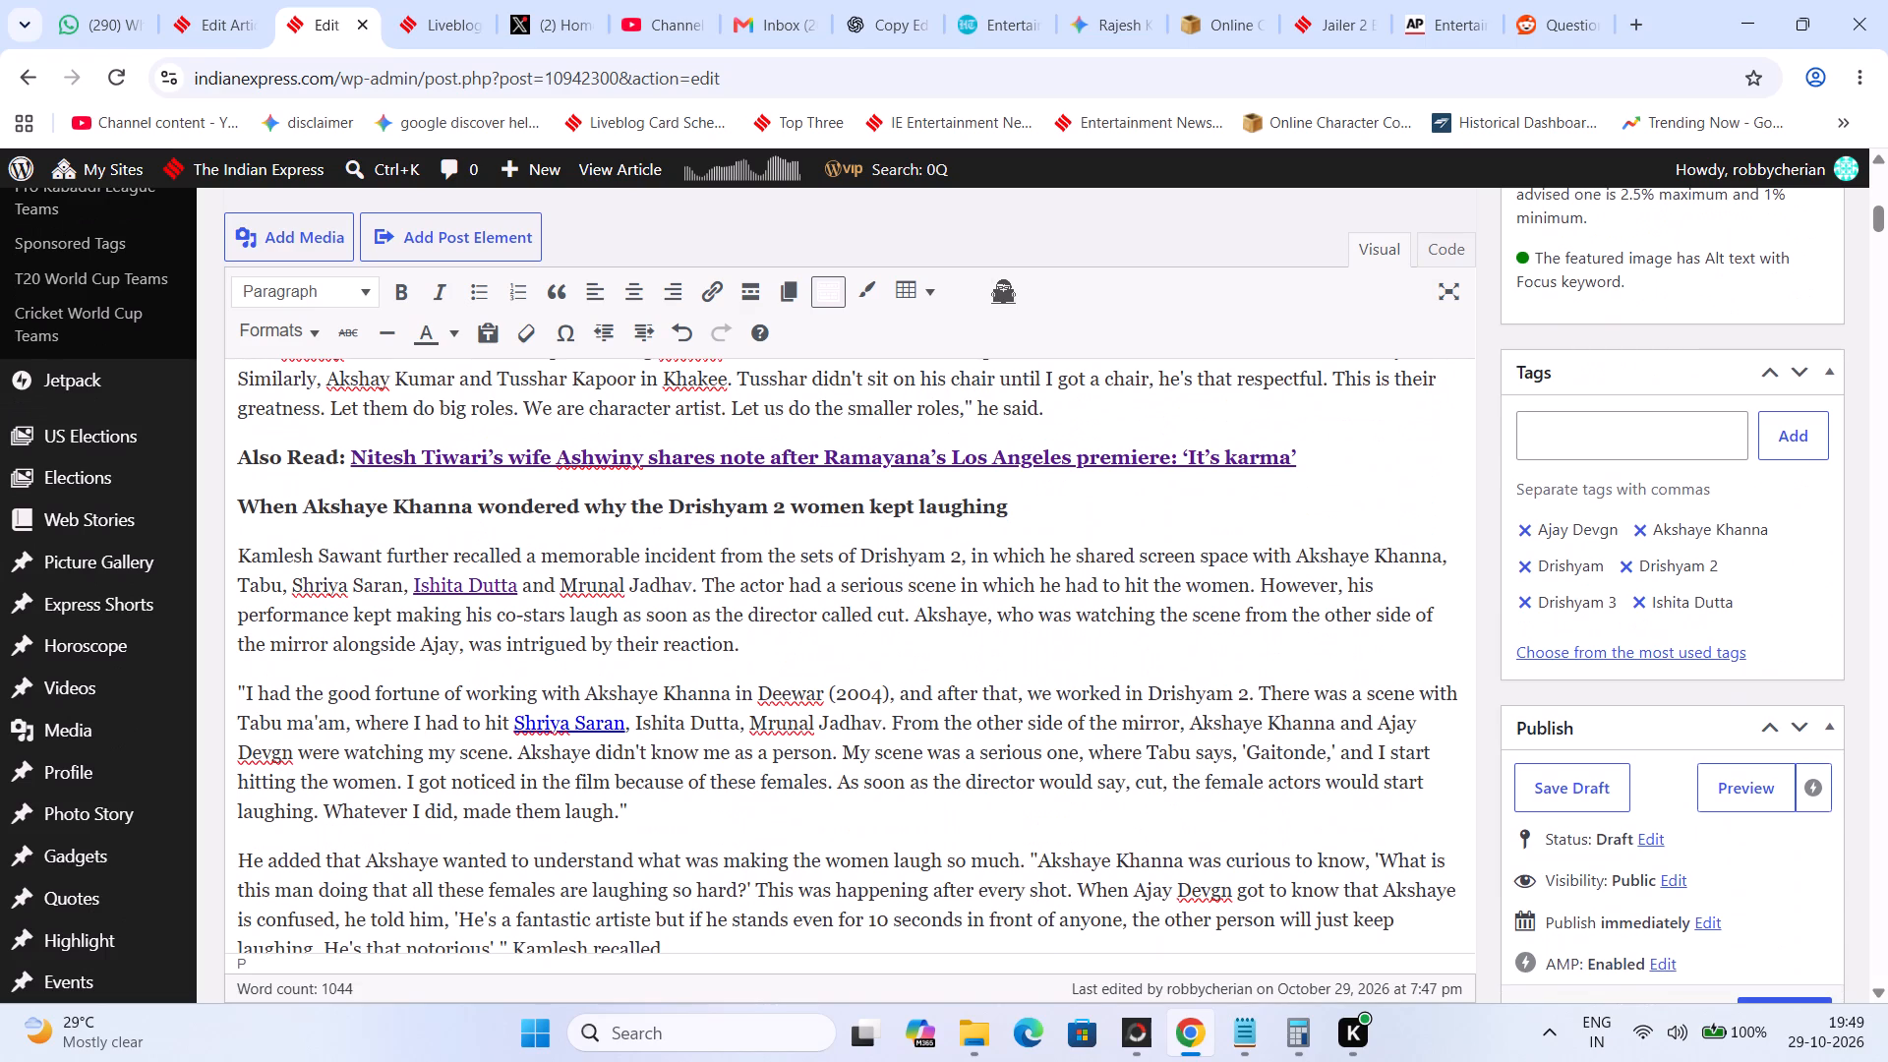
{"action": "left_click", "coordinate": [1299, 556]}
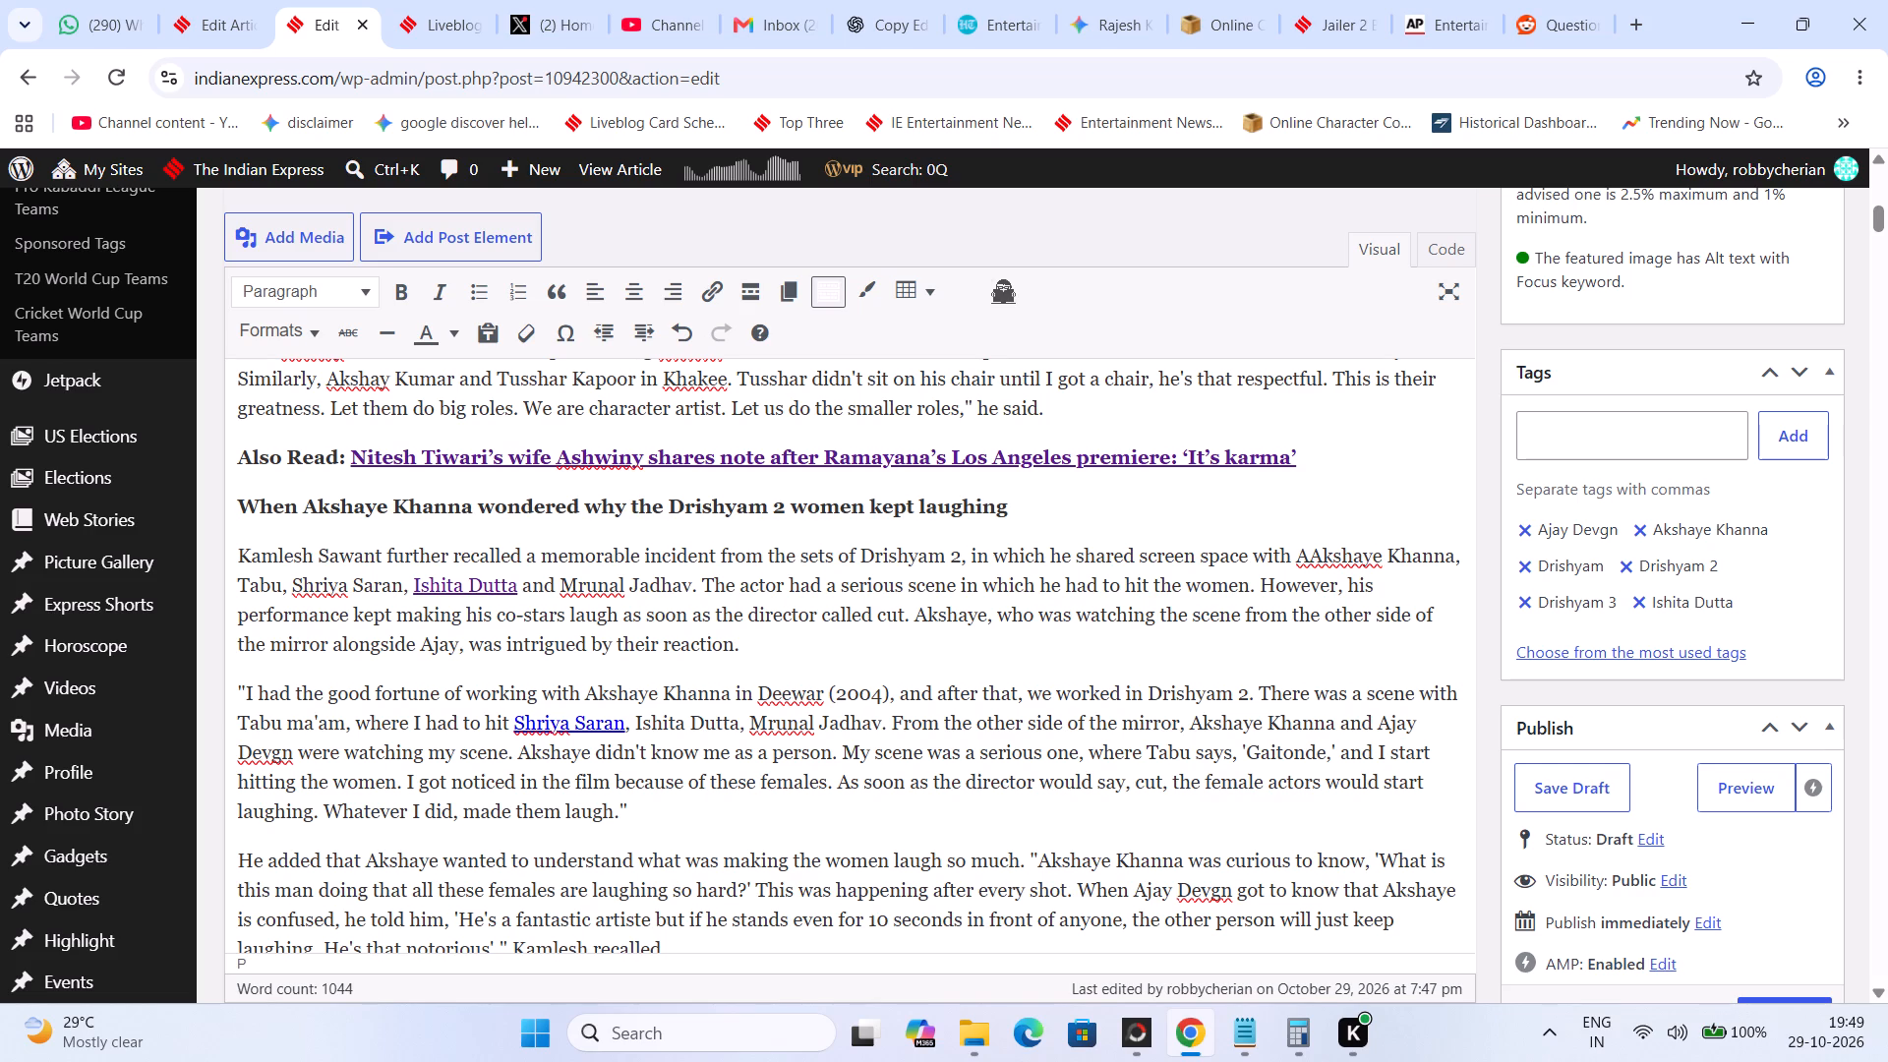
{"action": "key", "text": "BackSpace"}
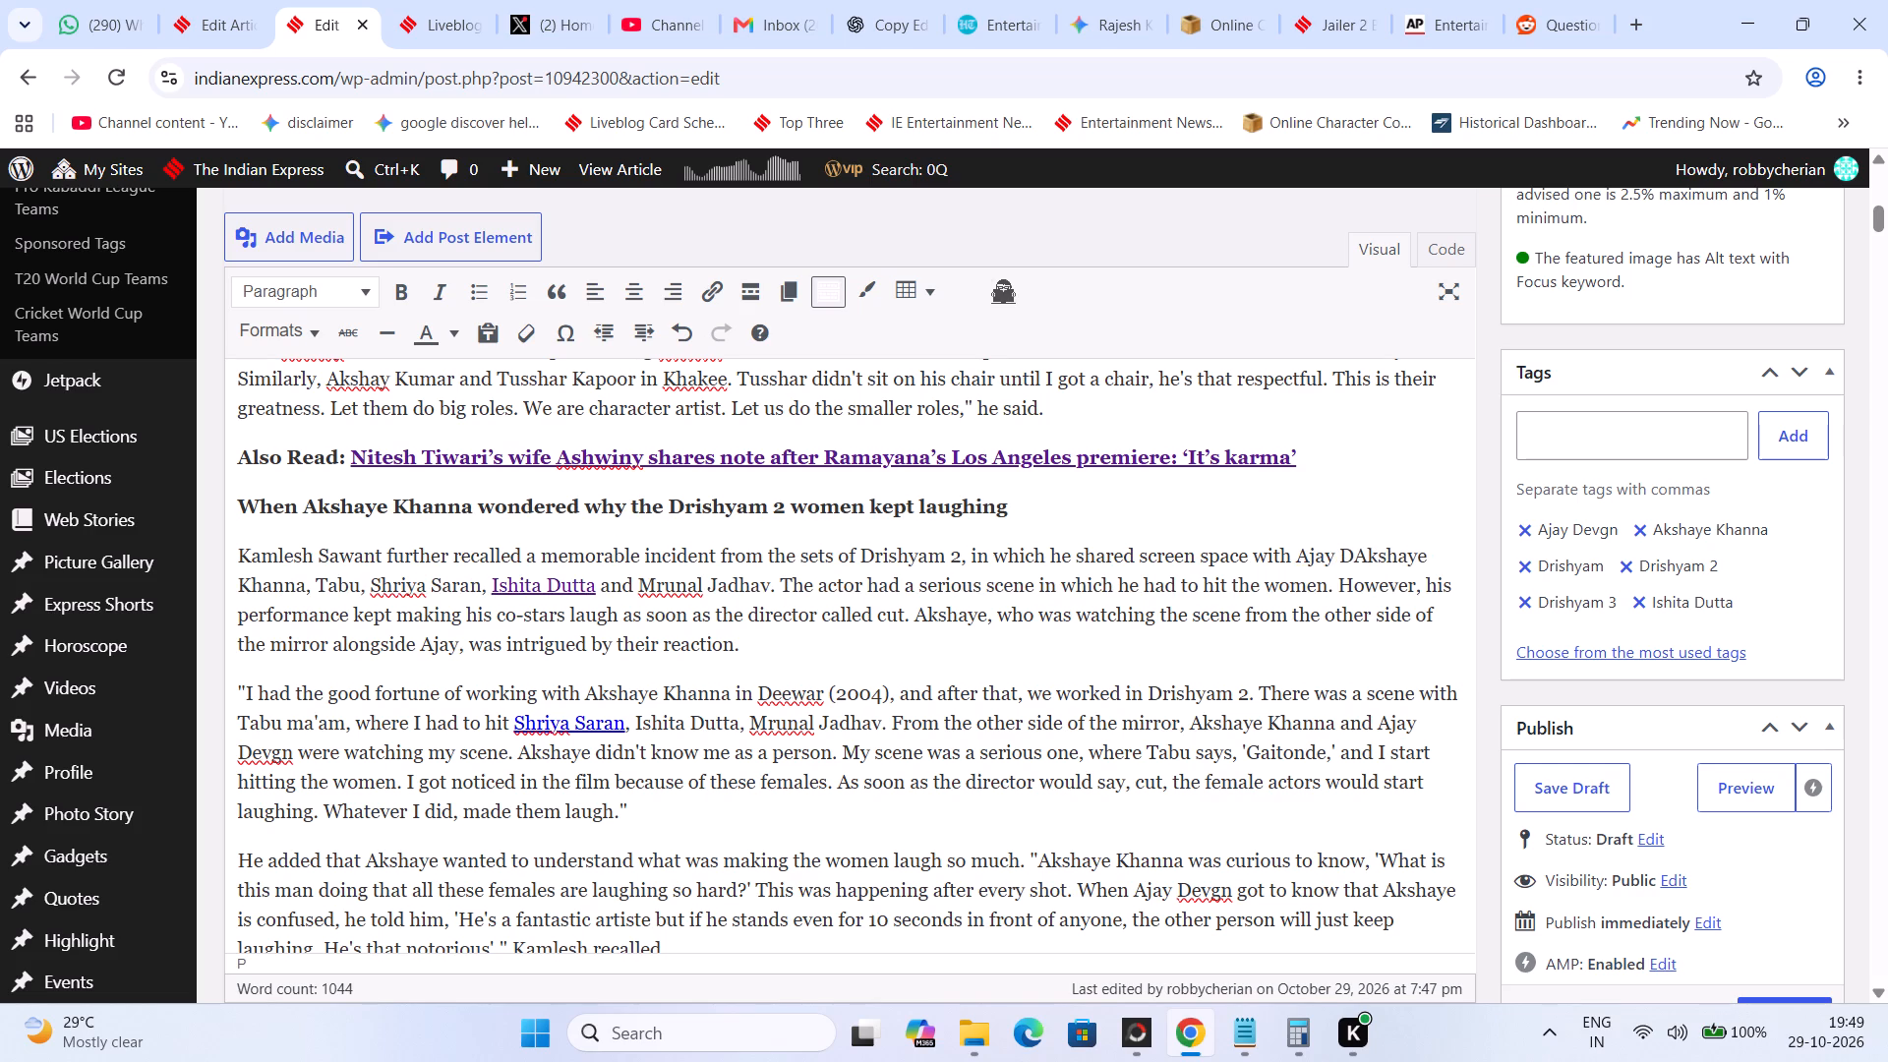
{"action": "key", "text": "BackSpace"}
{"action": "key", "text": "BackSpace"}
{"action": "key", "text": "BackSpace"}
{"action": "key", "text": "BackSpace"}
{"action": "key", "text": "BackSpace"}
{"action": "key", "text": "BackSpace"}
{"action": "key", "text": "BackSpace"}
{"action": "key", "text": "BackSpace"}
{"action": "key", "text": "BackSpace"}
{"action": "key", "text": "BackSpace"}
{"action": "key", "text": "BackSpace"}
{"action": "key", "text": "BackSpace"}
{"action": "key", "text": "BackSpace"}
{"action": "key", "text": "BackSpace"}
{"action": "key", "text": "BackSpace"}
{"action": "key", "text": "BackSpace"}
{"action": "key", "text": "BackSpace"}
{"action": "key", "text": "BackSpace"}
{"action": "key", "text": "BackSpace"}
{"action": "key", "text": "BackSpace"}
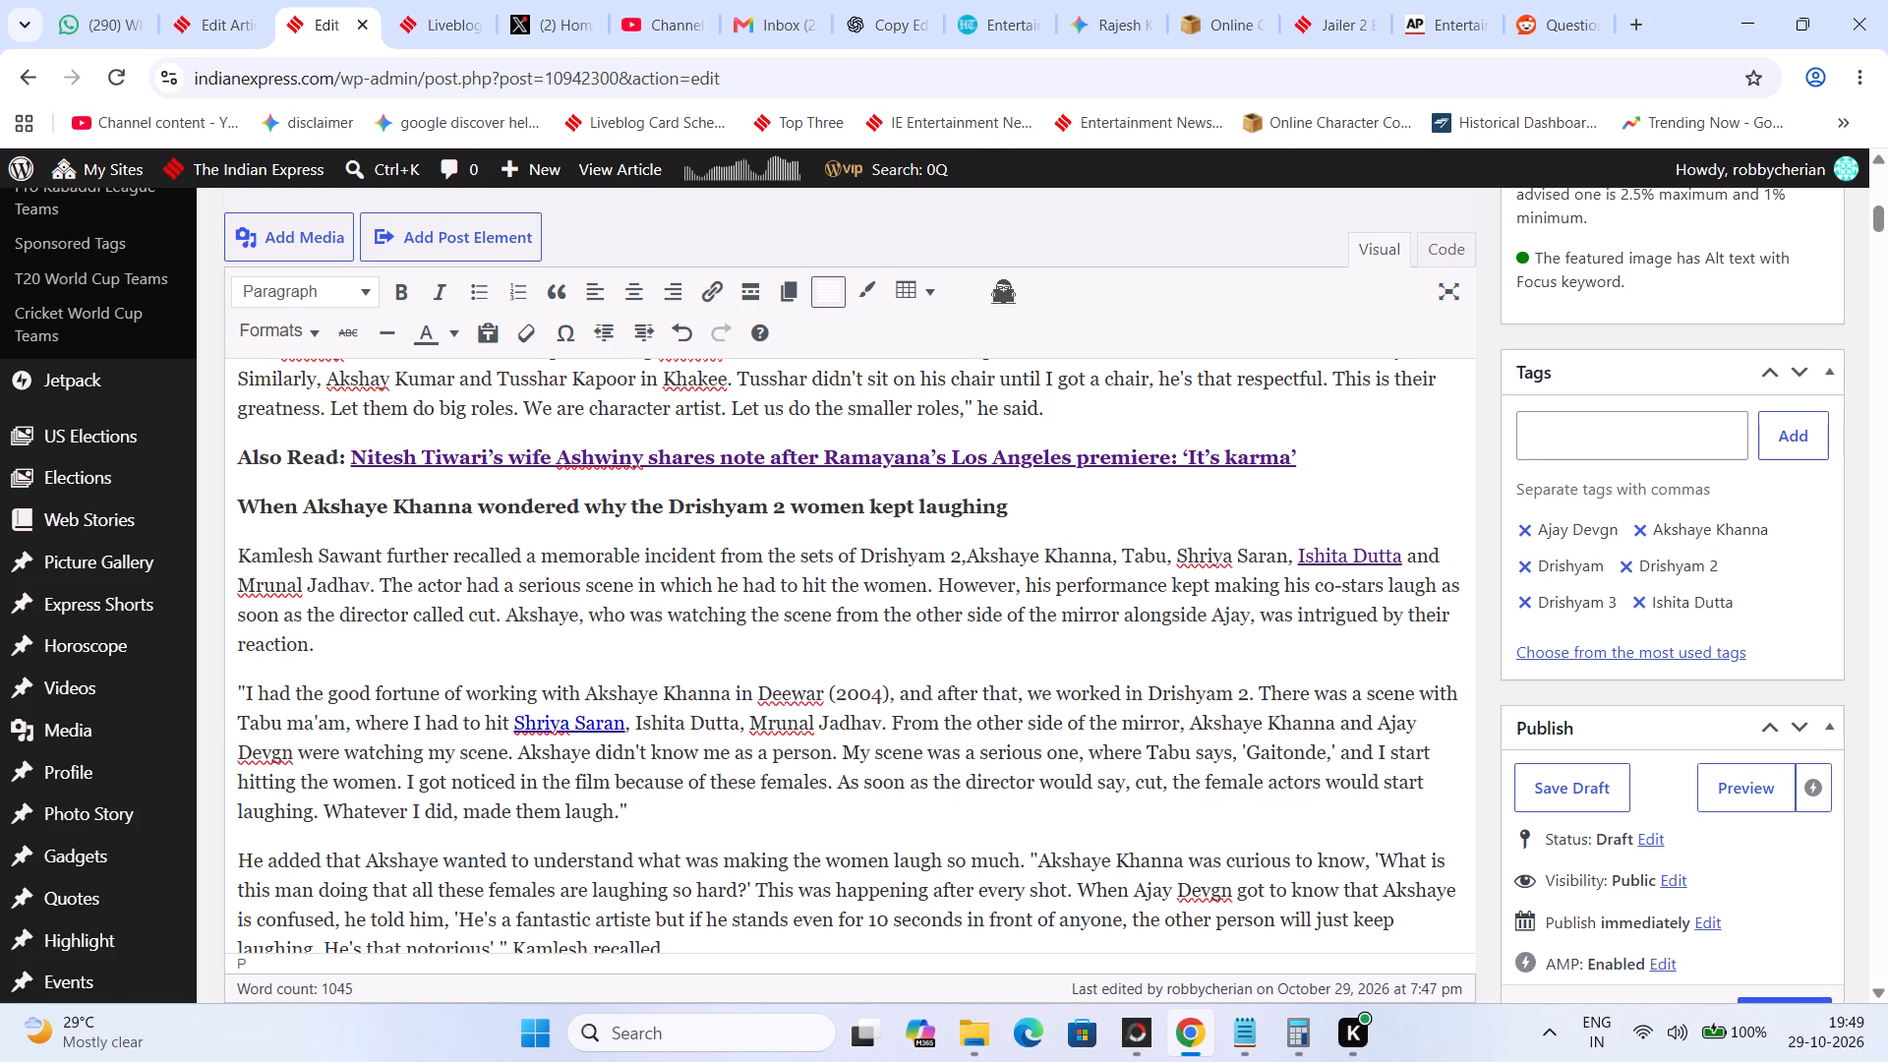
{"action": "key", "text": "BackSpace"}
{"action": "key", "text": "Delete"}
{"action": "key", "text": "Delete"}
{"action": "key", "text": "Delete"}
{"action": "key", "text": "Delete"}
{"action": "key", "text": "Delete"}
{"action": "key", "text": "Delete"}
{"action": "key", "text": "Delete"}
{"action": "key", "text": "Delete"}
{"action": "key", "text": "Delete"}
{"action": "key", "text": "Delete"}
{"action": "key", "text": "Delete"}
{"action": "key", "text": "Delete"}
{"action": "key", "text": "Delete"}
{"action": "key", "text": "Delete"}
{"action": "key", "text": "Delete"}
{"action": "key", "text": "Delete"}
{"action": "key", "text": "Delete"}
{"action": "key", "text": "Delete"}
{"action": "key", "text": "Delete"}
{"action": "key", "text": "Delete"}
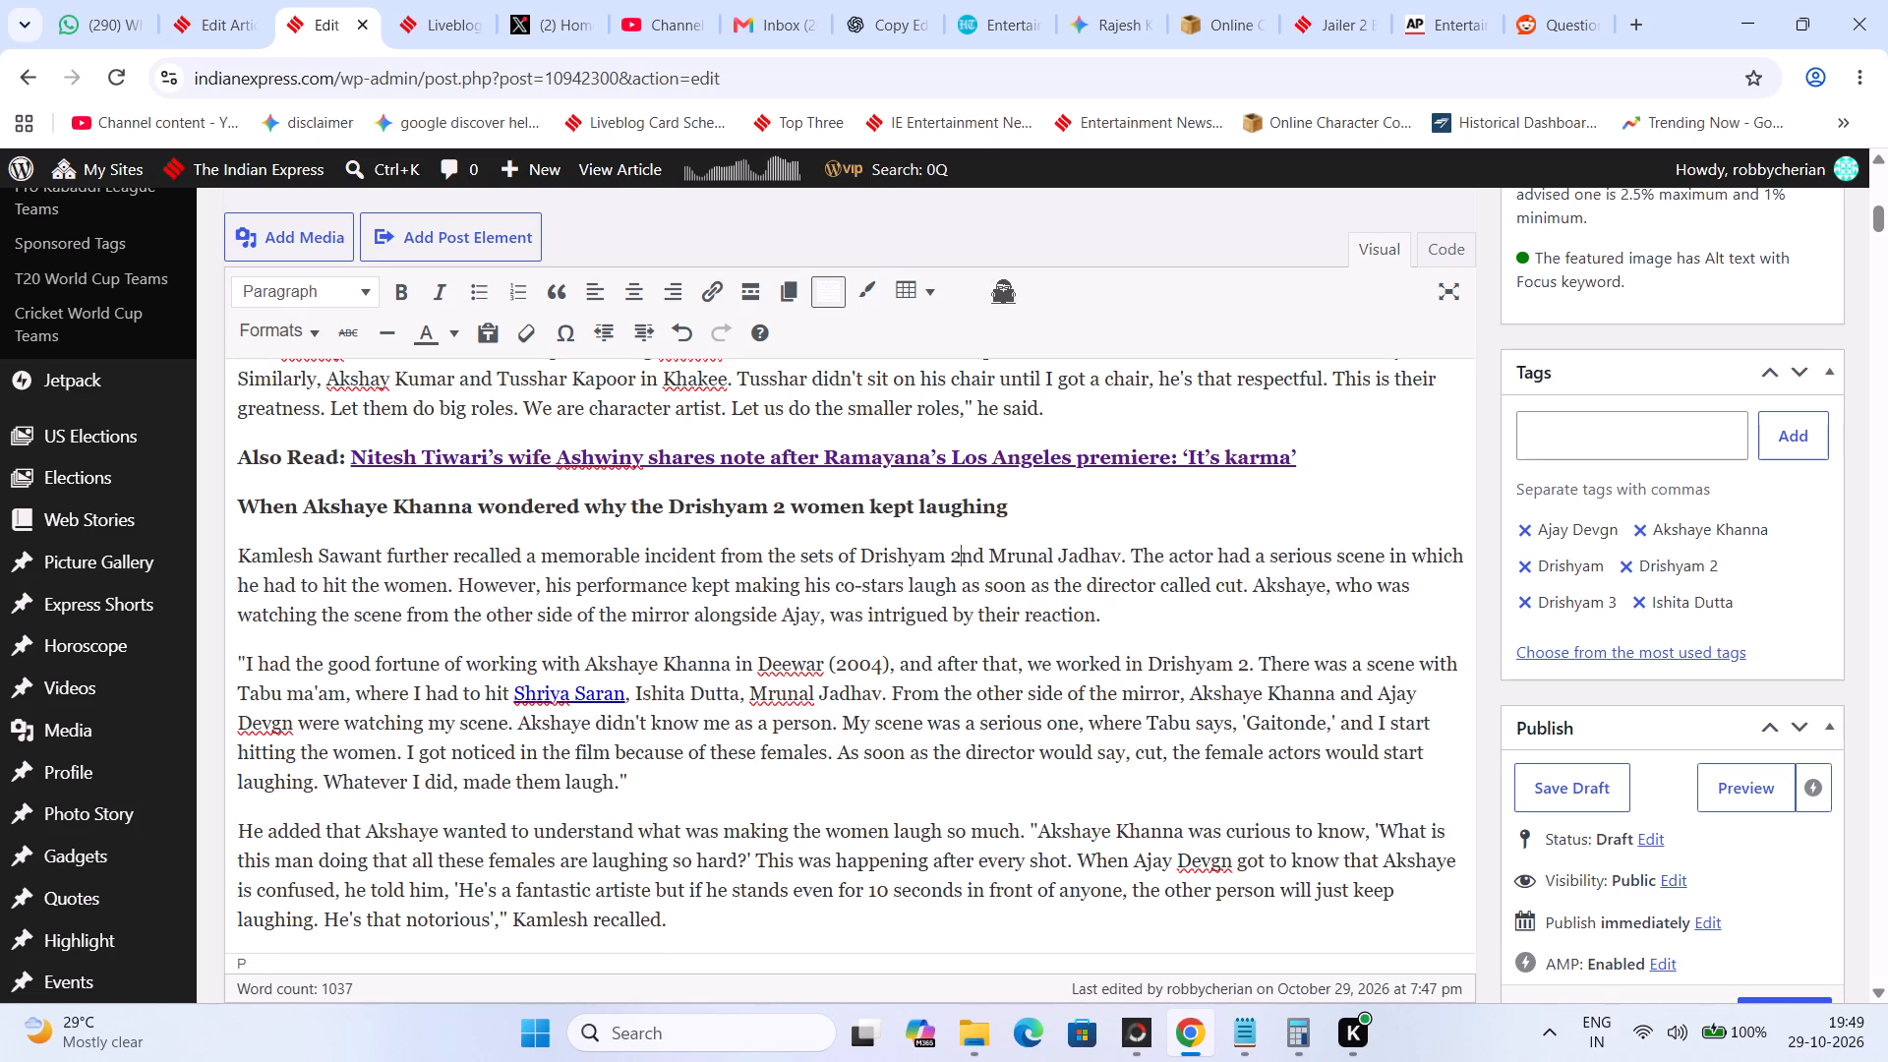
{"action": "key", "text": "Delete"}
In the same paragraph's last sentence, expand the actors' first names to the full names "Akshaye Khanna" and "Ajay Devgn".
{"action": "key", "text": "Right"}
{"action": "key", "text": "Right"}
{"action": "key", "text": "Right"}
{"action": "key", "text": "Right"}
{"action": "key", "text": "Right"}
{"action": "key", "text": "Right"}
{"action": "key", "text": "Right"}
{"action": "key", "text": "Right"}
{"action": "key", "text": "Right"}
{"action": "key", "text": "Right"}
{"action": "key", "text": "Right"}
{"action": "key", "text": "Right"}
{"action": "key", "text": "Right"}
{"action": "key", "text": "Right"}
{"action": "key", "text": "Right"}
{"action": "key", "text": "Right"}
{"action": "key", "text": "Right"}
{"action": "key", "text": "Right"}
{"action": "key", "text": "Right"}
{"action": "key", "text": "Right"}
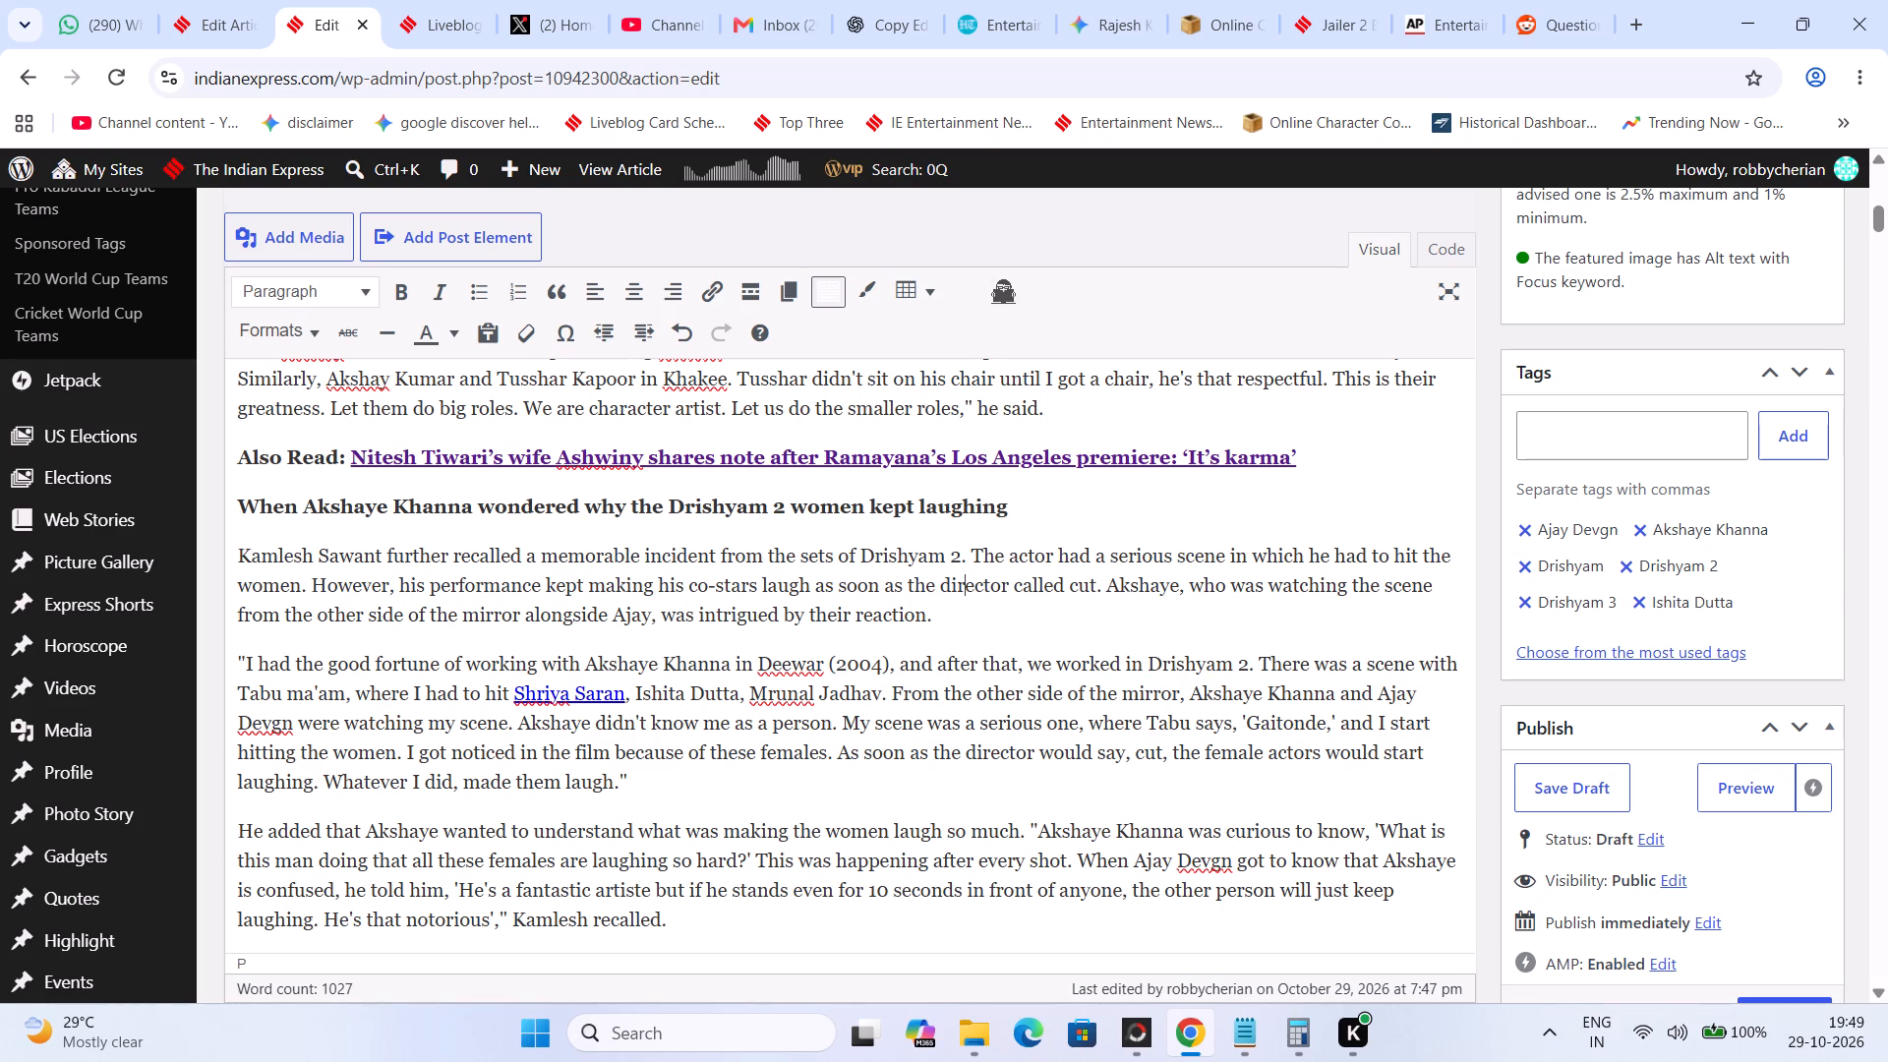
{"action": "key", "text": "Right"}
{"action": "key", "text": "Right"}
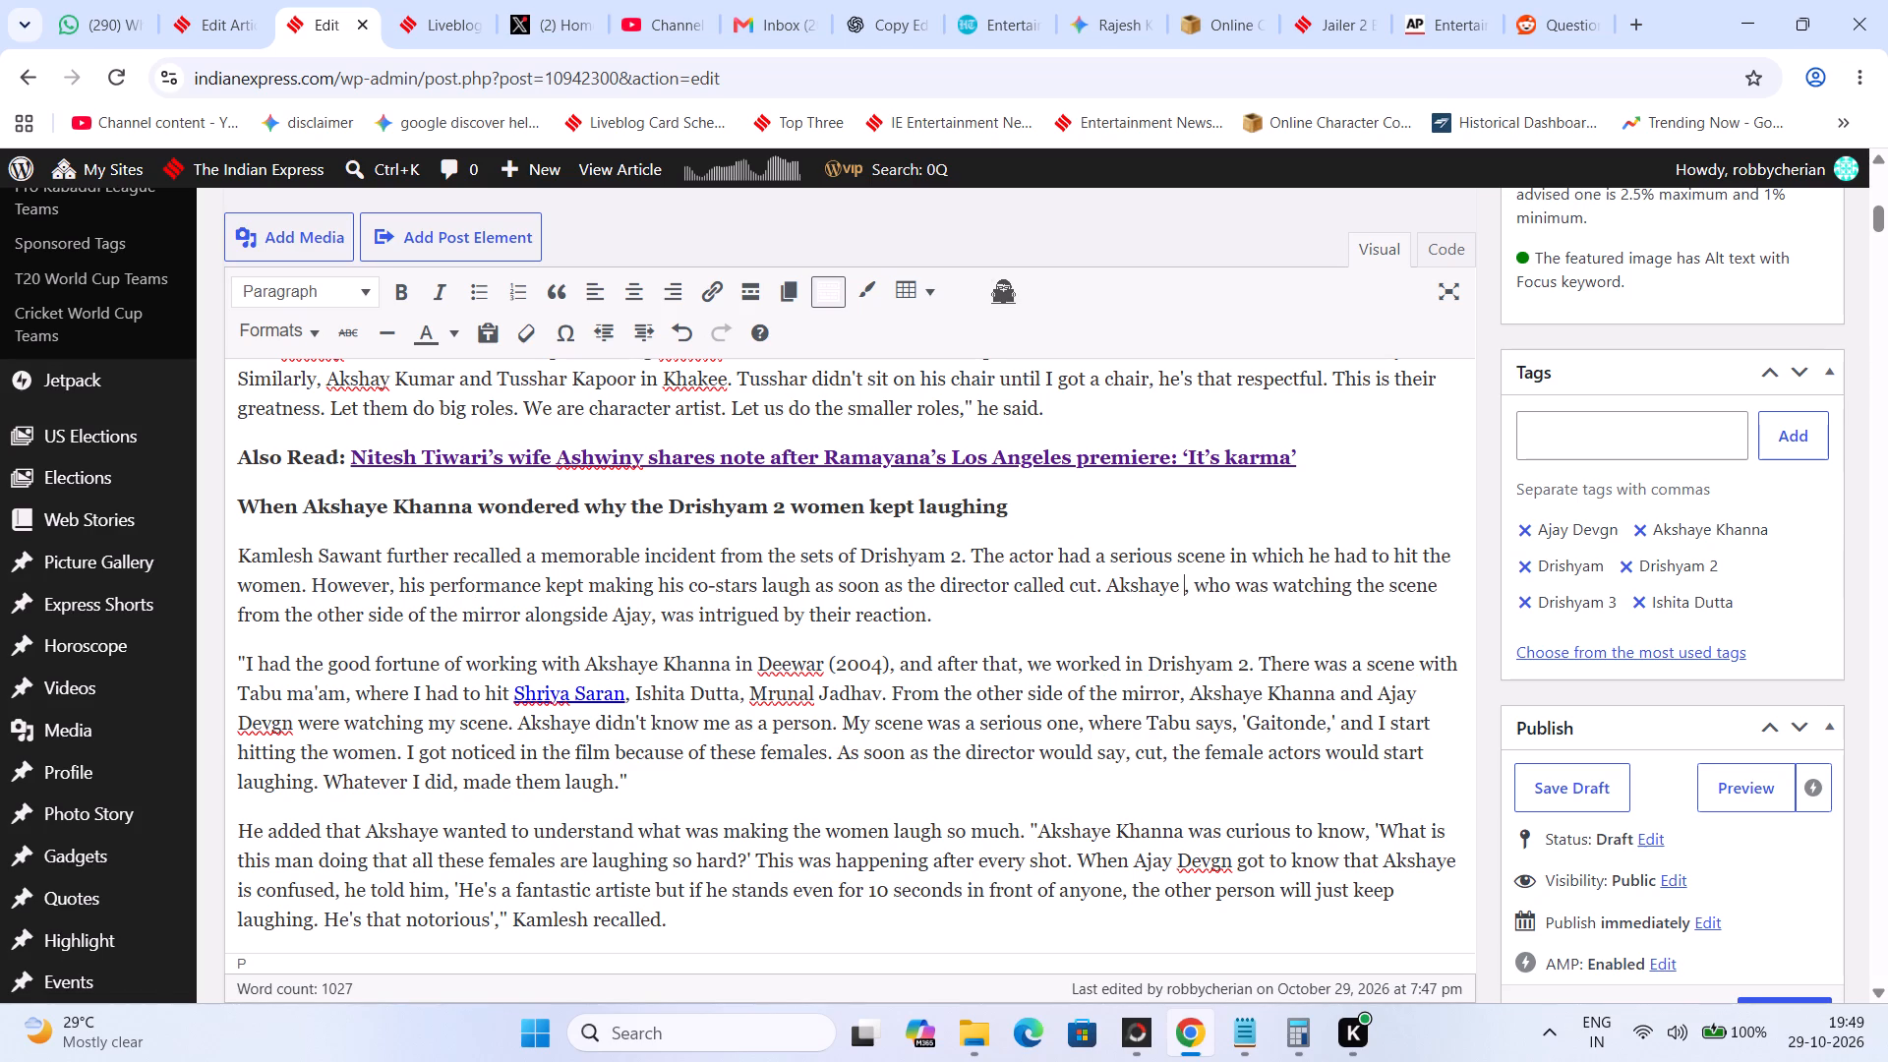
{"action": "key", "text": "Right"}
{"action": "key", "text": "Right"}
{"action": "key", "text": "Right"}
{"action": "key", "text": "Right"}
{"action": "key", "text": "Right"}
{"action": "key", "text": "Right"}
{"action": "key", "text": "Right"}
{"action": "key", "text": "Right"}
{"action": "key", "text": "Right"}
{"action": "key", "text": "Right"}
{"action": "key", "text": "Right"}
{"action": "key", "text": "Right"}
{"action": "key", "text": "Right"}
{"action": "key", "text": "Right"}
{"action": "key", "text": "Right"}
{"action": "key", "text": "Right"}
{"action": "key", "text": "Right"}
{"action": "key", "text": "Right"}
{"action": "key", "text": "Right"}
{"action": "key", "text": "Right"}
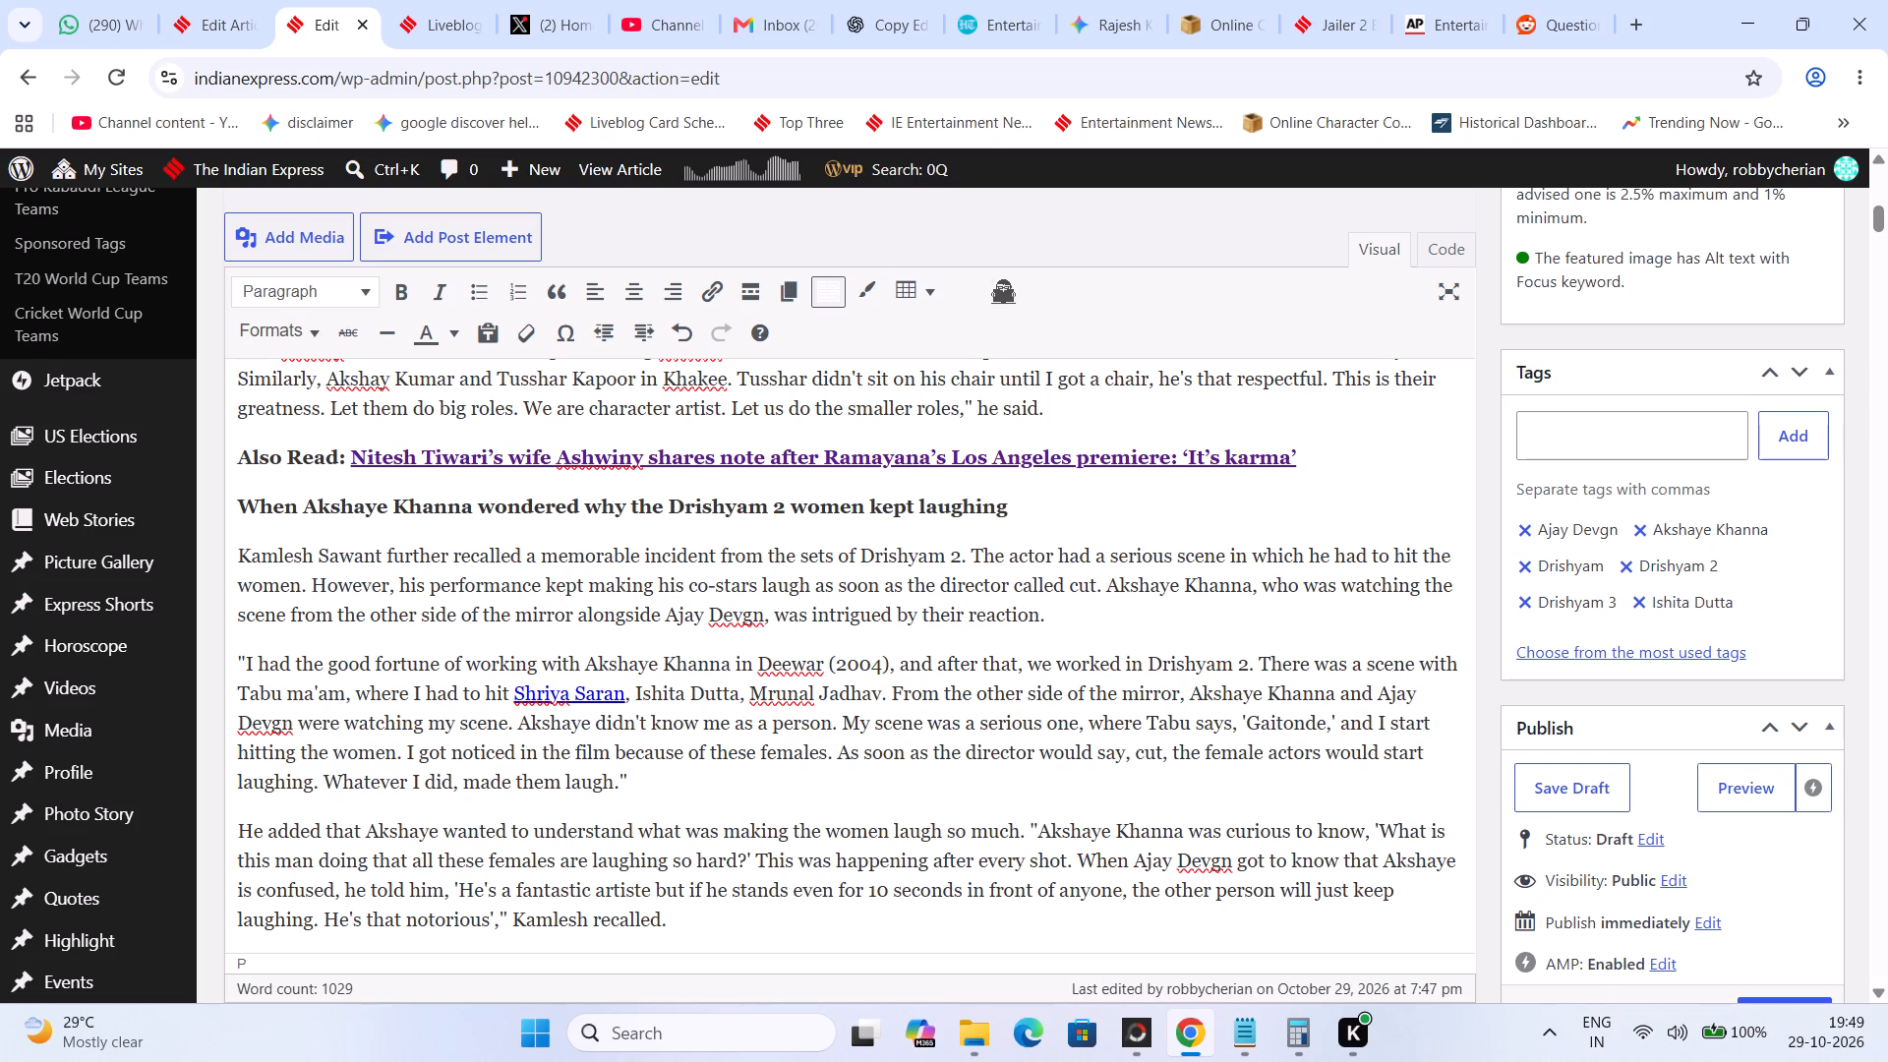
Proofread the rest of the article, through the closing section on Ishita Dutta and the accidental slap.
{"action": "scroll", "coordinate": [895, 640], "scroll_direction": "down", "scroll_amount": 1}
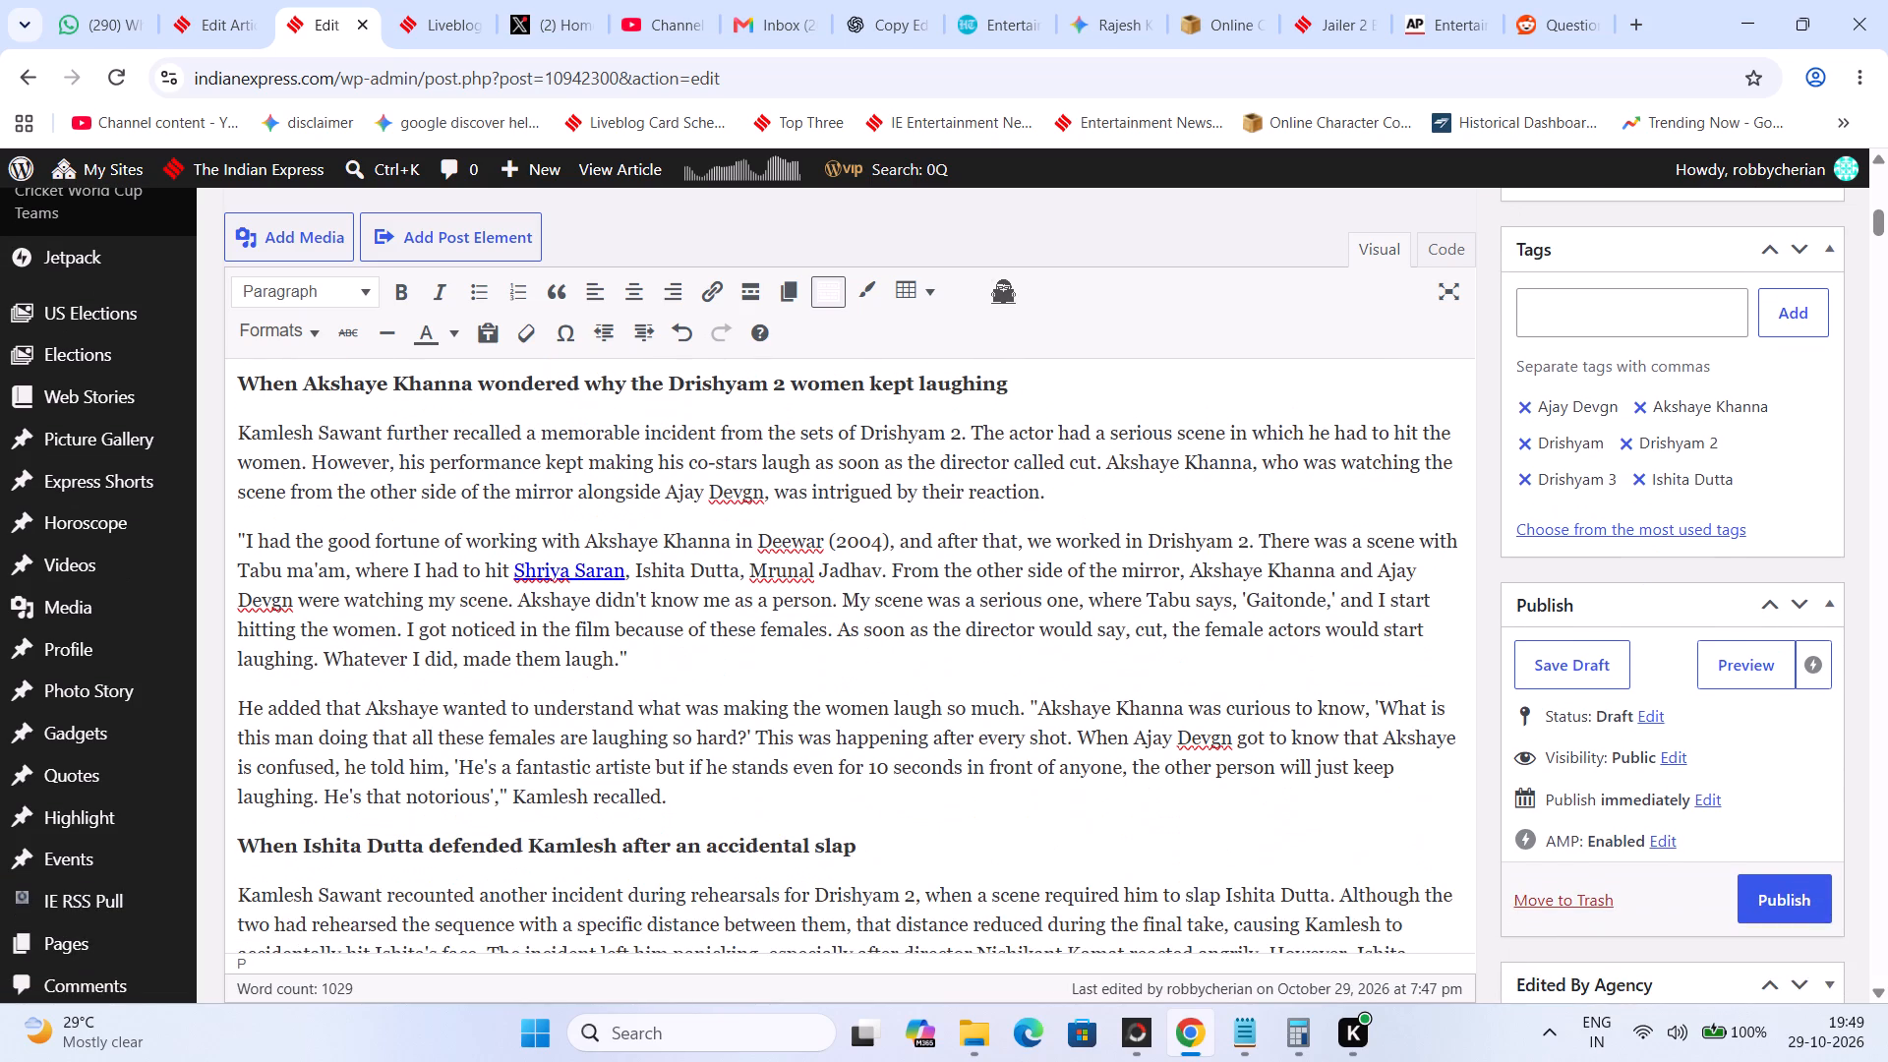
{"action": "scroll", "coordinate": [894, 639], "scroll_direction": "down", "scroll_amount": 2}
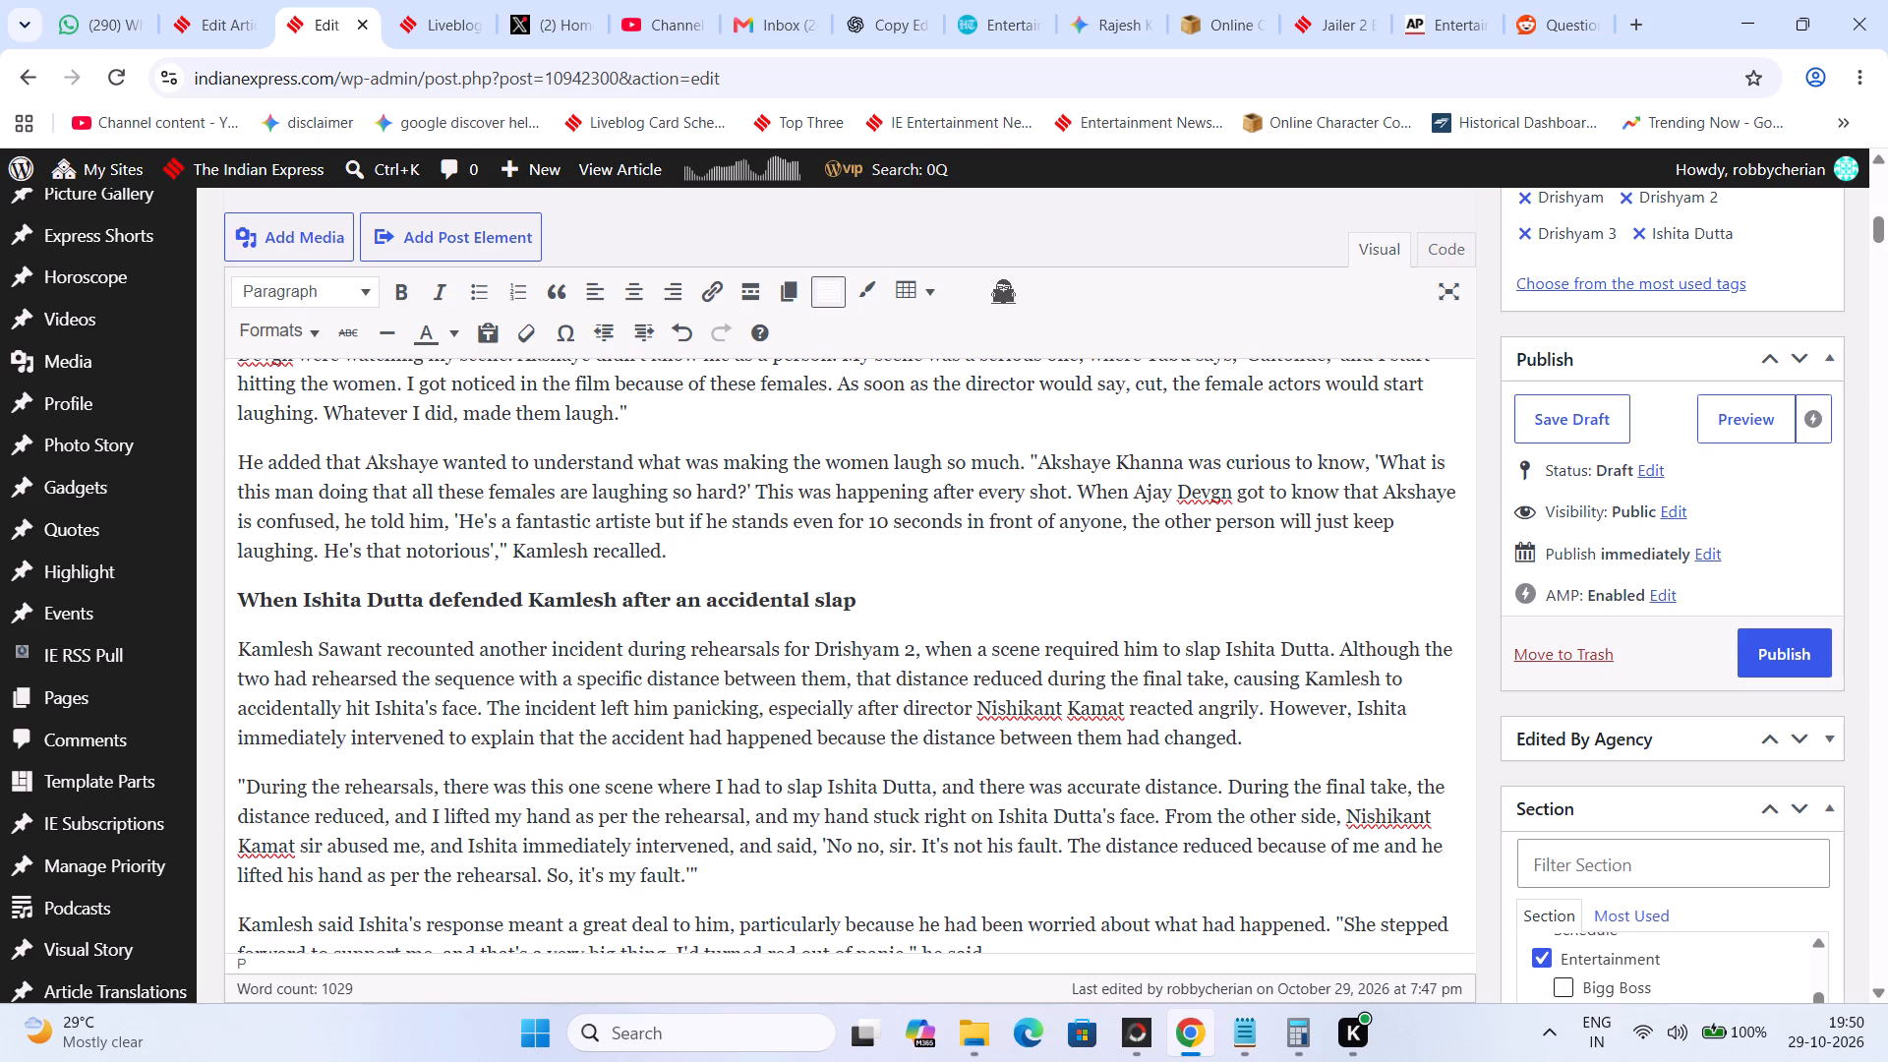
{"action": "scroll", "coordinate": [895, 639], "scroll_direction": "down", "scroll_amount": 2}
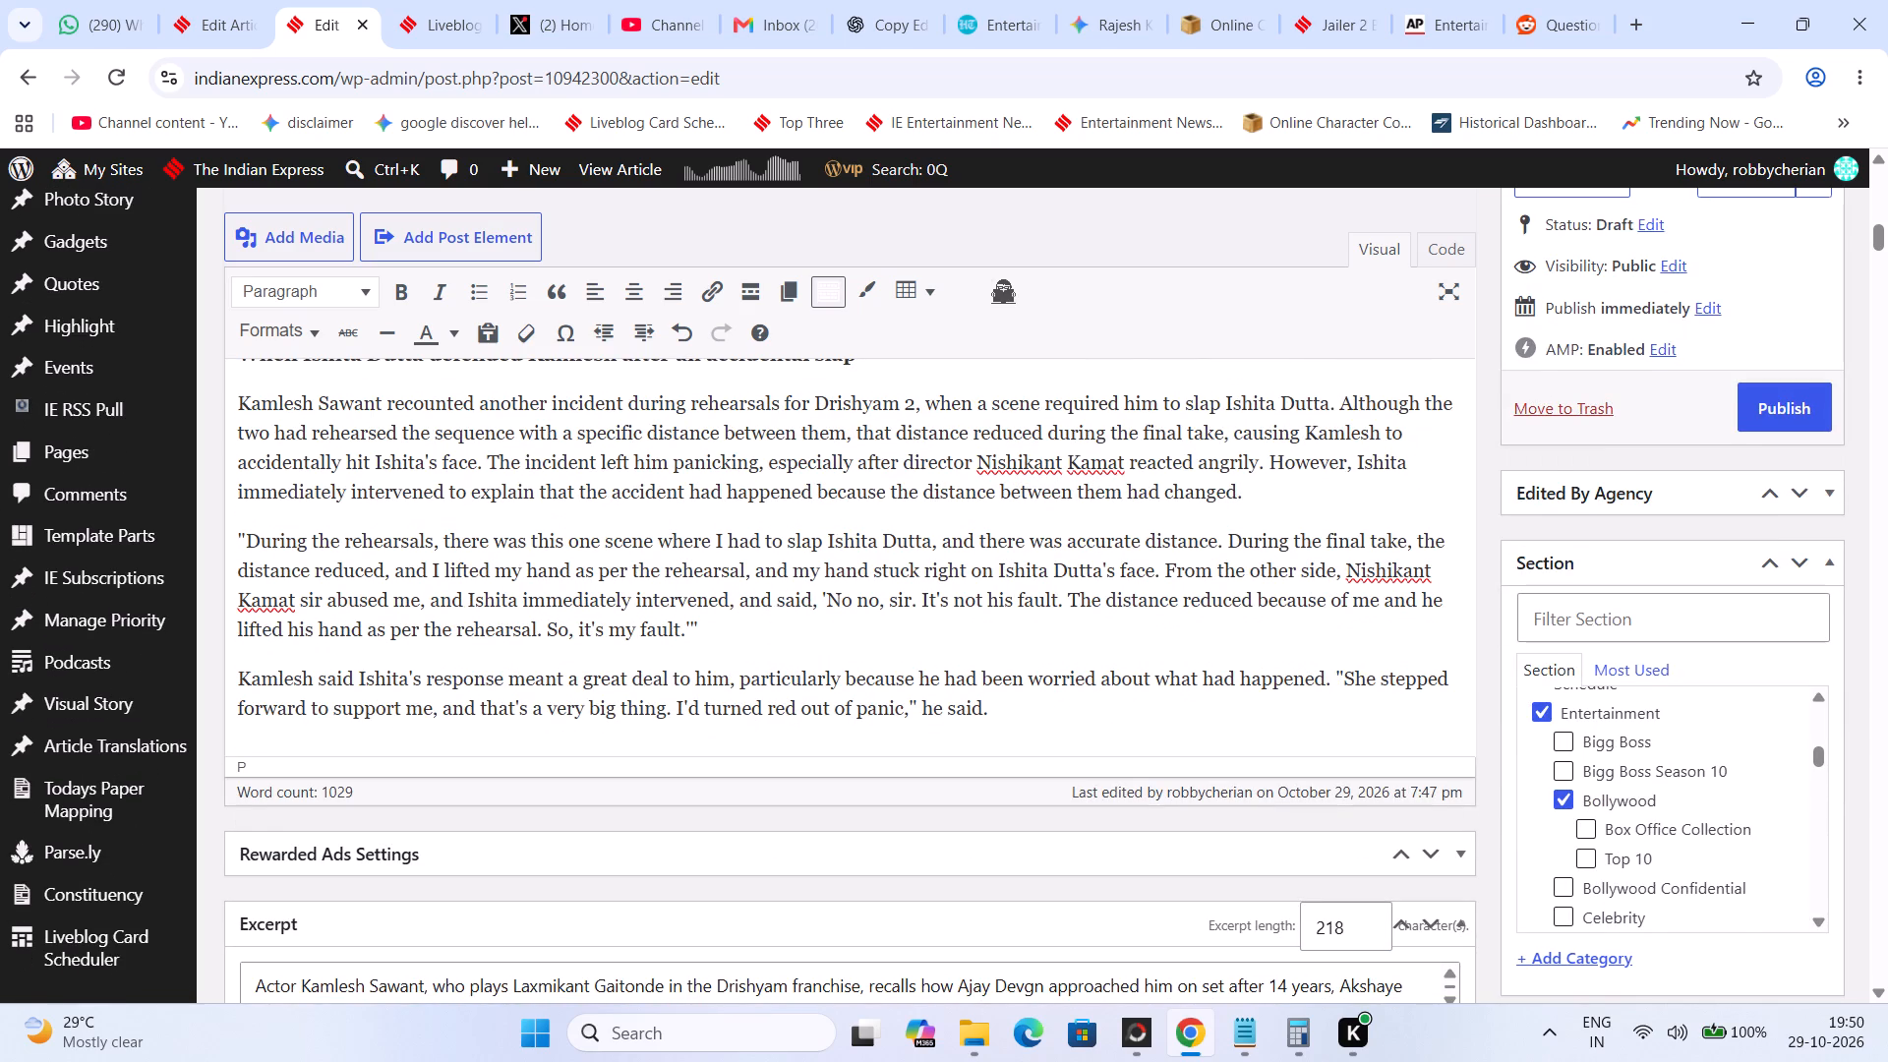
{"action": "scroll", "coordinate": [907, 656], "scroll_direction": "down", "scroll_amount": 2}
{"action": "scroll", "coordinate": [907, 656], "scroll_direction": "up", "scroll_amount": 4}
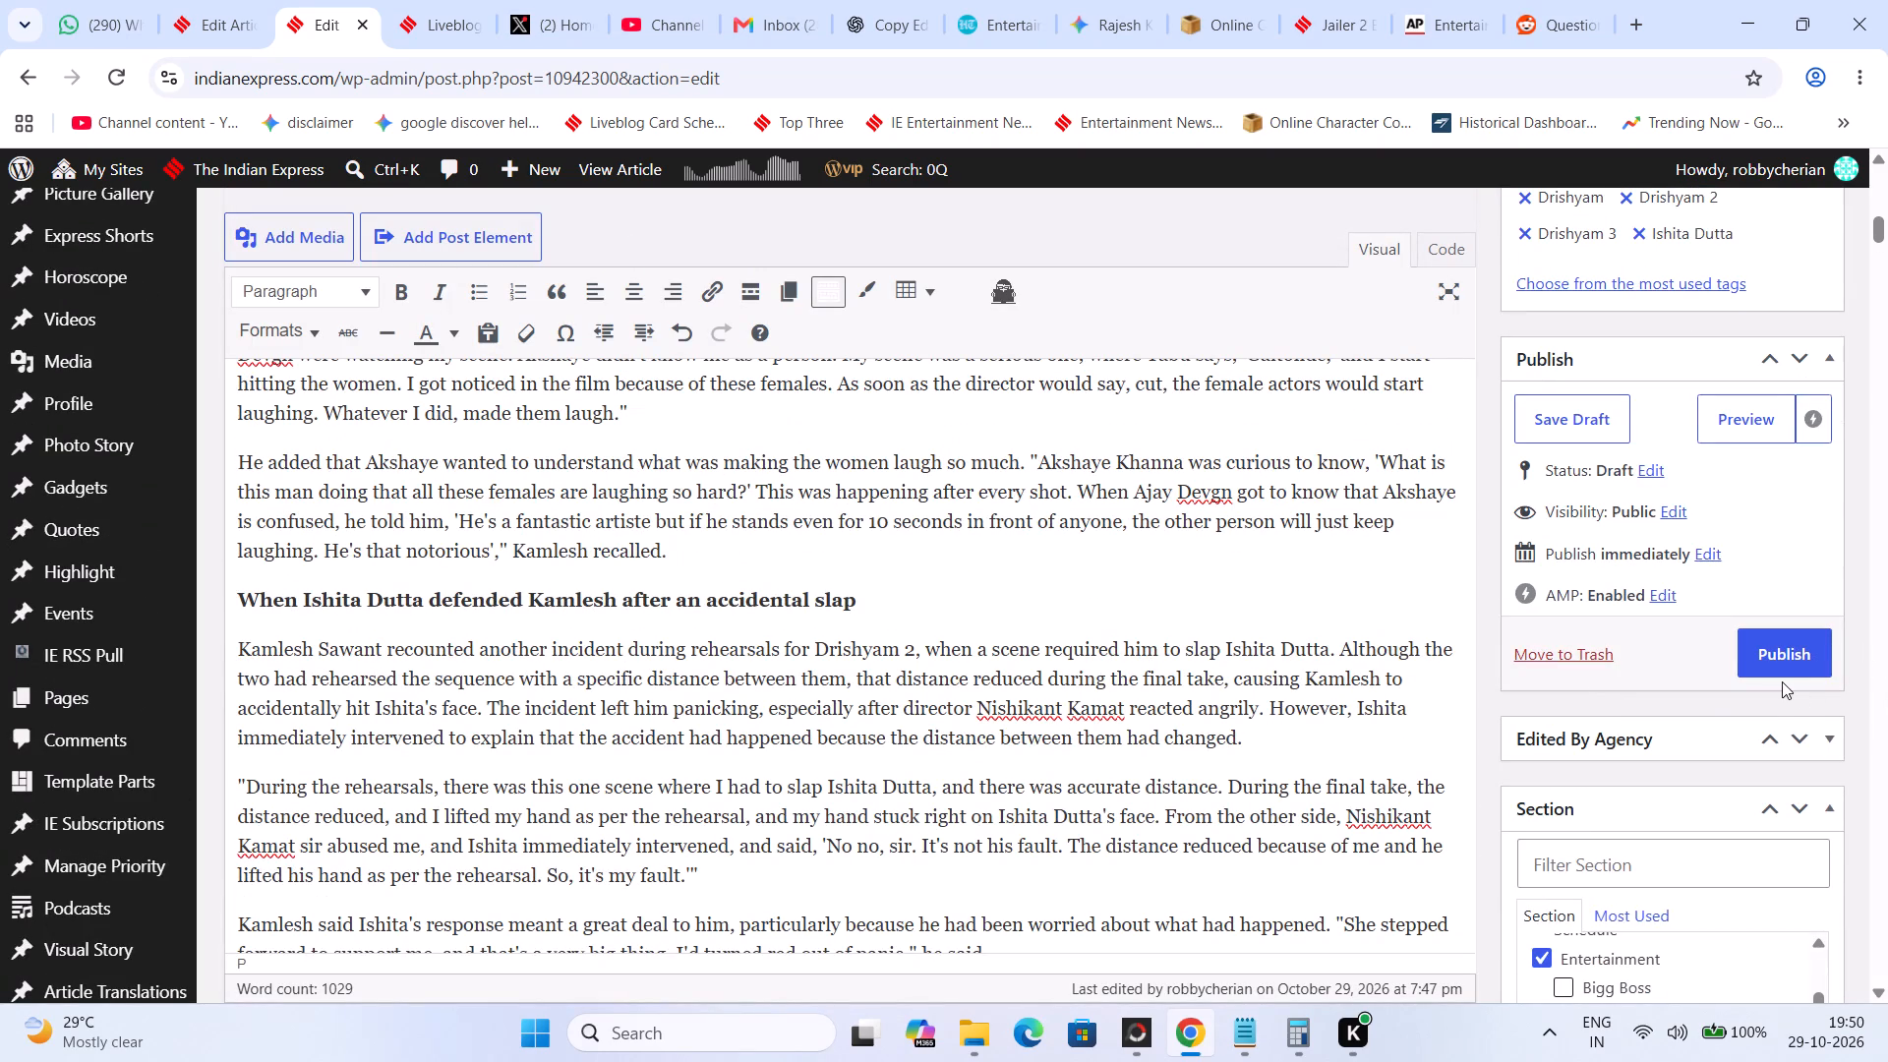
Check the alt text, title and caption of the Kamlesh Sawant and Ishita Dutta still, and set it as the featured image.
{"action": "left_click", "coordinate": [1887, 775]}
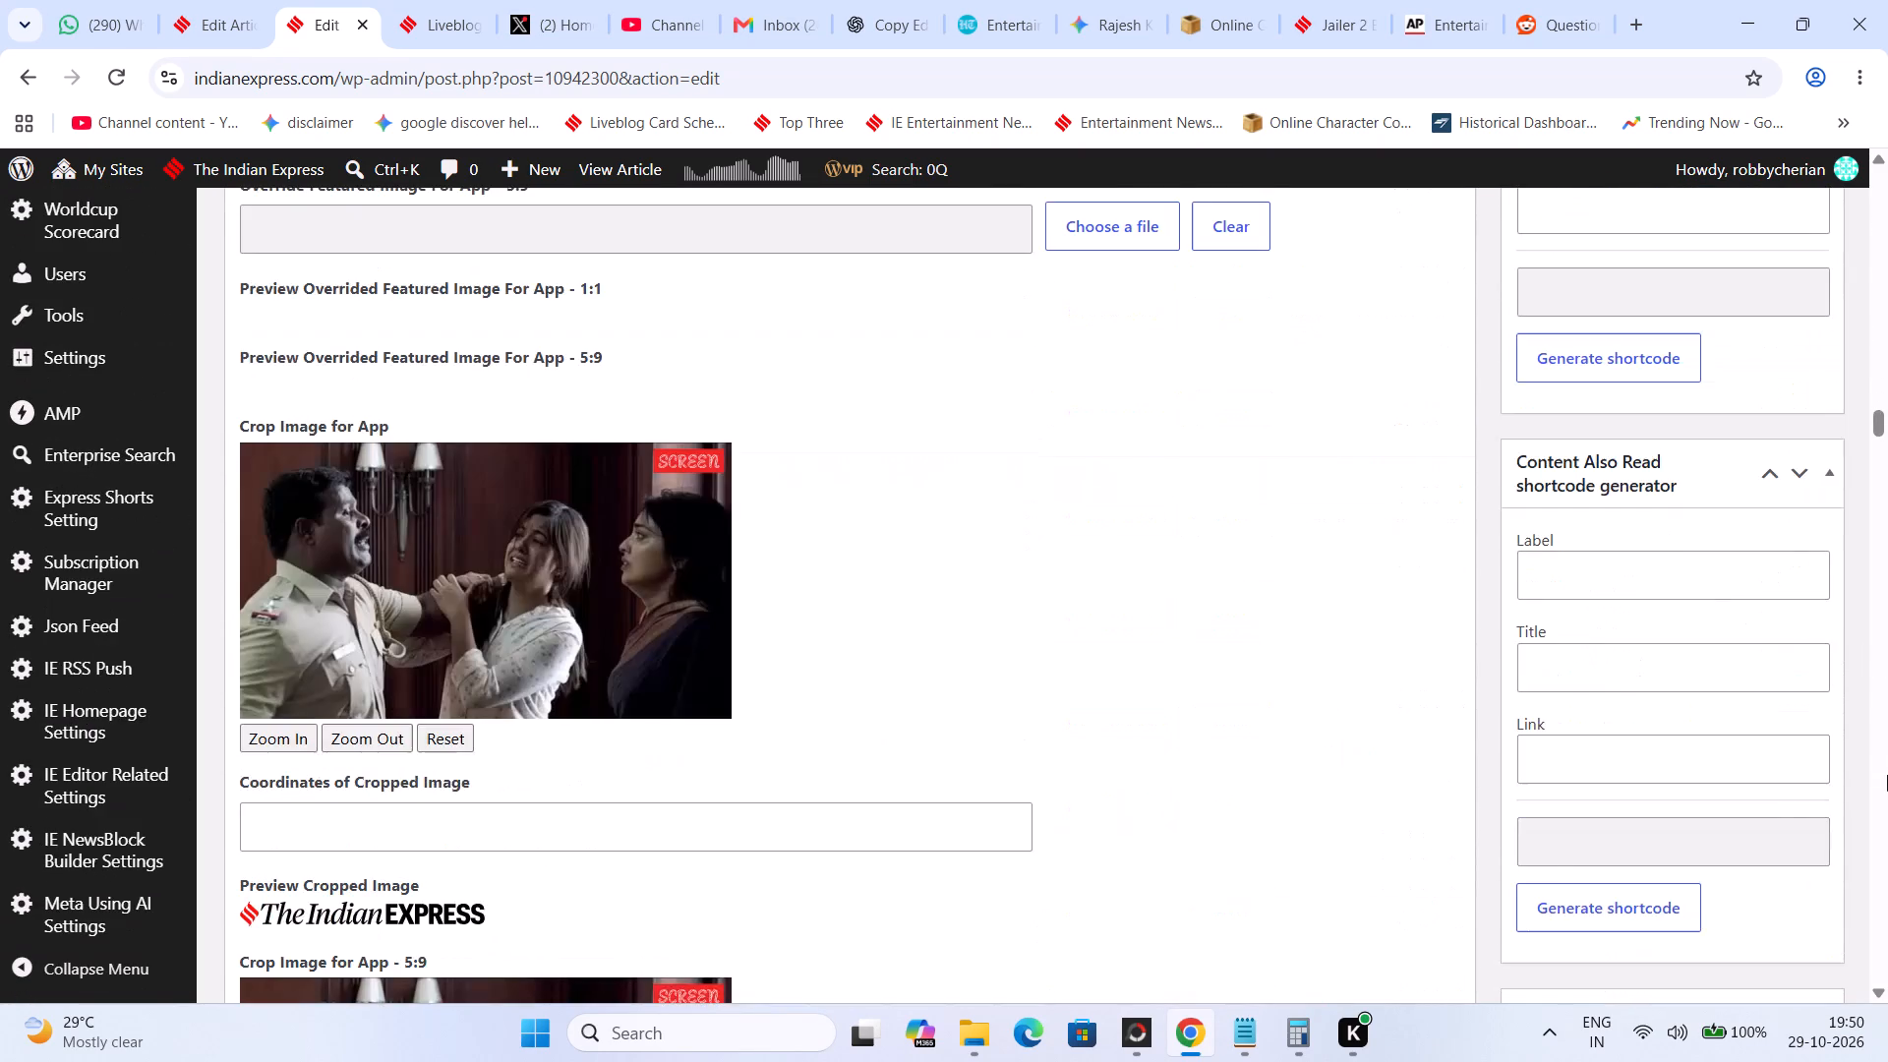
{"action": "double_click", "coordinate": [1887, 775]}
{"action": "scroll", "coordinate": [1887, 775], "scroll_direction": "up", "scroll_amount": 1}
{"action": "left_click", "coordinate": [1887, 484]}
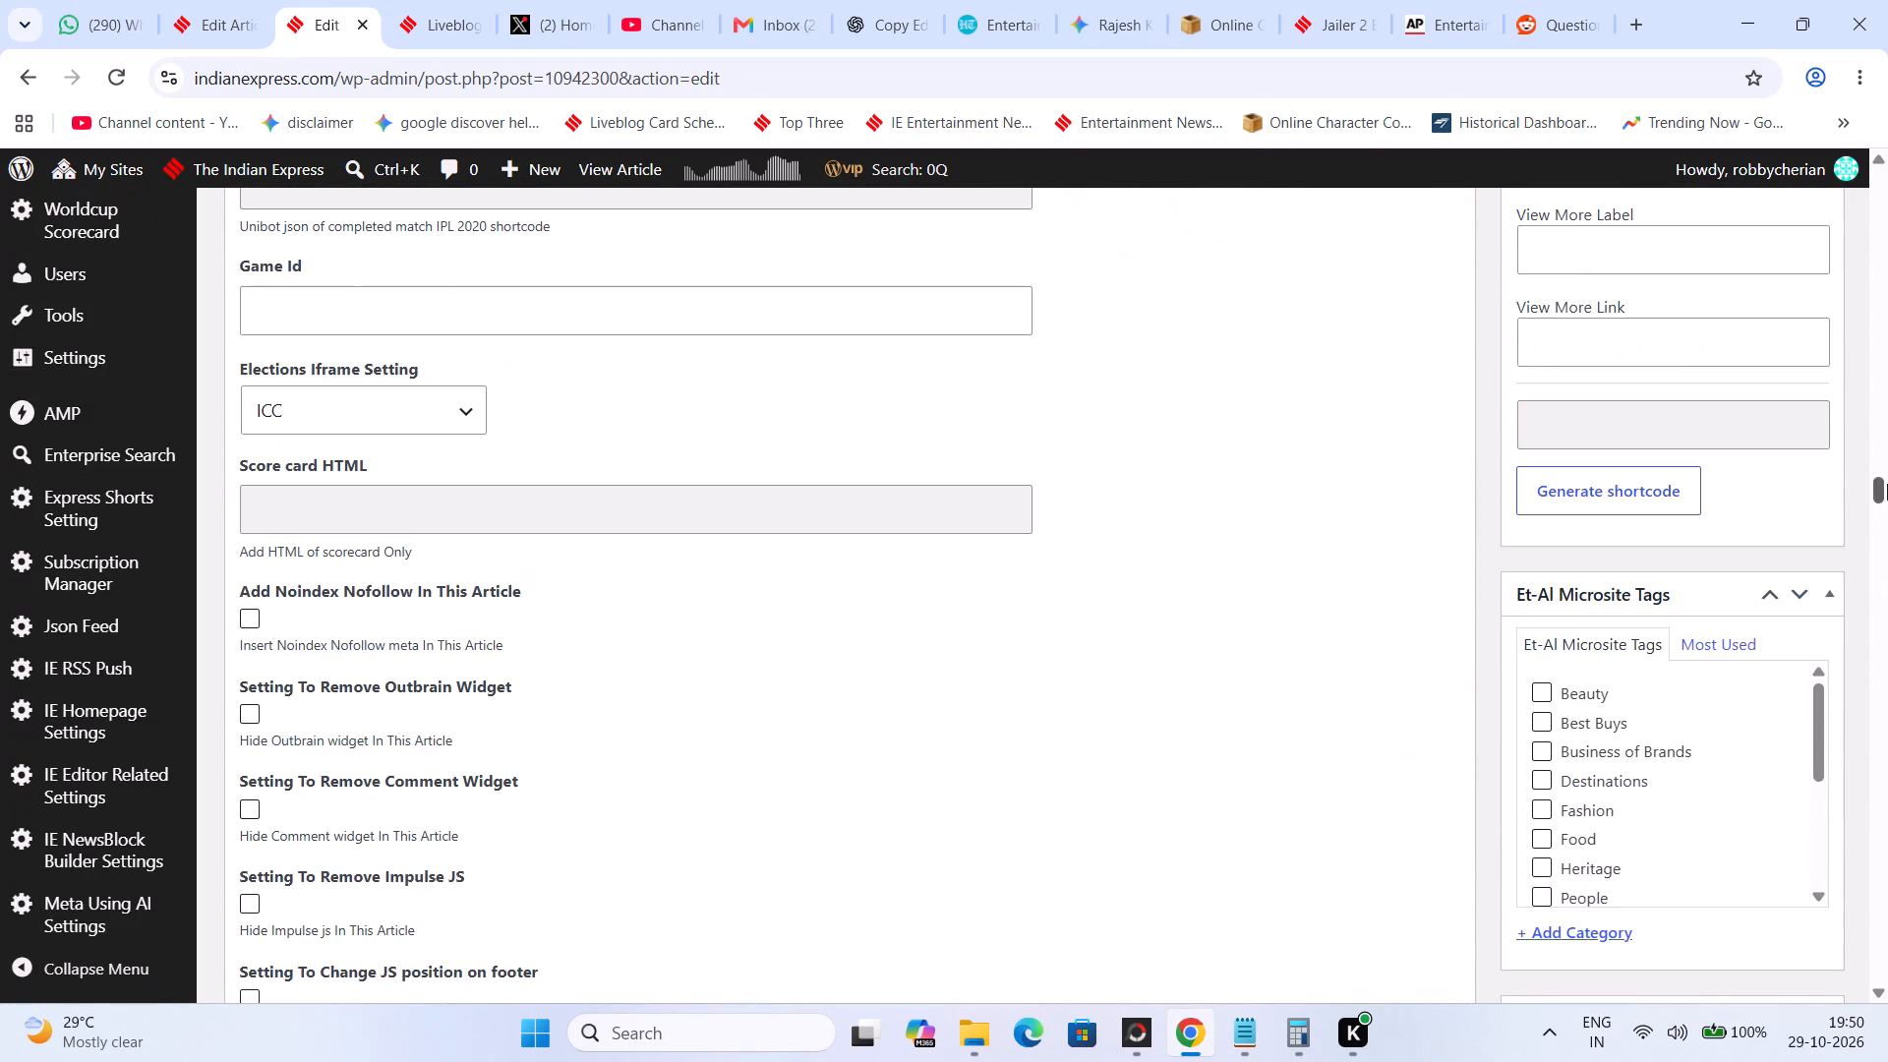
{"action": "left_click_drag", "start_coordinate": [1887, 484], "coordinate": [1873, 441]}
{"action": "left_click", "coordinate": [1576, 489]}
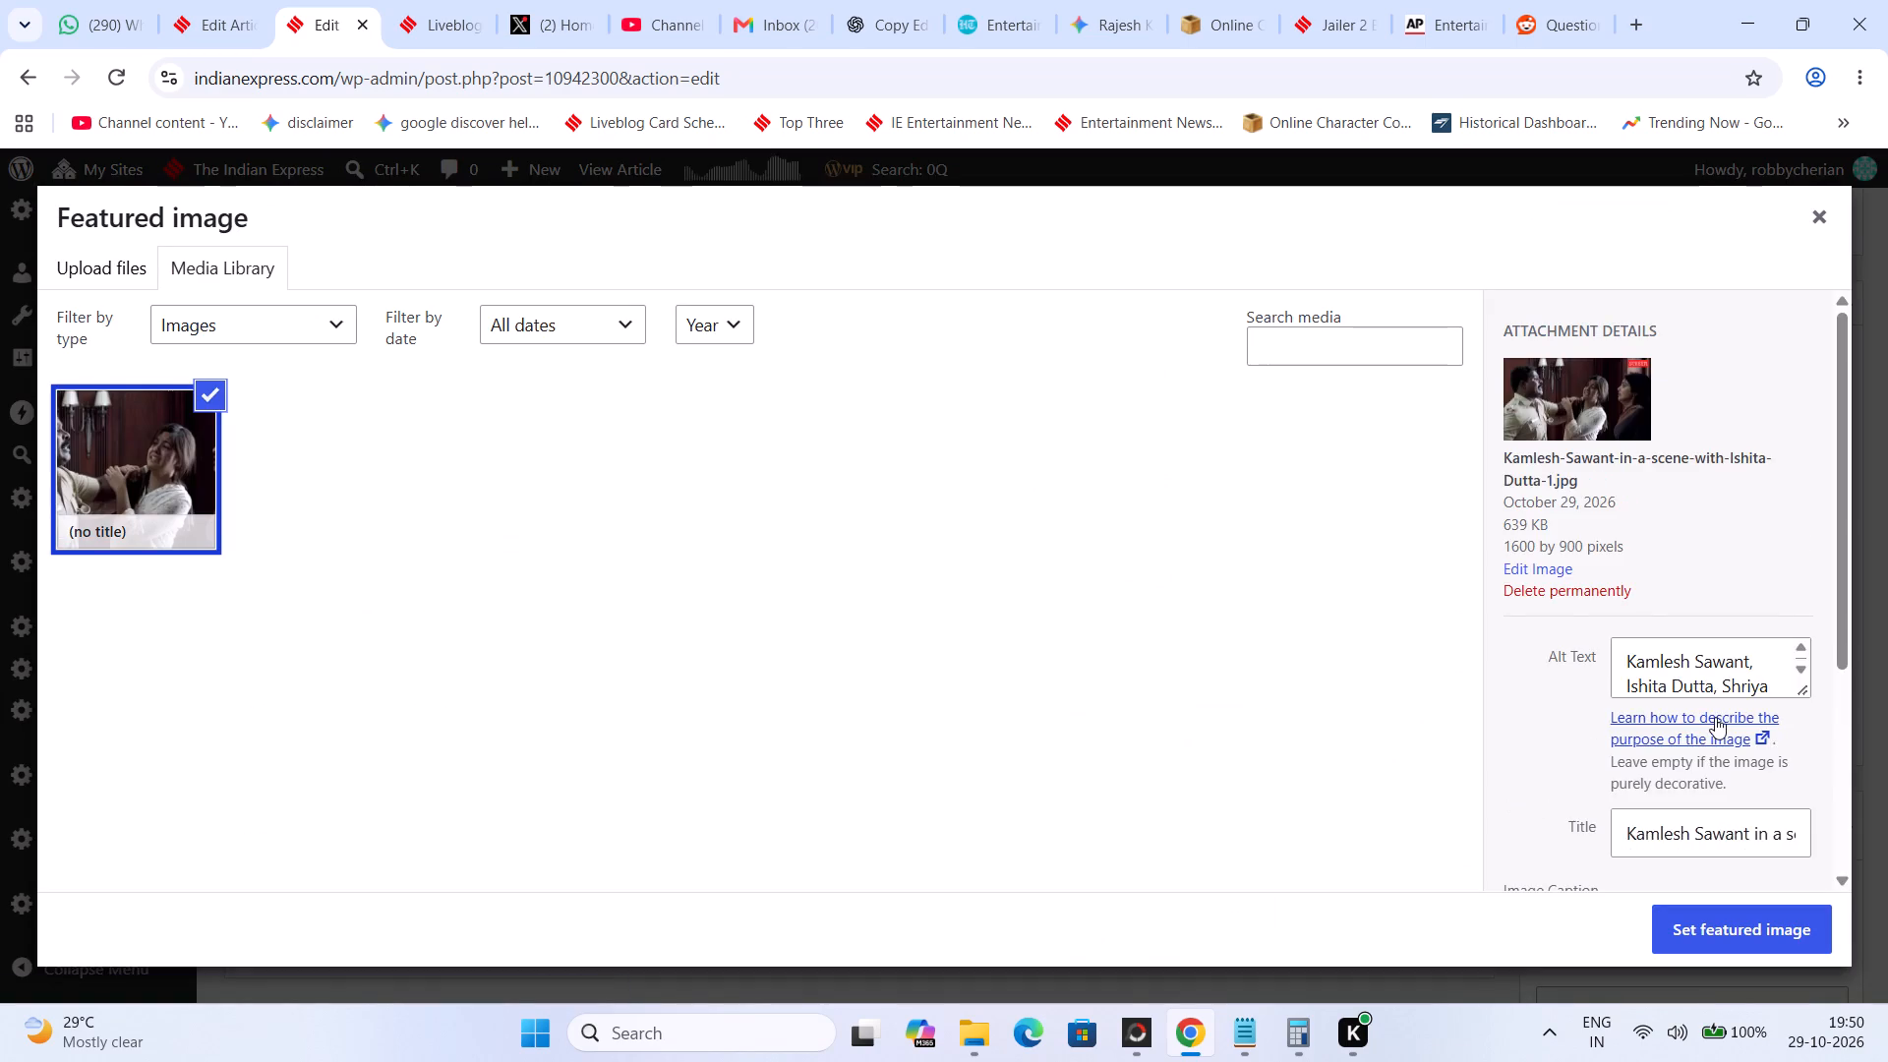
{"action": "scroll", "coordinate": [1715, 717], "scroll_direction": "down", "scroll_amount": 4}
{"action": "scroll", "coordinate": [1727, 627], "scroll_direction": "down", "scroll_amount": 2}
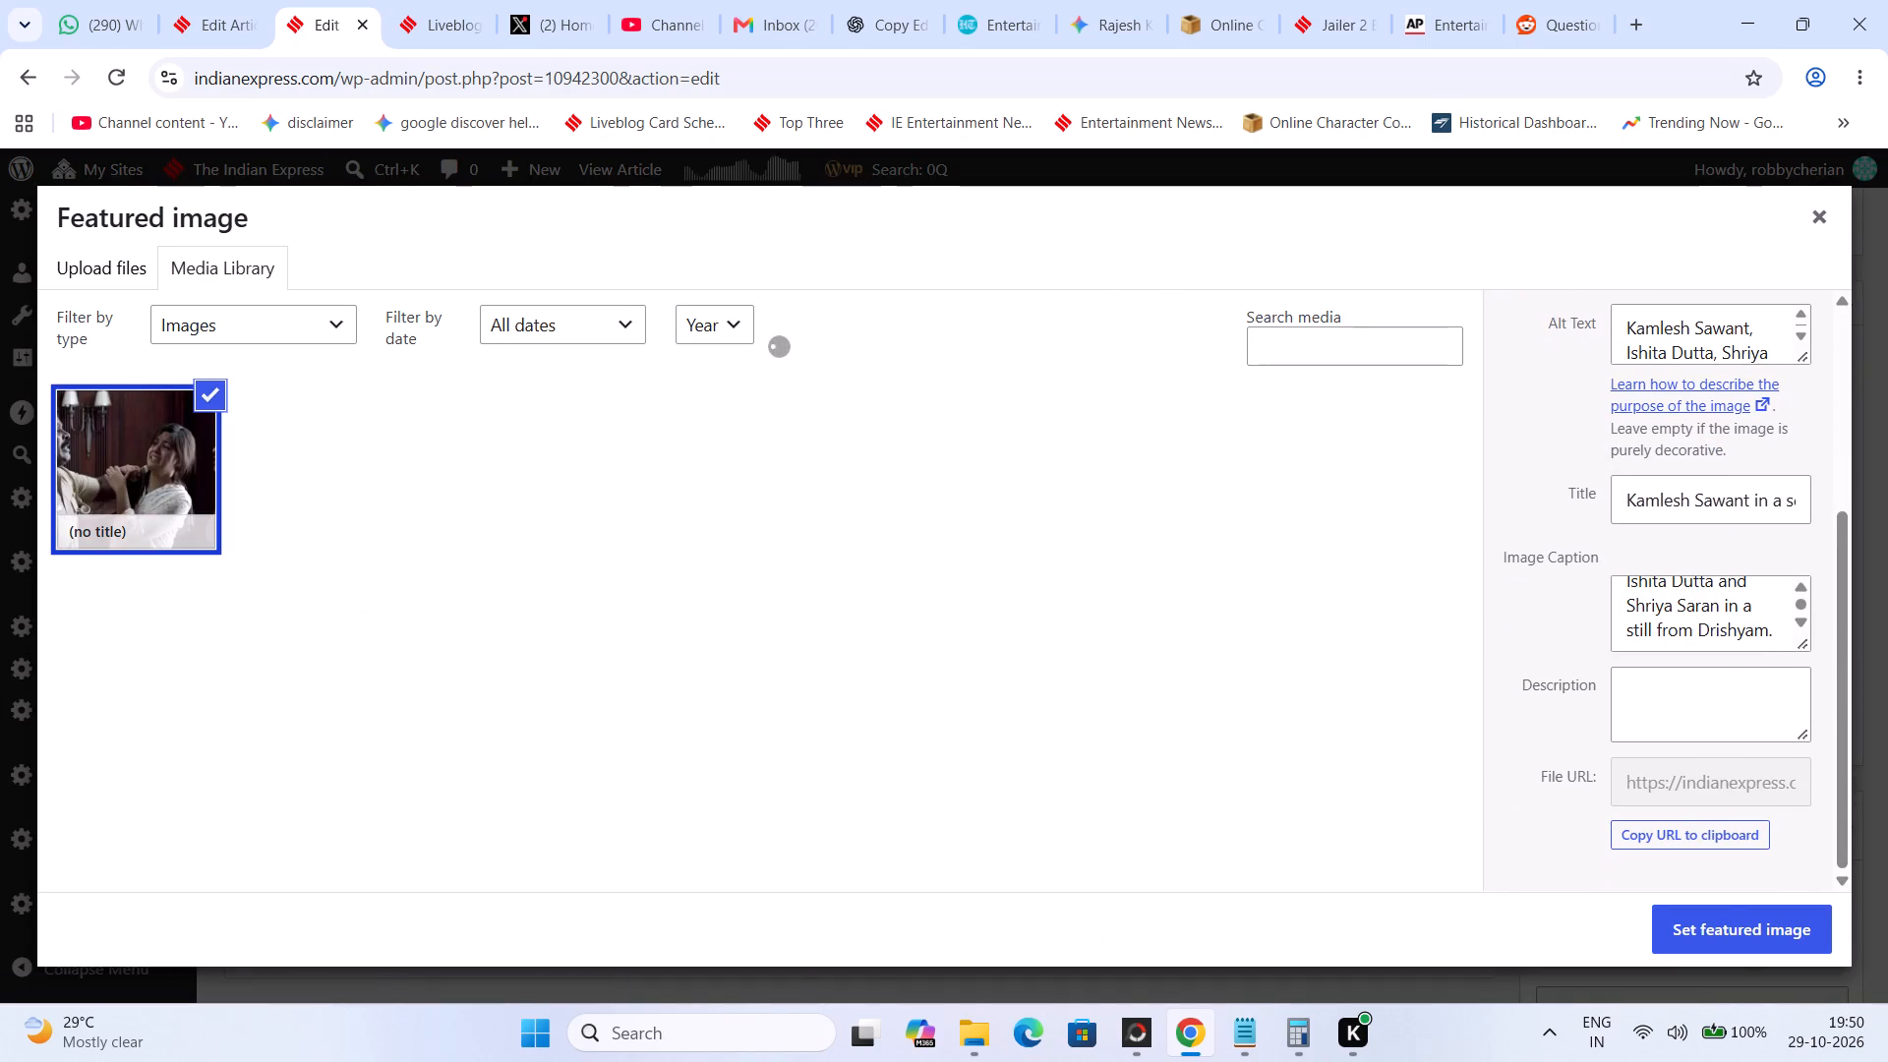
{"action": "left_click", "coordinate": [1763, 914]}
{"action": "left_click_drag", "start_coordinate": [1887, 435], "coordinate": [1887, 293]}
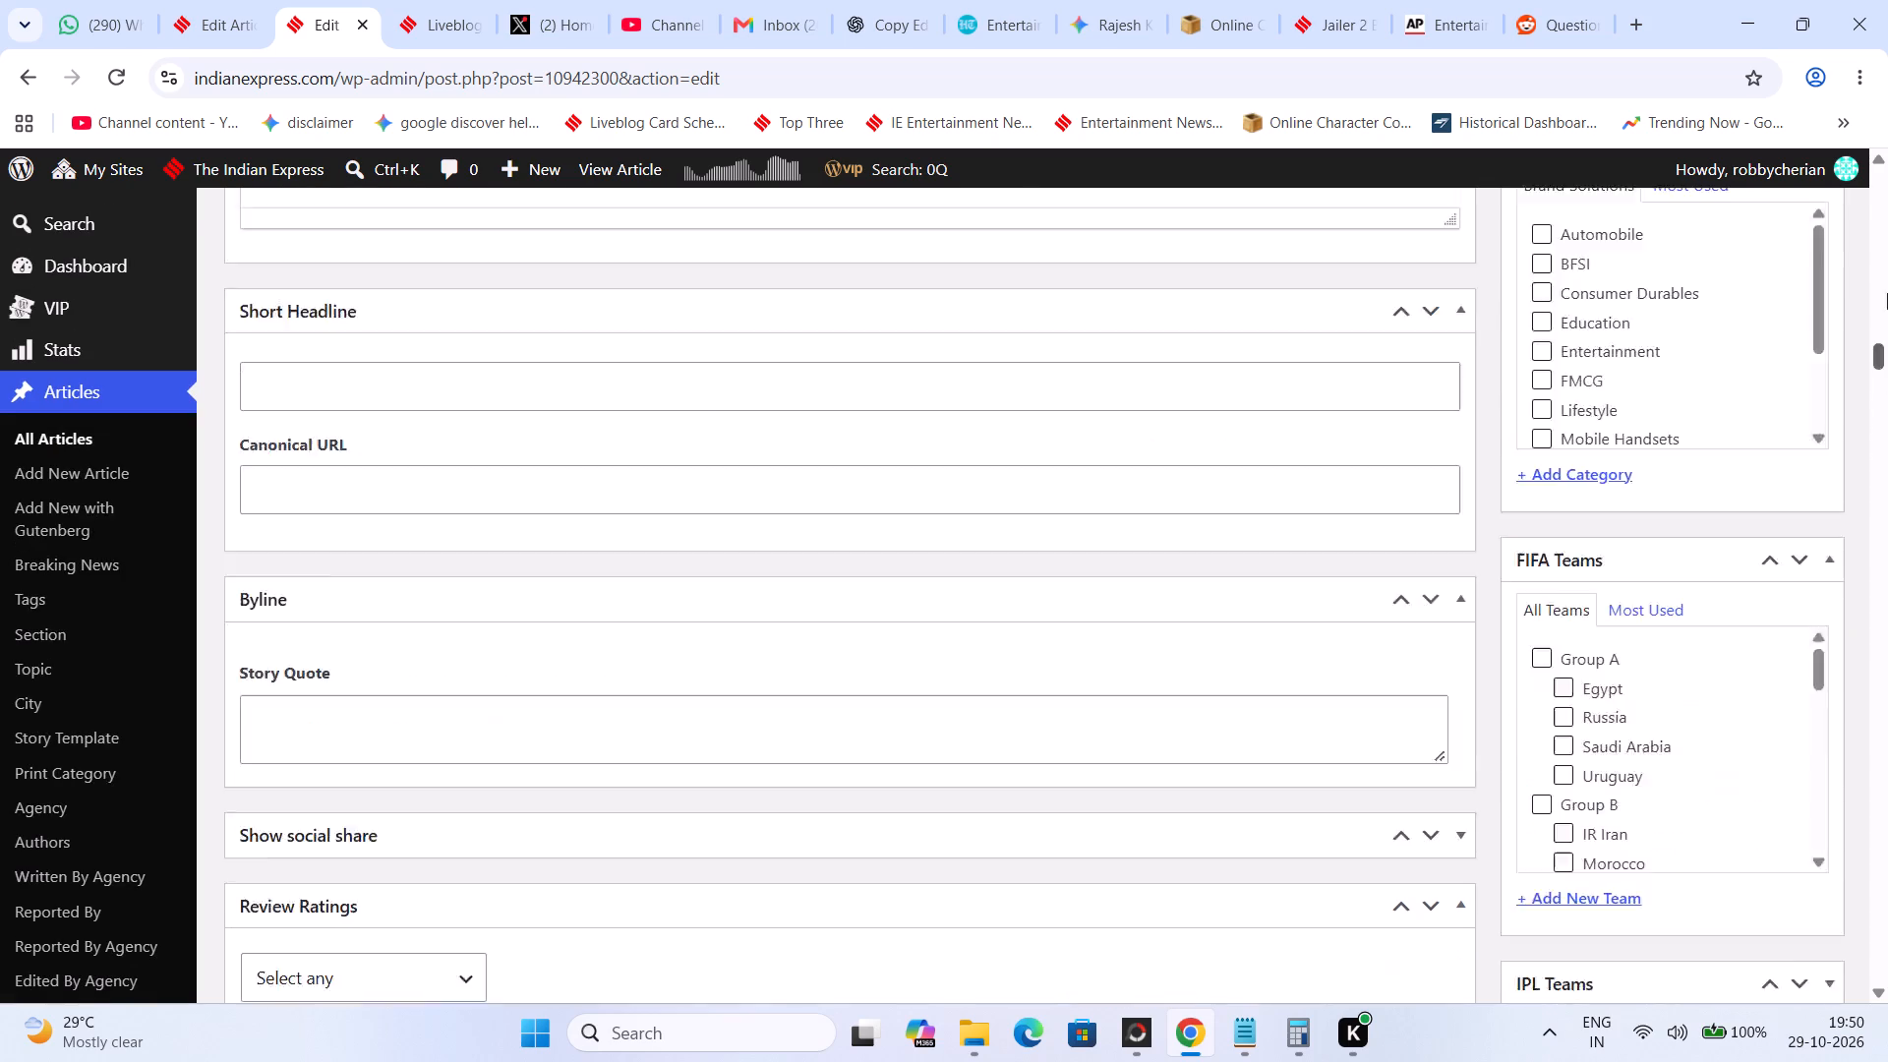
{"action": "left_click_drag", "start_coordinate": [1887, 293], "coordinate": [1887, 156]}
{"action": "double_click", "coordinate": [1887, 601]}
{"action": "left_click", "coordinate": [1808, 640]}
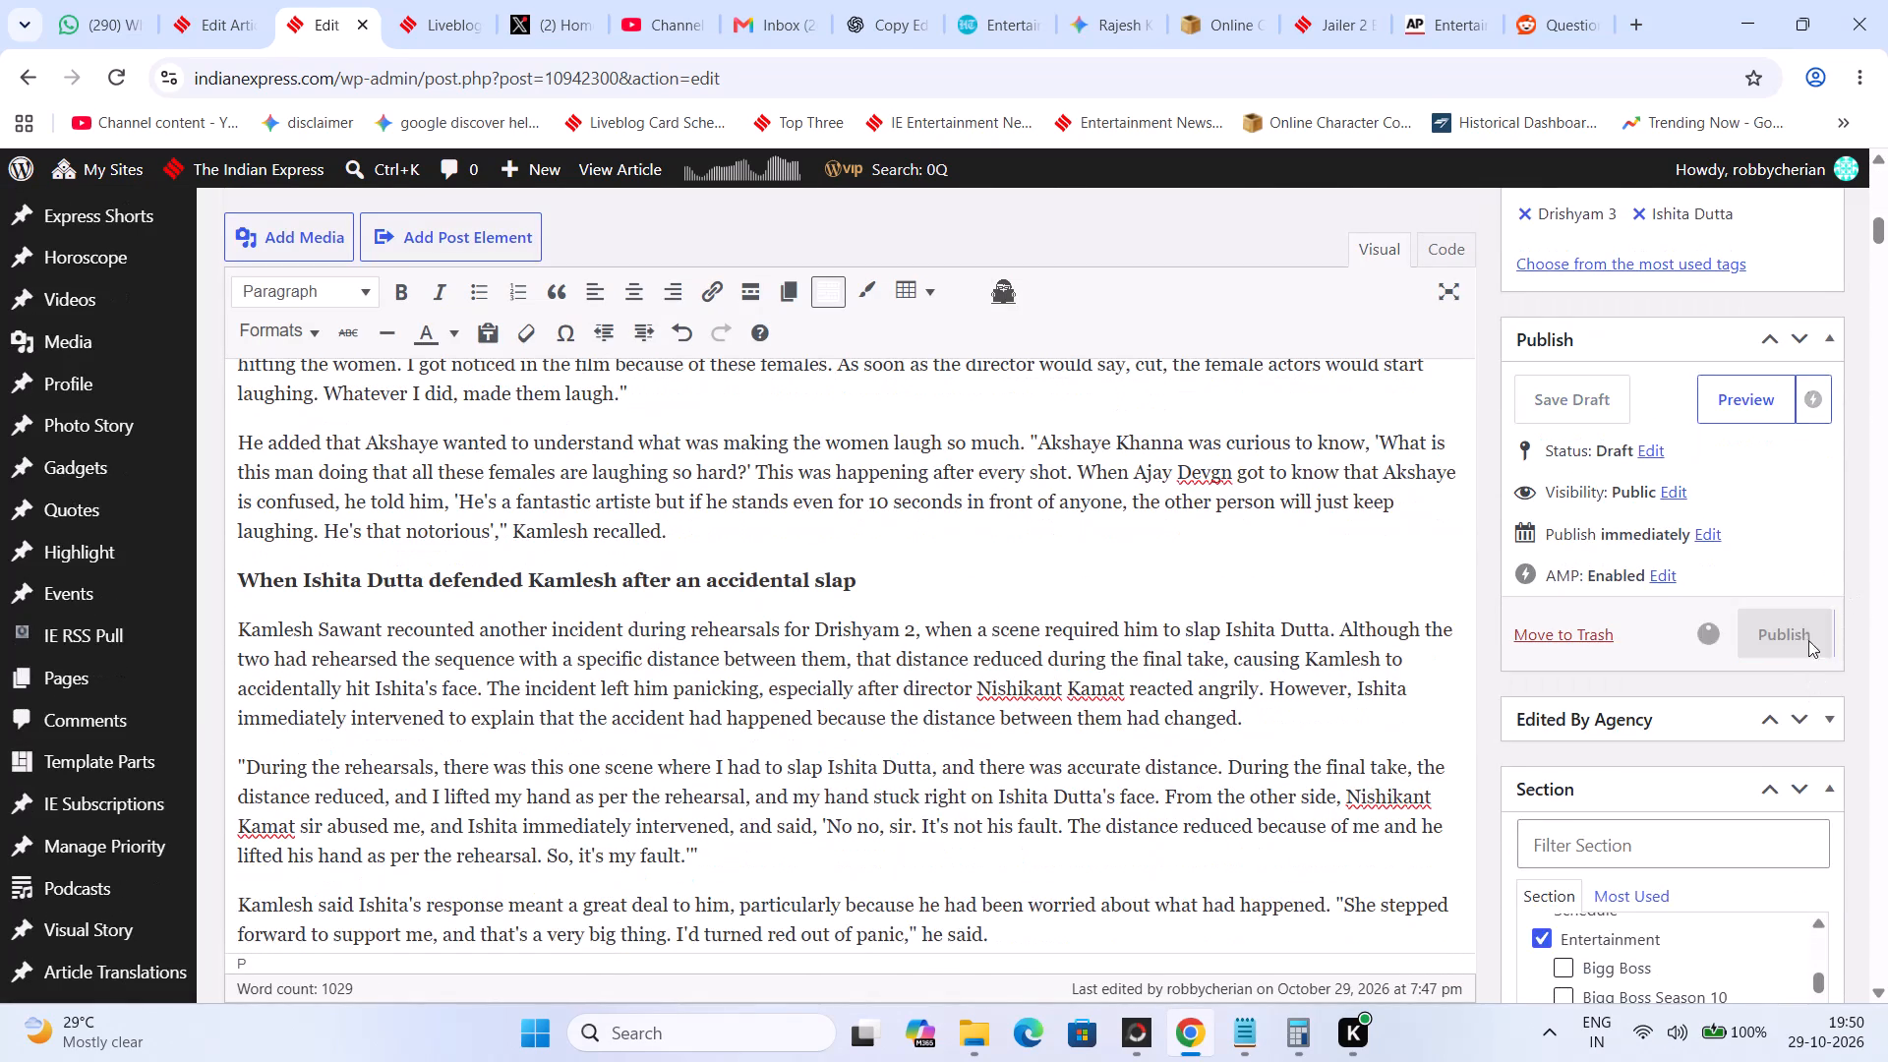
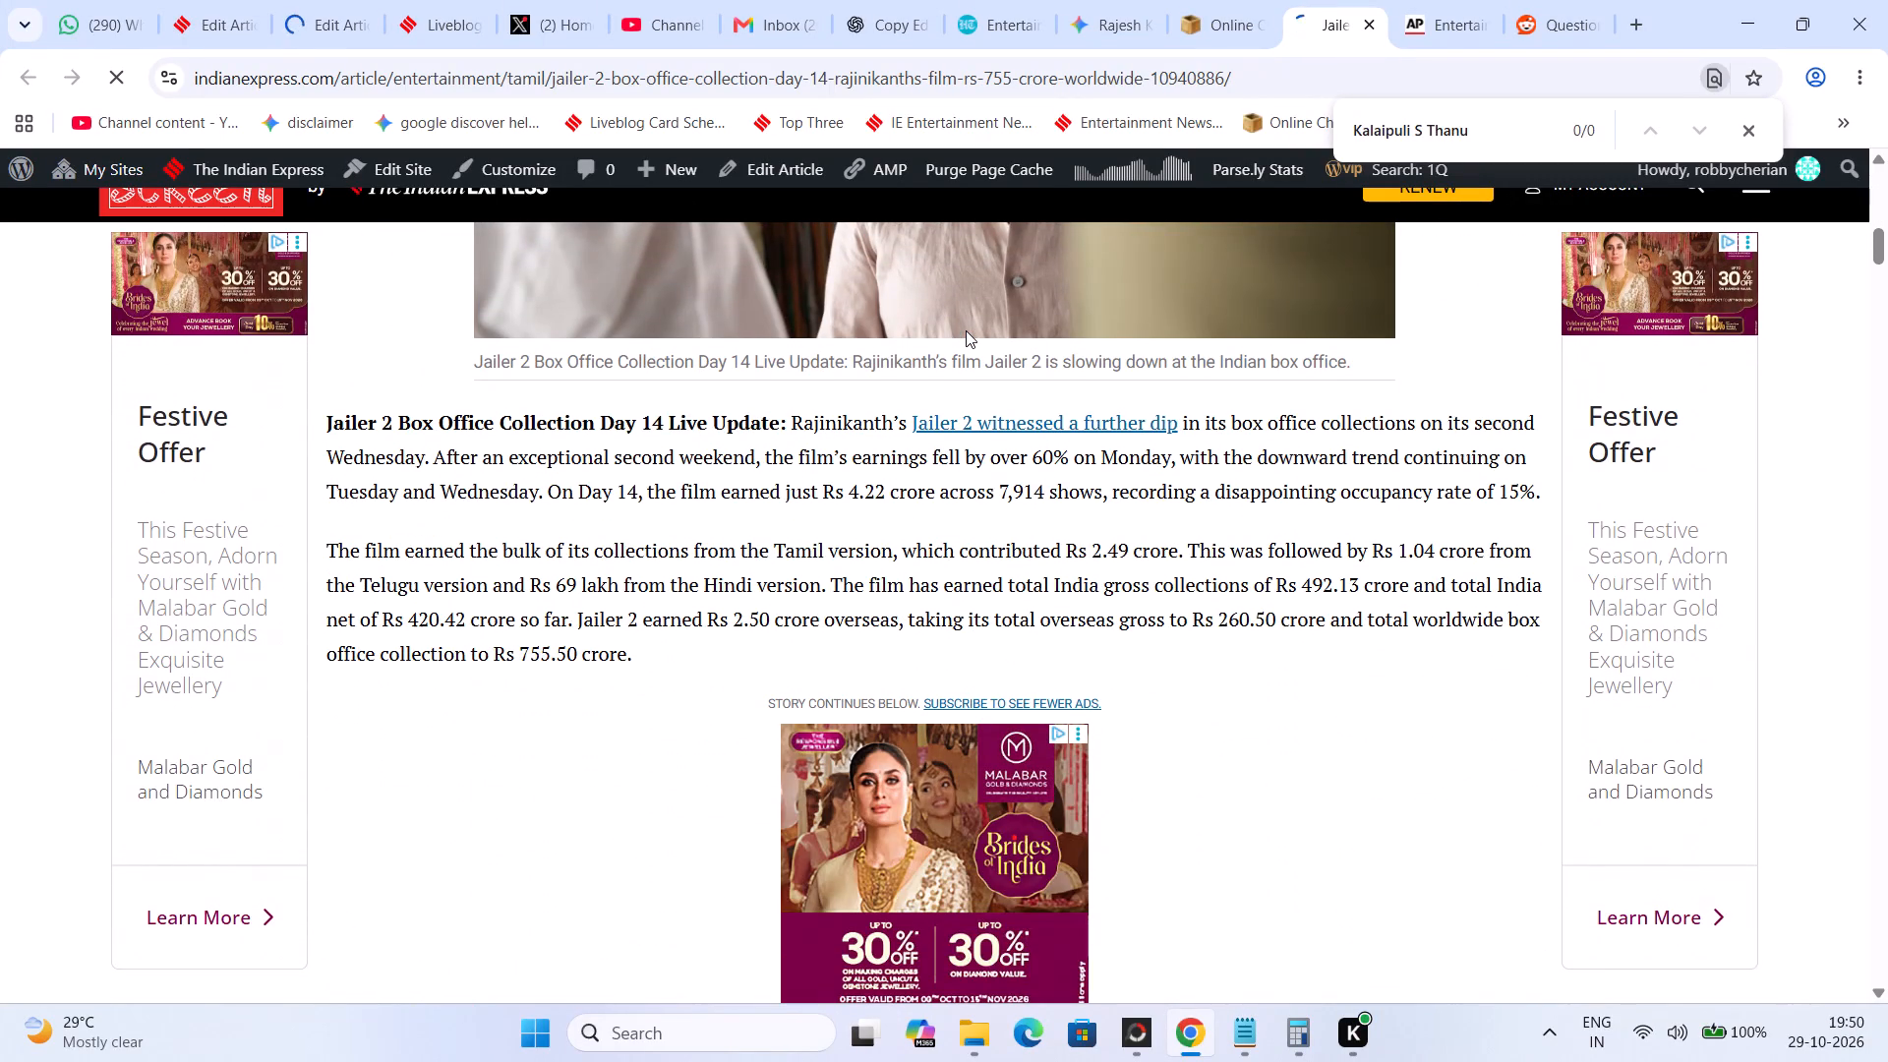
Check the entertainment section page's latest stories for the newly published Kamlesh Sawant article.
{"action": "scroll", "coordinate": [966, 330], "scroll_direction": "down", "scroll_amount": 10}
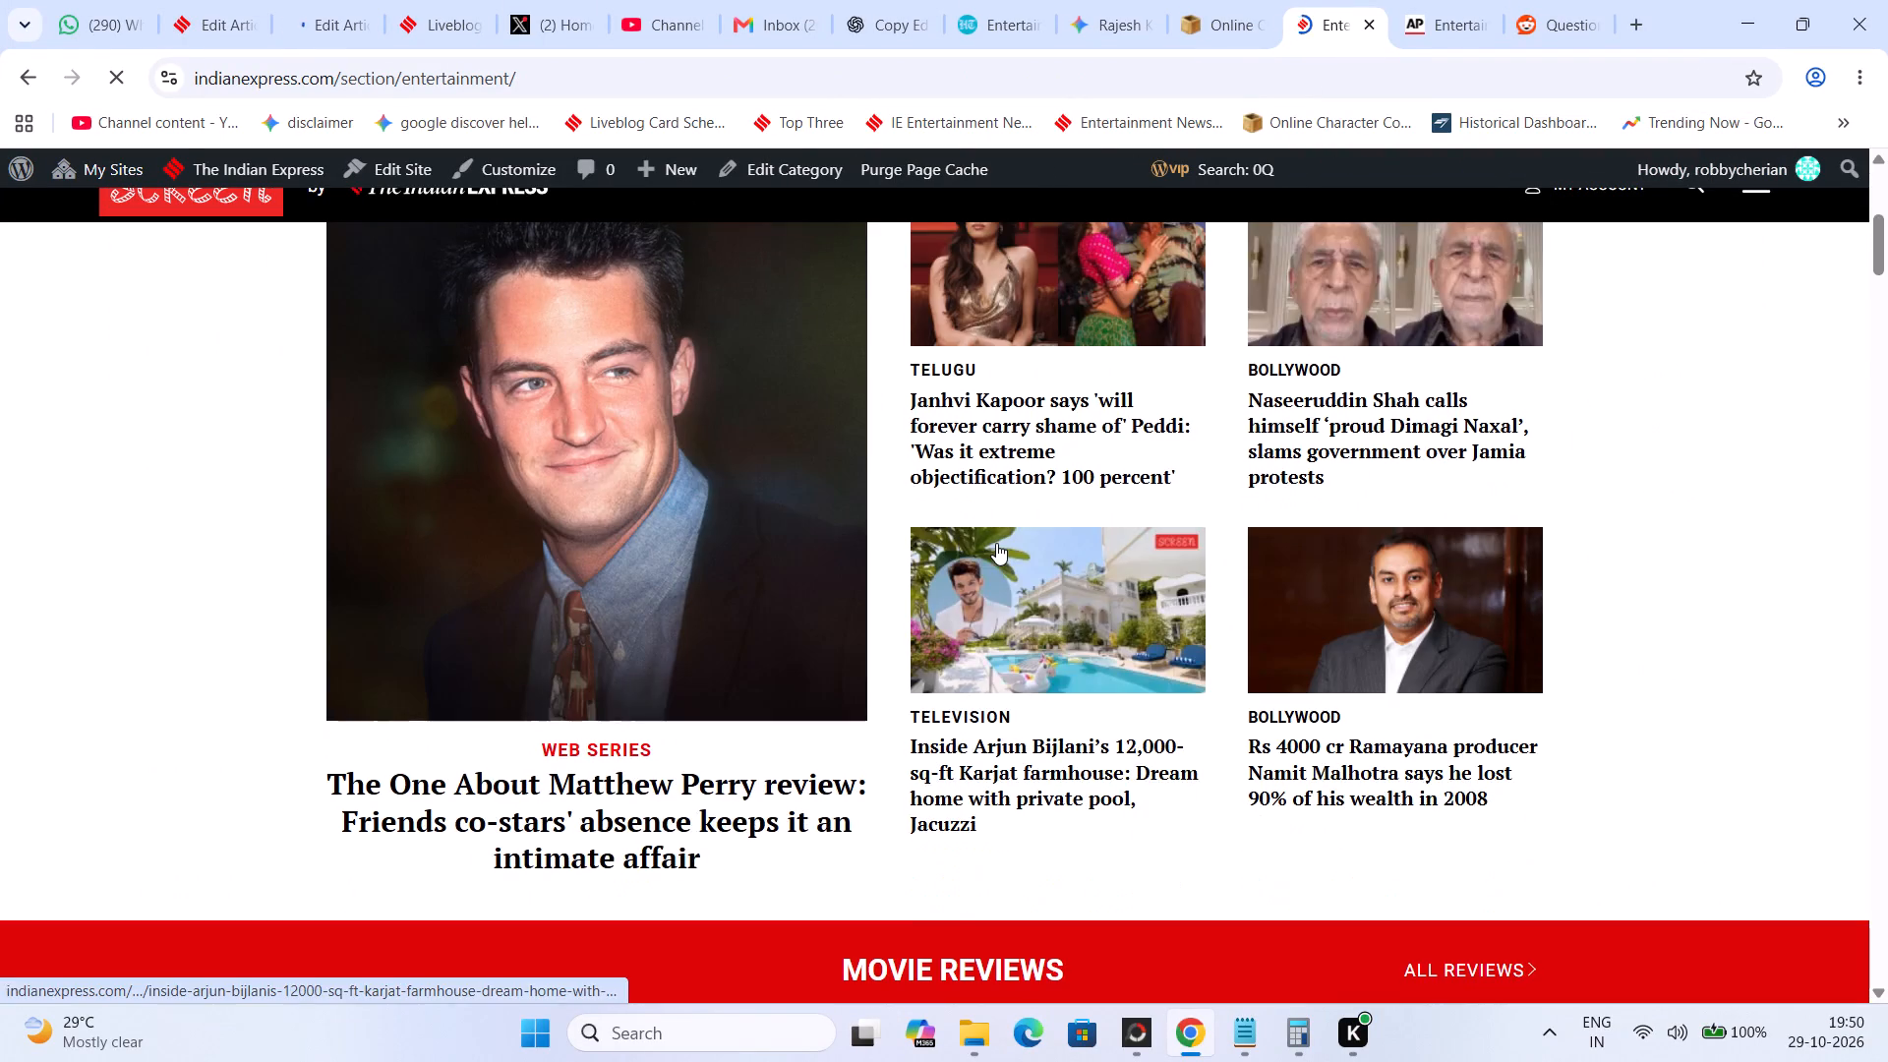
{"action": "scroll", "coordinate": [996, 543], "scroll_direction": "down", "scroll_amount": 9}
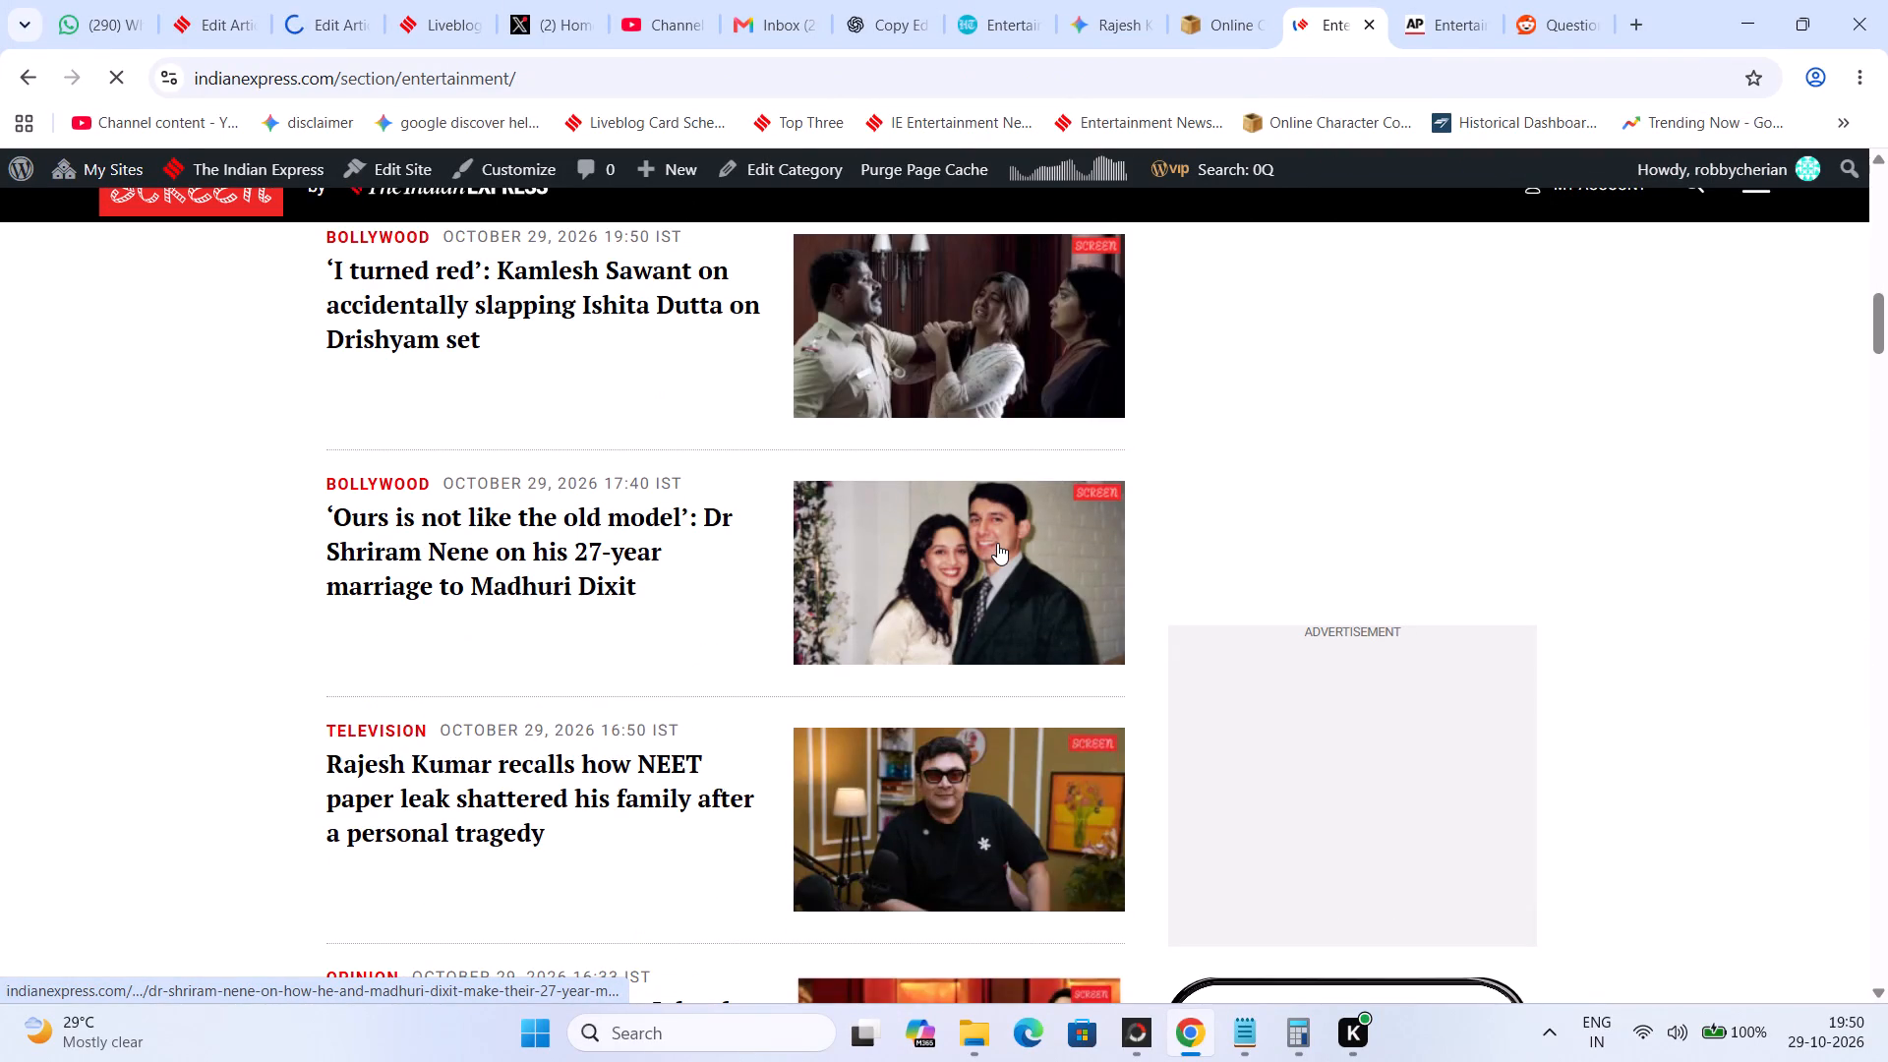
{"action": "scroll", "coordinate": [997, 543], "scroll_direction": "down", "scroll_amount": 3}
{"action": "scroll", "coordinate": [997, 543], "scroll_direction": "up", "scroll_amount": 5}
Open the Chartbeat historical dashboard for indianexpress.com in place of the YouTube Studio page.
{"action": "left_click", "coordinate": [1169, 0]}
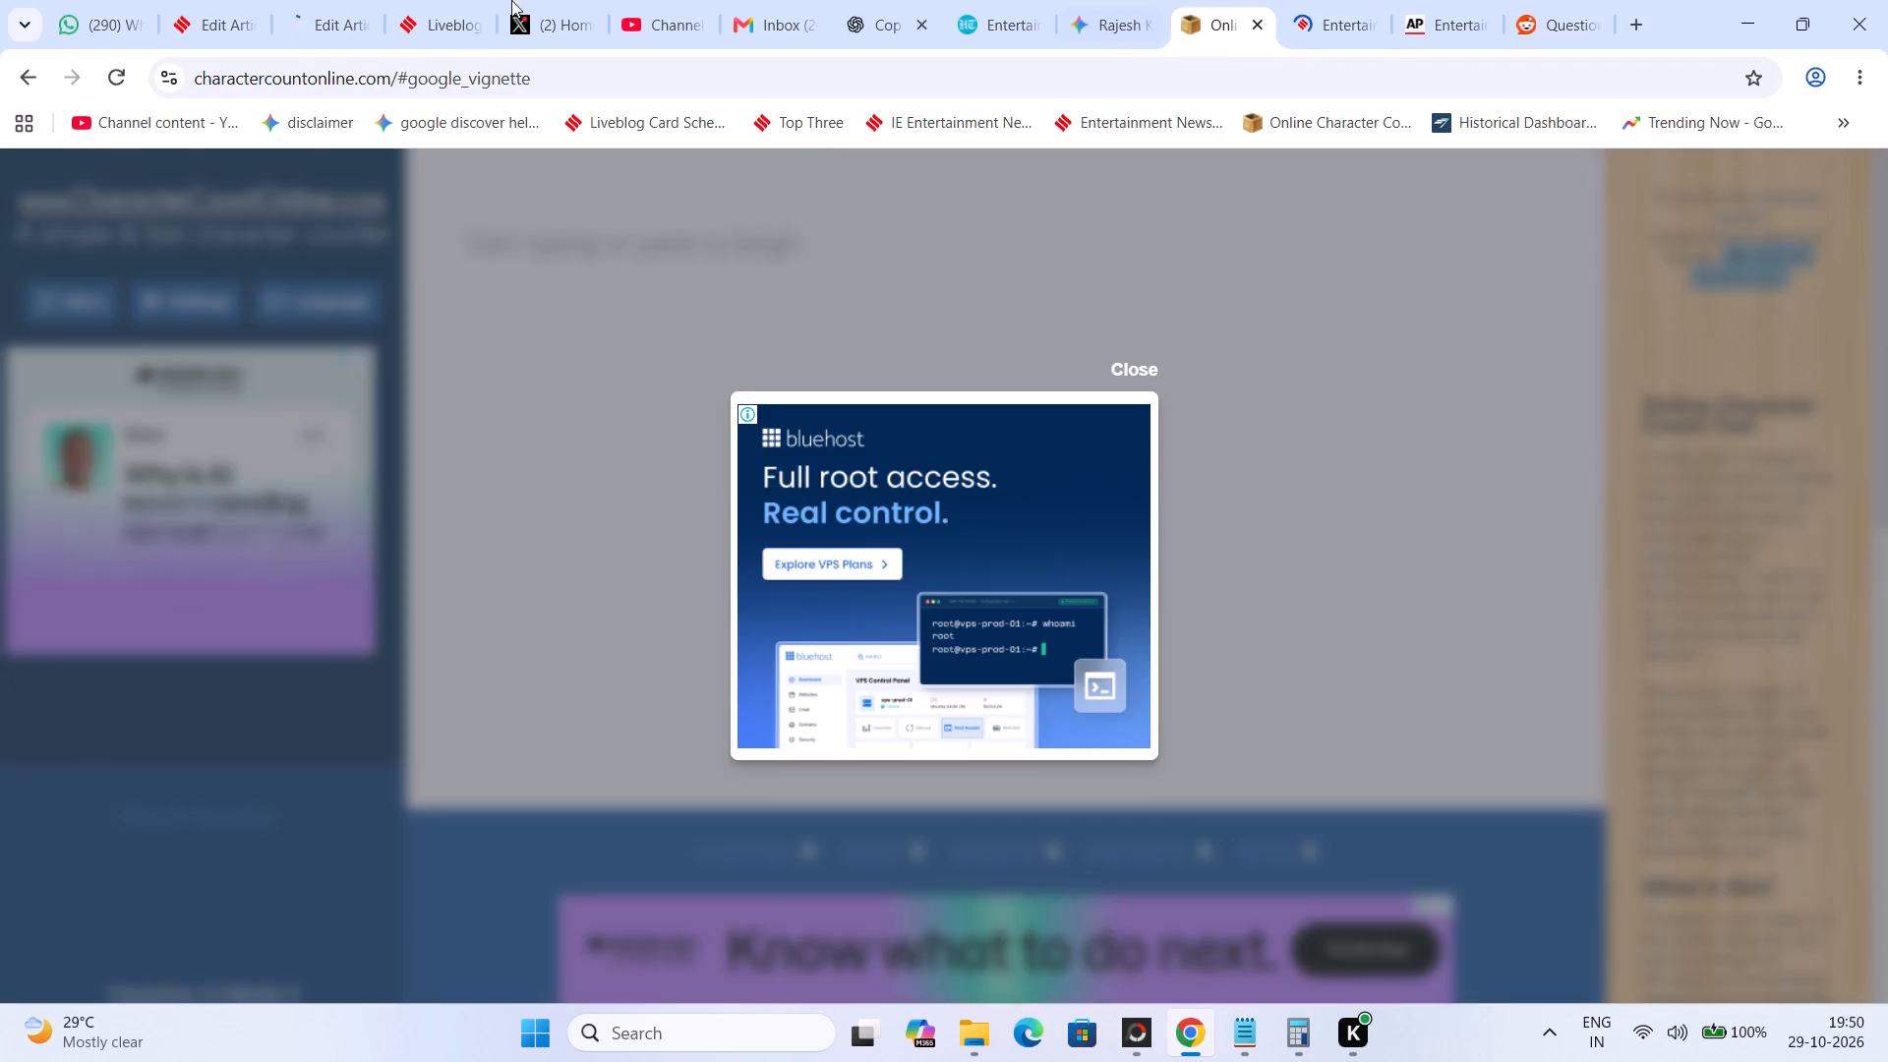
{"action": "left_click", "coordinate": [444, 0]}
{"action": "left_click", "coordinate": [620, 0]}
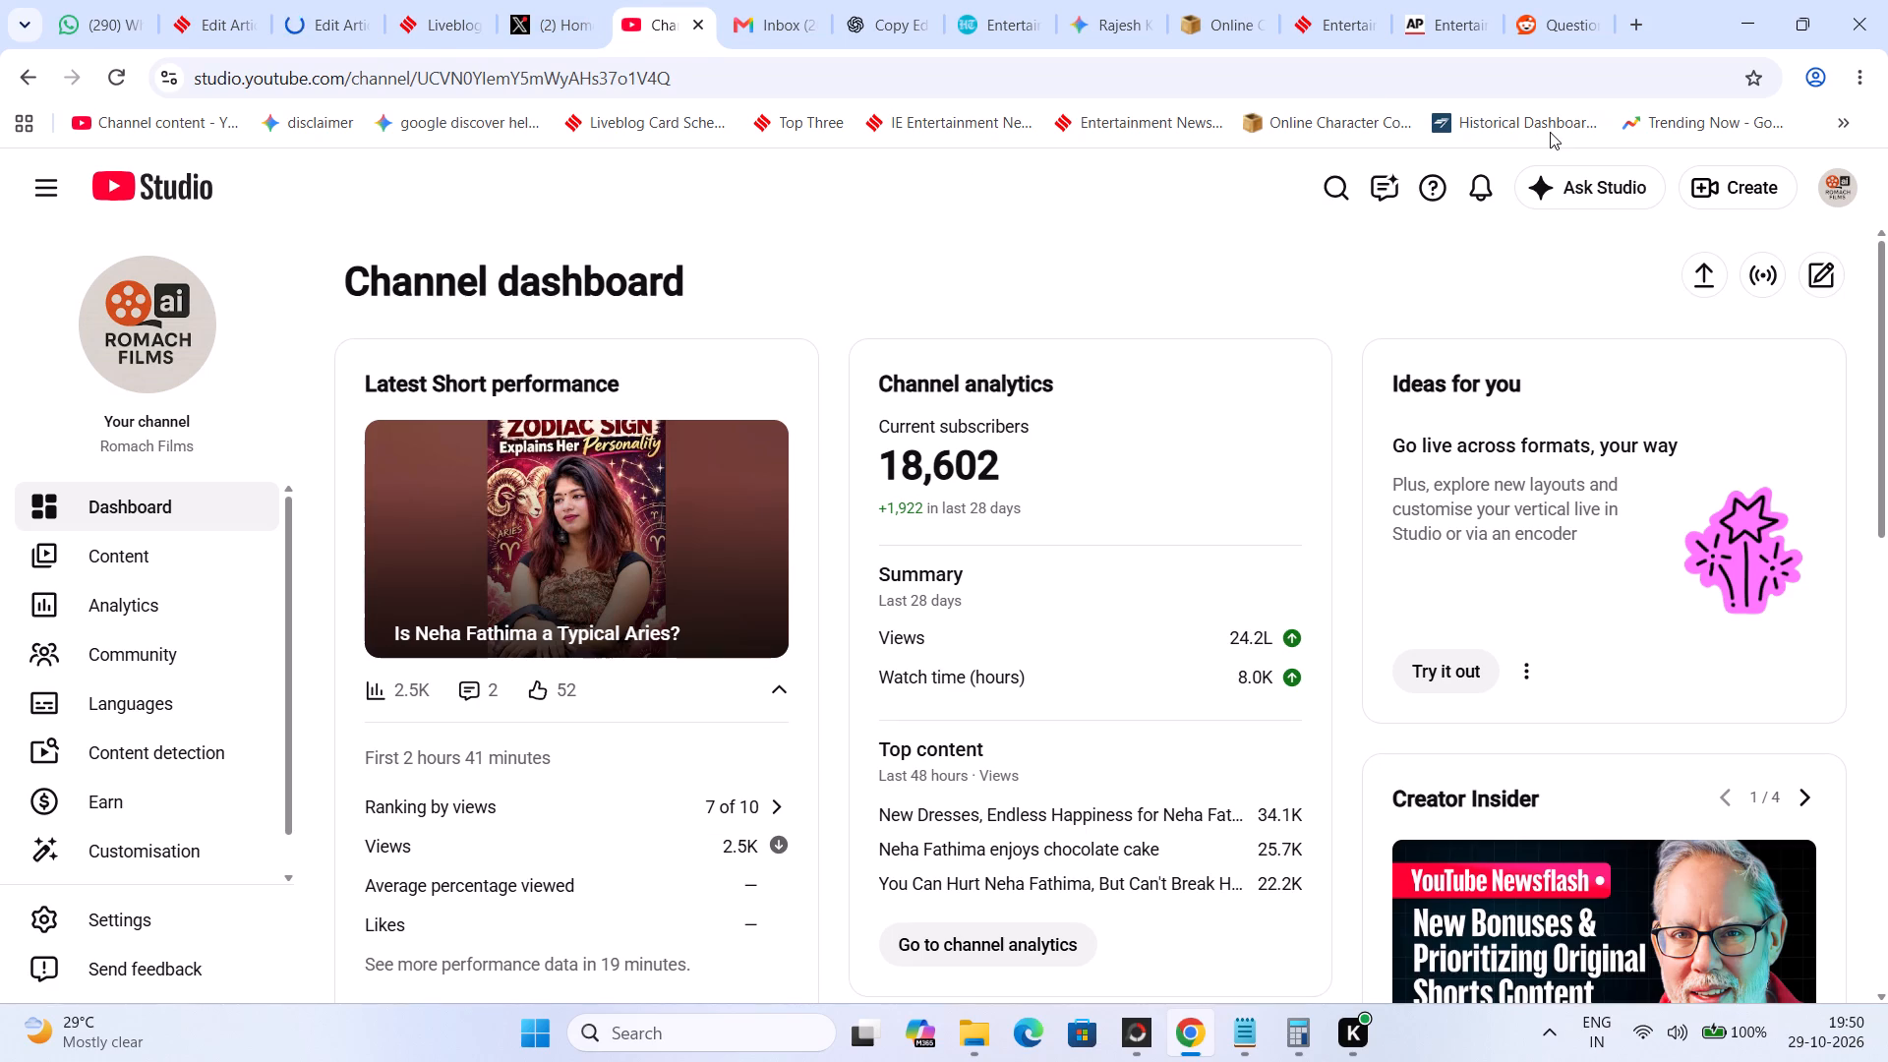
{"action": "left_click", "coordinate": [1550, 132]}
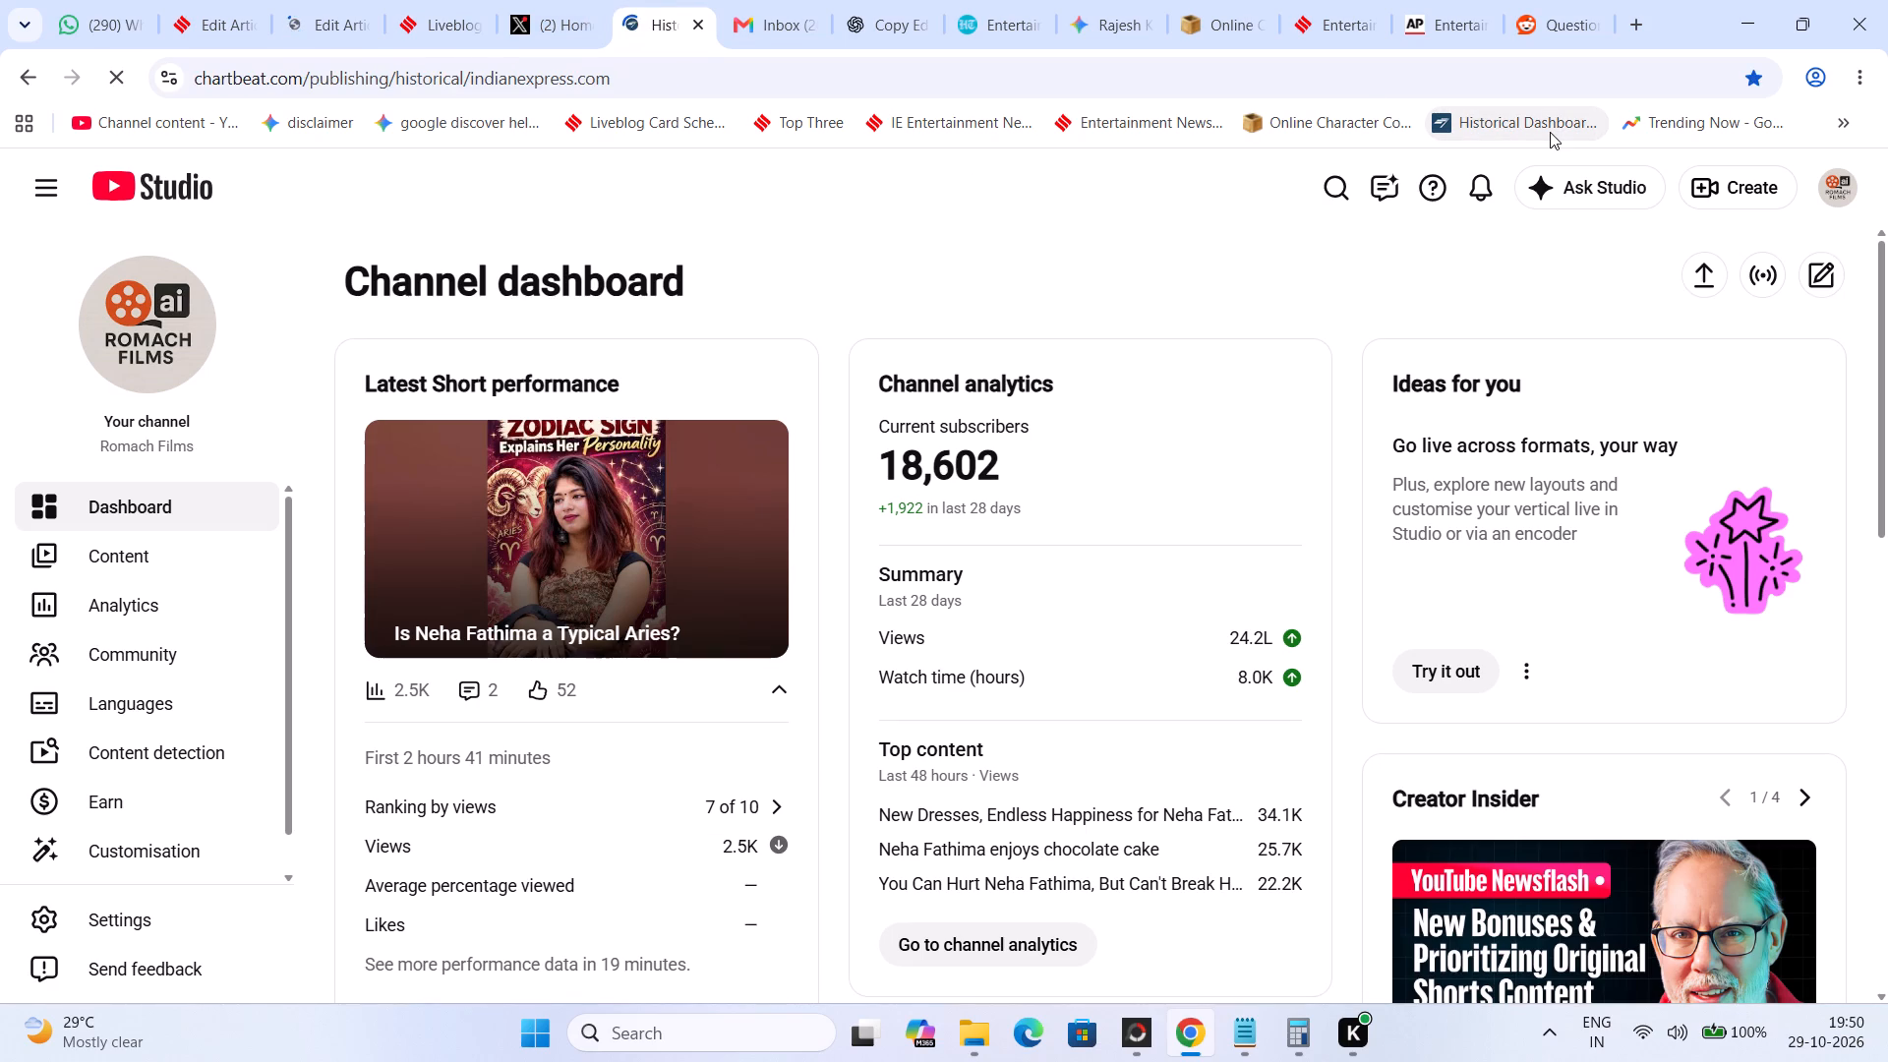
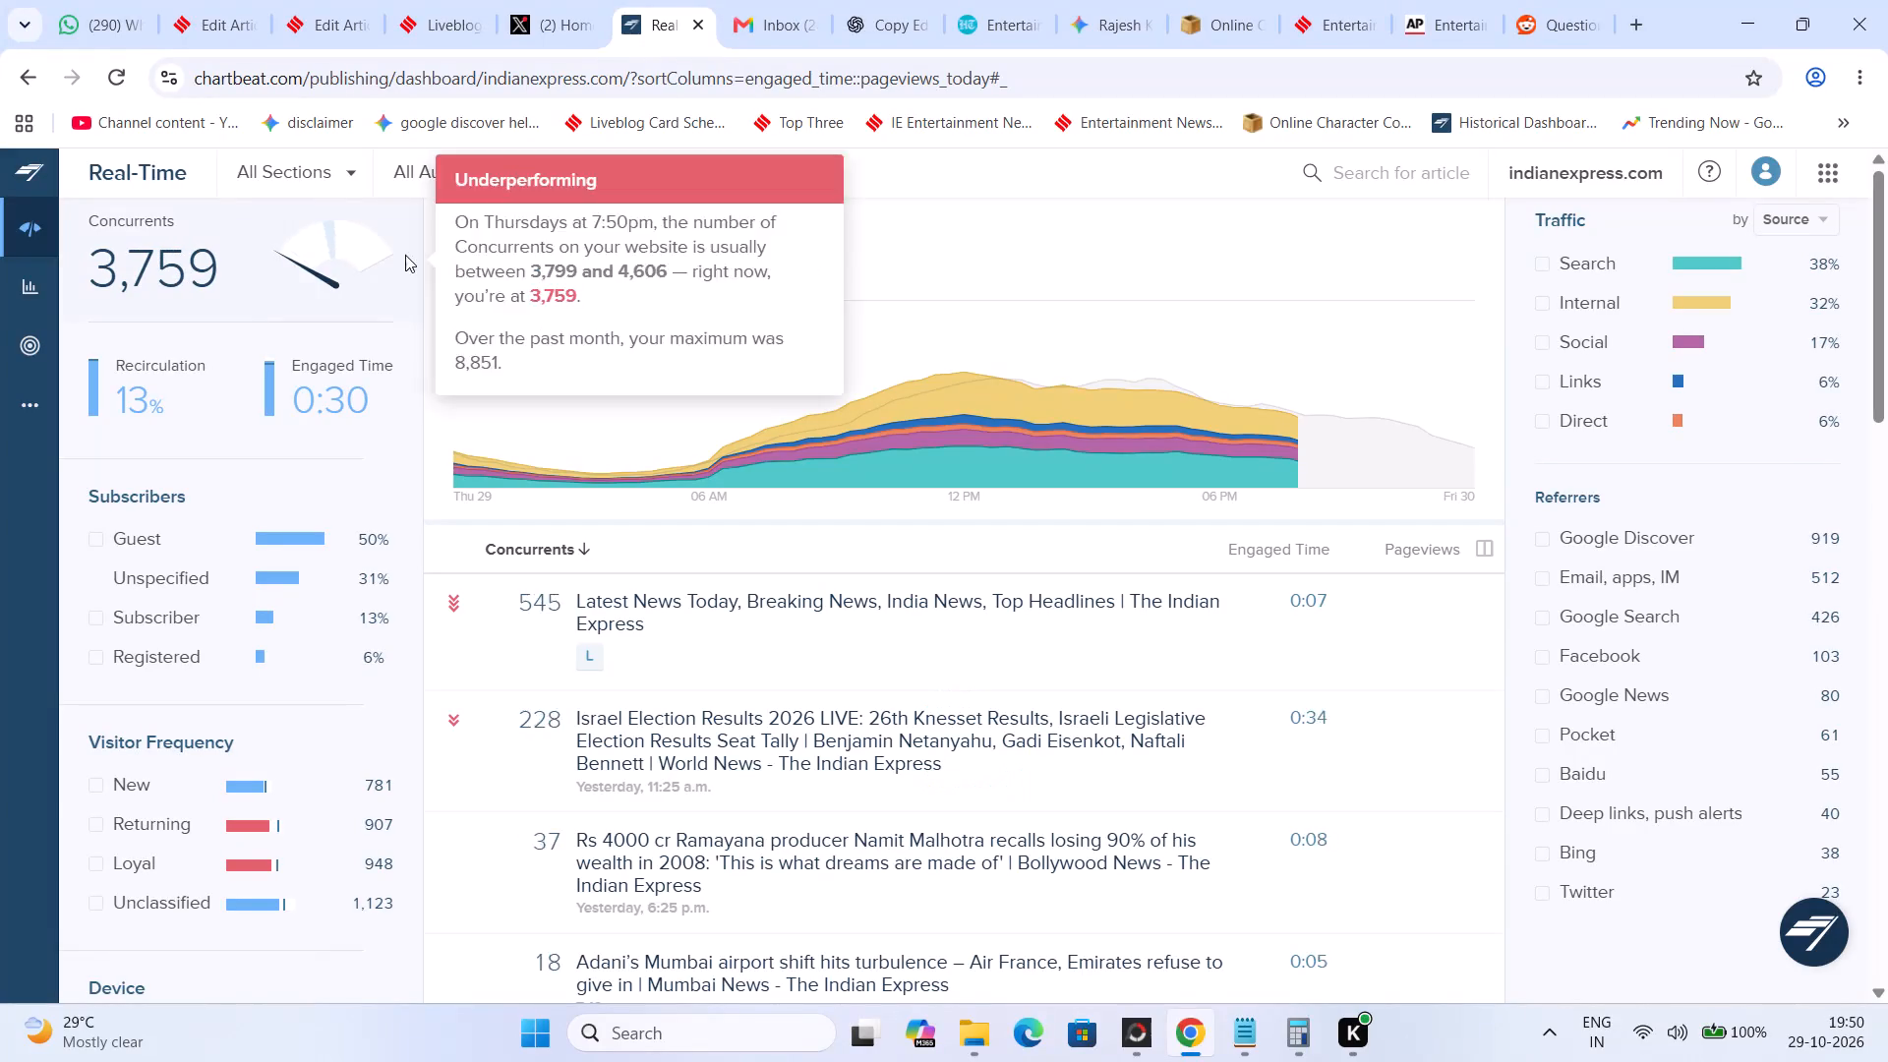
Filter the real-time Chartbeat dashboard to the entertainment section and review its top stories by concurrents.
{"action": "left_click", "coordinate": [268, 193]}
{"action": "left_click", "coordinate": [349, 292]}
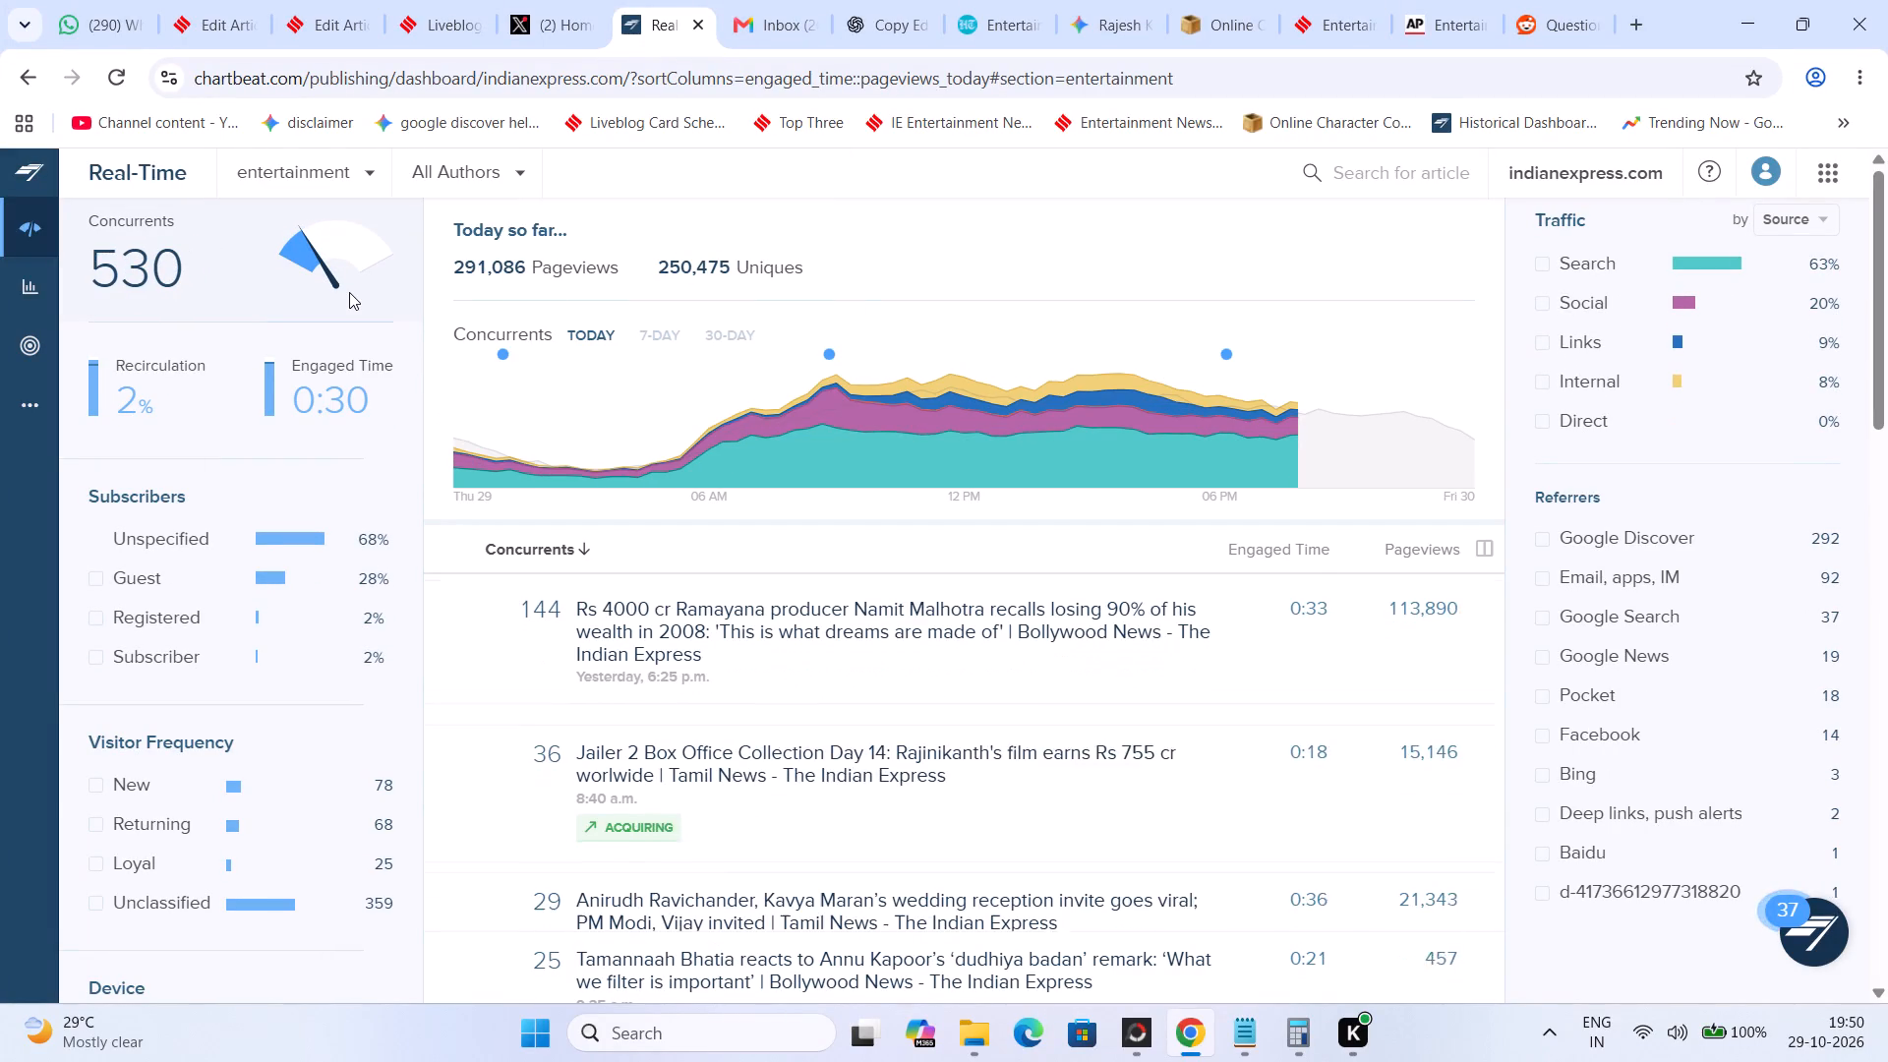
{"action": "scroll", "coordinate": [844, 801], "scroll_direction": "down", "scroll_amount": 4}
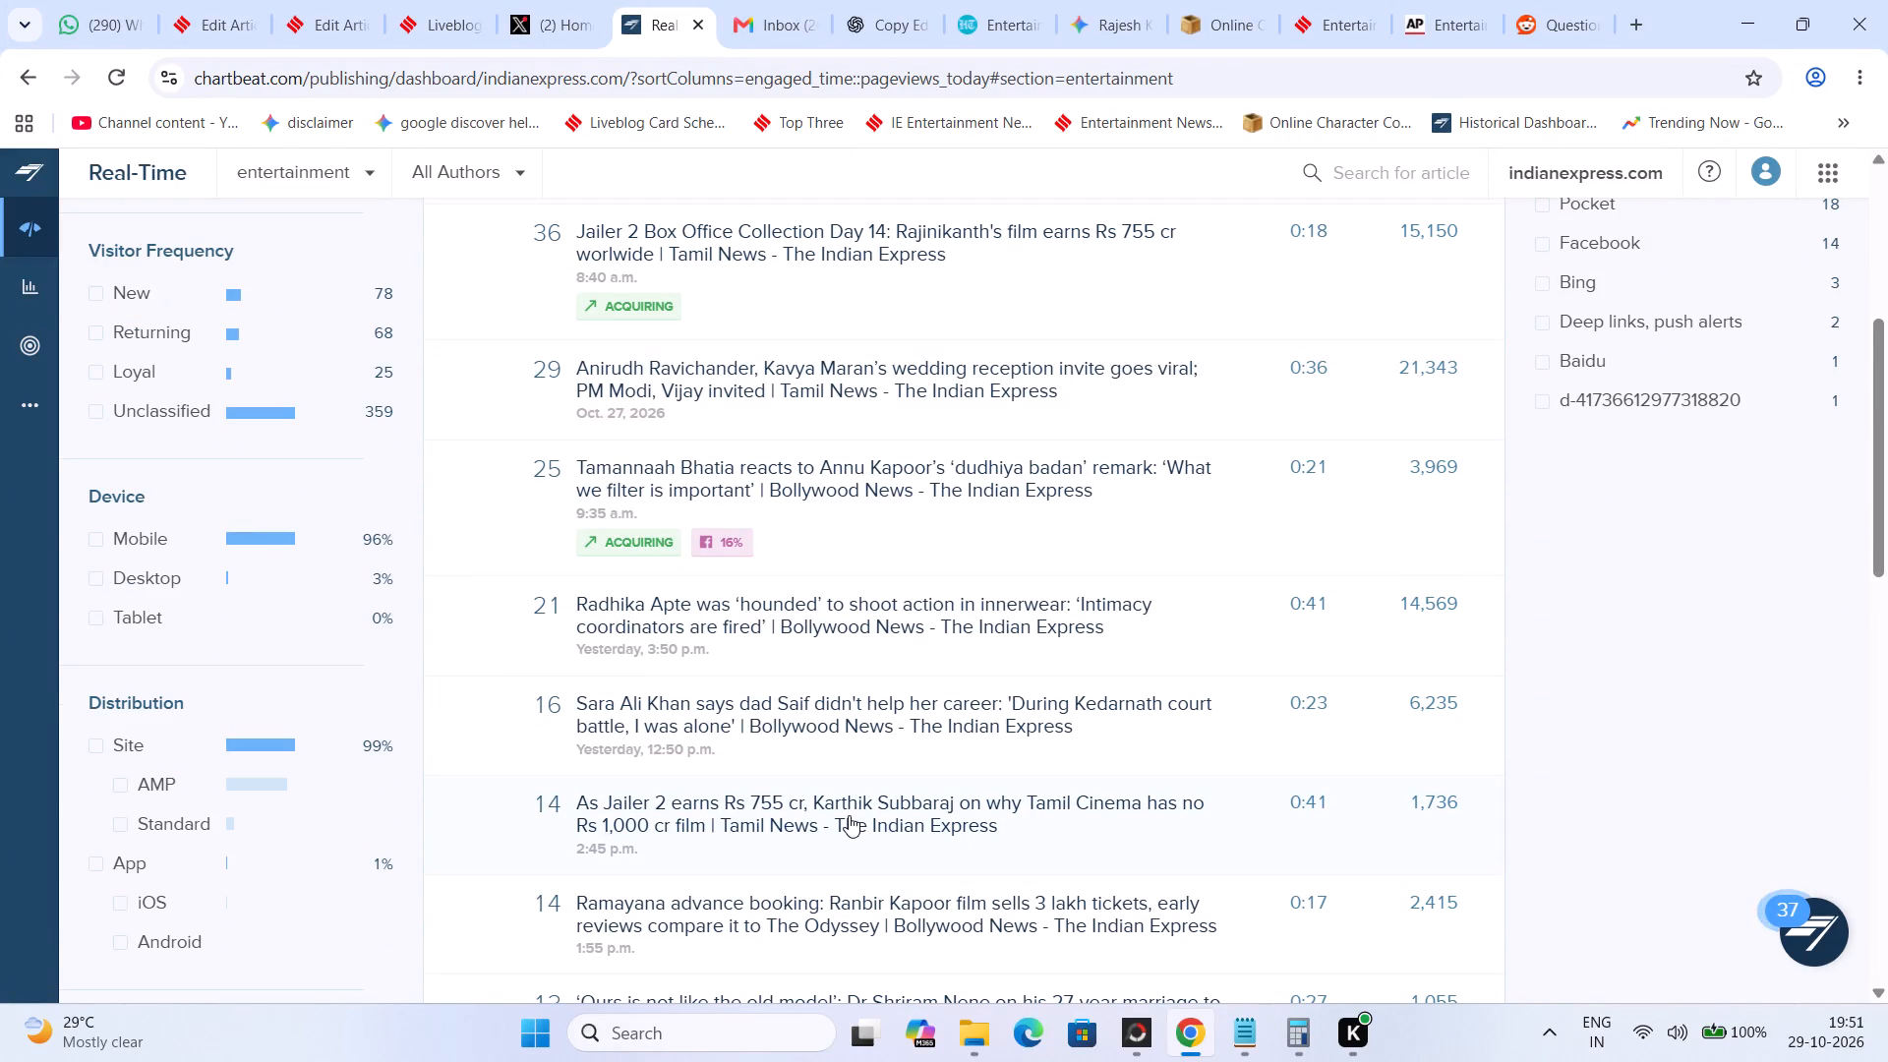
{"action": "scroll", "coordinate": [849, 815], "scroll_direction": "down", "scroll_amount": 3}
Return to the published Kamlesh Sawant article in the editor and accept generating and editing its Express Shorts summary.
{"action": "left_click", "coordinate": [411, 0]}
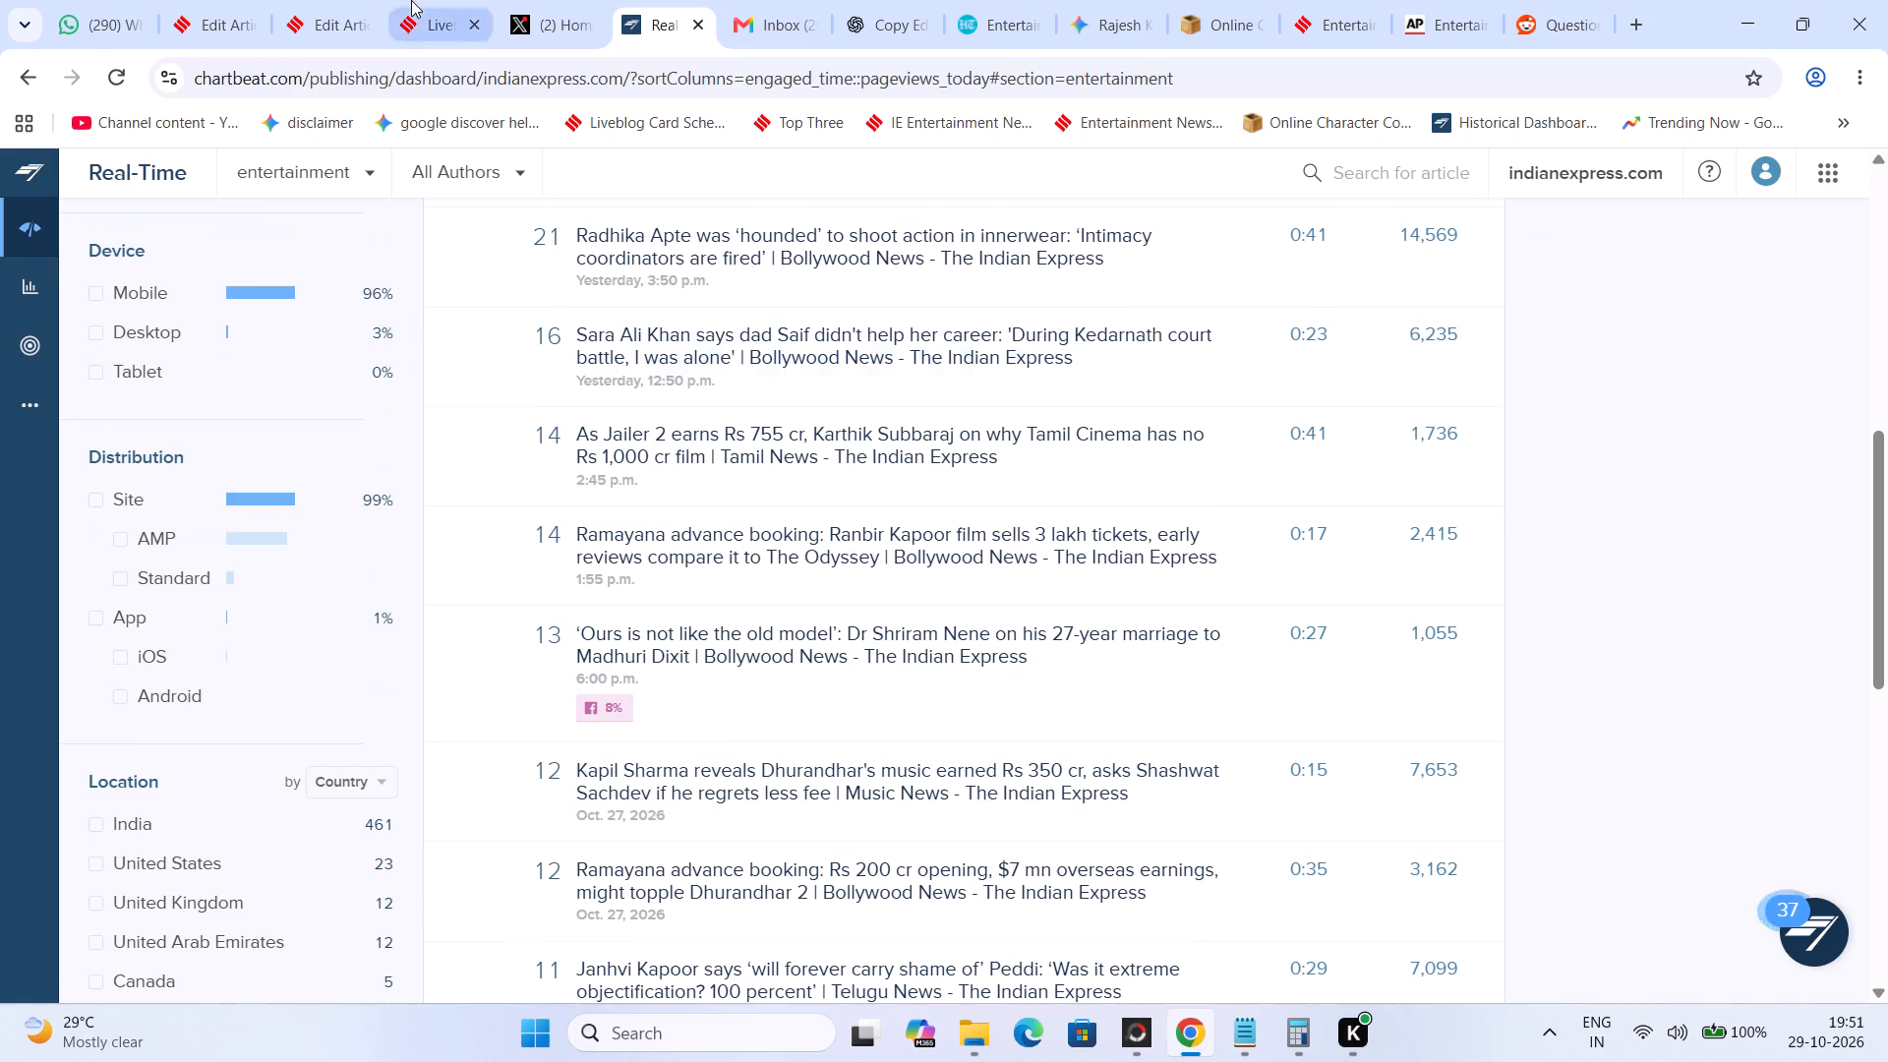
{"action": "left_click", "coordinate": [319, 0]}
{"action": "left_click", "coordinate": [1202, 652]}
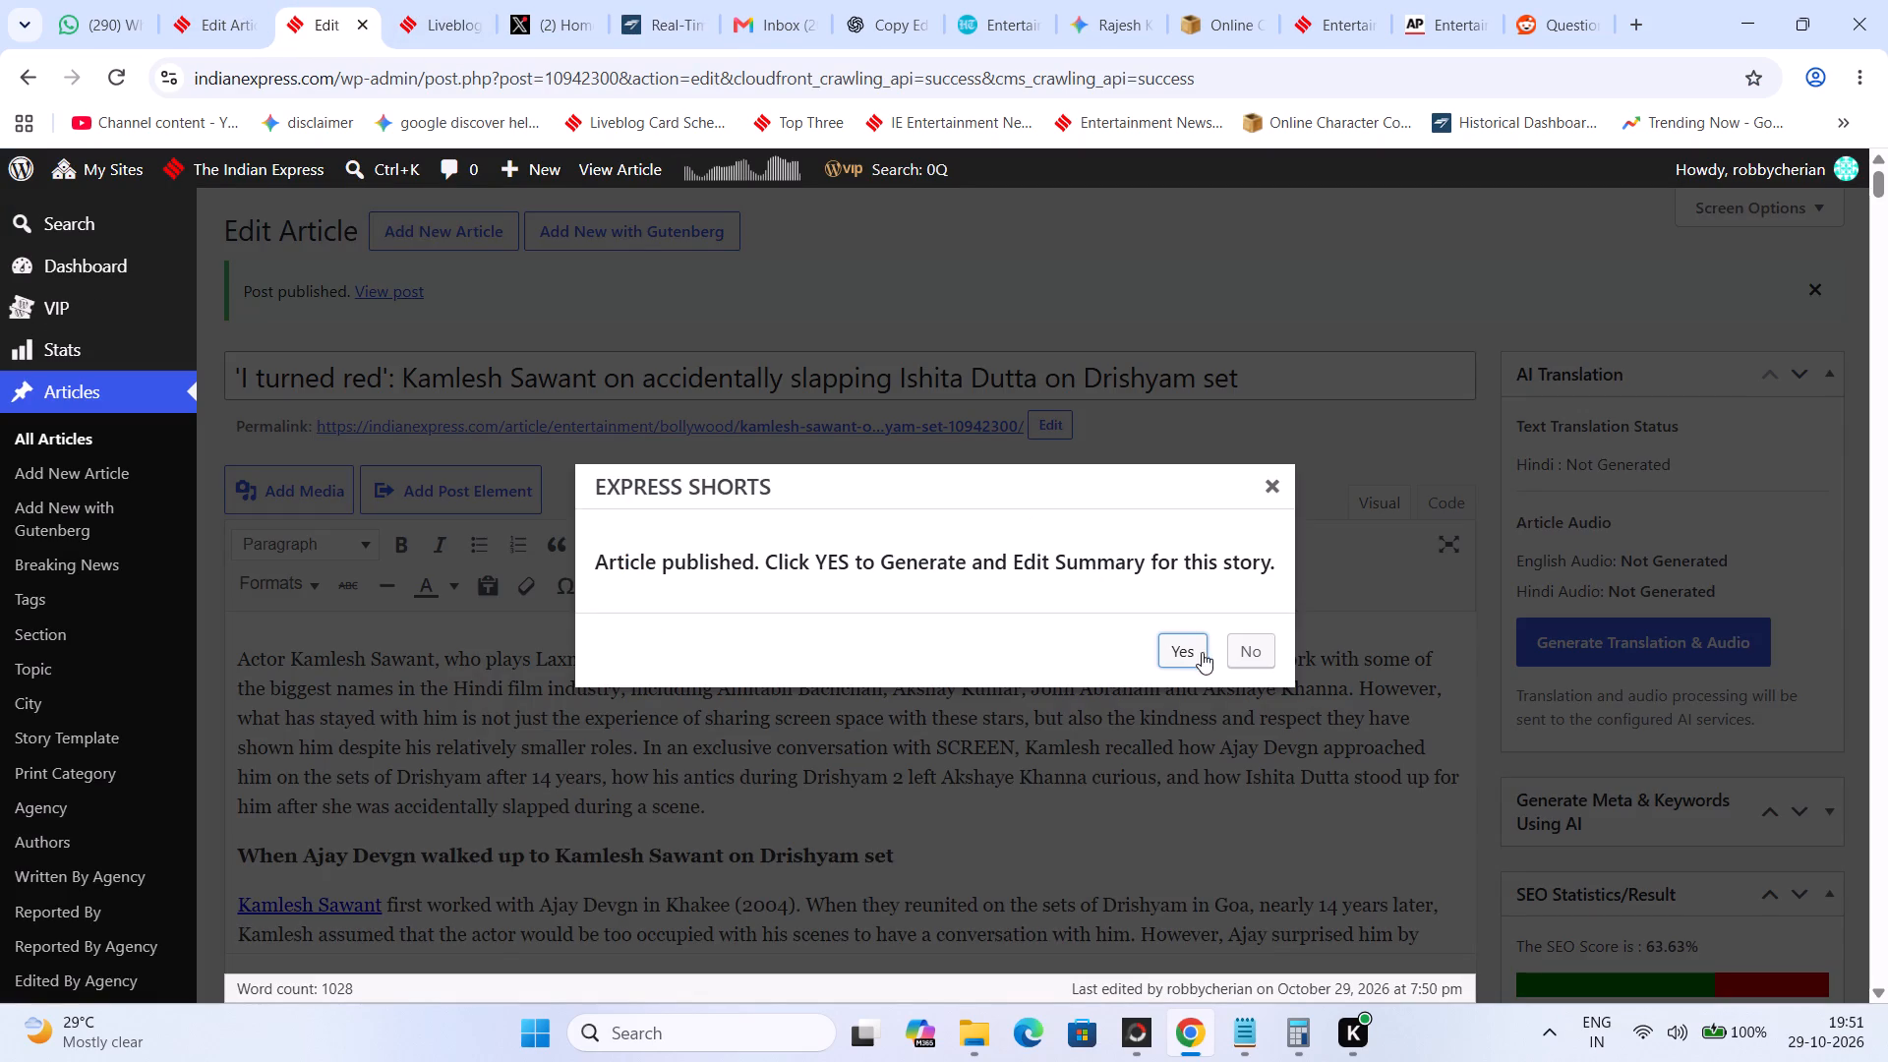
{"action": "left_click", "coordinate": [304, 0]}
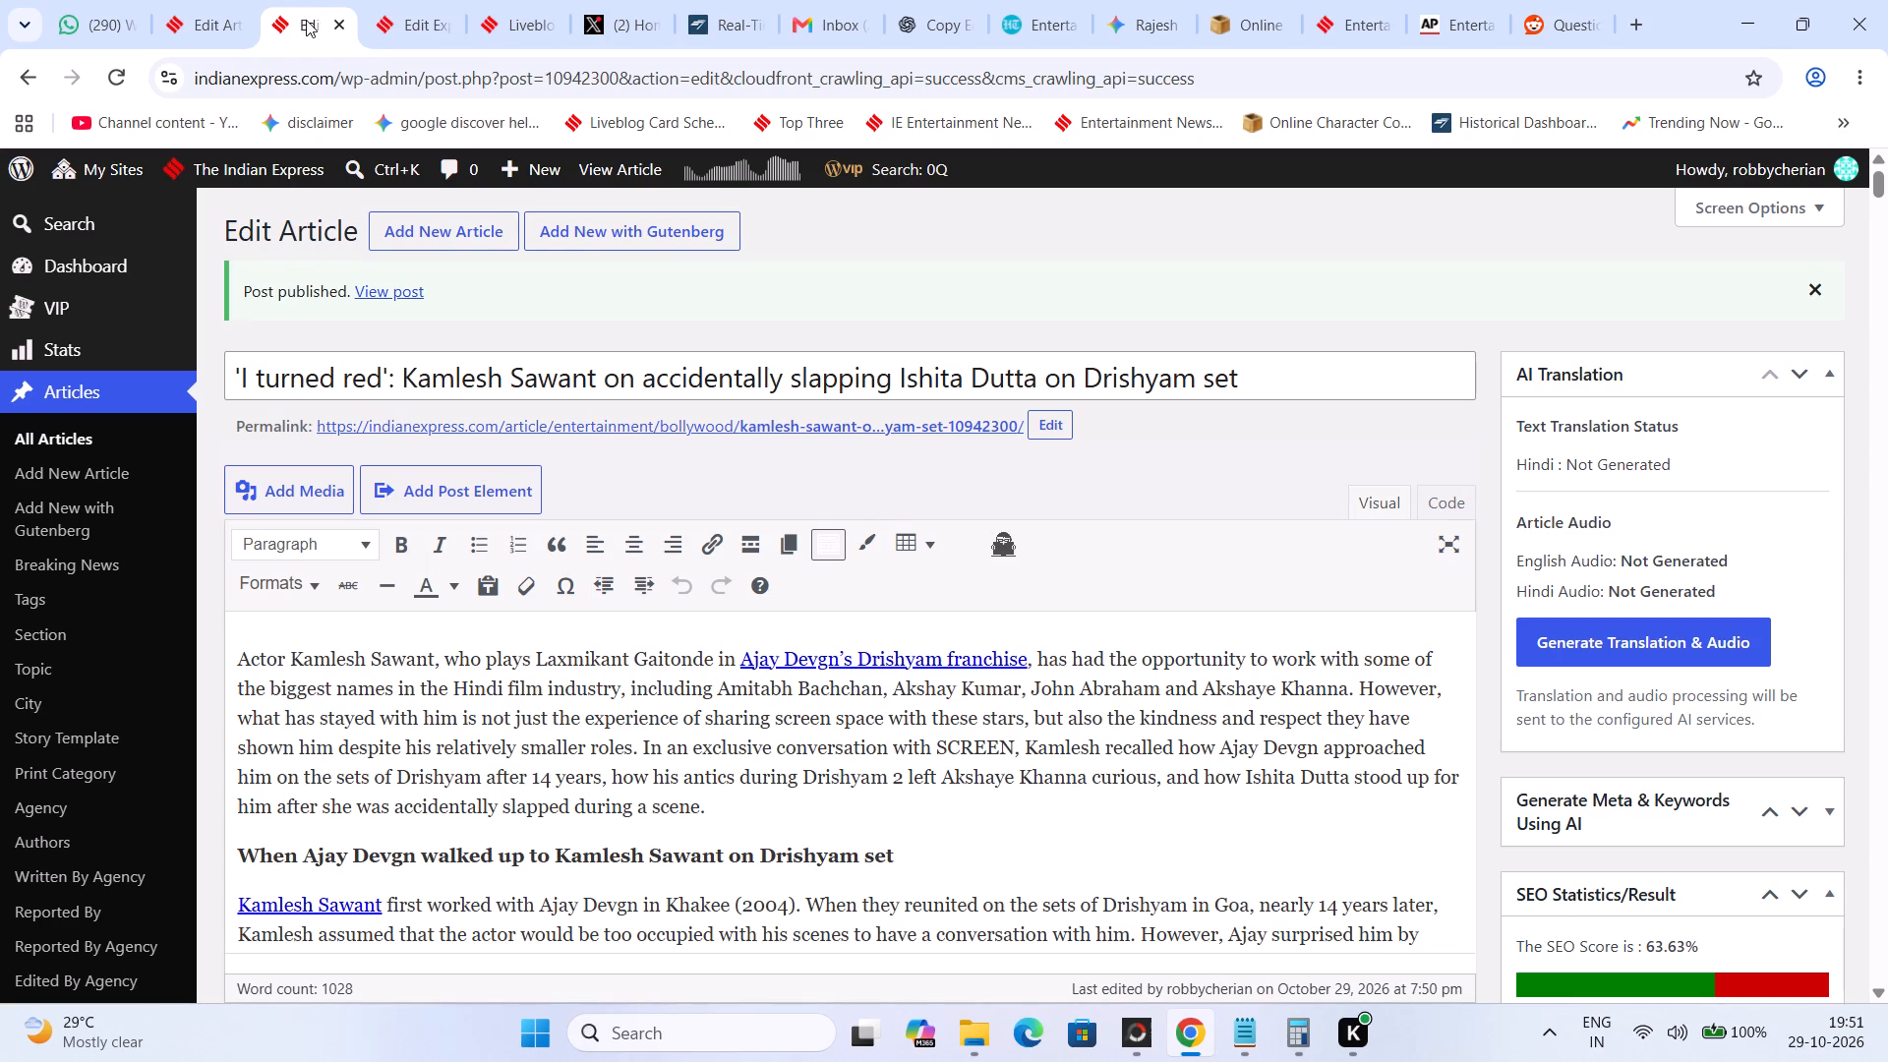
{"action": "left_click", "coordinate": [401, 279]}
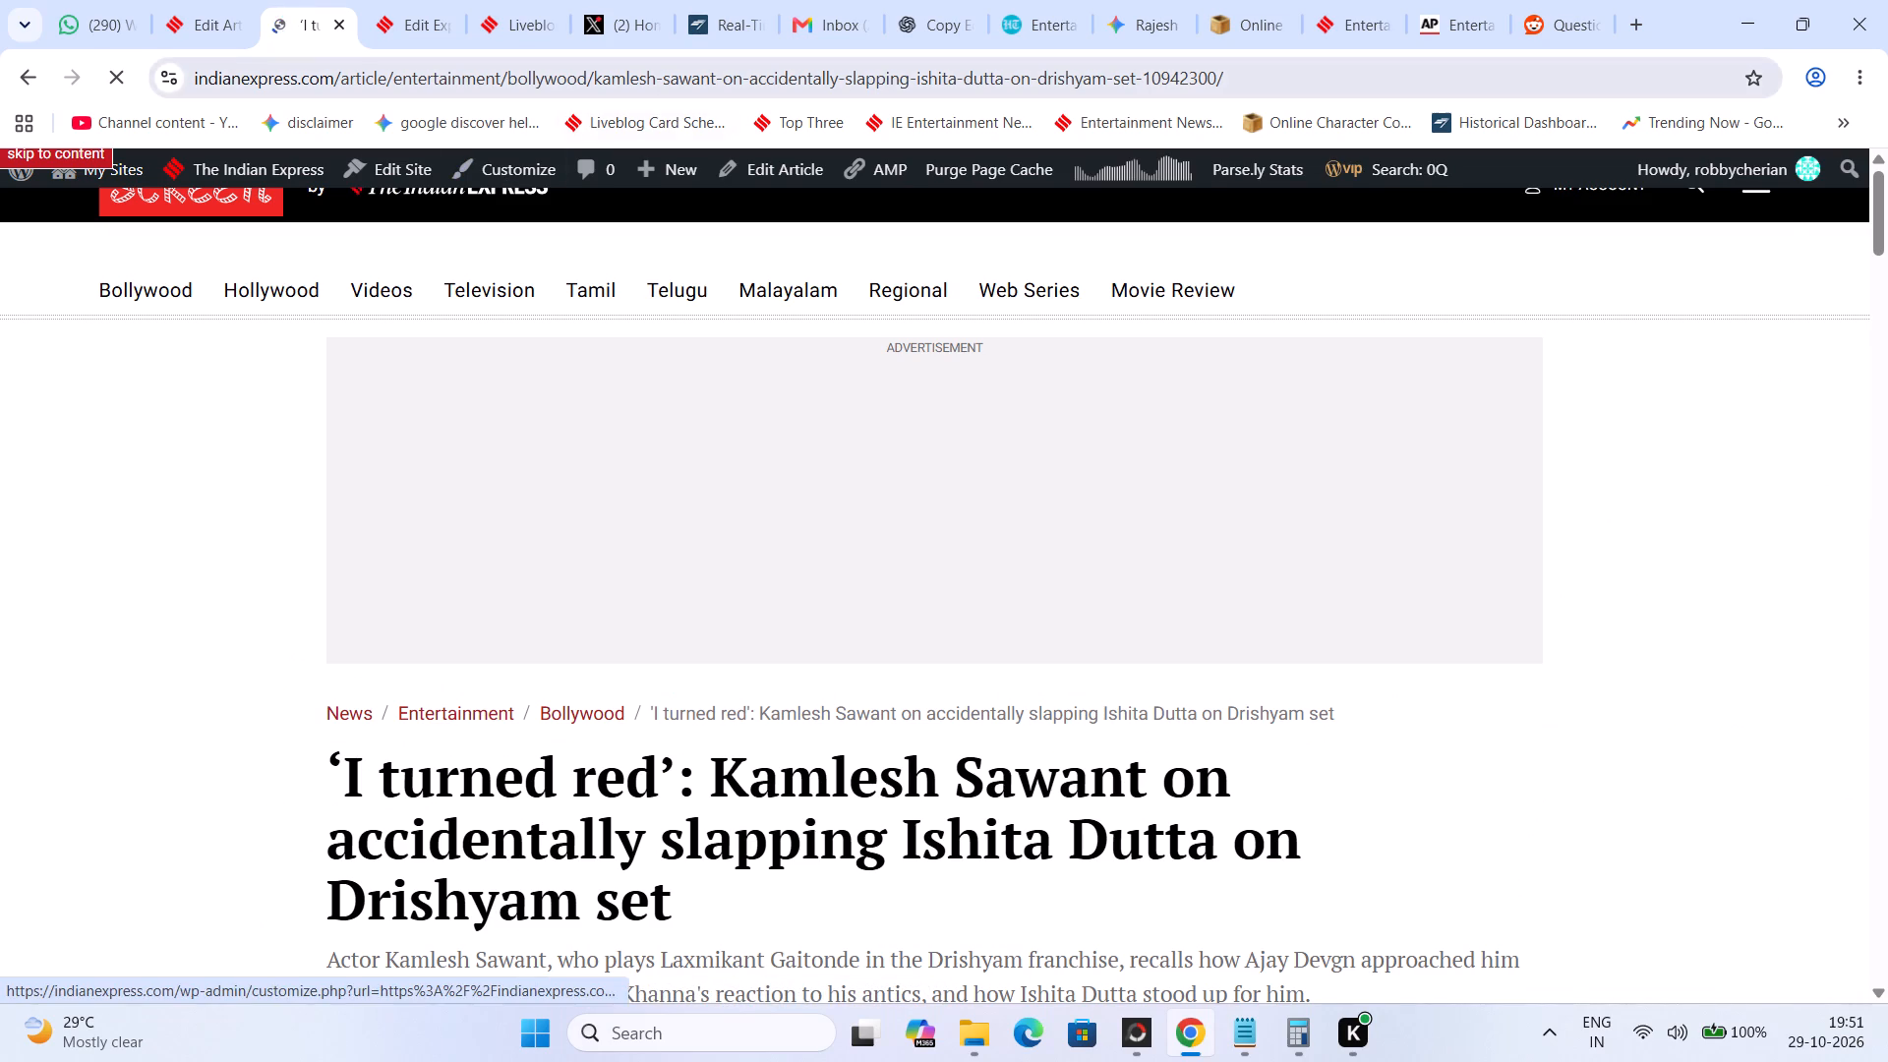
{"action": "left_click", "coordinate": [632, 84]}
{"action": "key", "text": "ctrl+c"}
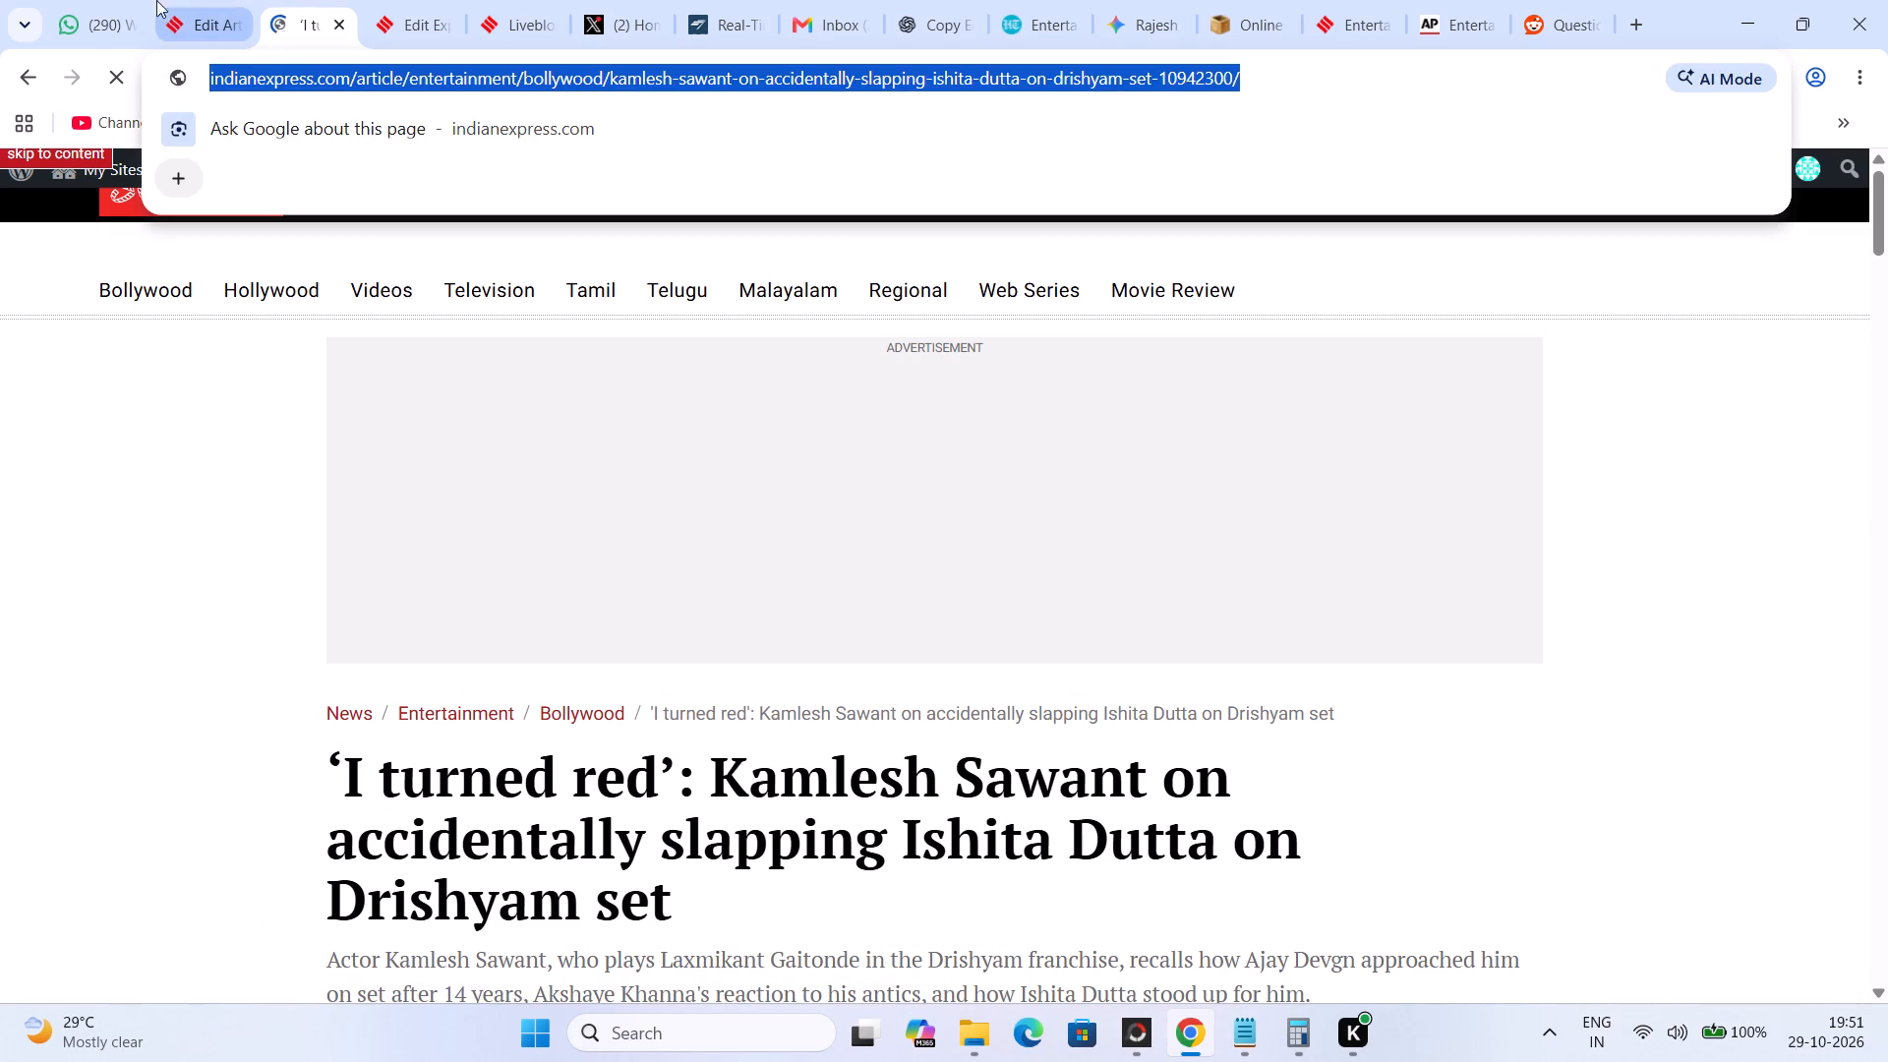